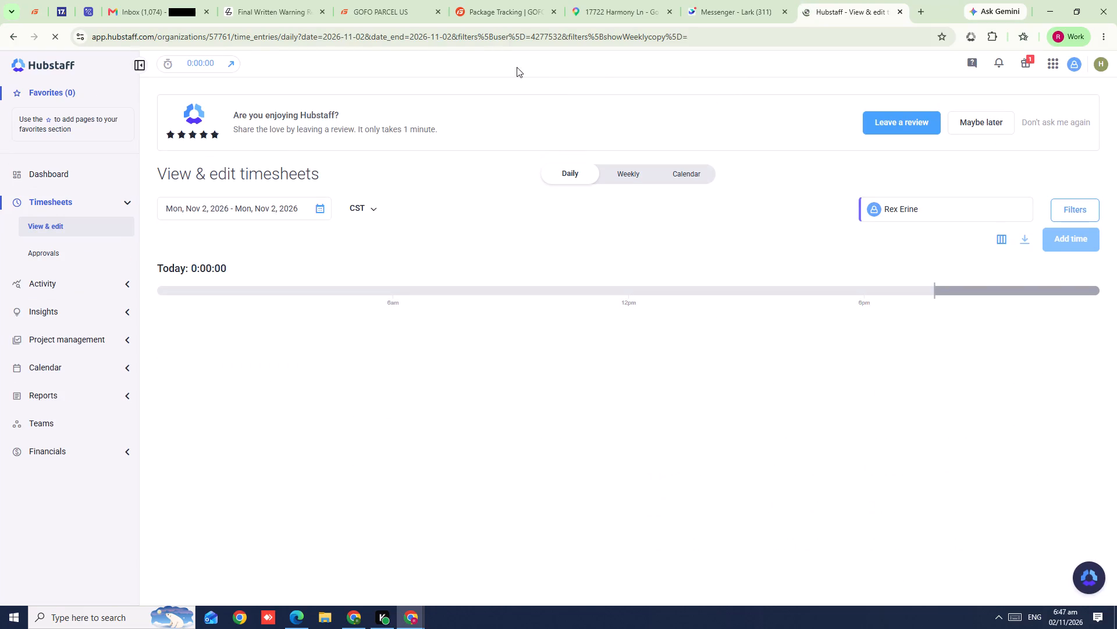
Open a new browser tab and enter enc as the address query to find the ENC site.
click(921, 13)
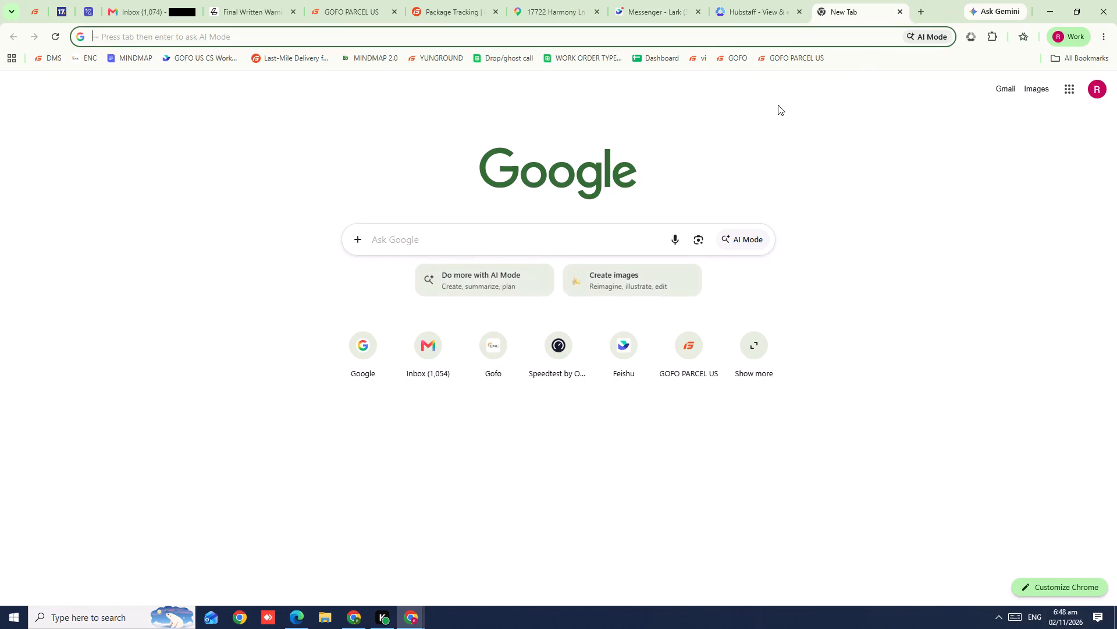
key(e)
key(n)
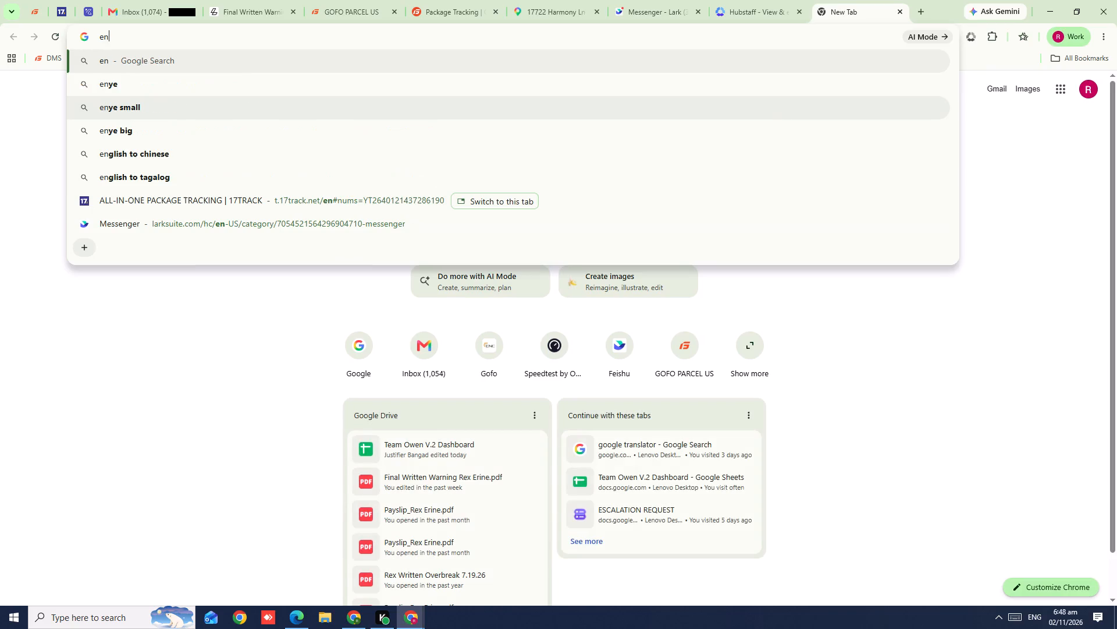
key(c)
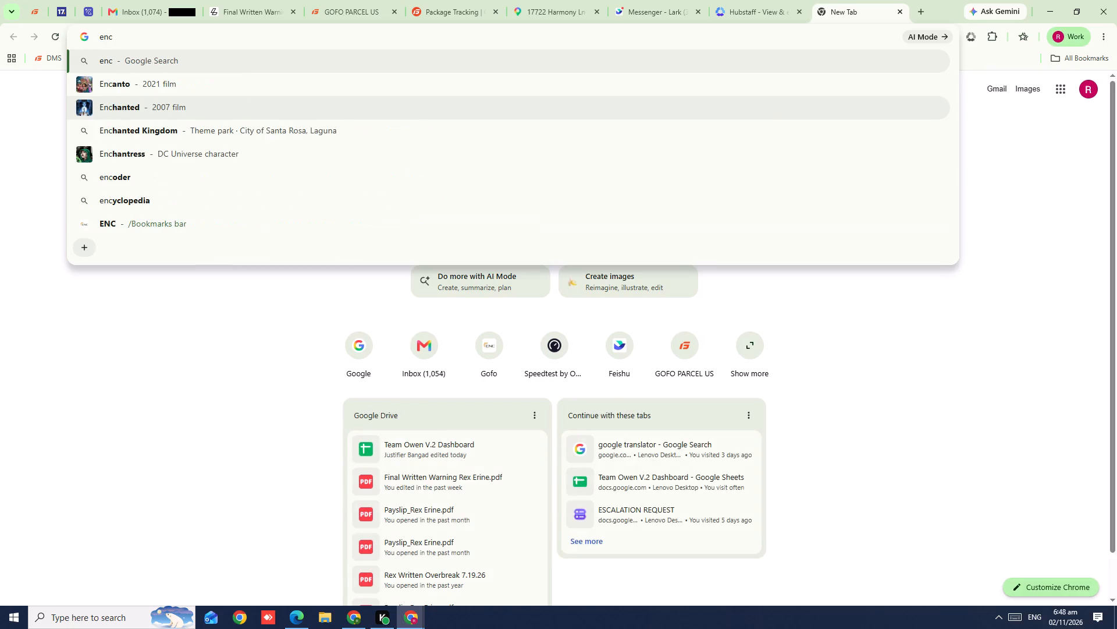
click(221, 383)
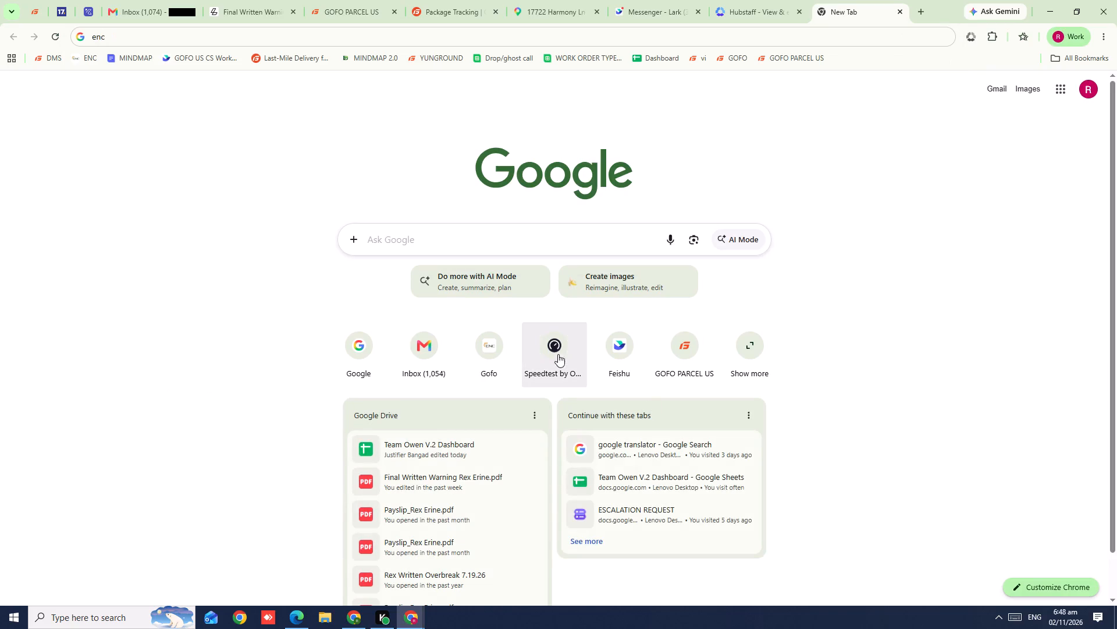
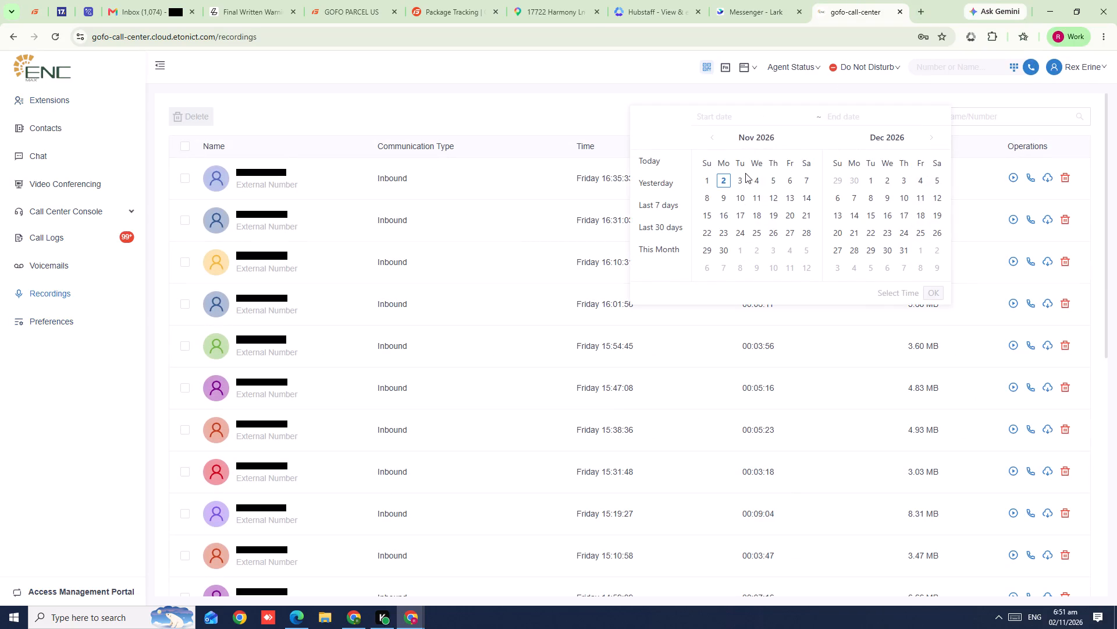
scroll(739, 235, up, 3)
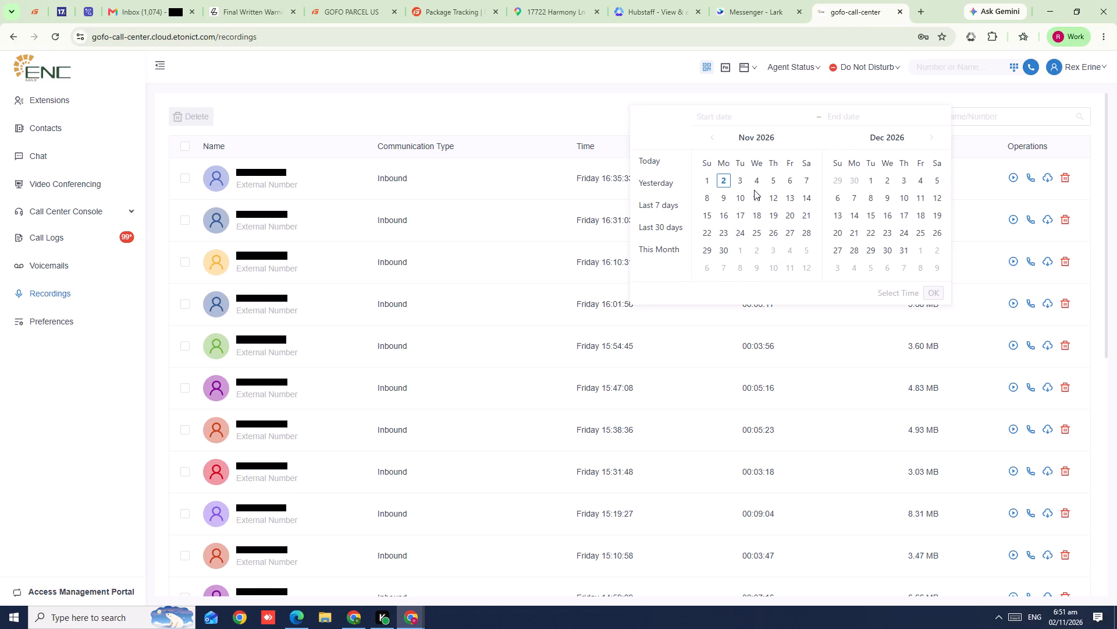
Switch to Hubstaff and open the Screenshots activity page from the dashboard's recent activity section.
click(627, 5)
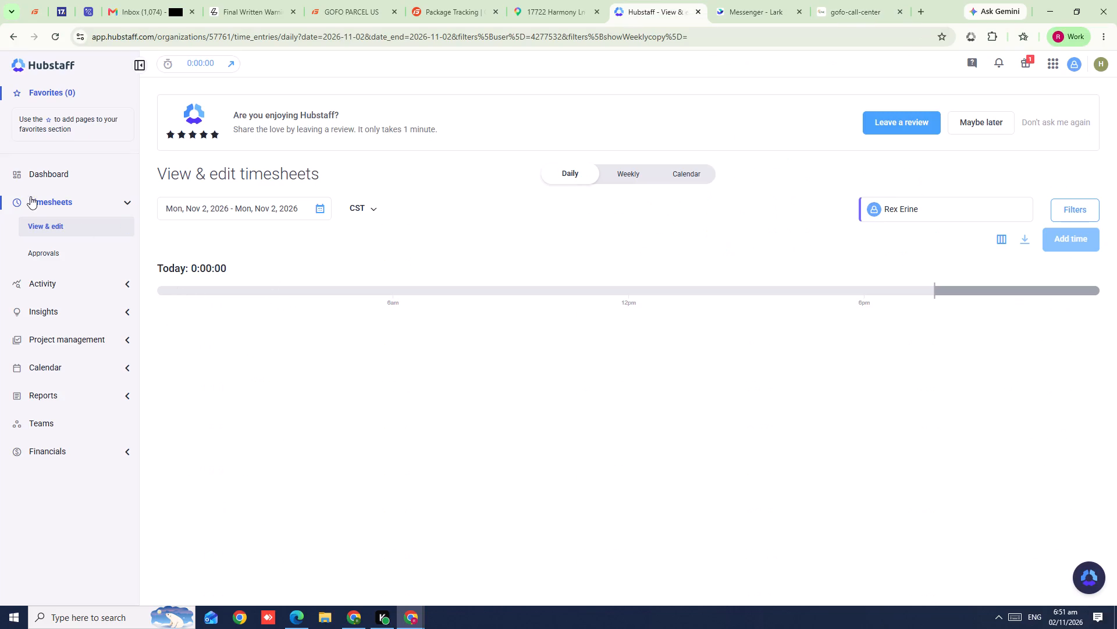
click(43, 195)
click(66, 167)
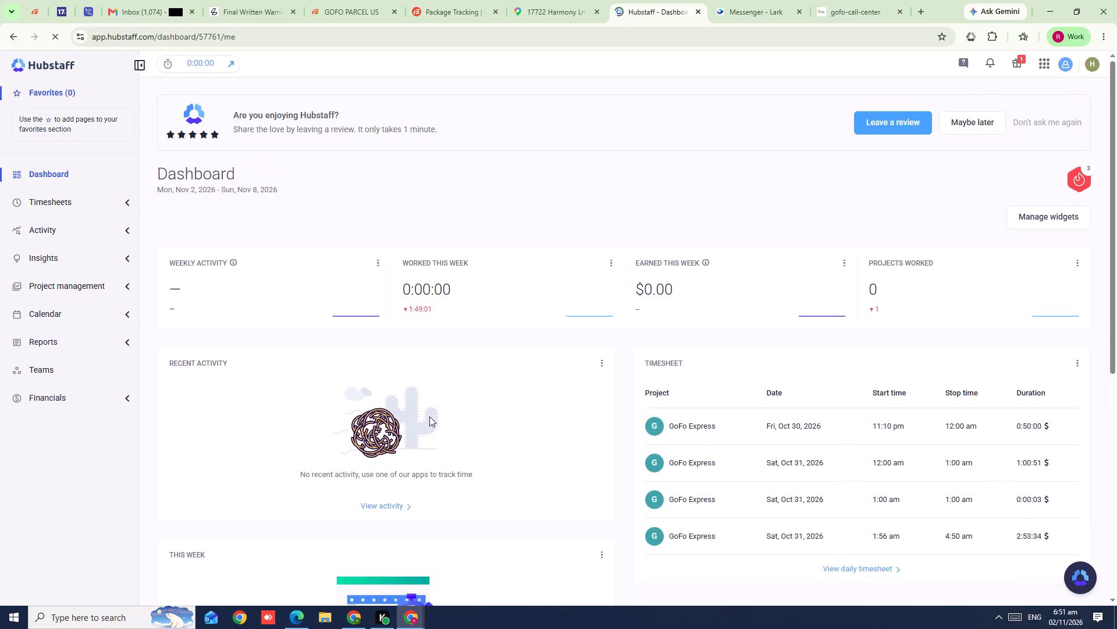
click(397, 510)
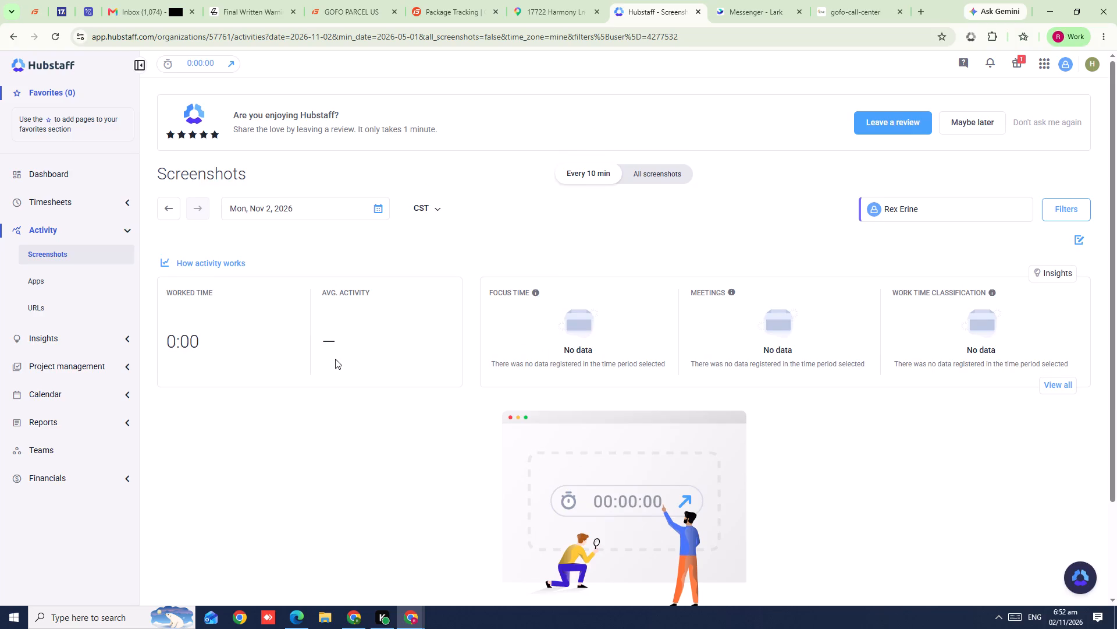
drag(1045, 311, 934, 319)
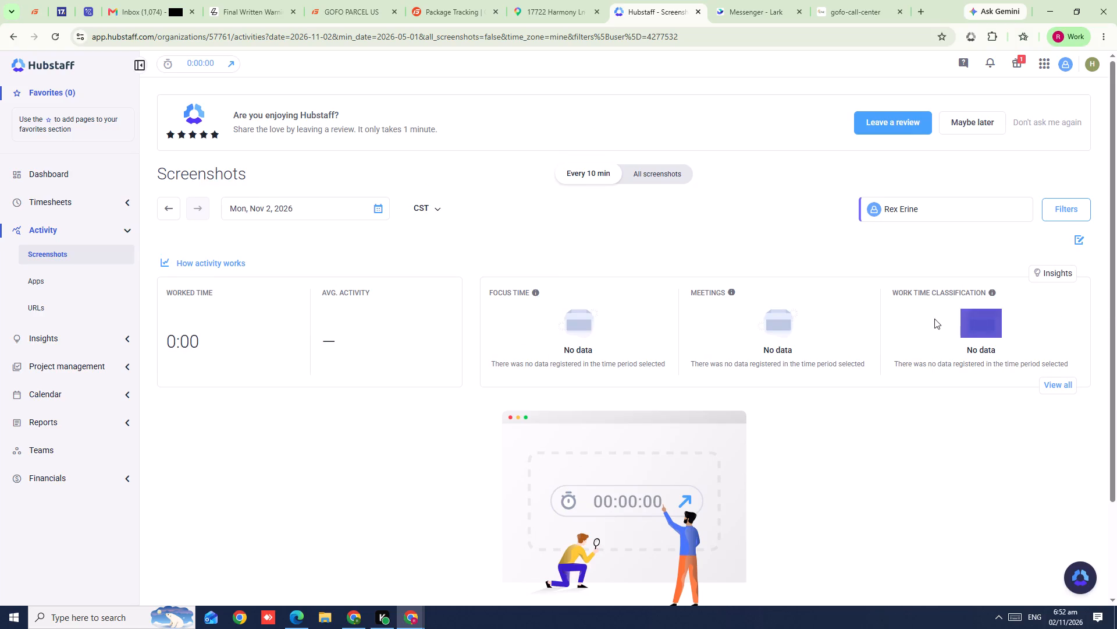
drag(934, 319, 916, 319)
Open the full Performance insights from the activity page and examine all their sections for Nov 2, 2026.
click(1061, 383)
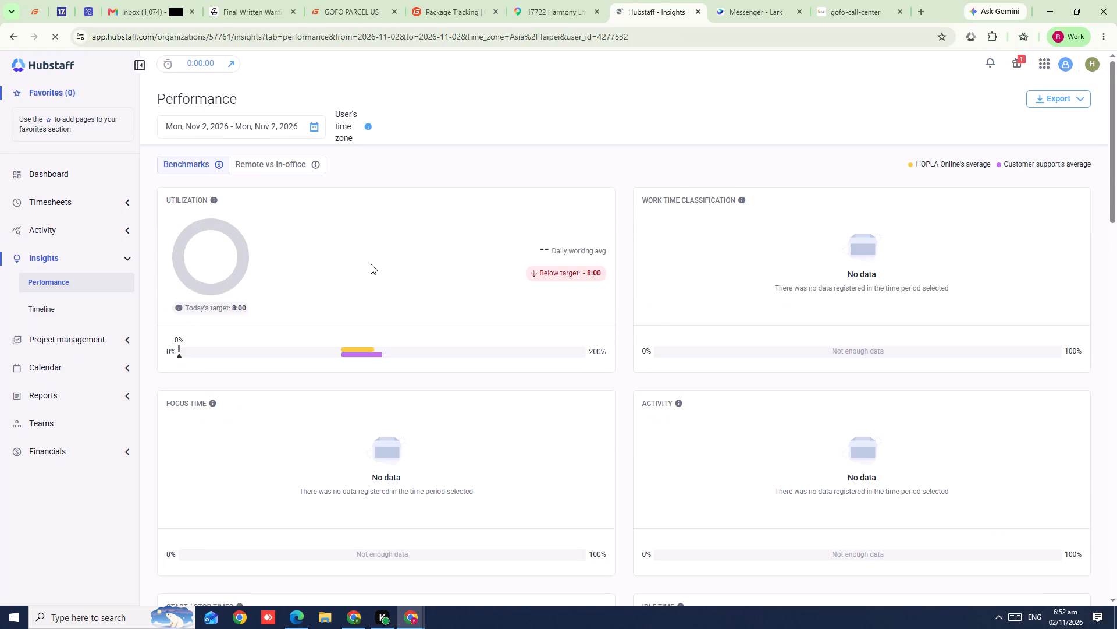
scroll(371, 264, down, 5)
scroll(539, 362, down, 6)
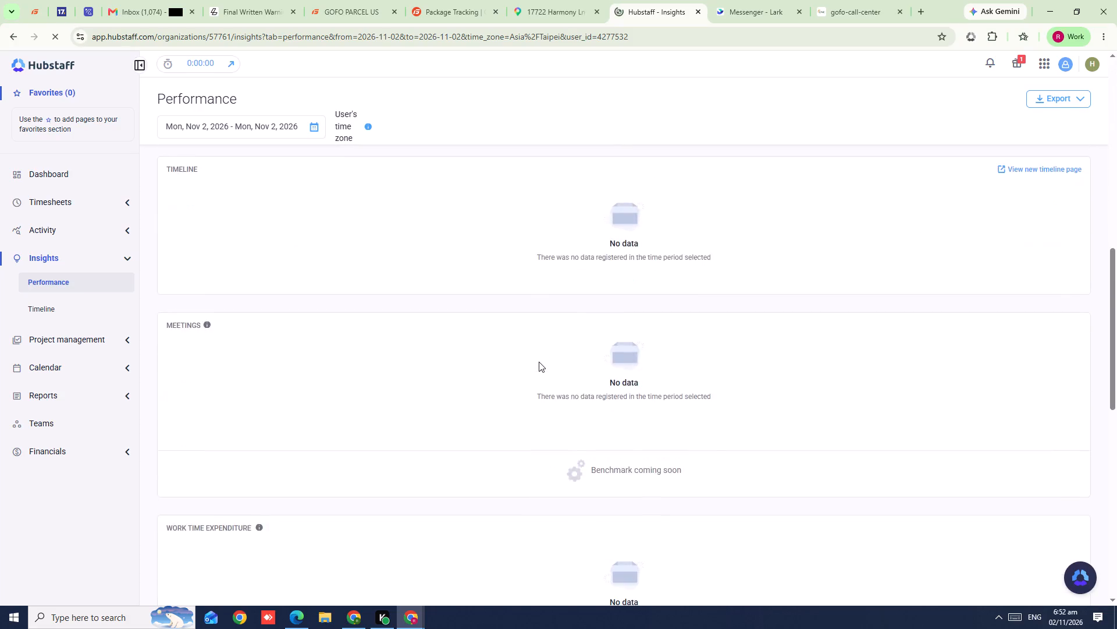
scroll(539, 362, down, 10)
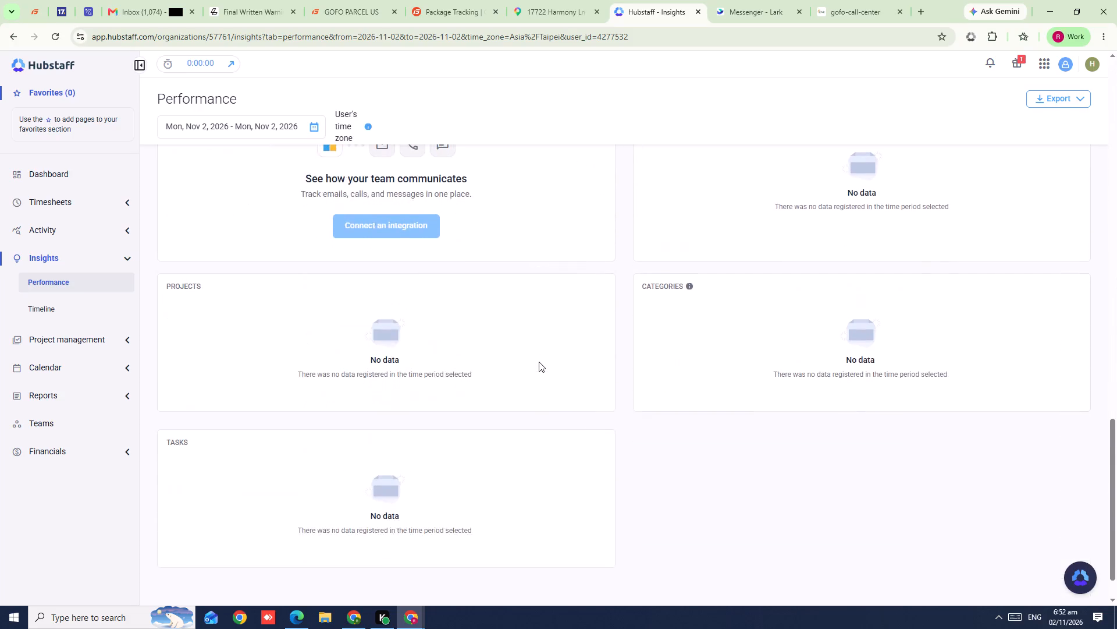
scroll(539, 362, up, 20)
scroll(539, 362, up, 3)
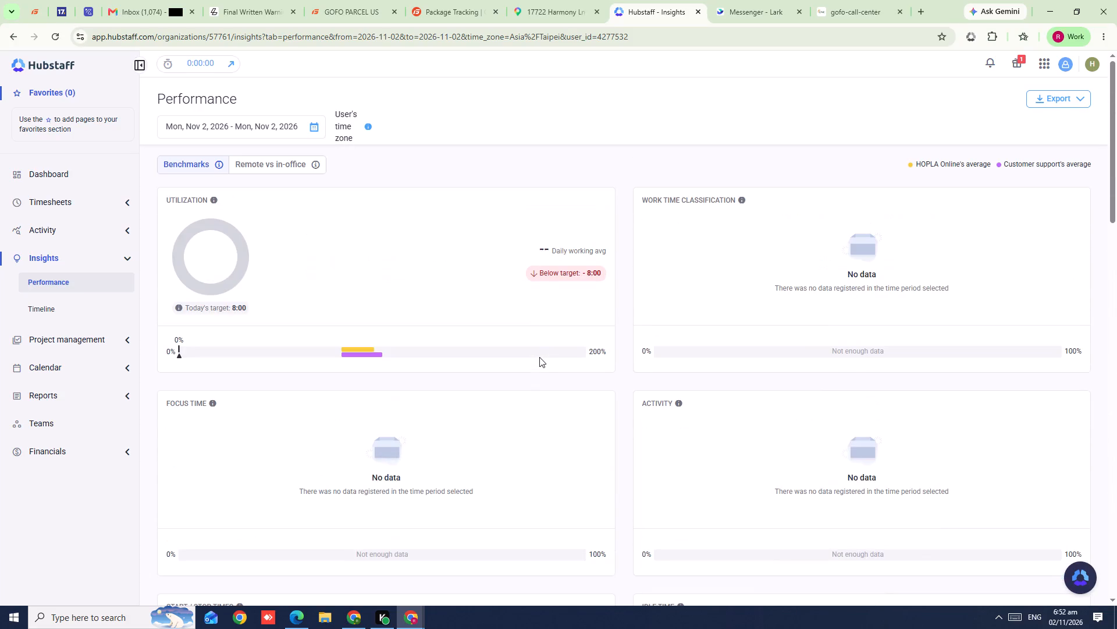
Set the Performance insights date range to Oct 30 - Oct 31, 2026 and review the utilization, activity and start/stop times.
click(287, 130)
click(389, 213)
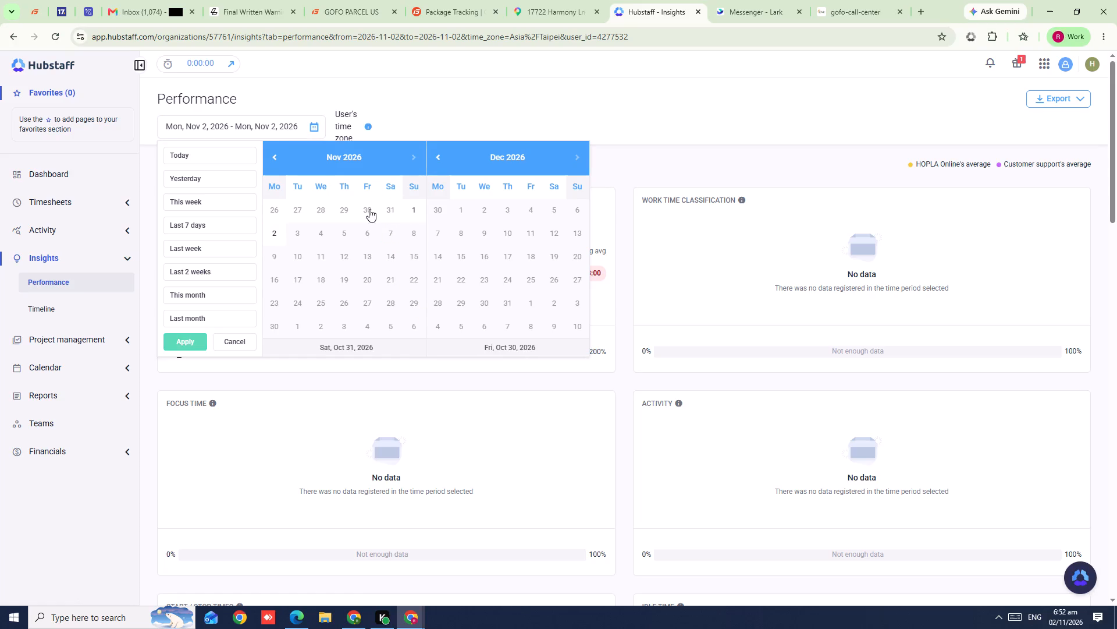
click(369, 209)
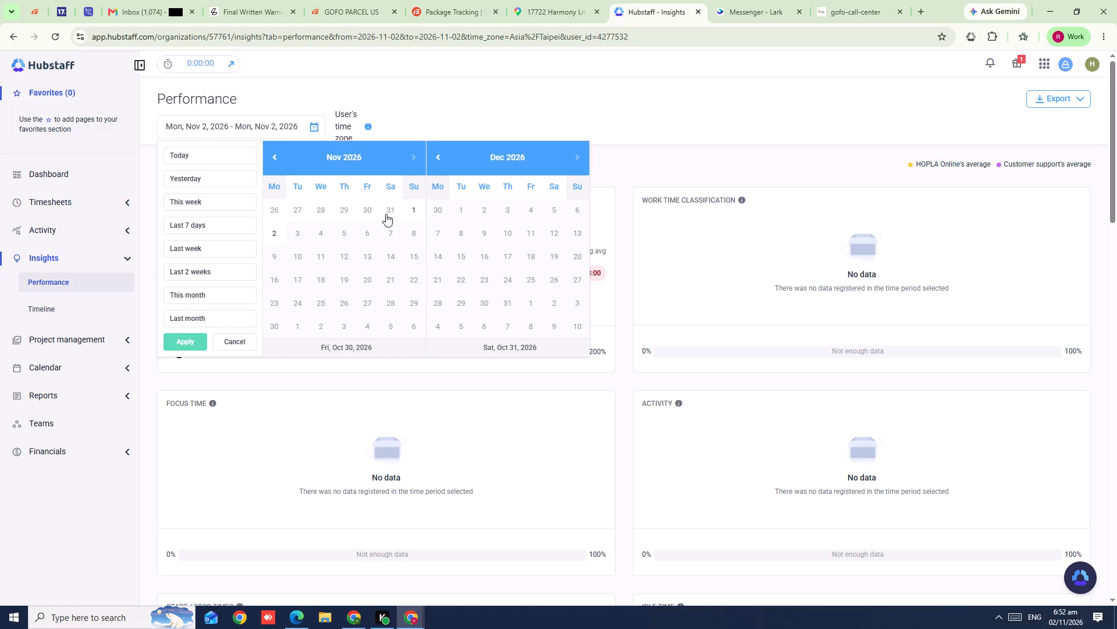
click(389, 217)
click(180, 342)
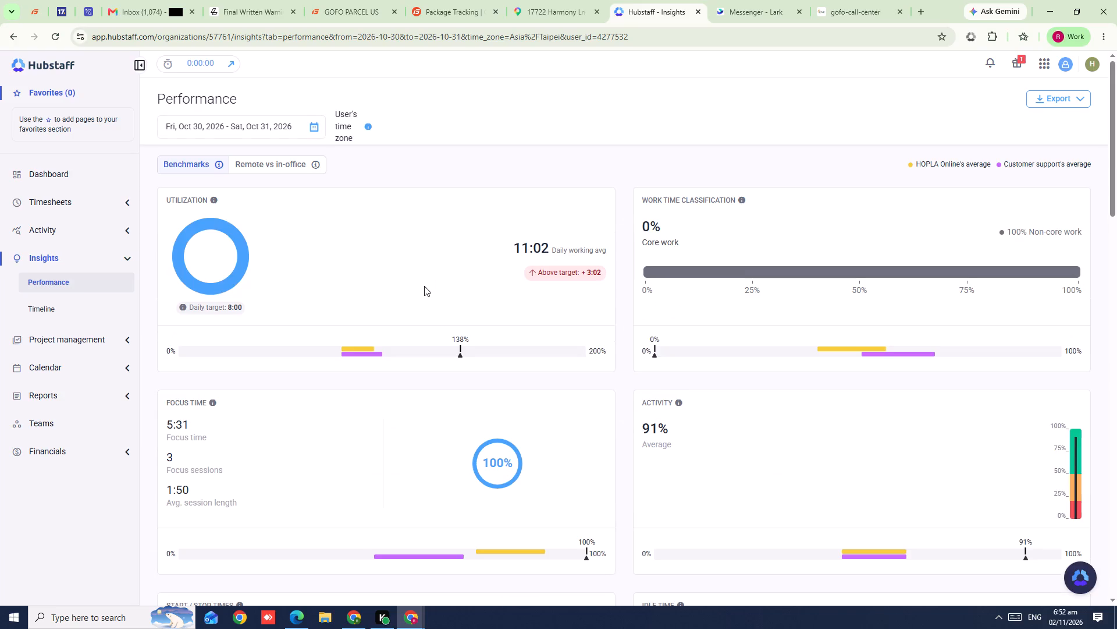
scroll(422, 288, down, 9)
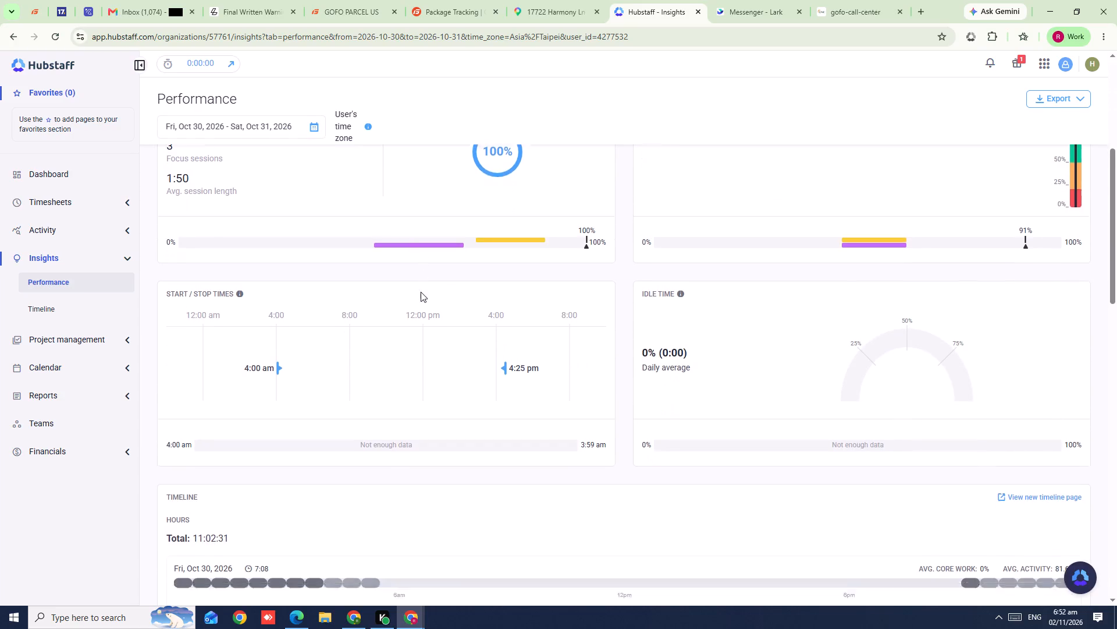
scroll(421, 292, down, 2)
scroll(419, 294, up, 11)
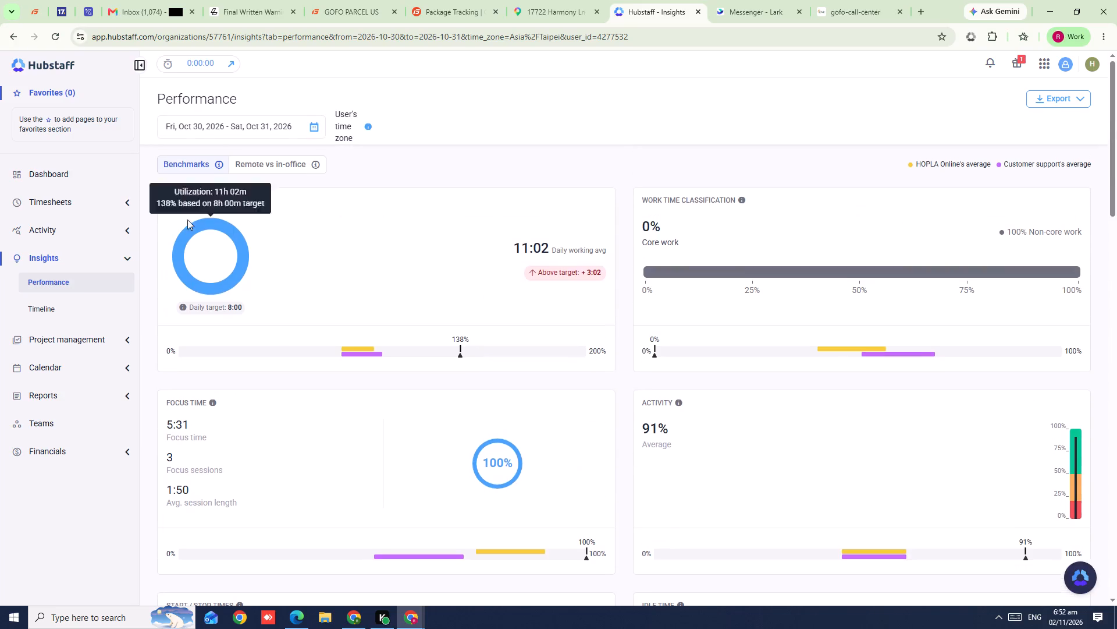
Go back to the dashboard and open the daily View & edit timesheets page.
click(62, 175)
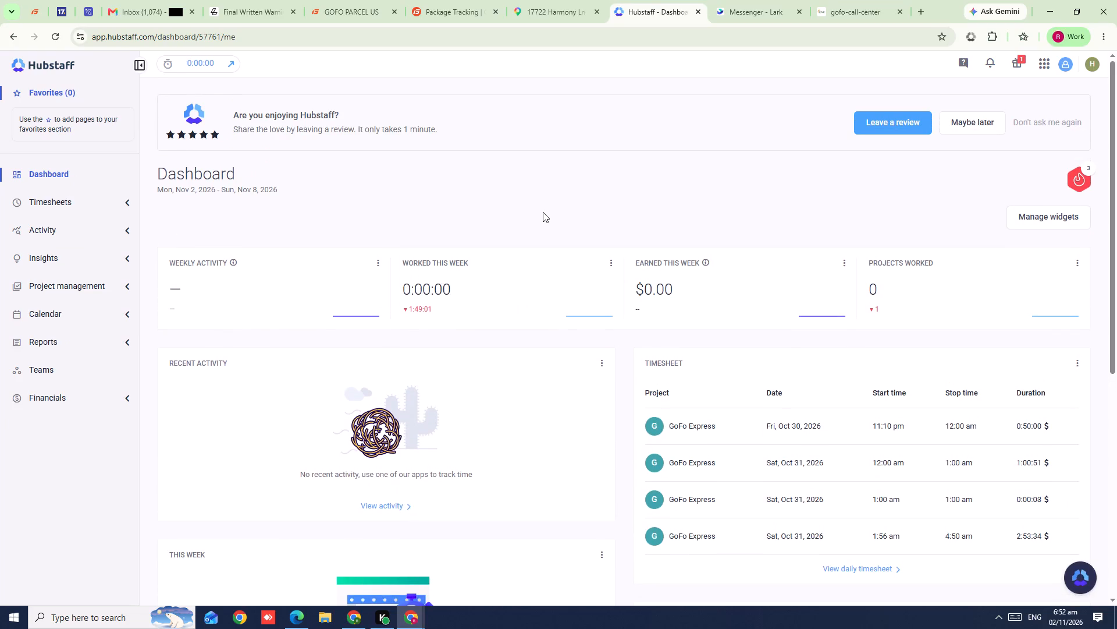
click(74, 193)
click(54, 204)
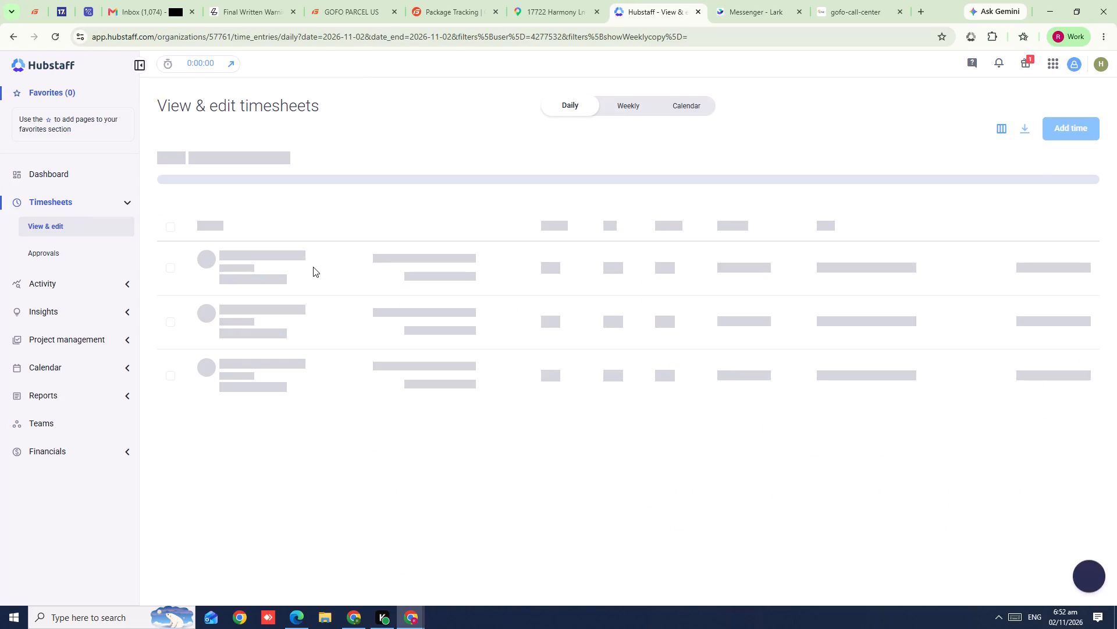
Set the timesheet date range to Oct 1 - Oct 2, 2026 and review the time entries of both days.
click(315, 205)
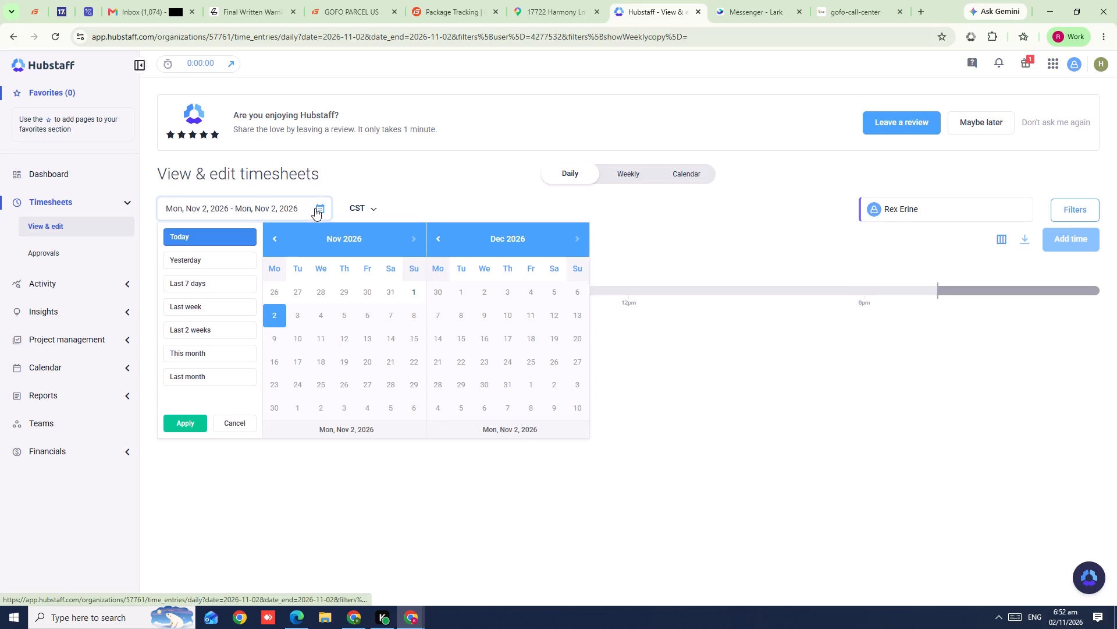
scroll(302, 326, up, 5)
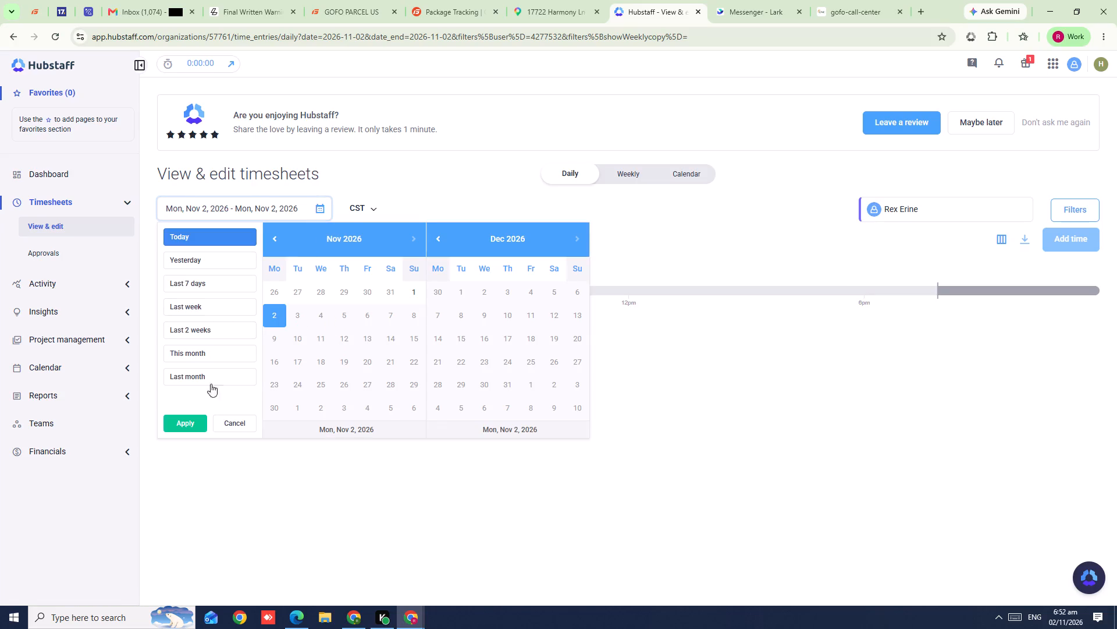
scroll(364, 335, up, 3)
click(274, 242)
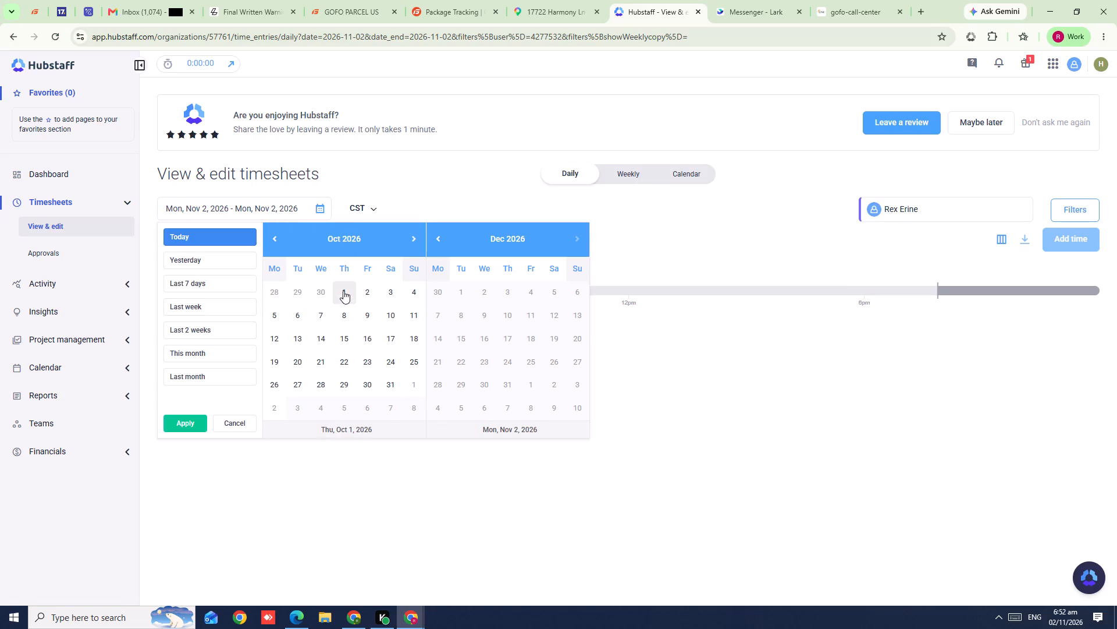
click(343, 291)
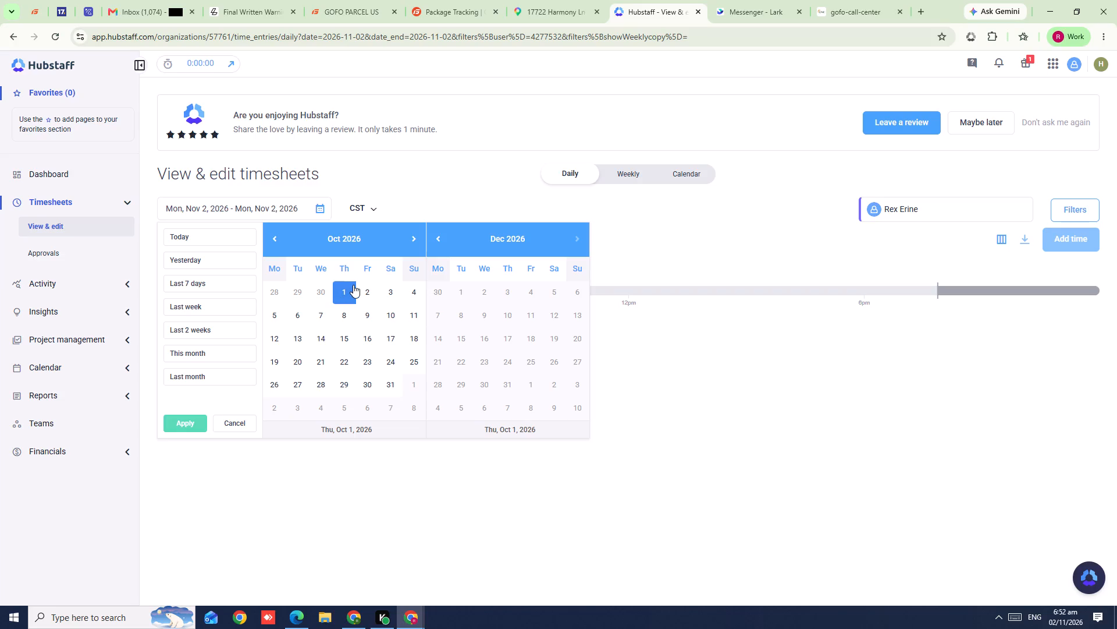
click(375, 288)
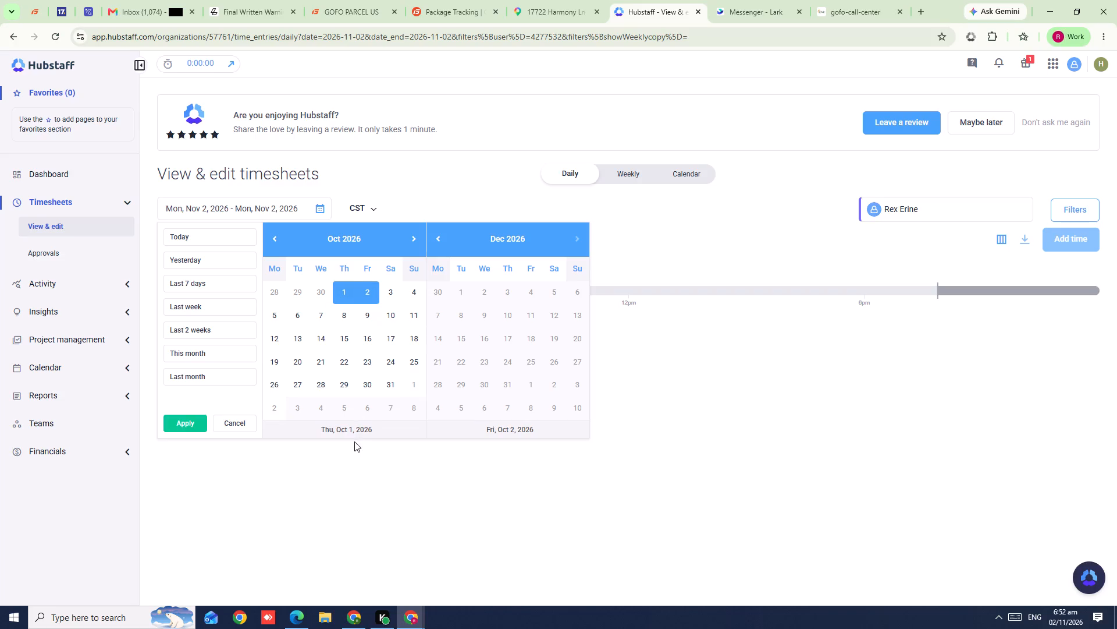
click(184, 418)
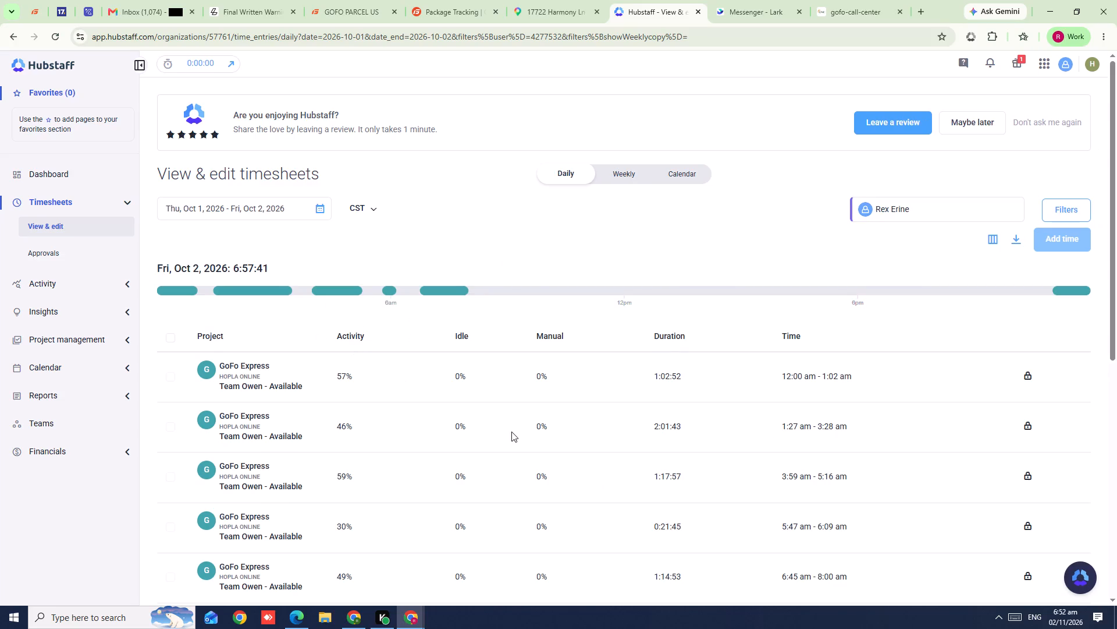
scroll(511, 433, down, 10)
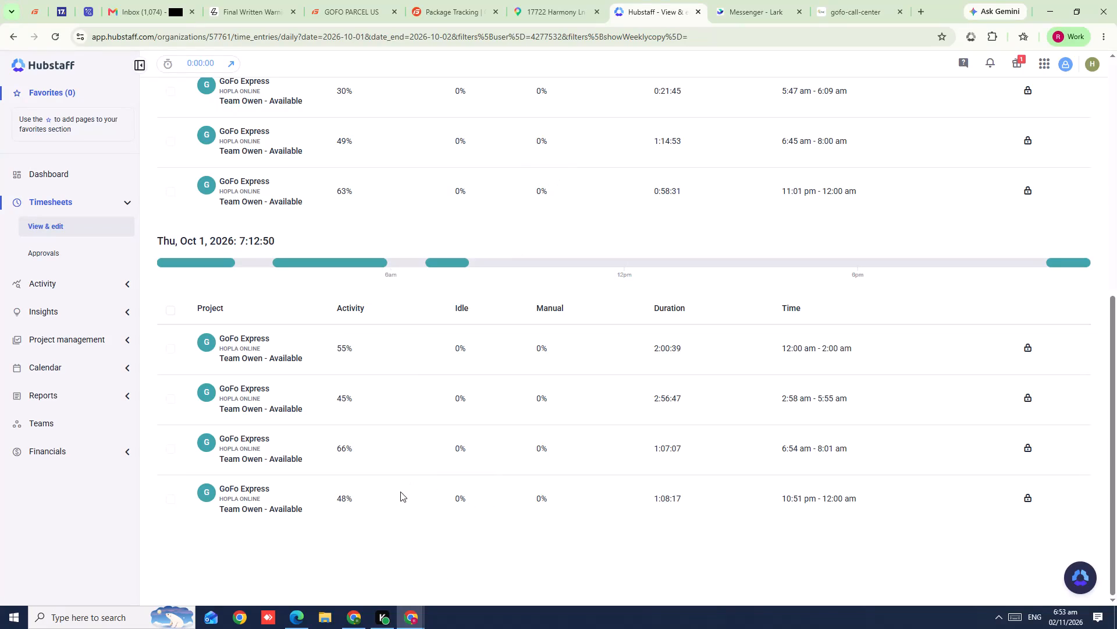
scroll(431, 434, down, 2)
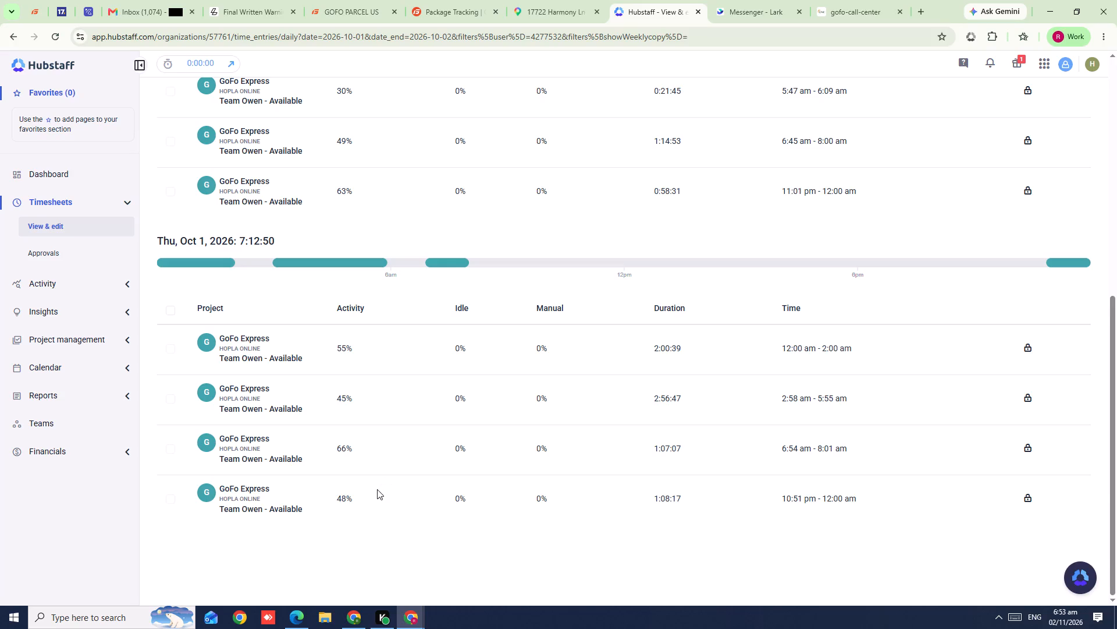
scroll(222, 420, up, 4)
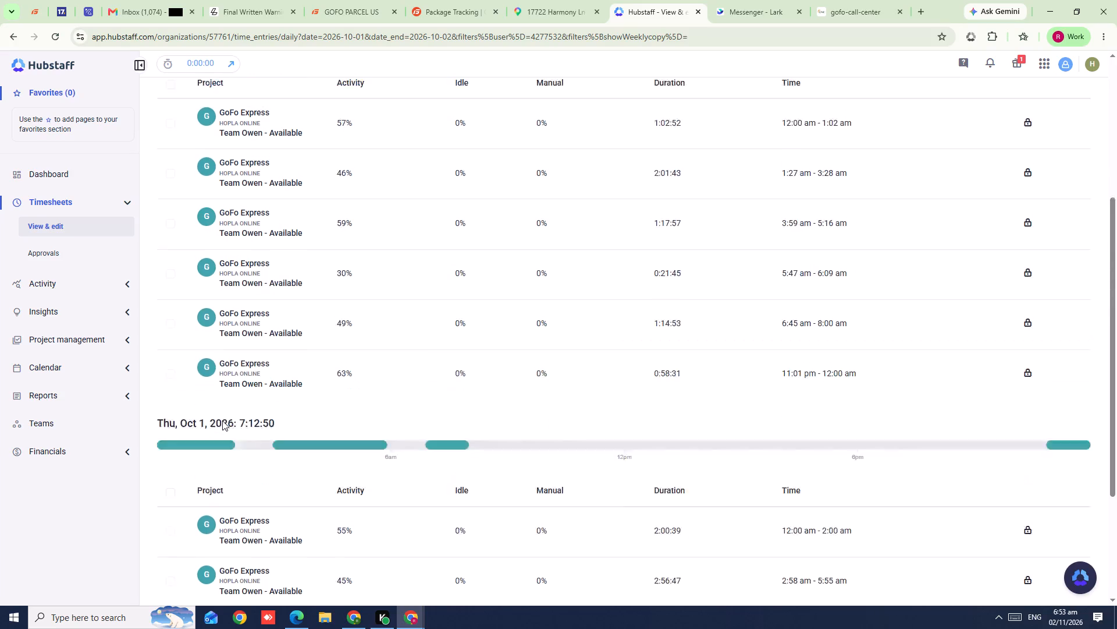
scroll(222, 420, up, 4)
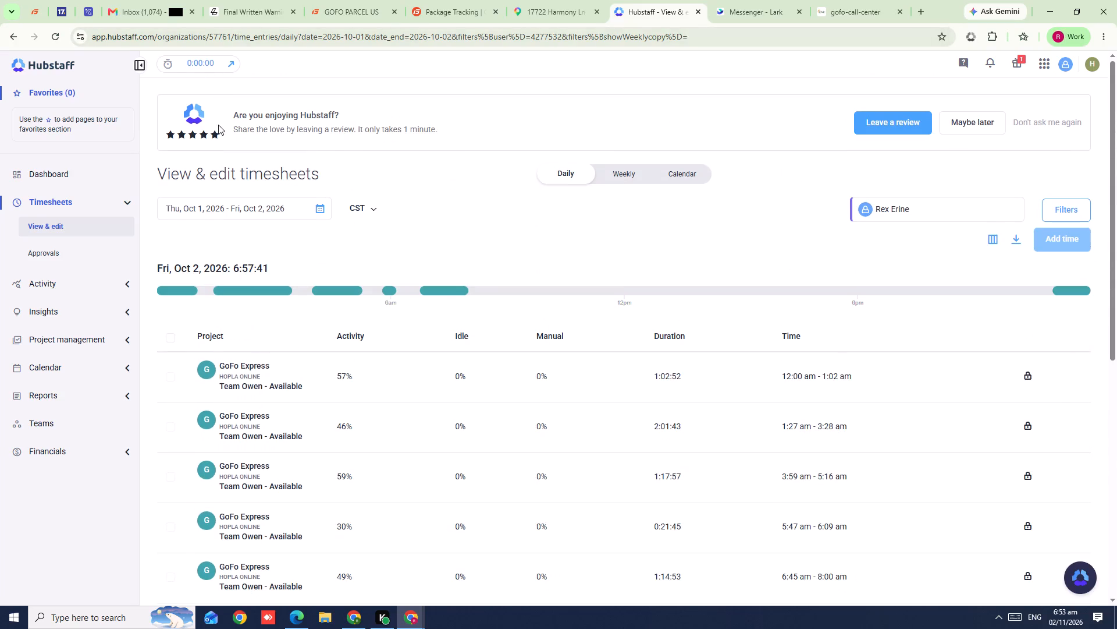
Set the timesheet date range to Oct 2 - Oct 3, 2026 and review the time entries of both days.
click(321, 214)
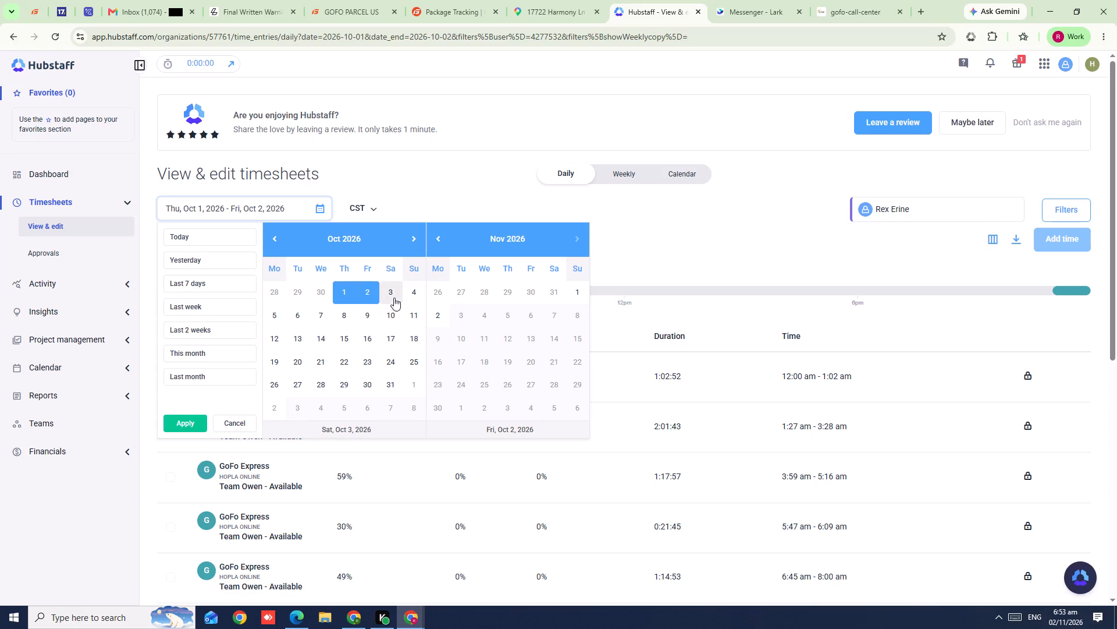
click(394, 298)
click(369, 289)
click(367, 294)
click(394, 303)
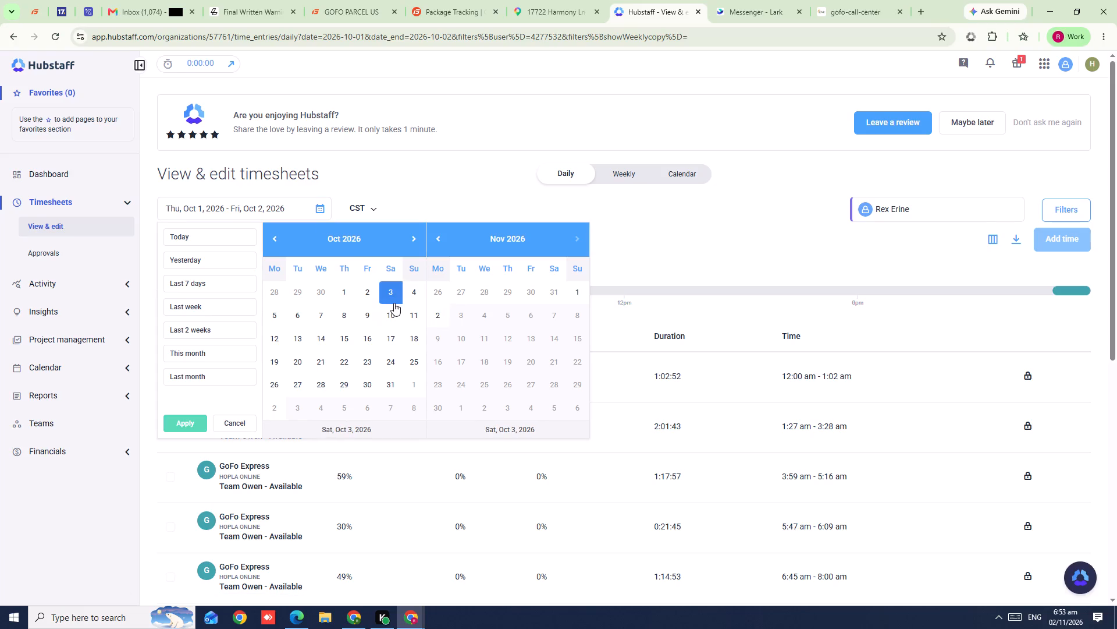
click(371, 296)
click(380, 292)
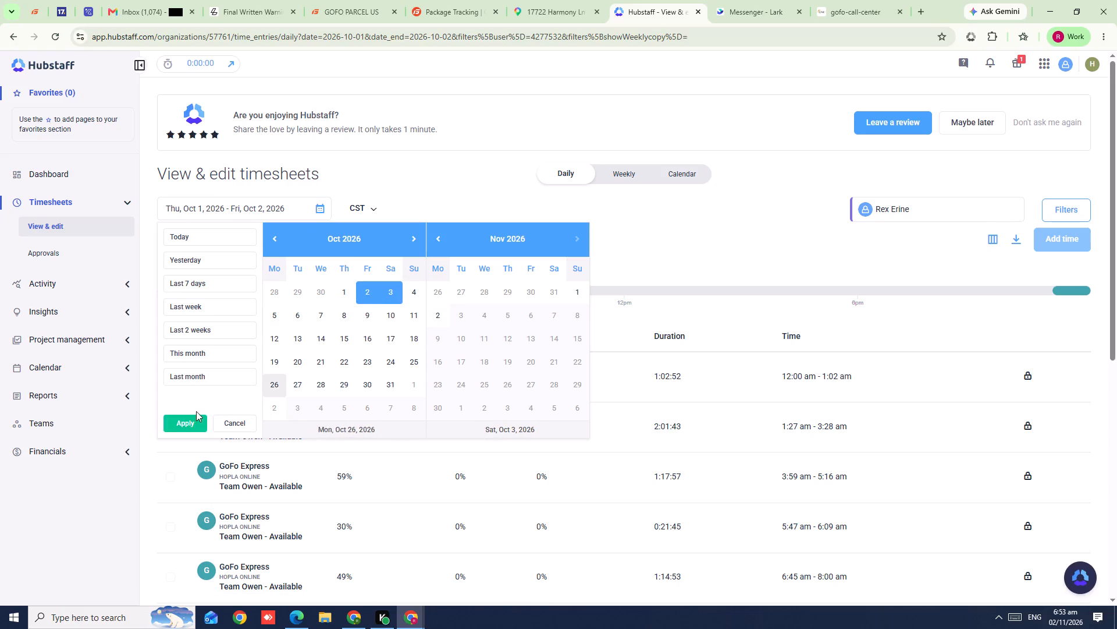
click(175, 421)
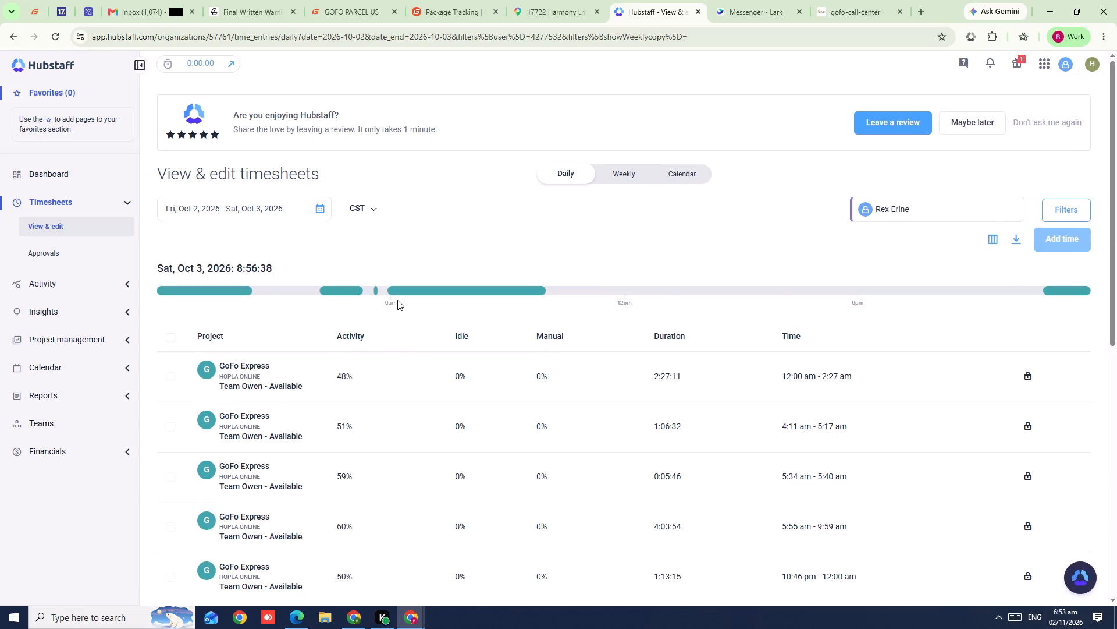
scroll(397, 300, down, 11)
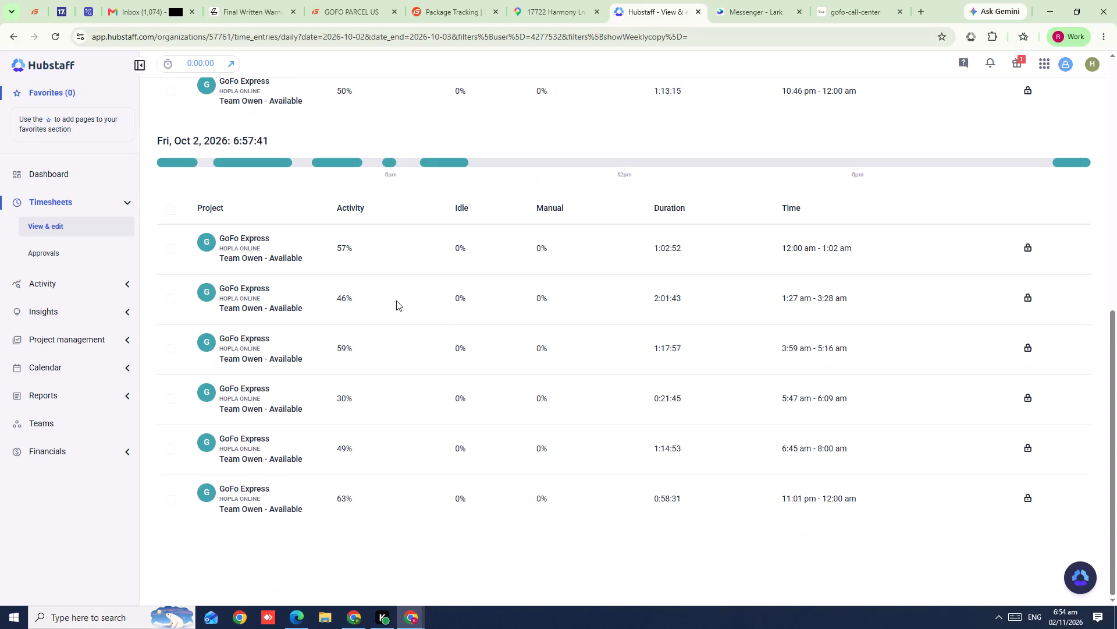
scroll(396, 301, up, 1)
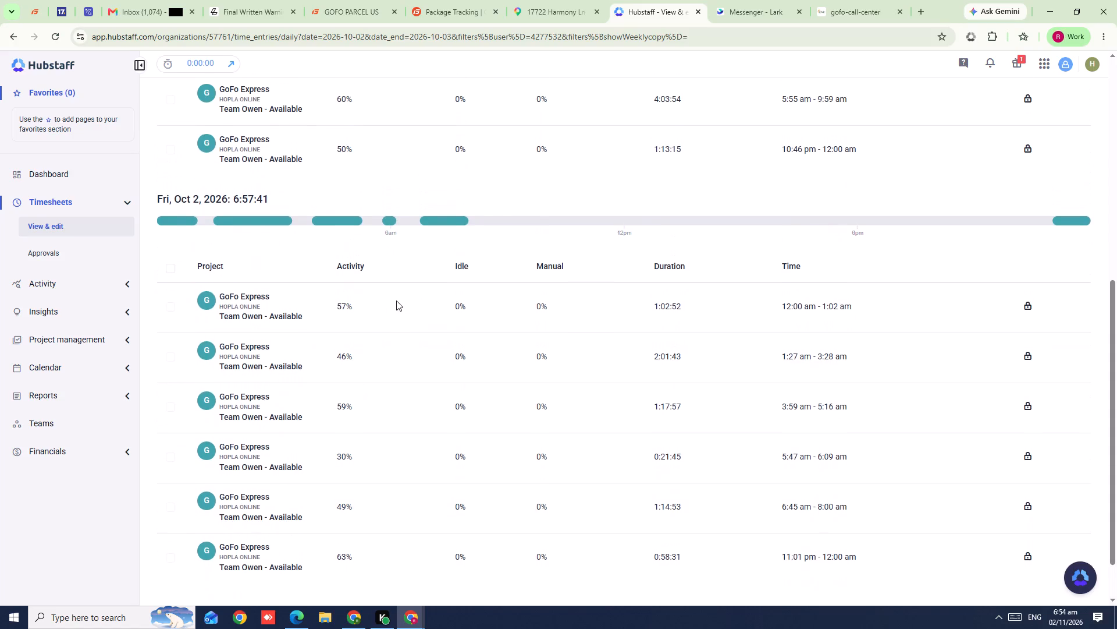
scroll(396, 301, up, 4)
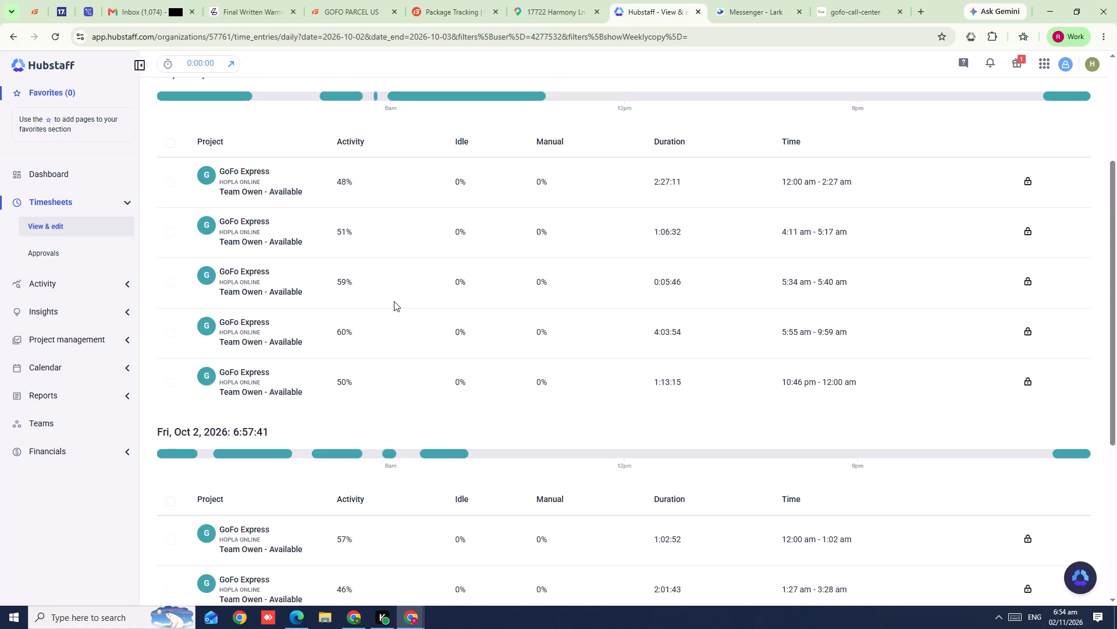
scroll(394, 301, down, 3)
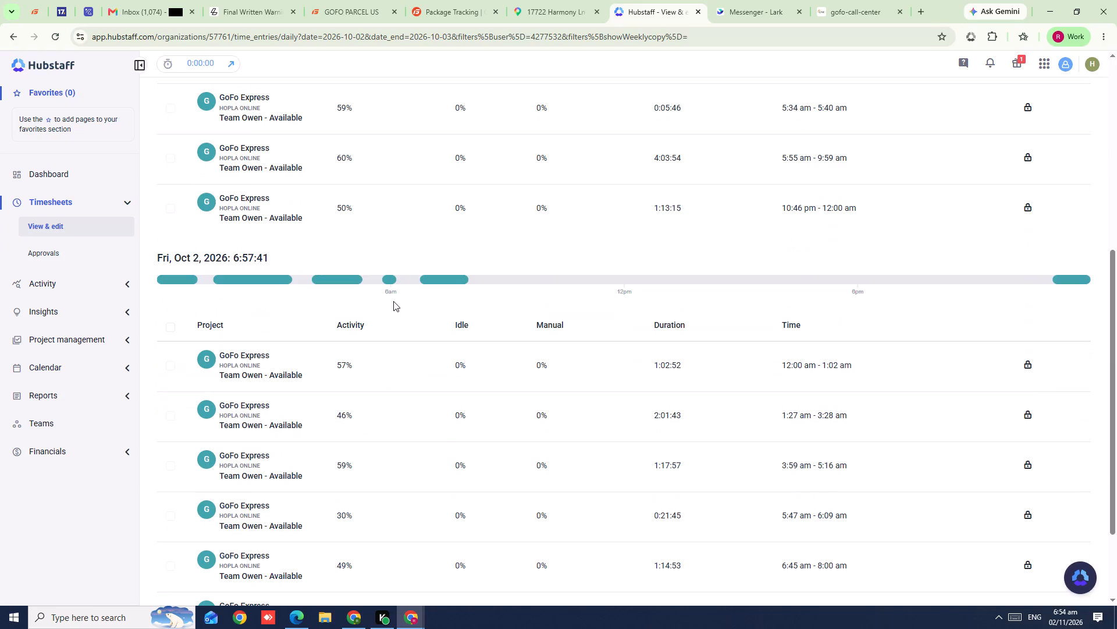
Go over the Oct 2 and Oct 3, 2026 time entries again, checking activity, durations and start/stop times.
scroll(393, 301, up, 4)
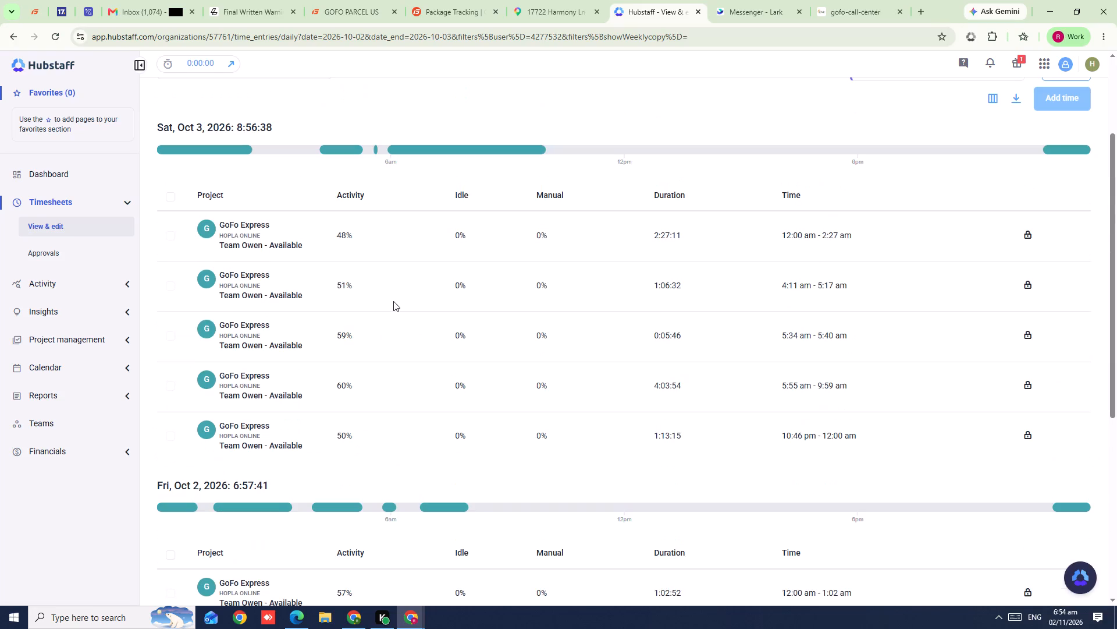
scroll(393, 301, down, 4)
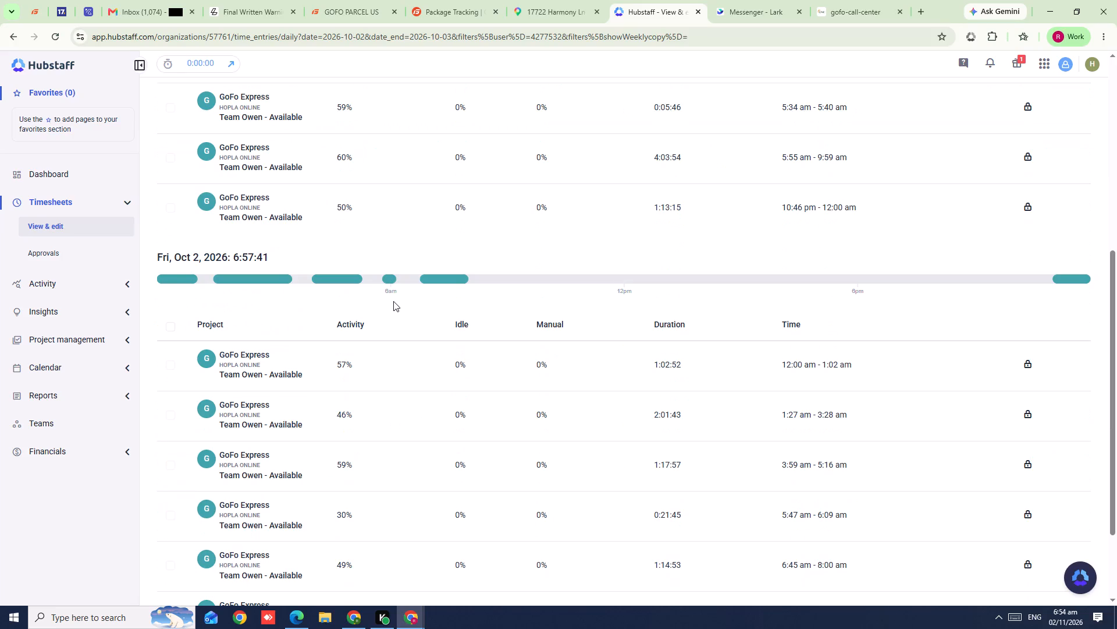
scroll(393, 301, down, 2)
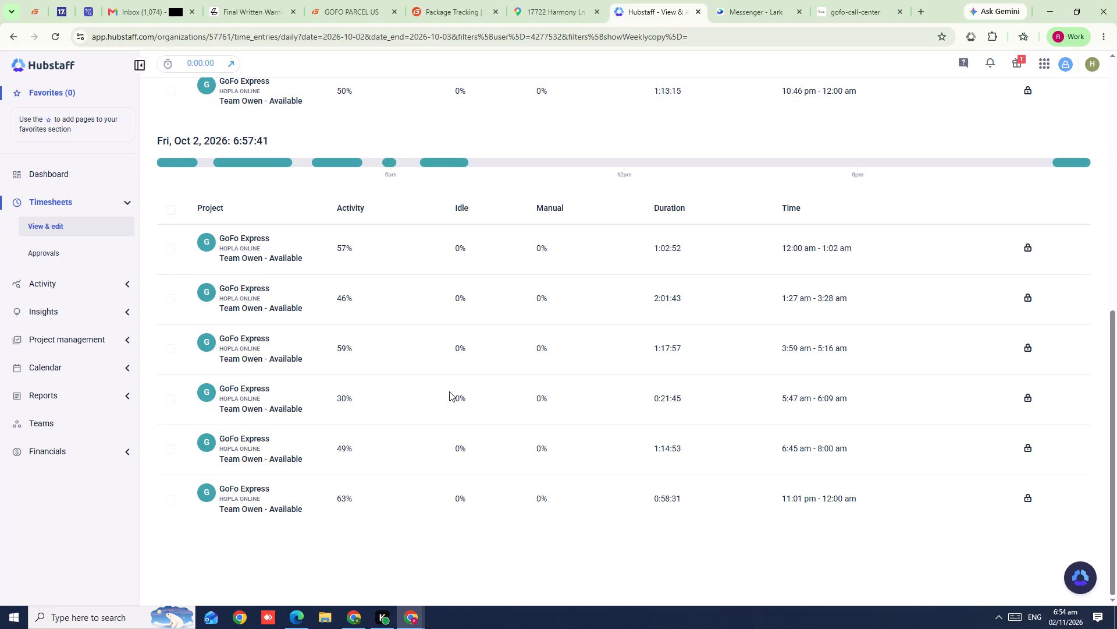
scroll(544, 386, up, 6)
scroll(529, 305, up, 4)
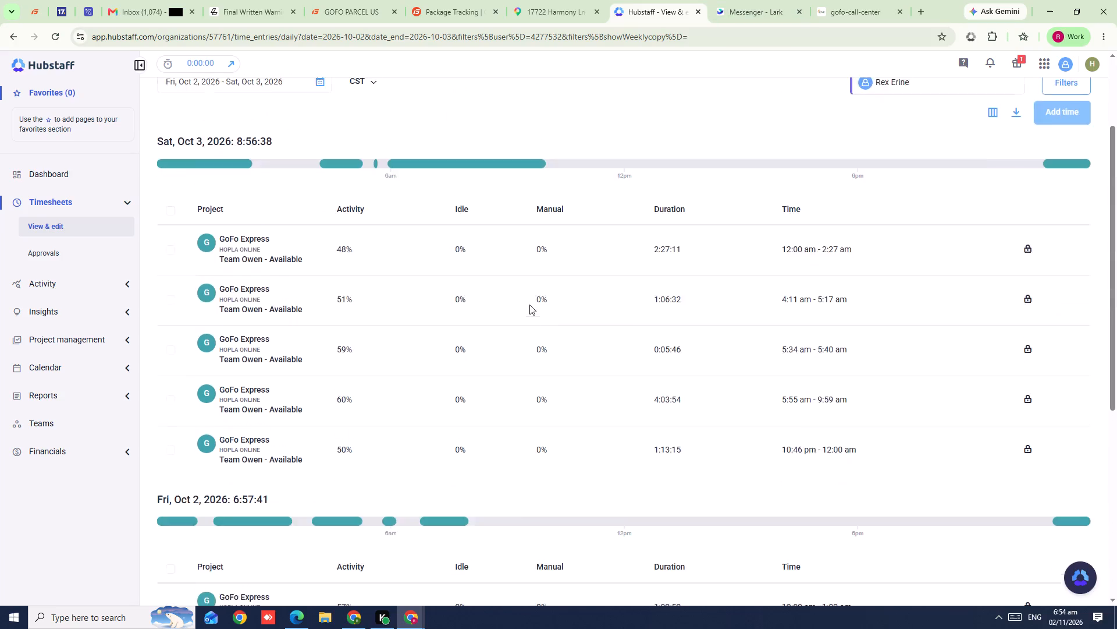
scroll(529, 305, up, 1)
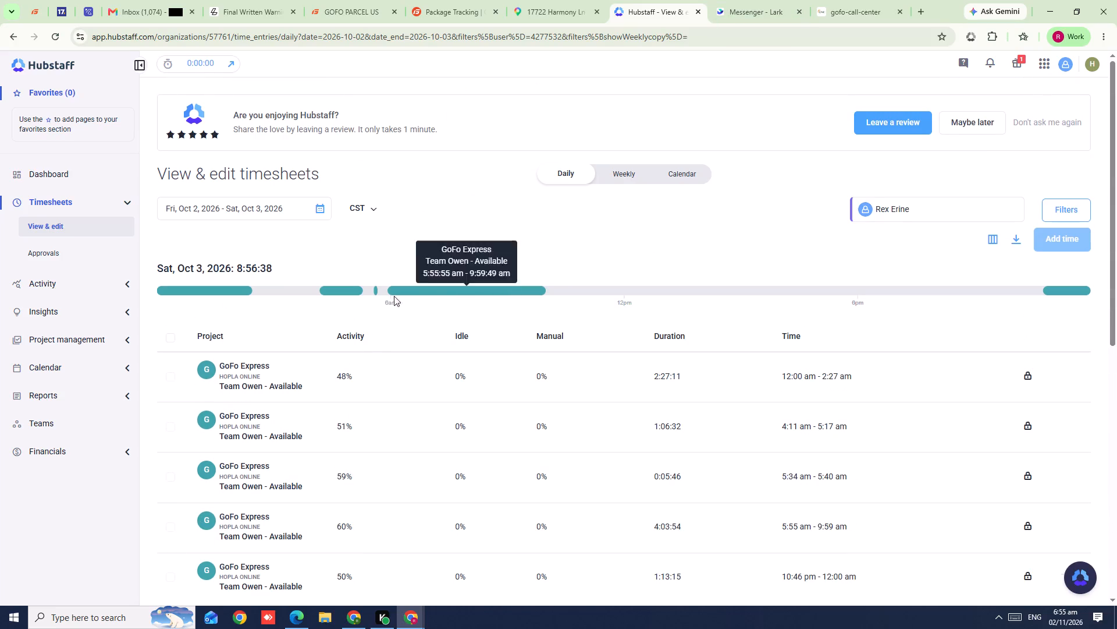
scroll(357, 296, up, 1)
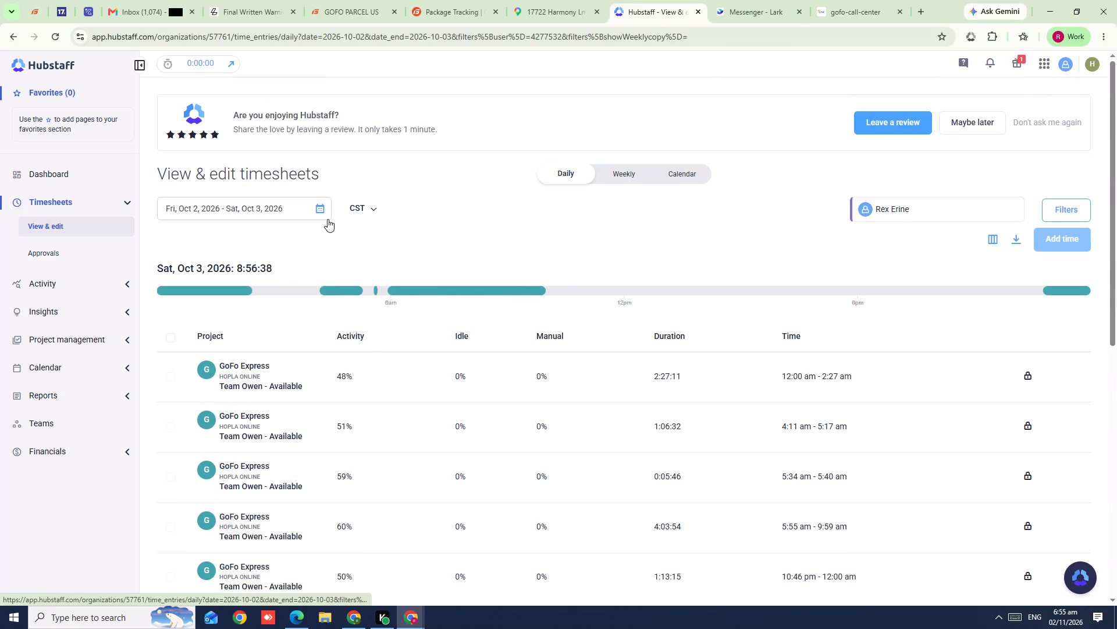
Set the timesheet date range to Oct 3 - Oct 4, 2026.
click(324, 209)
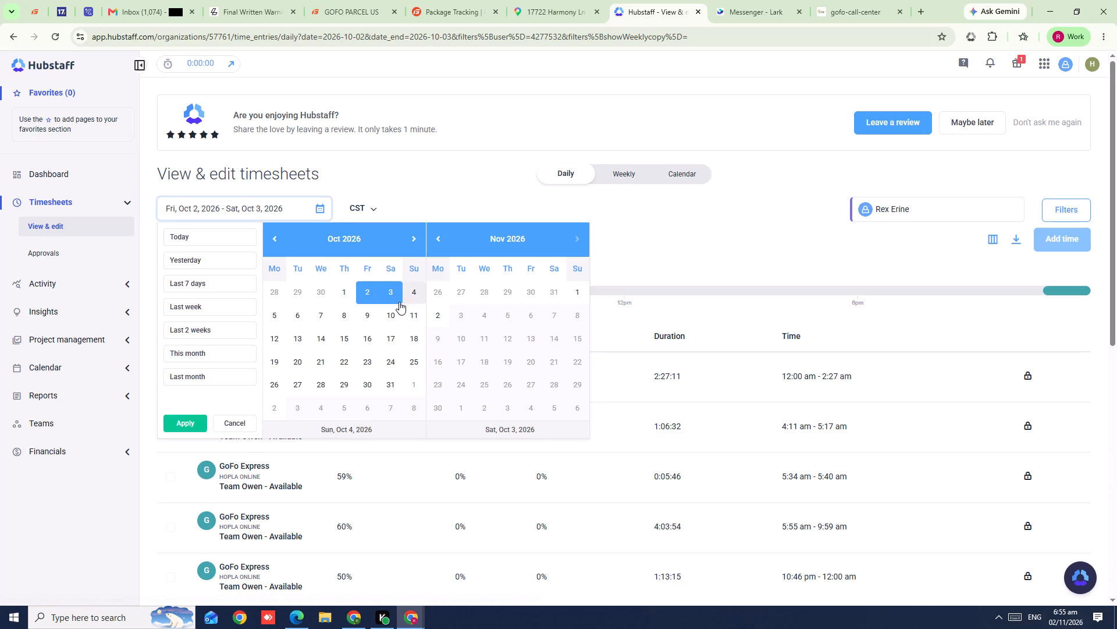
click(393, 297)
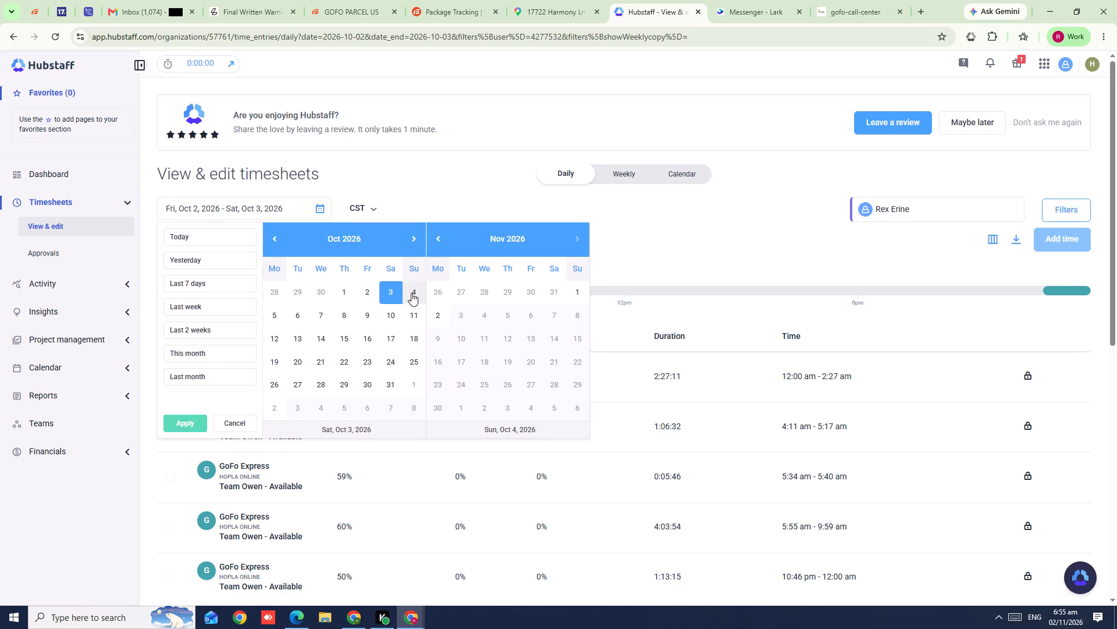
click(411, 293)
click(185, 420)
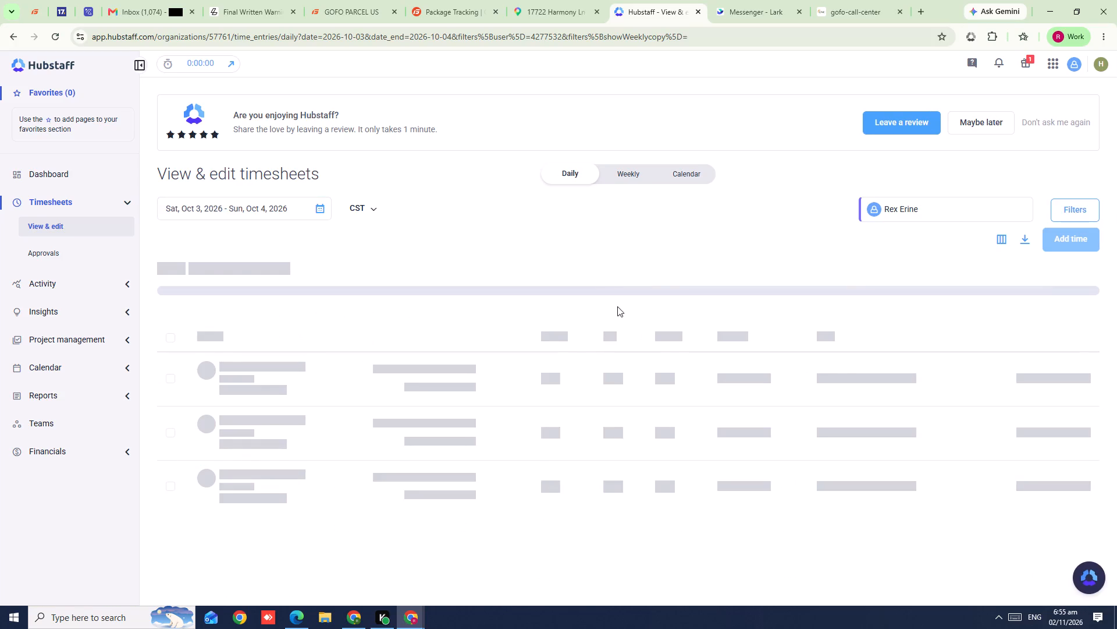
Review the time entries of Oct 3 and Oct 4, 2026, comparing the durations and start/stop times of both days.
scroll(438, 309, down, 5)
scroll(438, 309, up, 3)
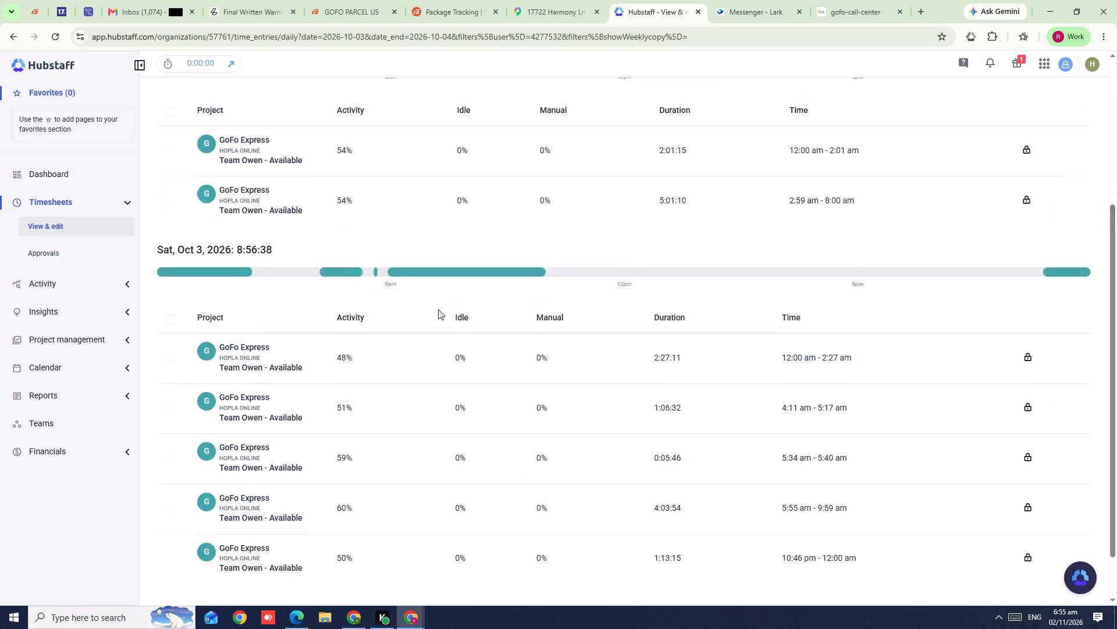
scroll(438, 309, up, 1)
scroll(438, 309, down, 10)
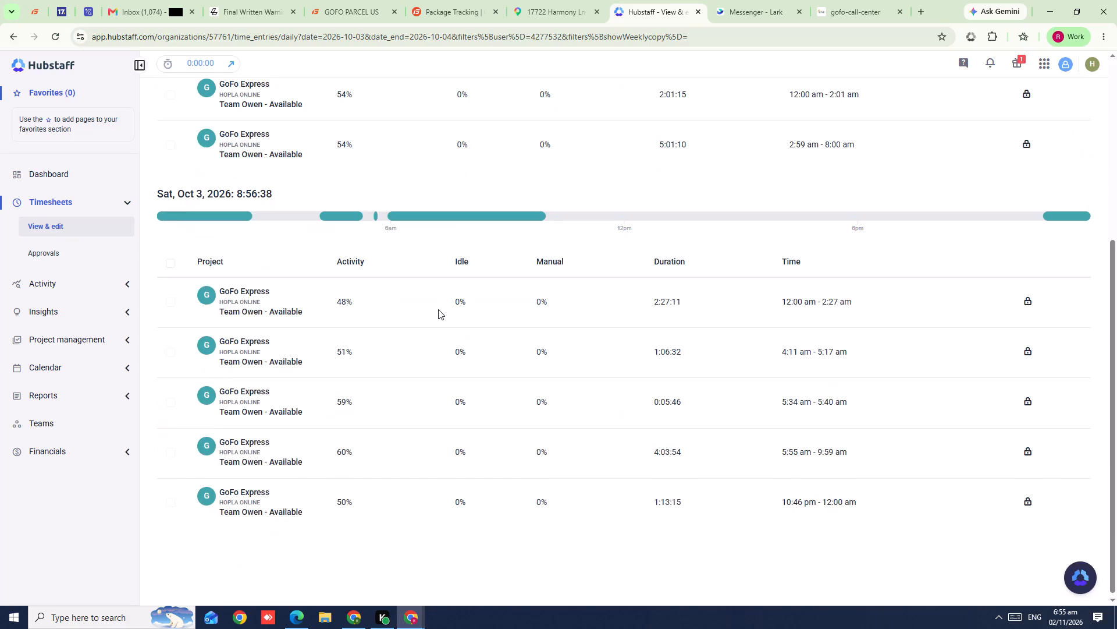
scroll(438, 309, up, 6)
scroll(438, 309, down, 3)
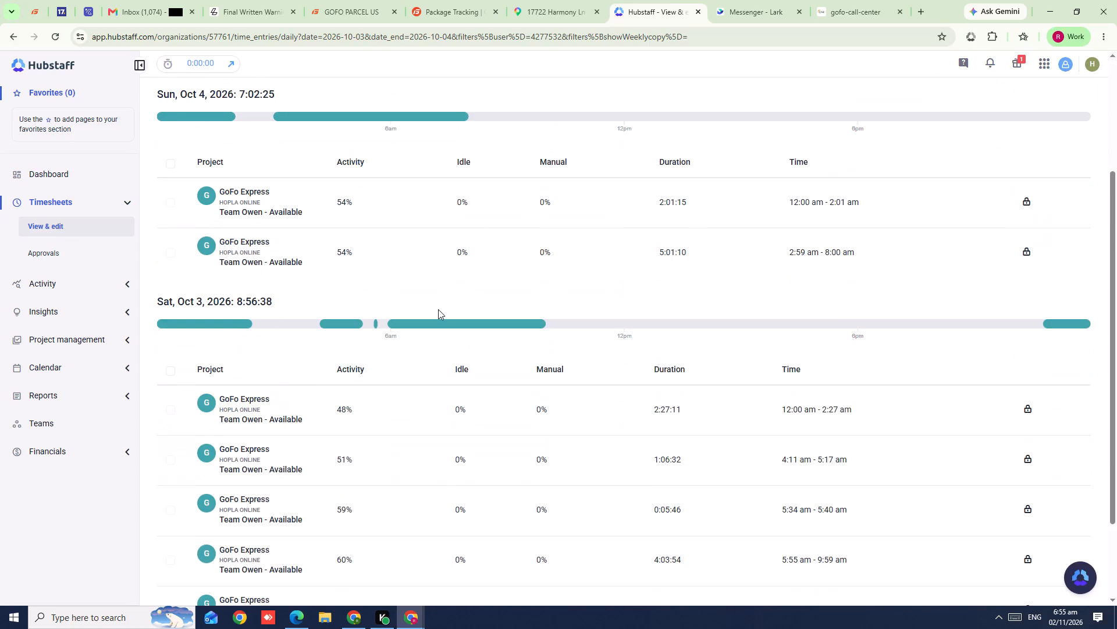
scroll(438, 309, up, 3)
scroll(438, 309, down, 5)
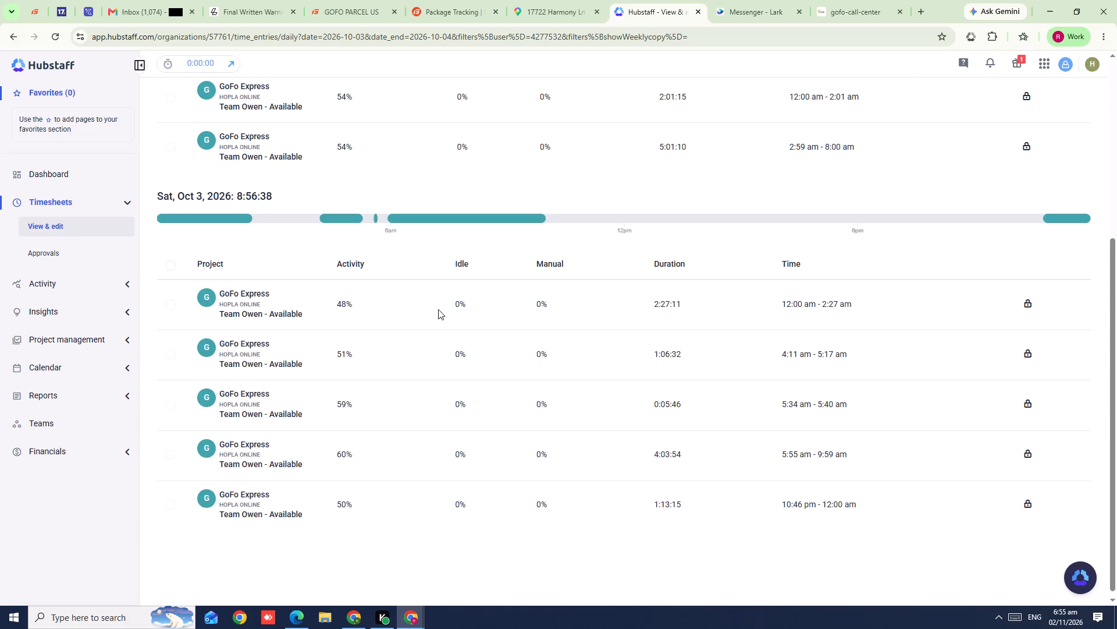
scroll(438, 309, up, 3)
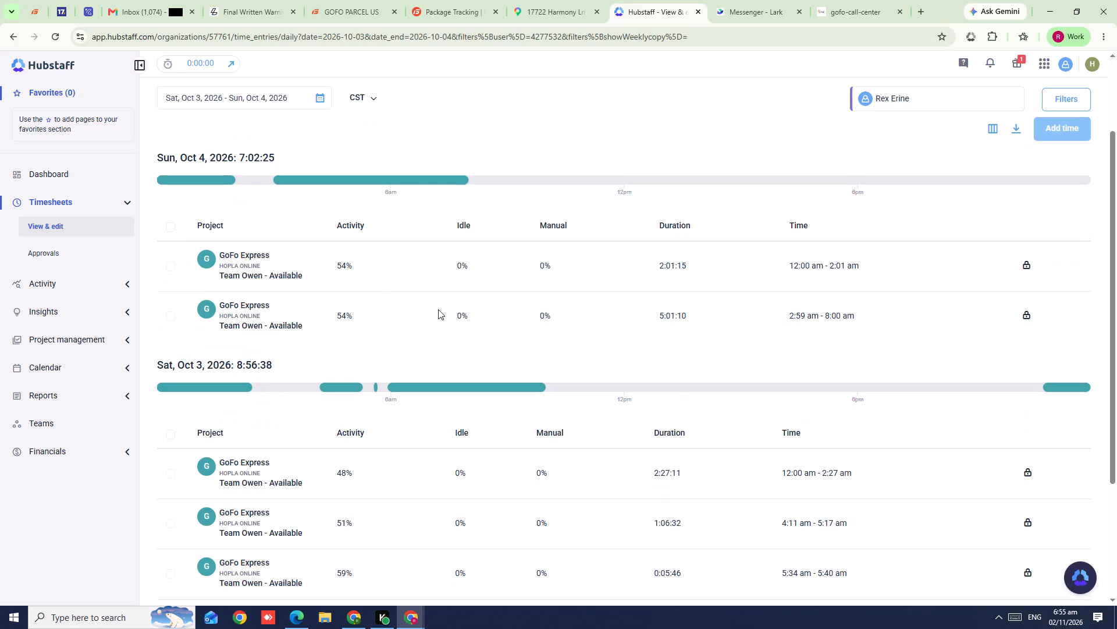
scroll(438, 309, down, 5)
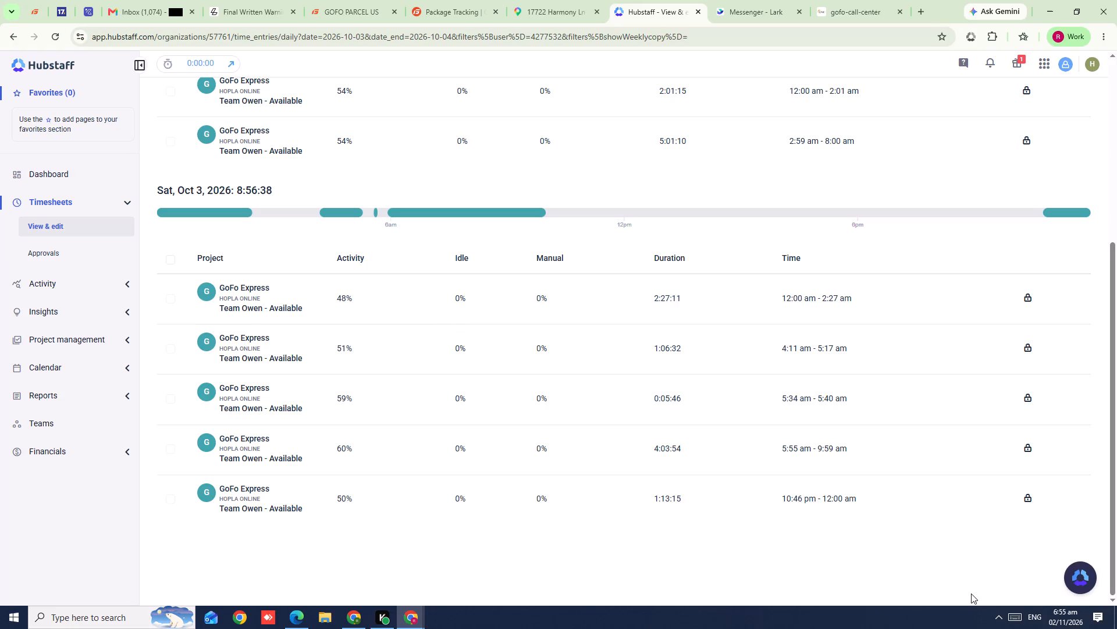
scroll(967, 589, up, 4)
scroll(968, 568, down, 6)
scroll(771, 581, up, 4)
scroll(483, 295, up, 5)
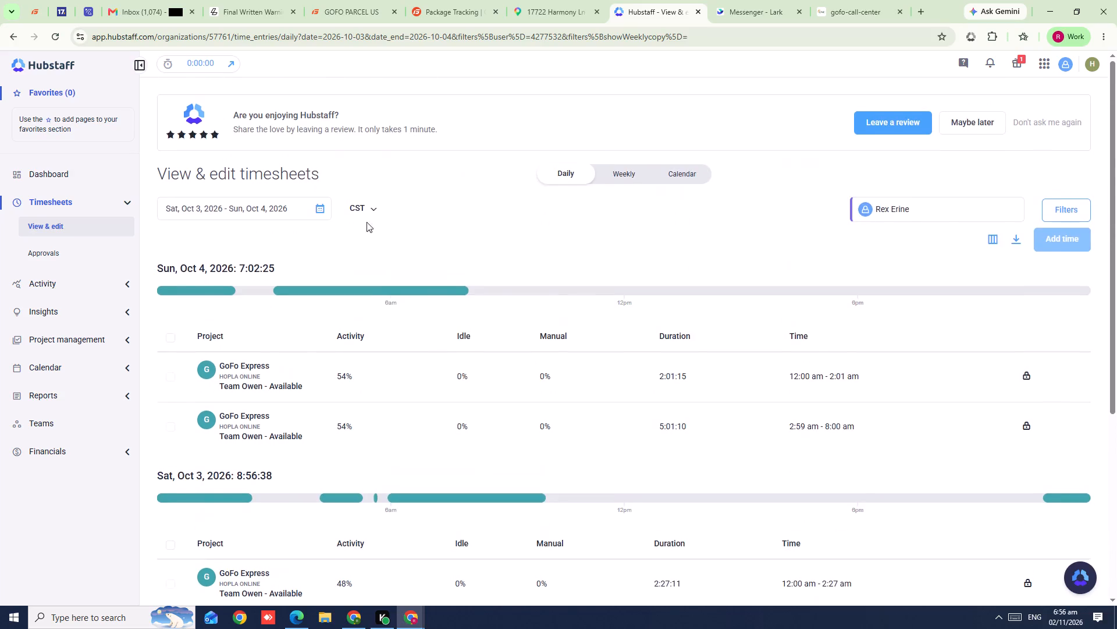
Set the timesheet date range to Oct 5 - Oct 6, 2026 and review the time entries of both days.
click(312, 213)
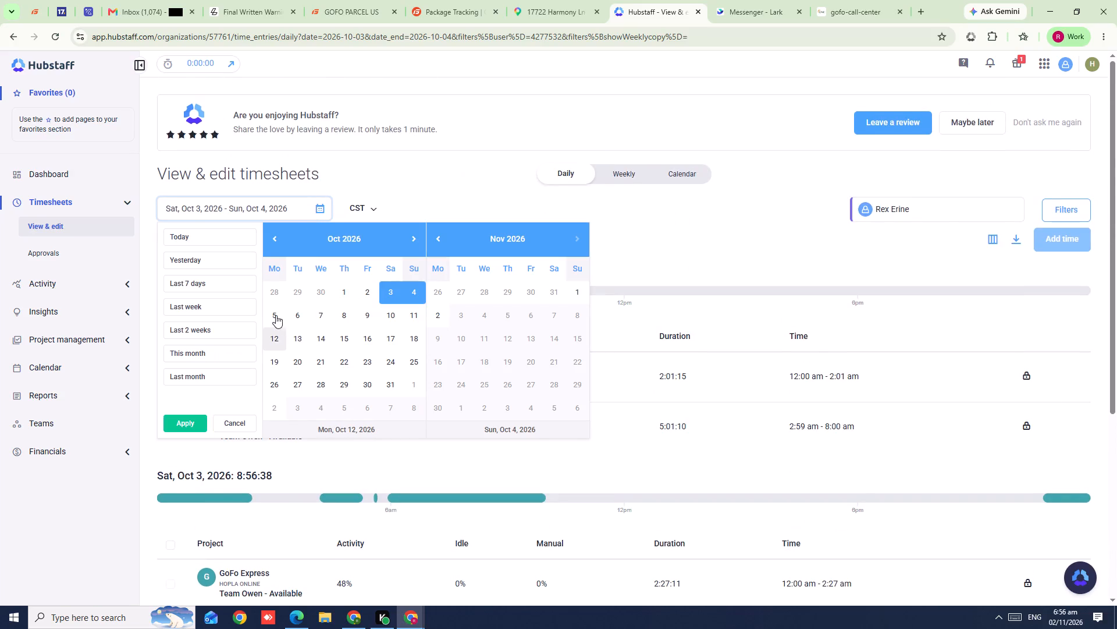
click(276, 315)
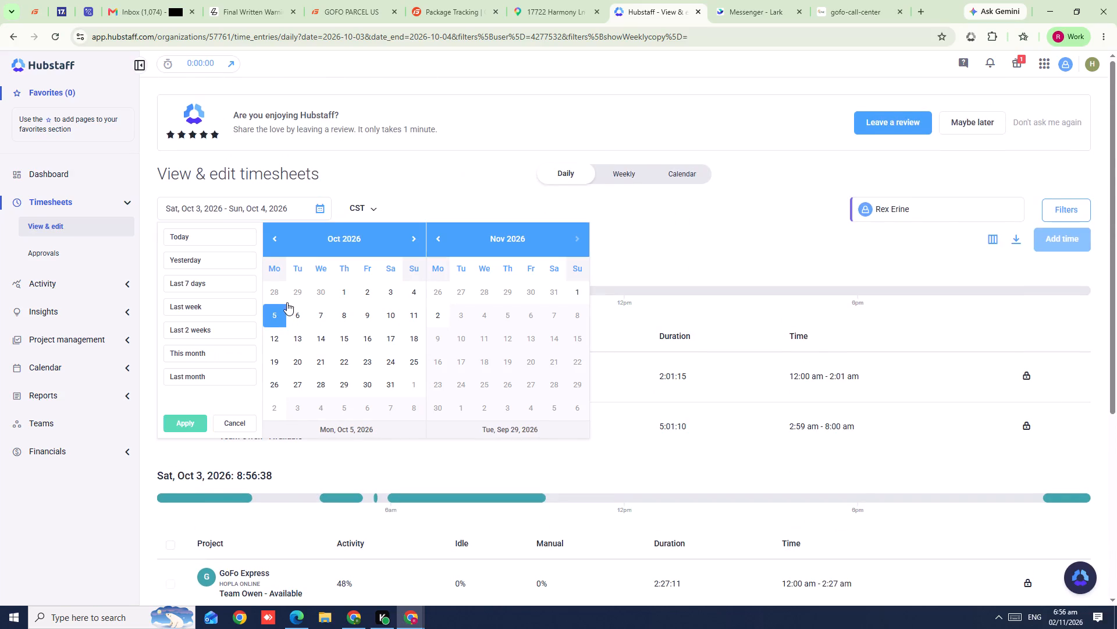
click(296, 312)
click(193, 423)
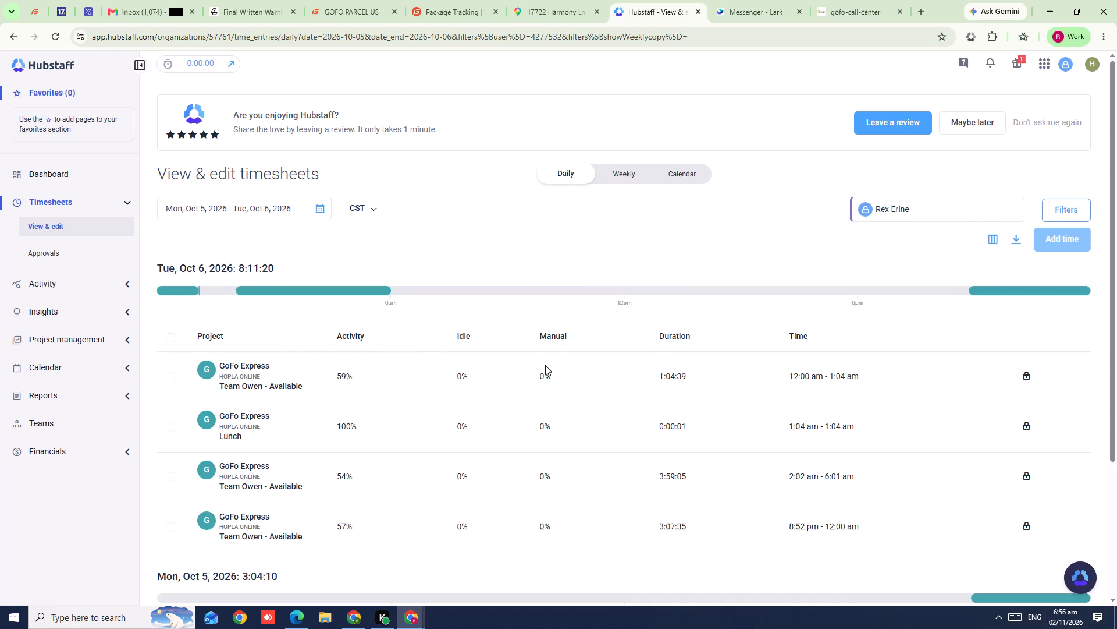
scroll(545, 365, down, 3)
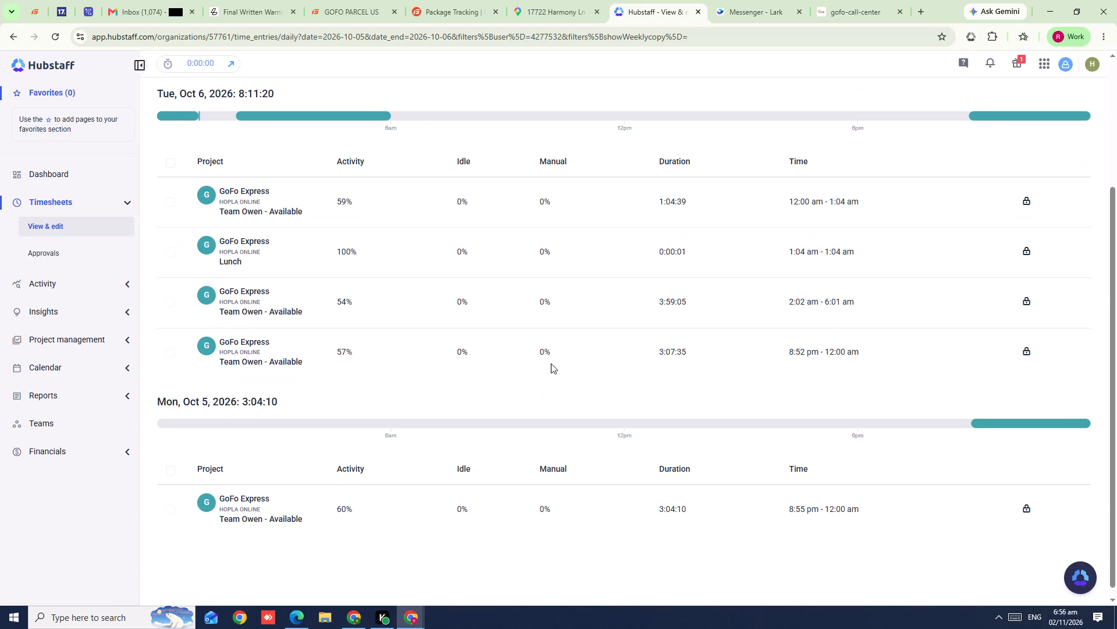
scroll(551, 363, up, 2)
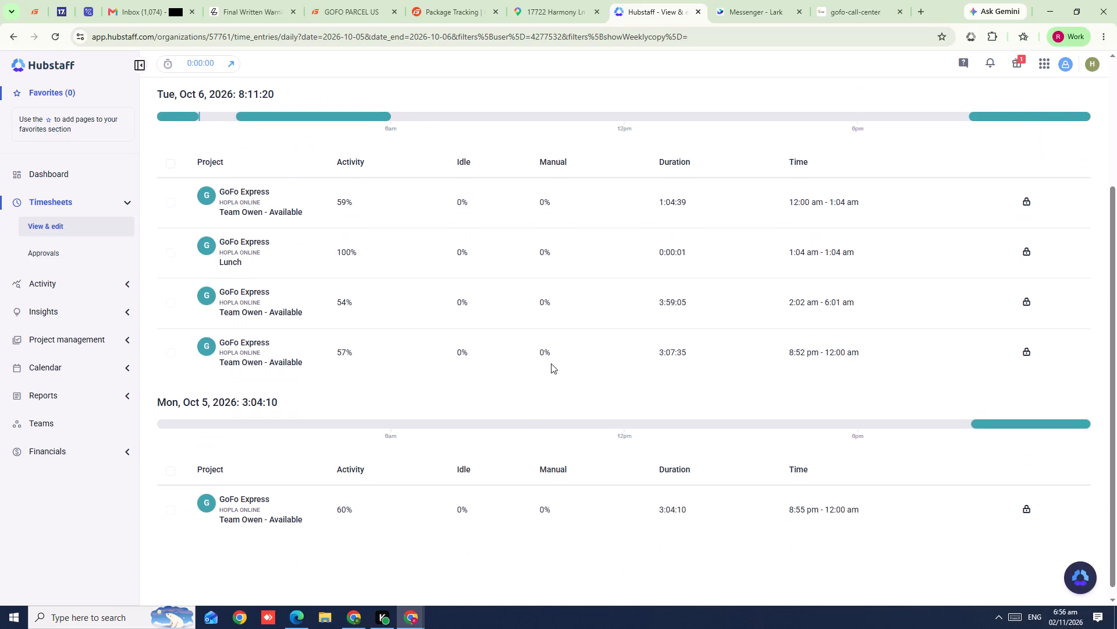
scroll(551, 363, up, 2)
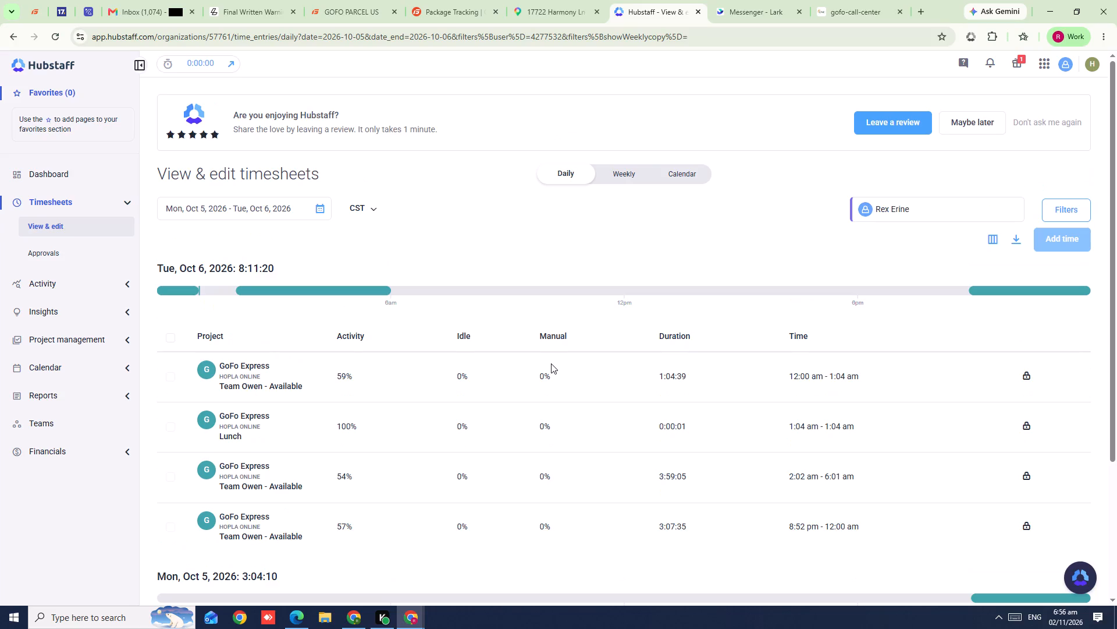
scroll(551, 363, down, 4)
scroll(551, 363, up, 5)
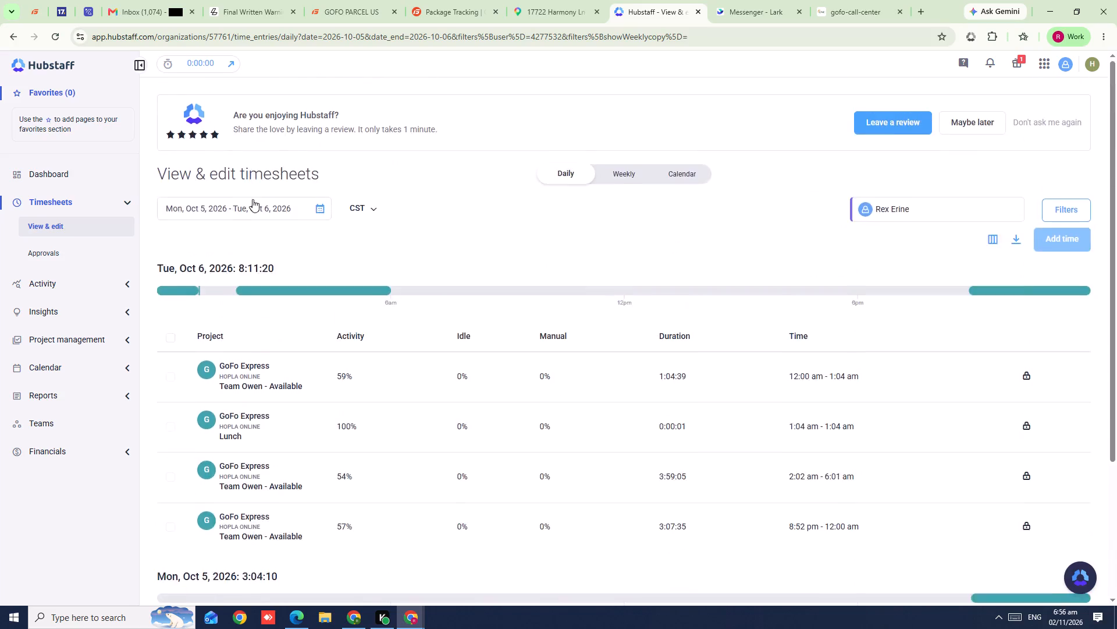
Set the timesheet date range to Oct 6 - Oct 7, 2026 and review the time entries of both days.
click(293, 209)
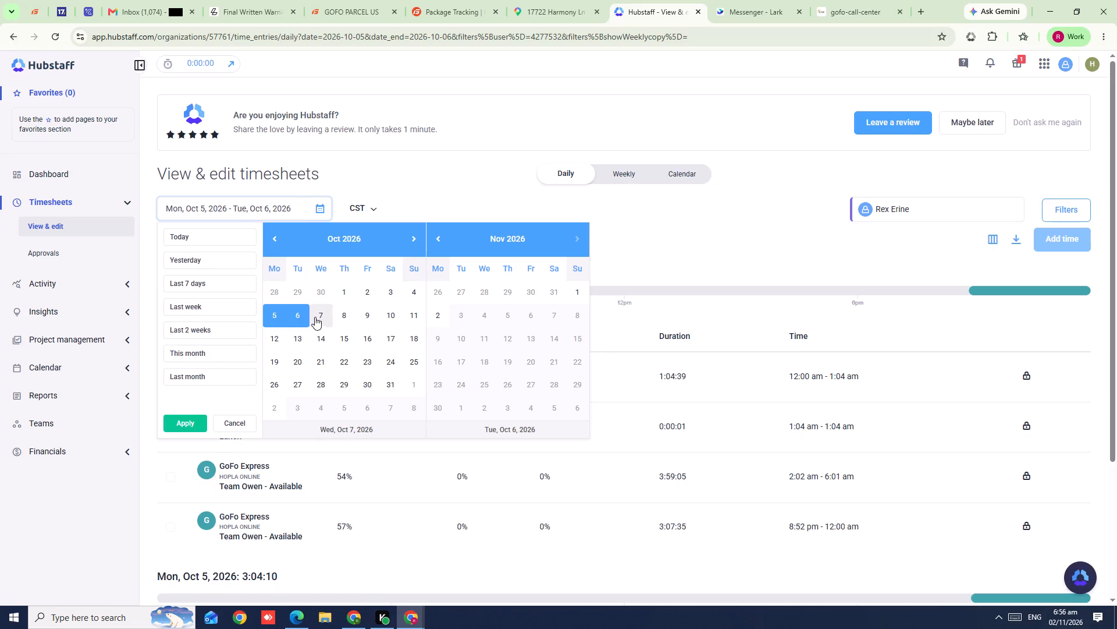
click(304, 322)
click(315, 320)
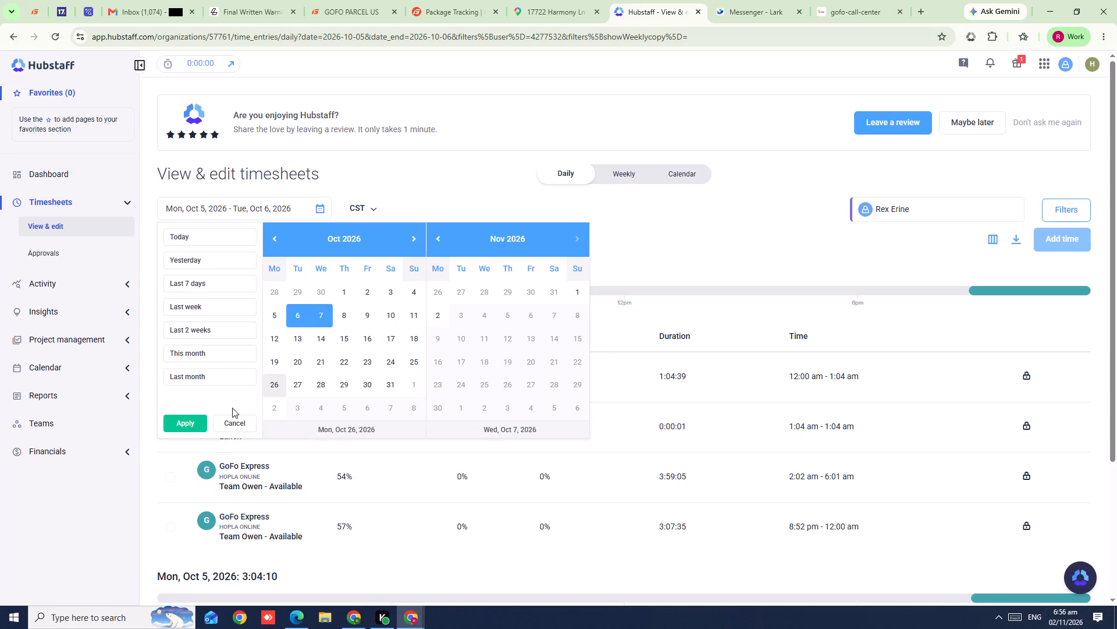
click(181, 426)
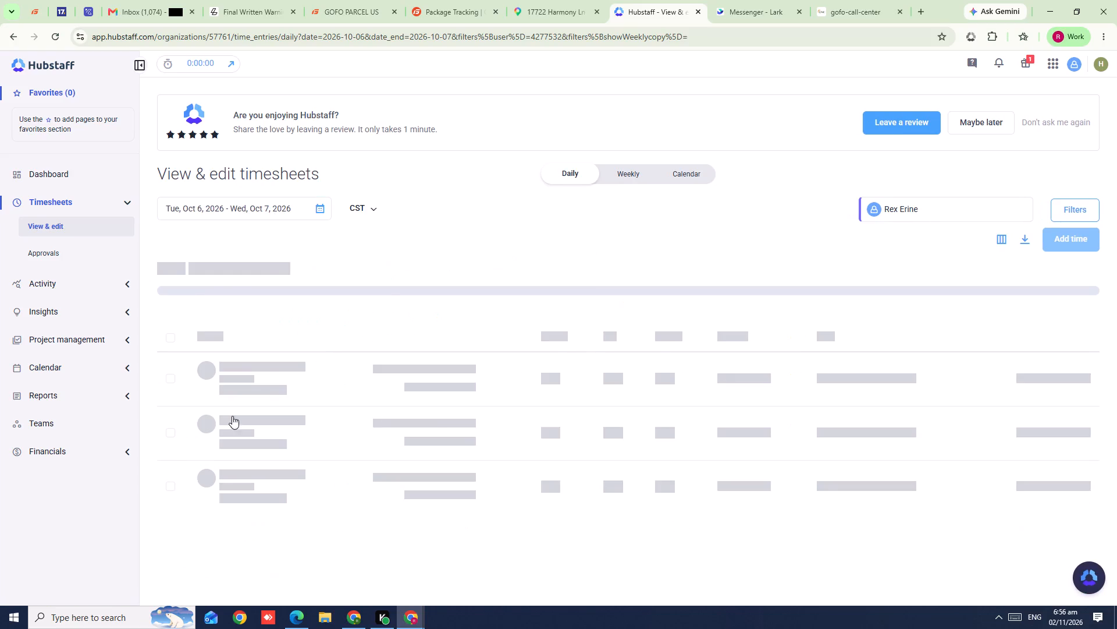
scroll(384, 422, down, 4)
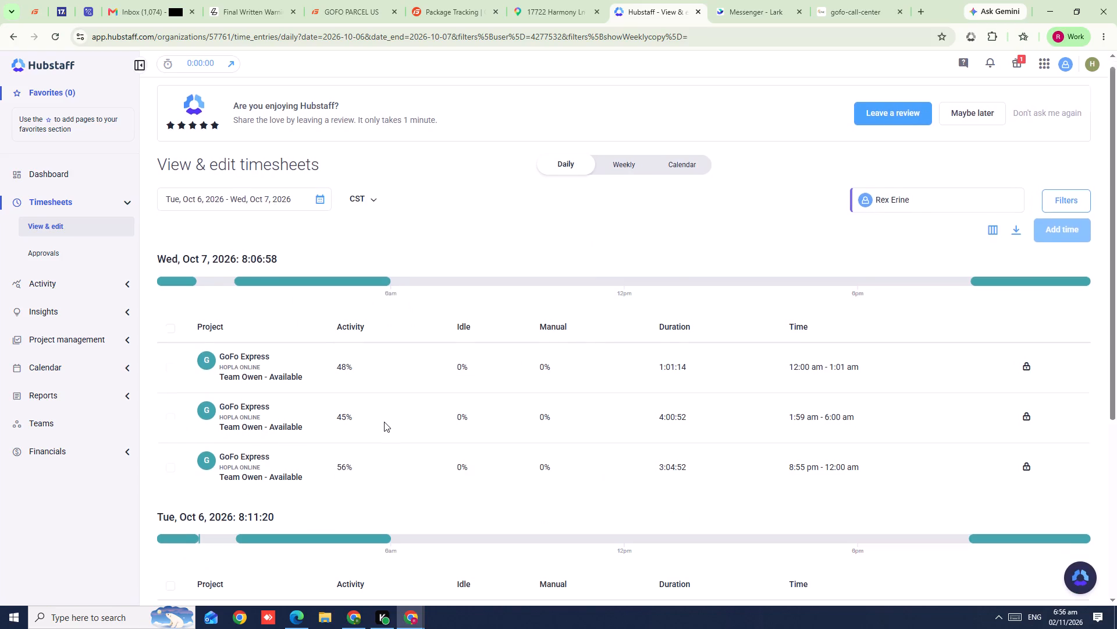
scroll(384, 422, down, 1)
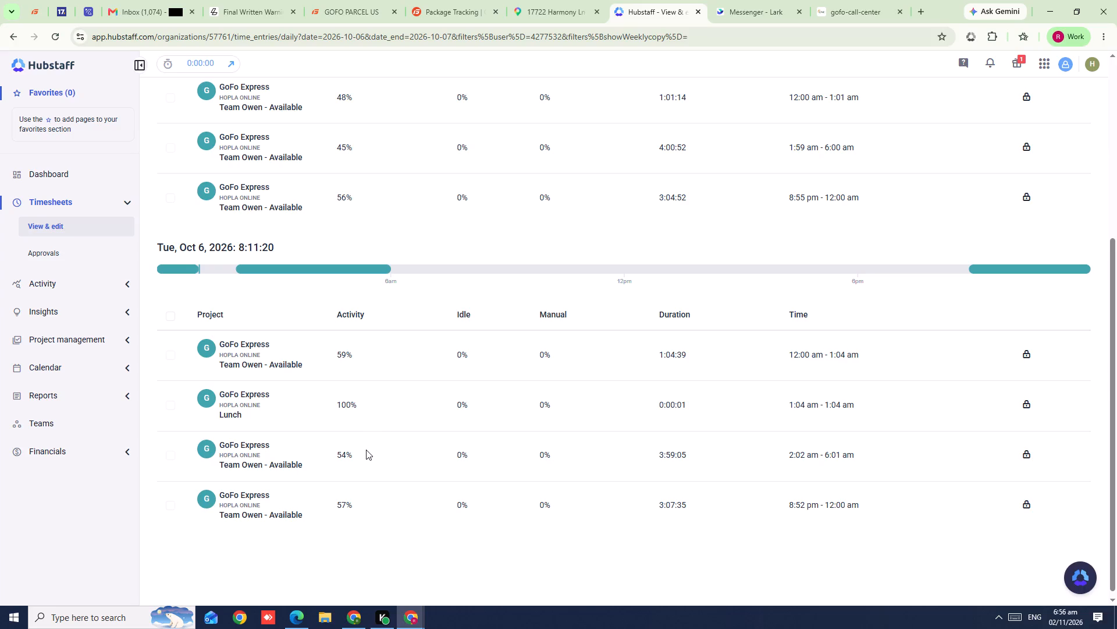
scroll(365, 450, up, 4)
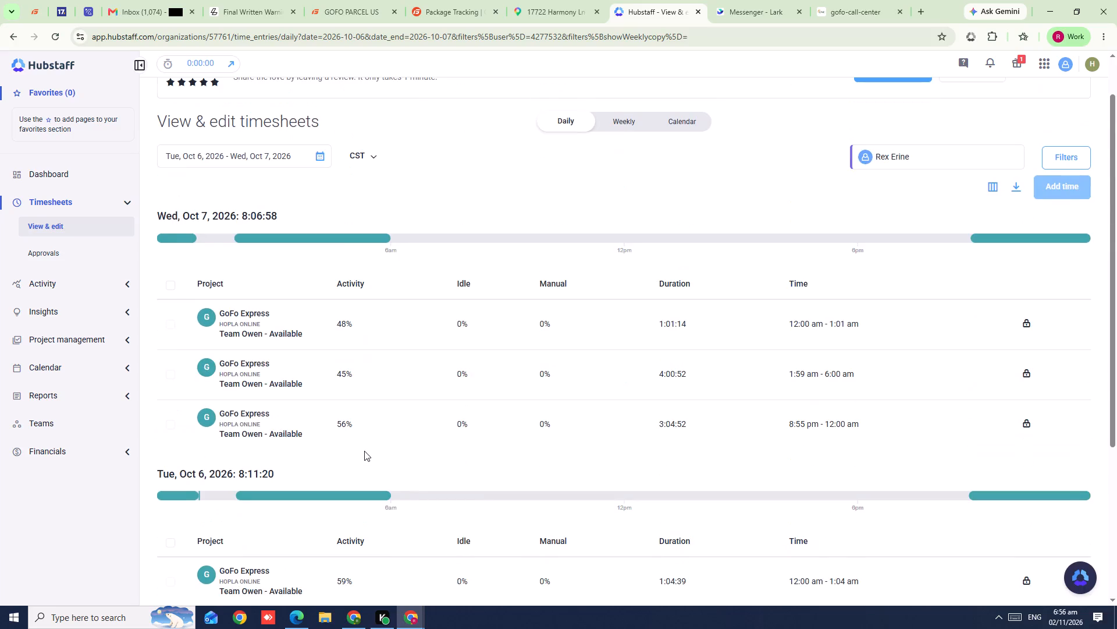
scroll(364, 451, down, 5)
scroll(364, 451, up, 3)
scroll(364, 451, down, 4)
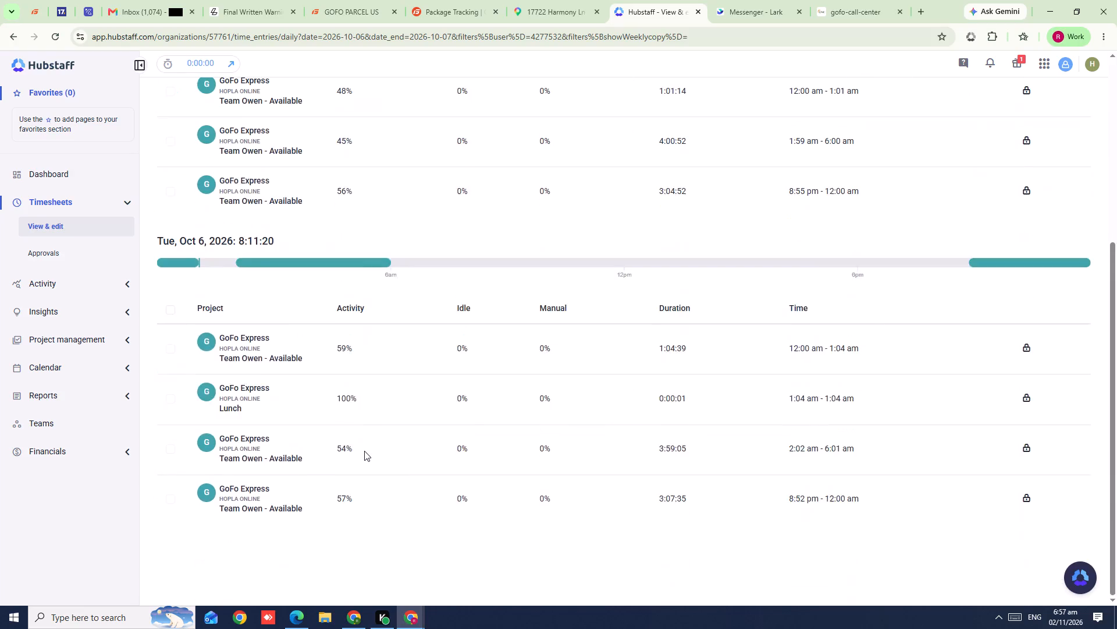
scroll(364, 451, up, 3)
scroll(364, 451, down, 4)
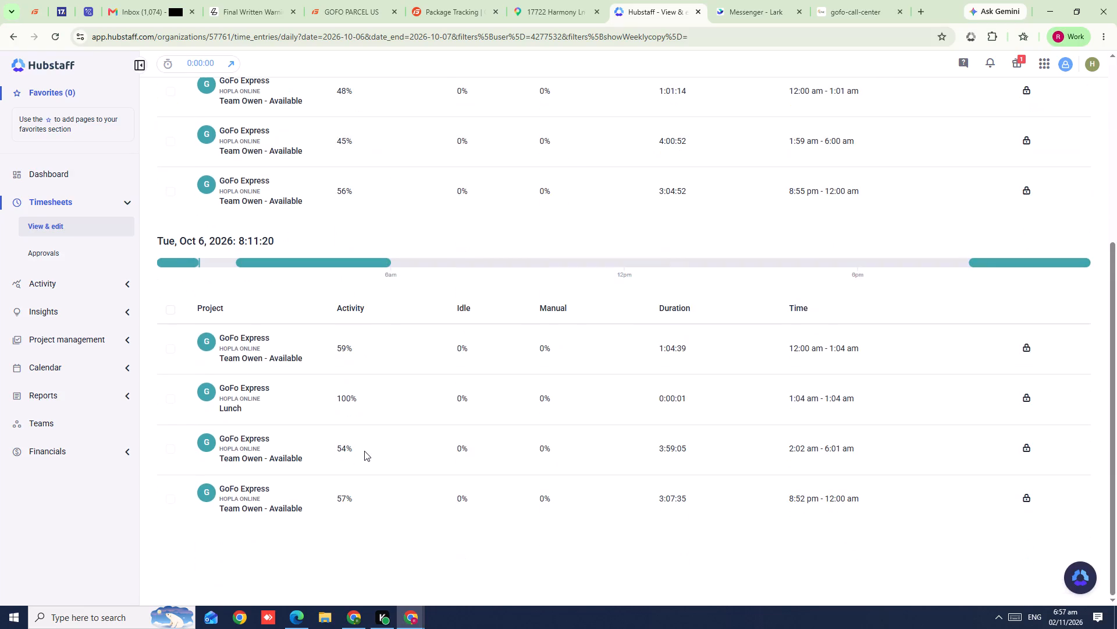
scroll(364, 451, up, 3)
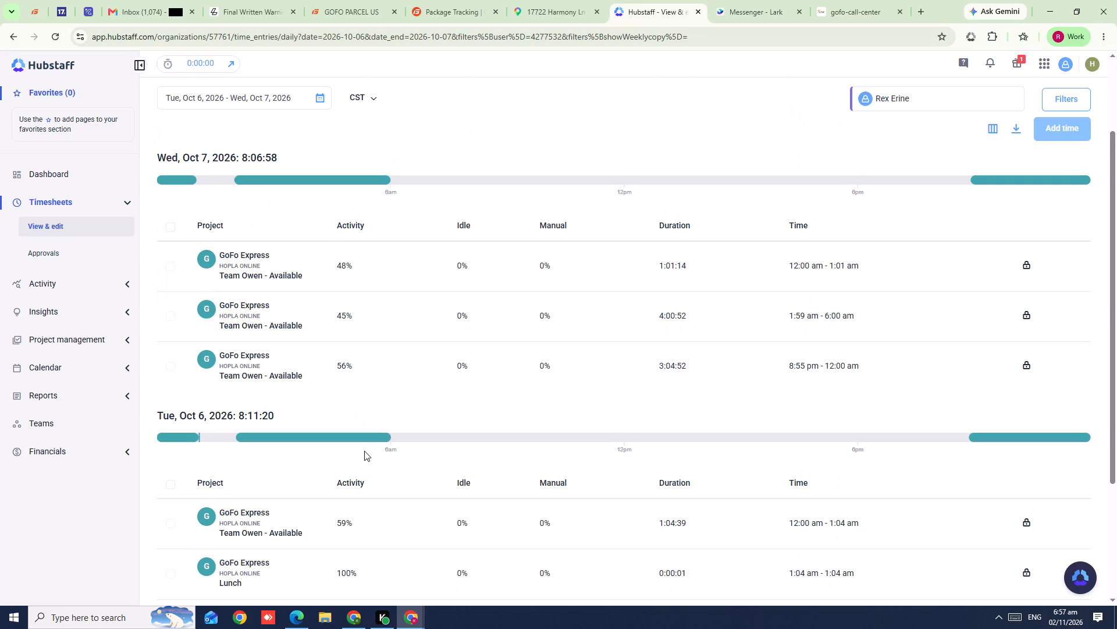
scroll(232, 153, up, 3)
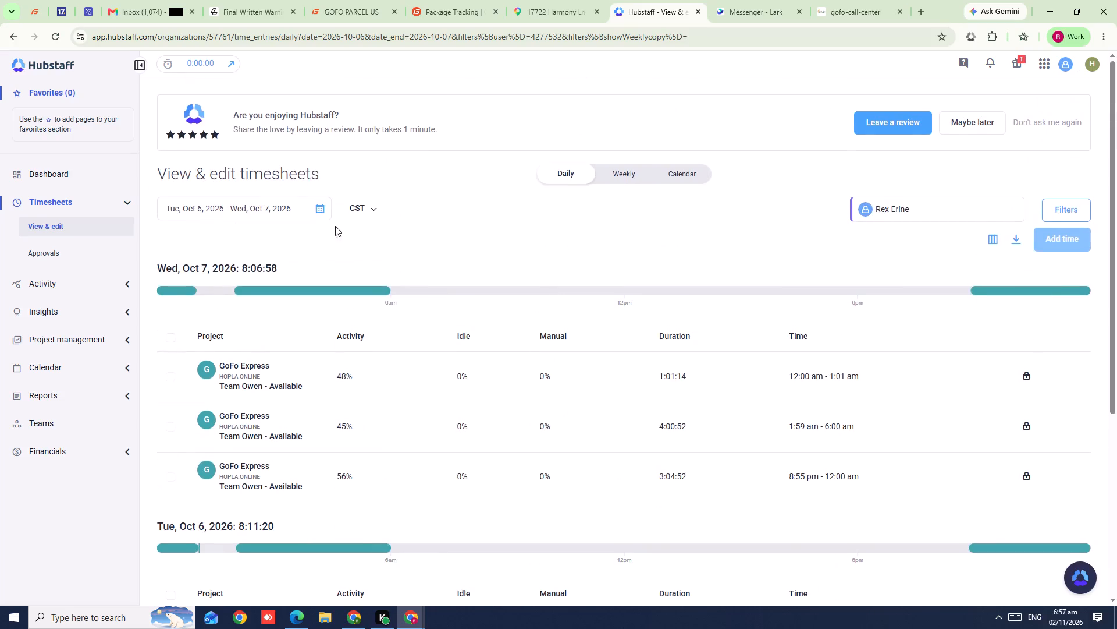
Set the timesheet date range to Oct 7 - Oct 8, 2026 and review the time entries of both days.
click(326, 210)
click(347, 321)
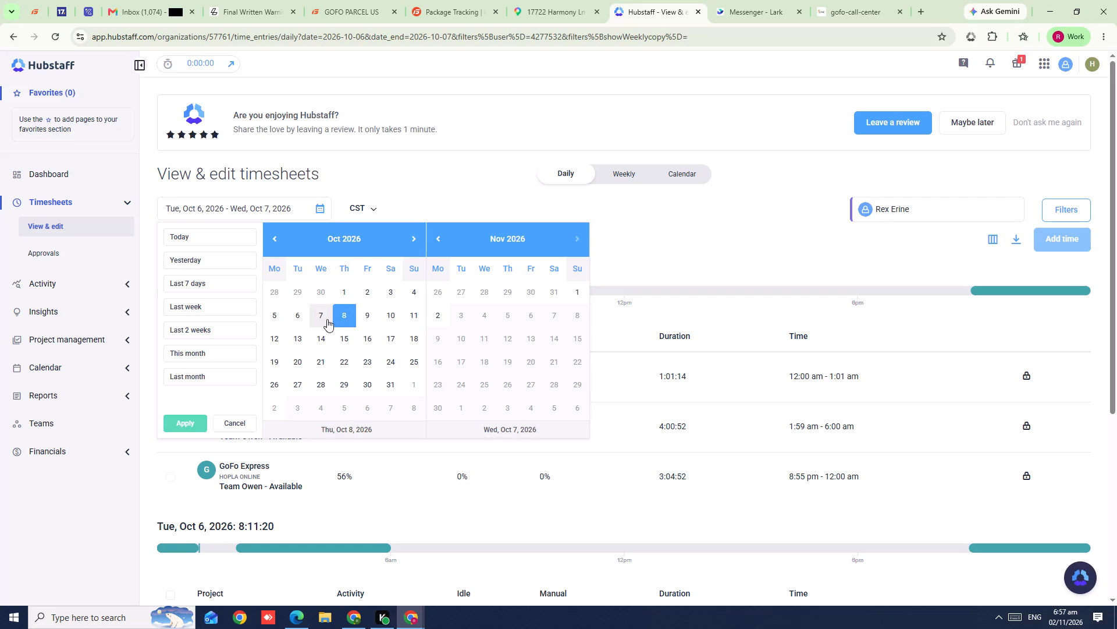
click(321, 315)
click(336, 315)
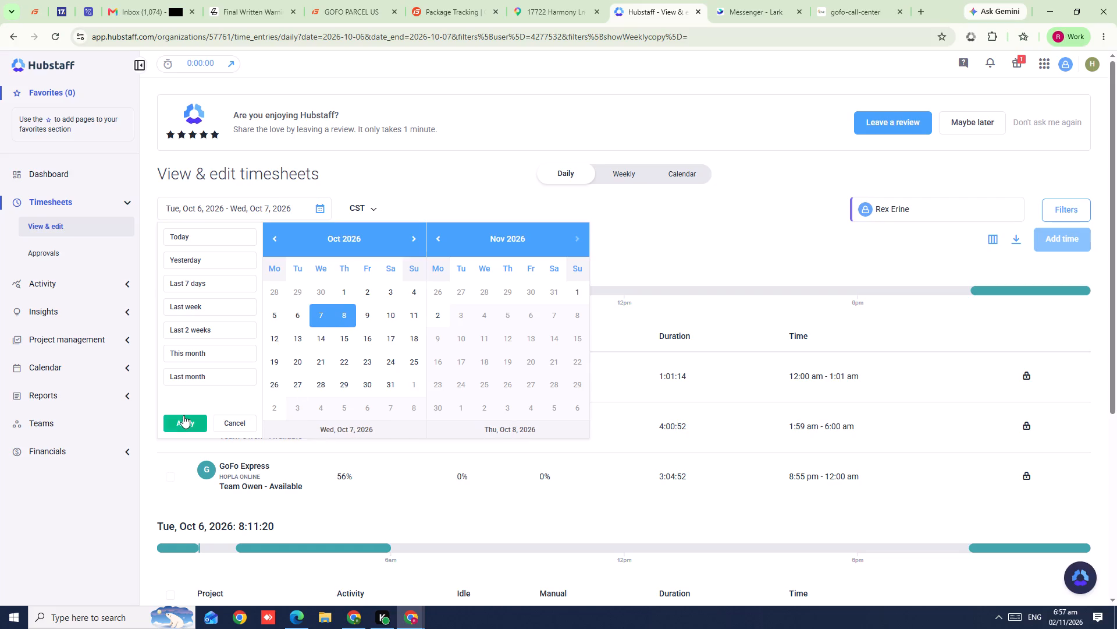
click(180, 418)
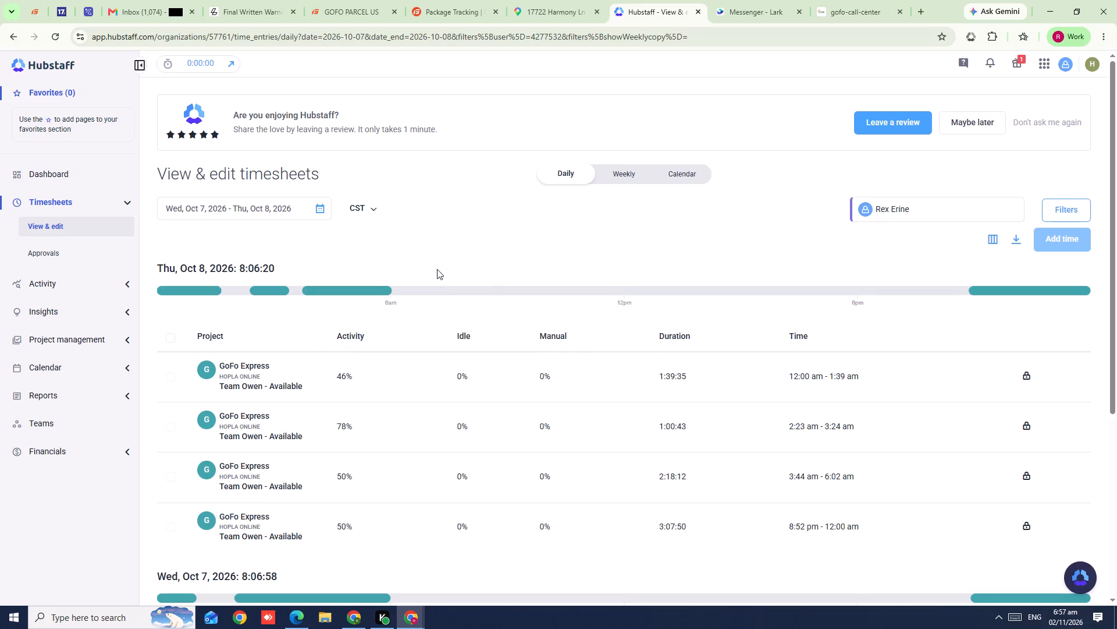
scroll(437, 269, down, 5)
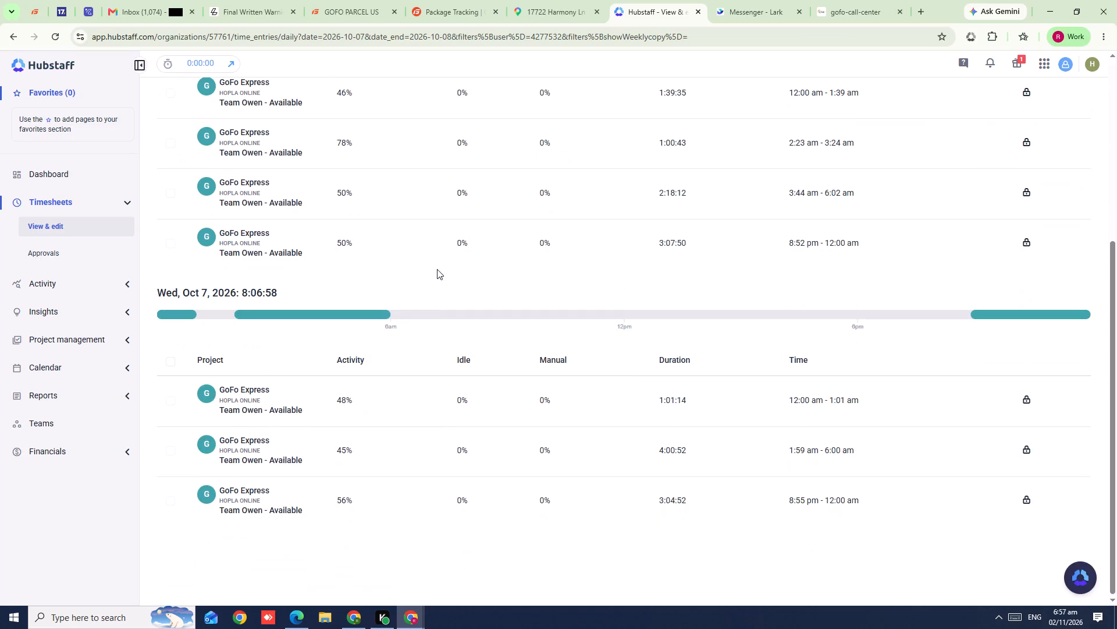
scroll(437, 269, up, 4)
scroll(437, 269, down, 5)
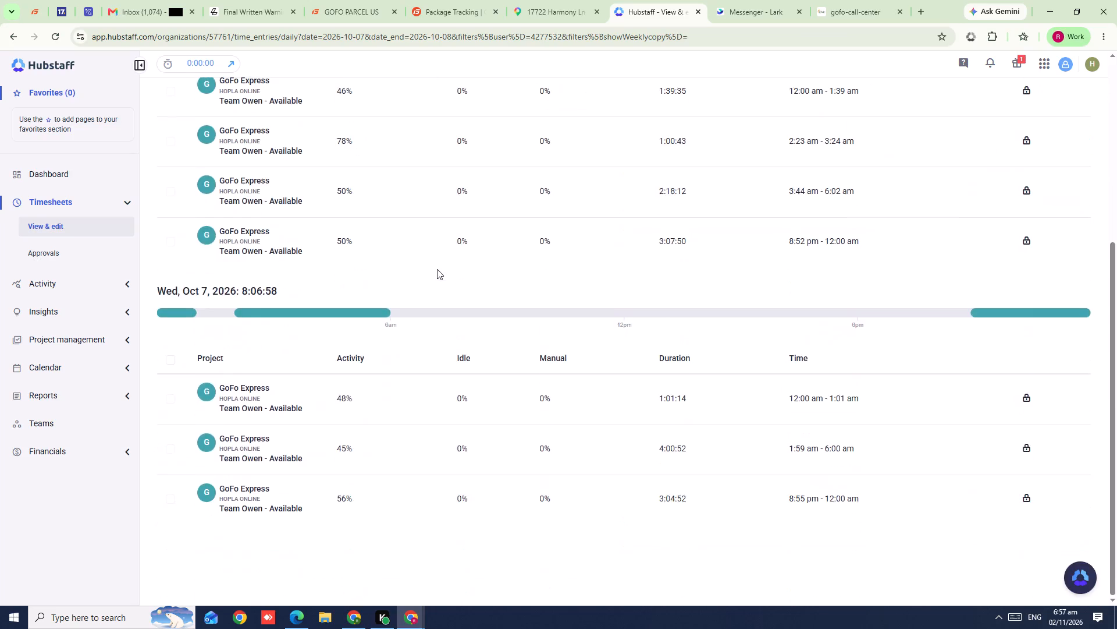
scroll(437, 269, up, 4)
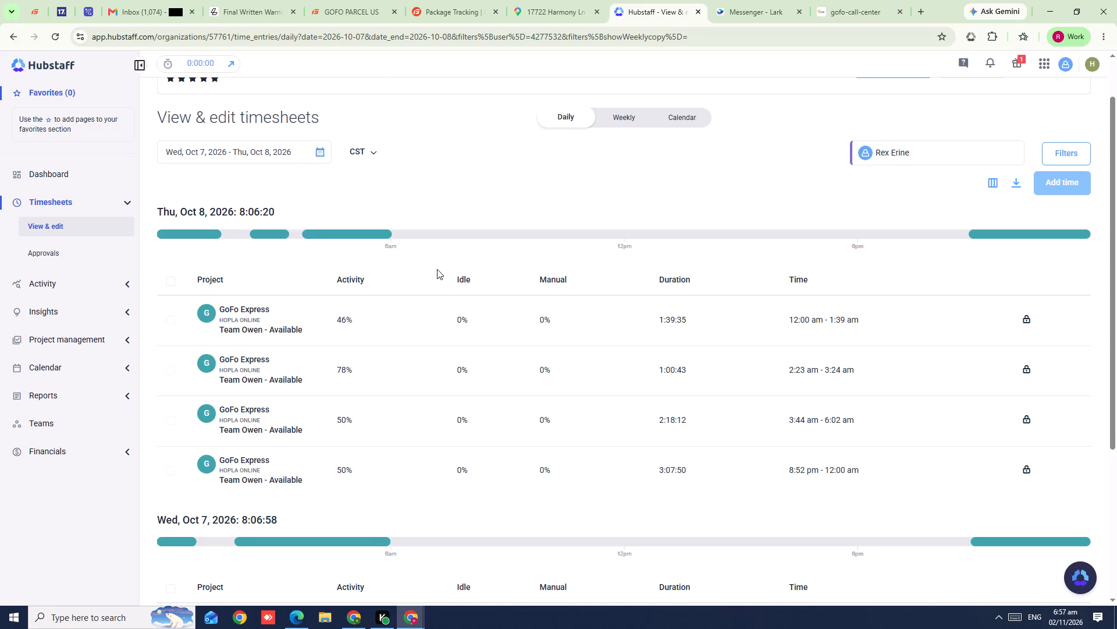
Set the timesheet date range to Oct 8 - Oct 9, 2026 and review the time entries of both days.
scroll(437, 269, up, 4)
click(321, 206)
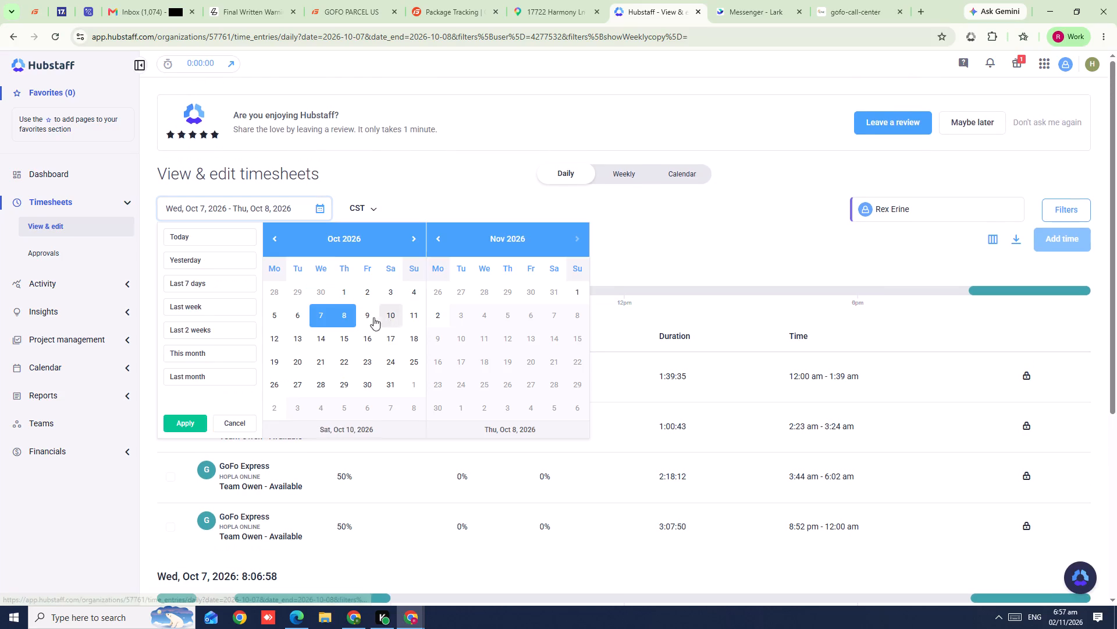
click(344, 319)
click(367, 316)
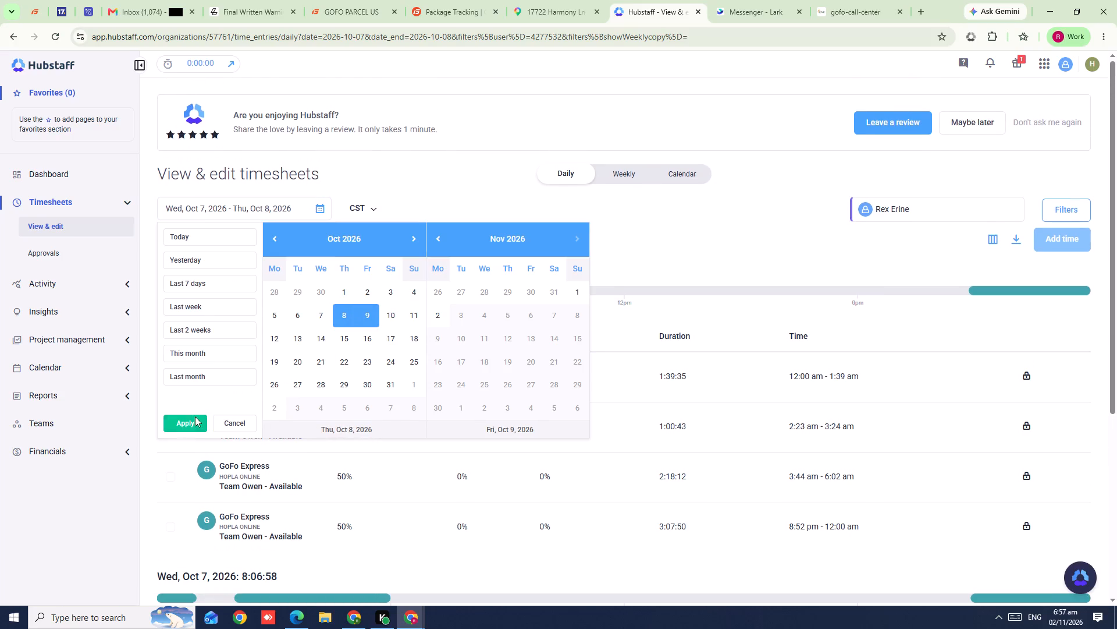
click(195, 434)
click(191, 420)
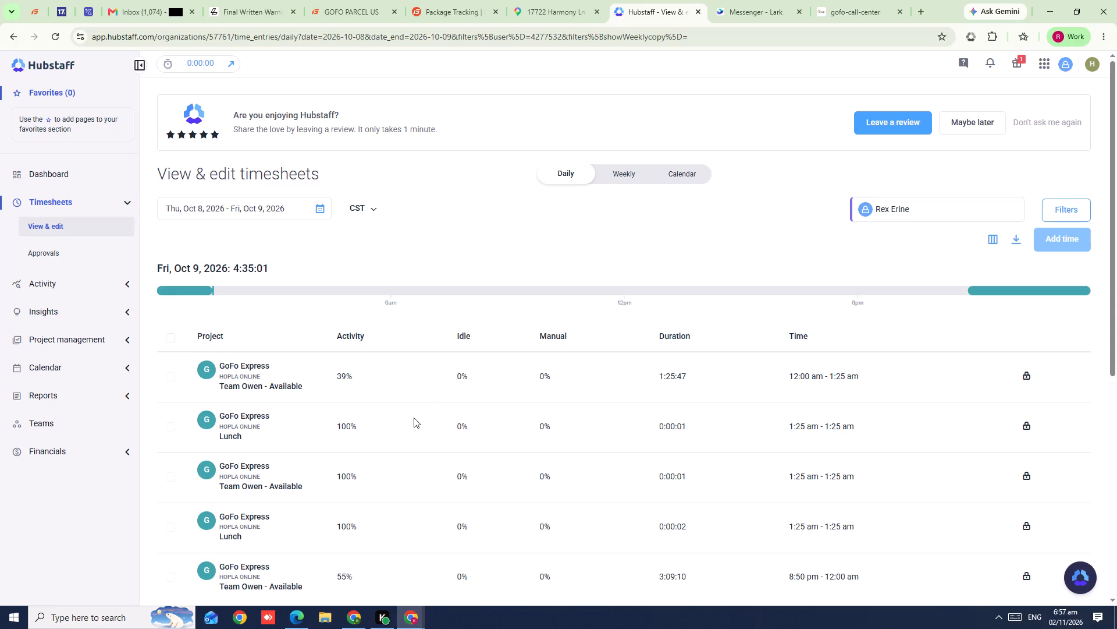
scroll(413, 418, down, 6)
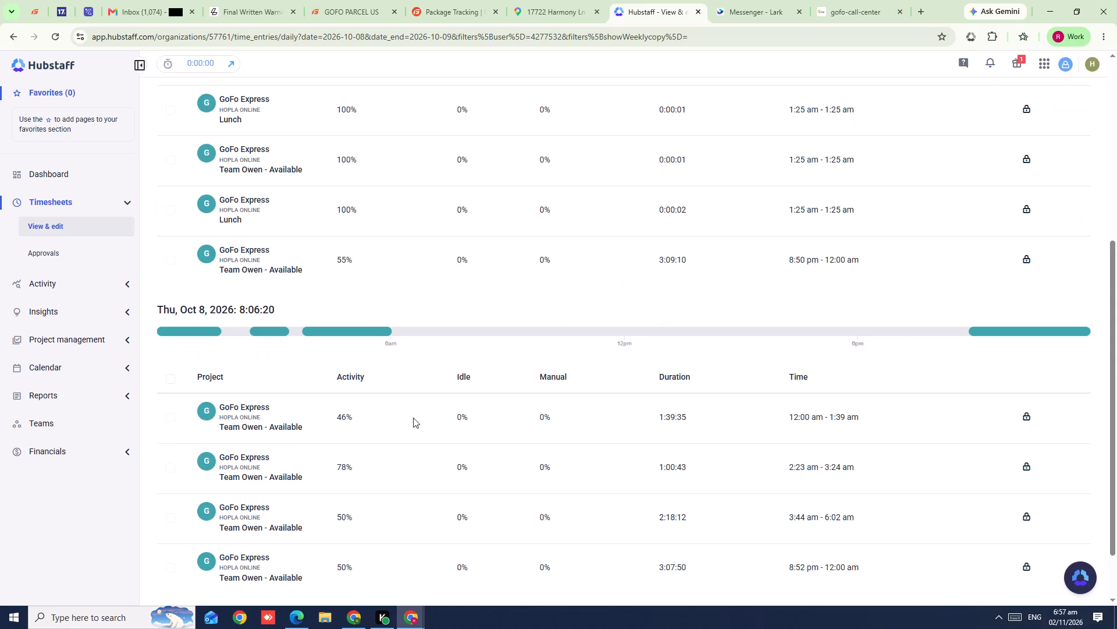
scroll(413, 418, up, 4)
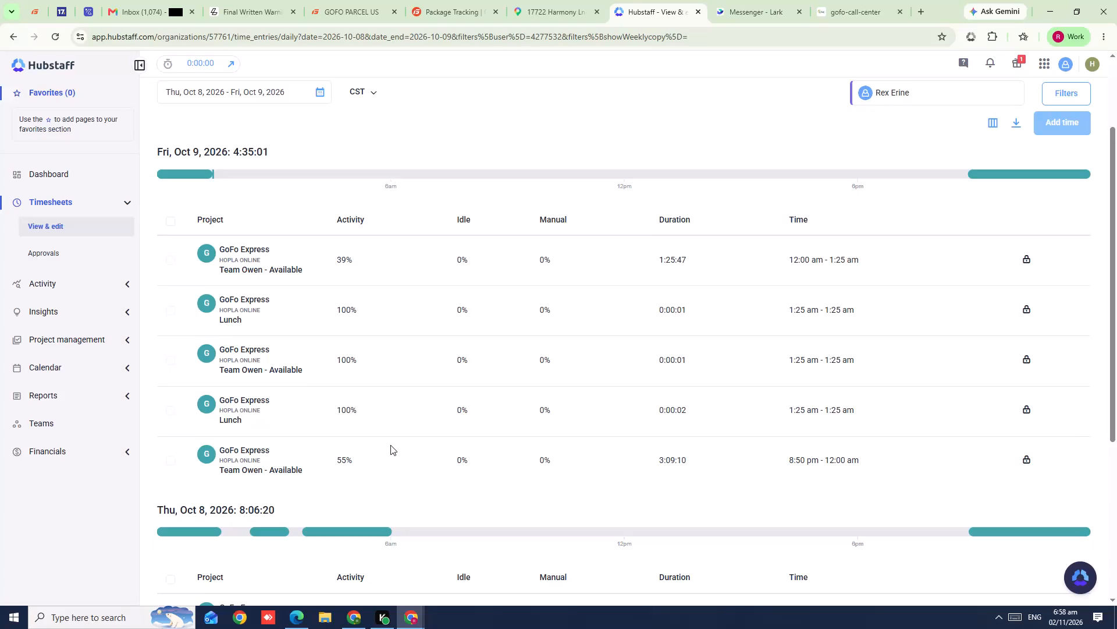
Switch to the gofo-call-center recordings and filter them to 10/09/2026, from 00:00:00 to 23:59:59.
click(825, 0)
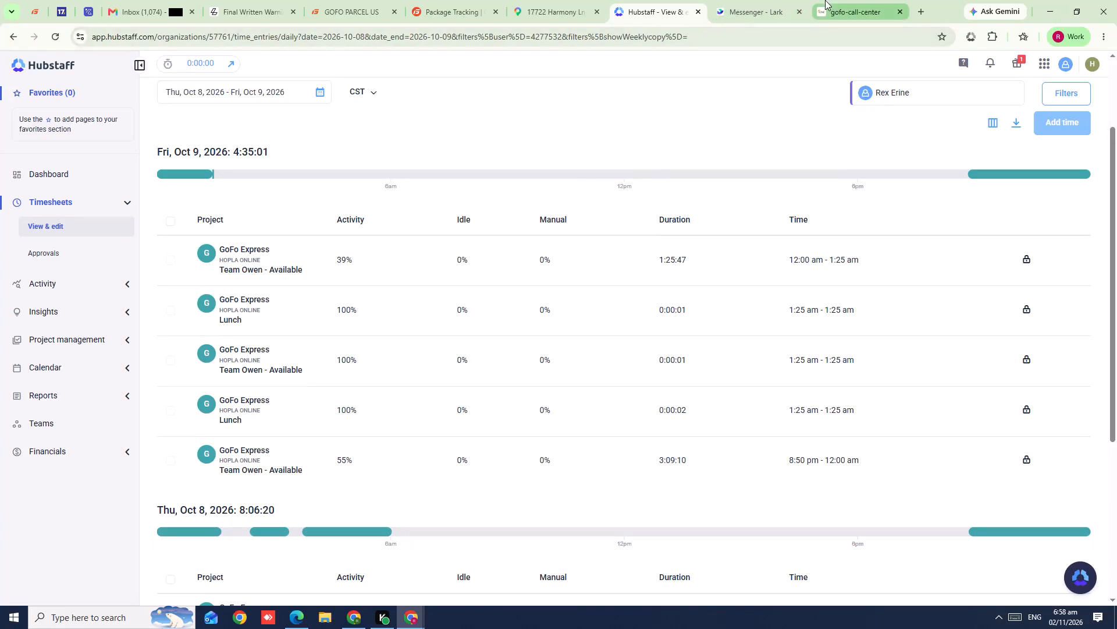
click(63, 476)
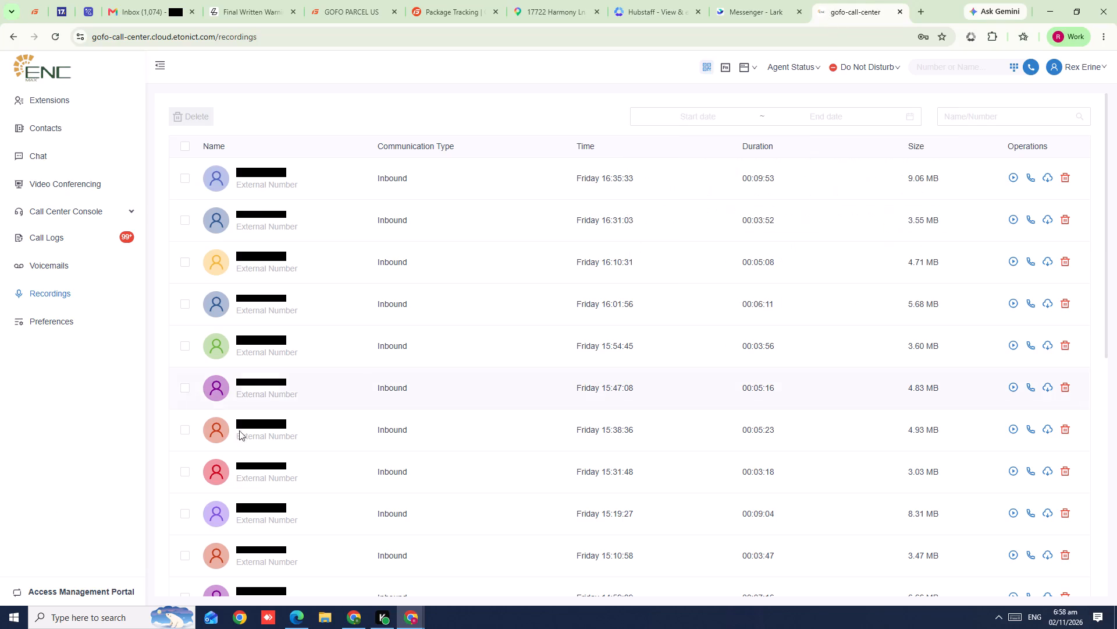
scroll(262, 440, up, 10)
click(727, 122)
scroll(735, 236, up, 3)
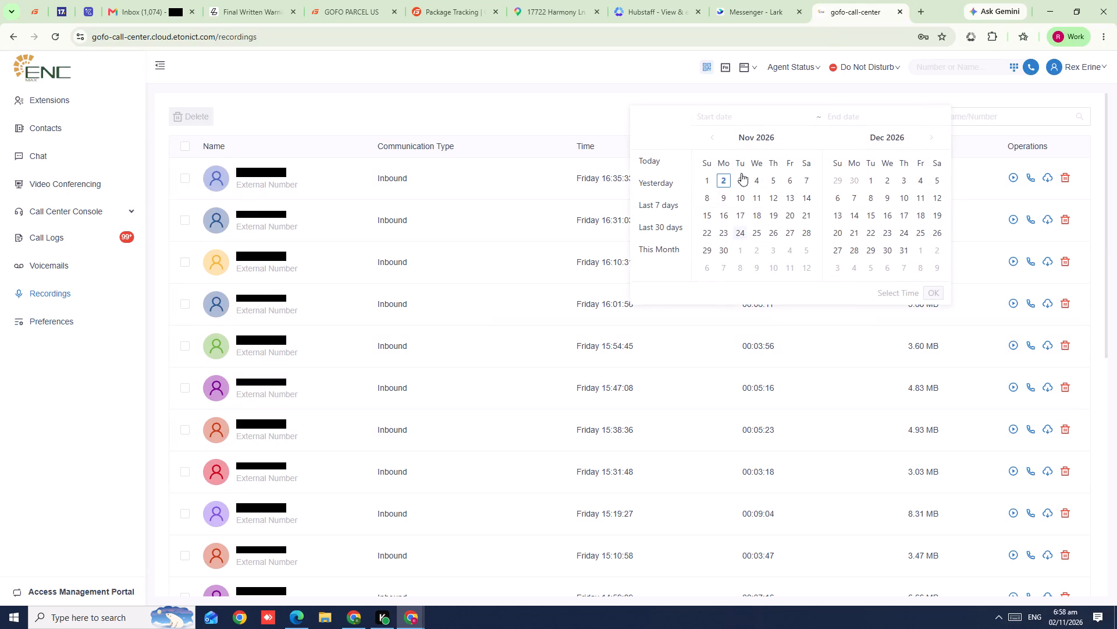
click(709, 134)
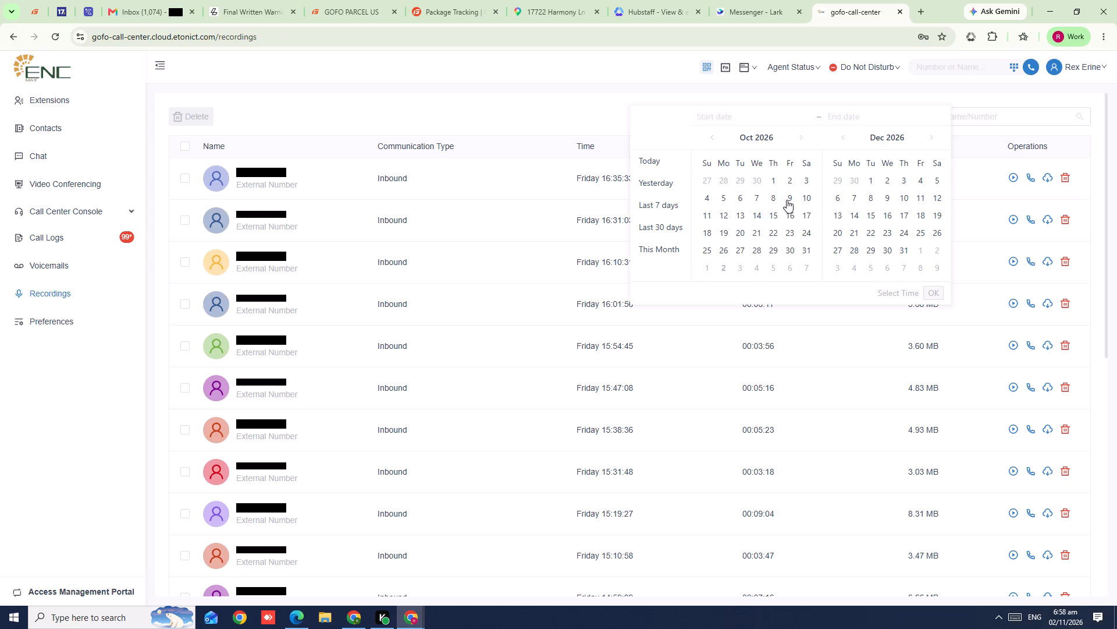
click(788, 197)
click(790, 200)
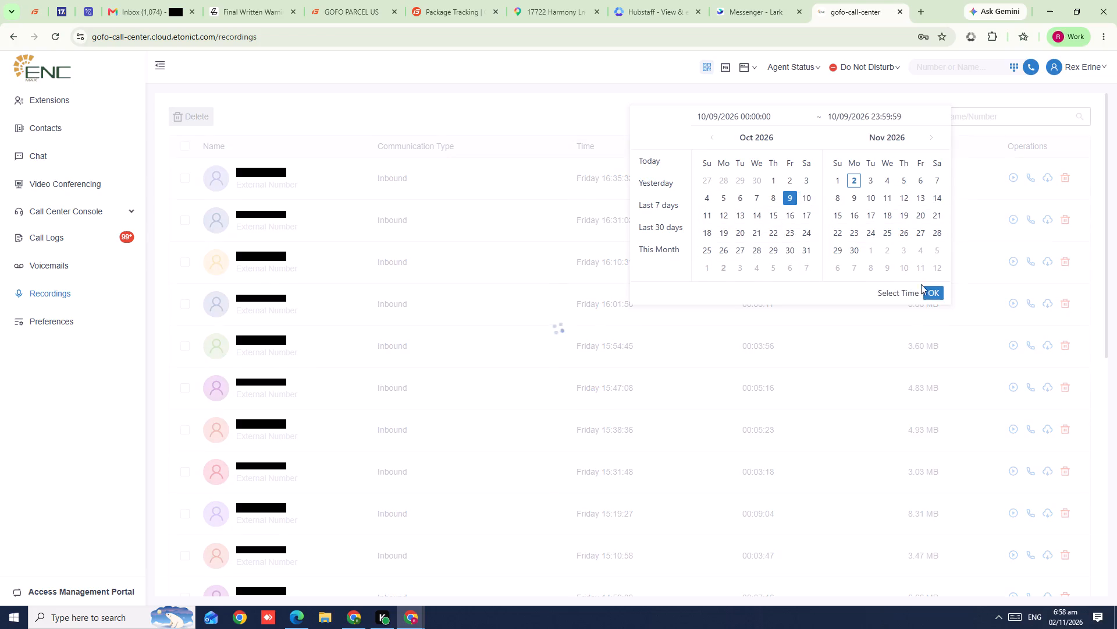
click(932, 294)
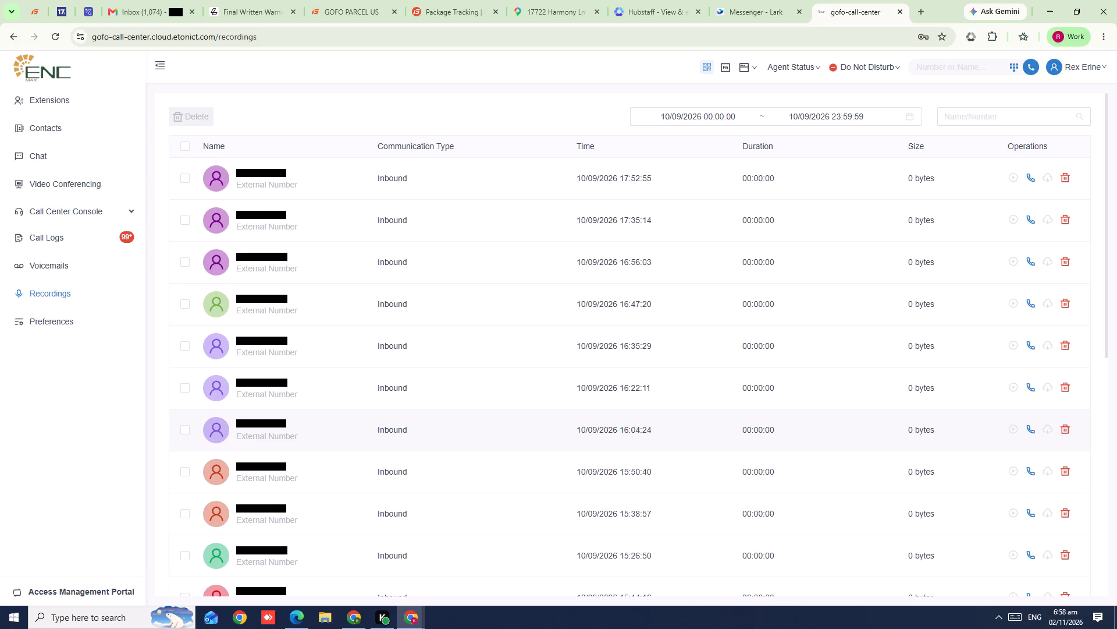
Examine the call times in the filtered recordings list down to the earliest call on the first page.
scroll(266, 423, down, 10)
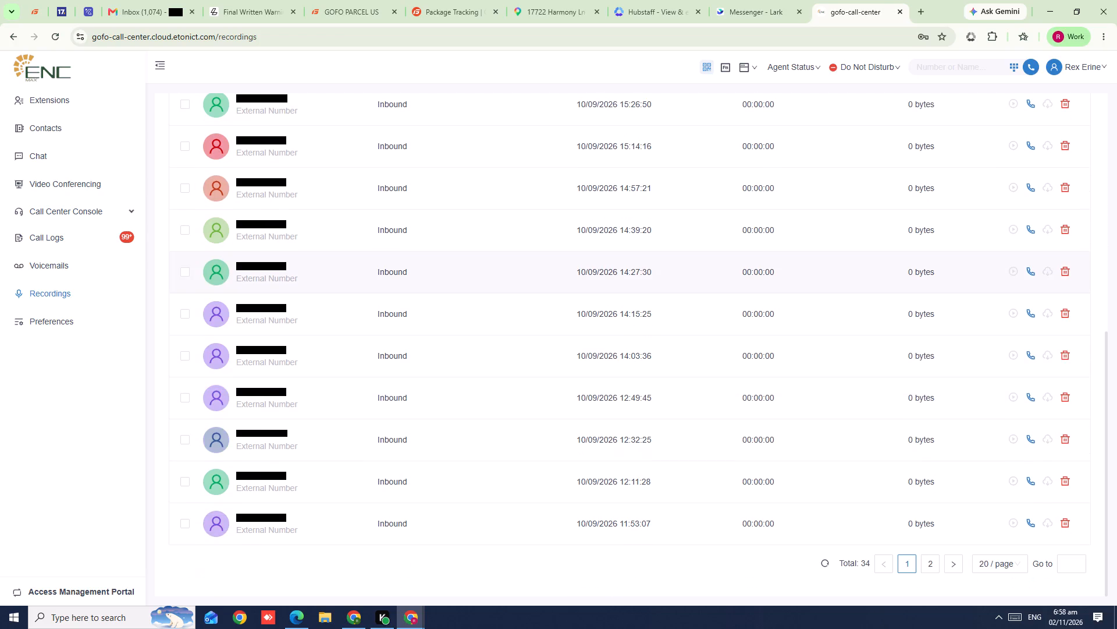
scroll(266, 423, down, 2)
Re-examine the call times of the 10/09/2026 recordings on the first page, between the latest and the earliest call.
scroll(669, 541, up, 9)
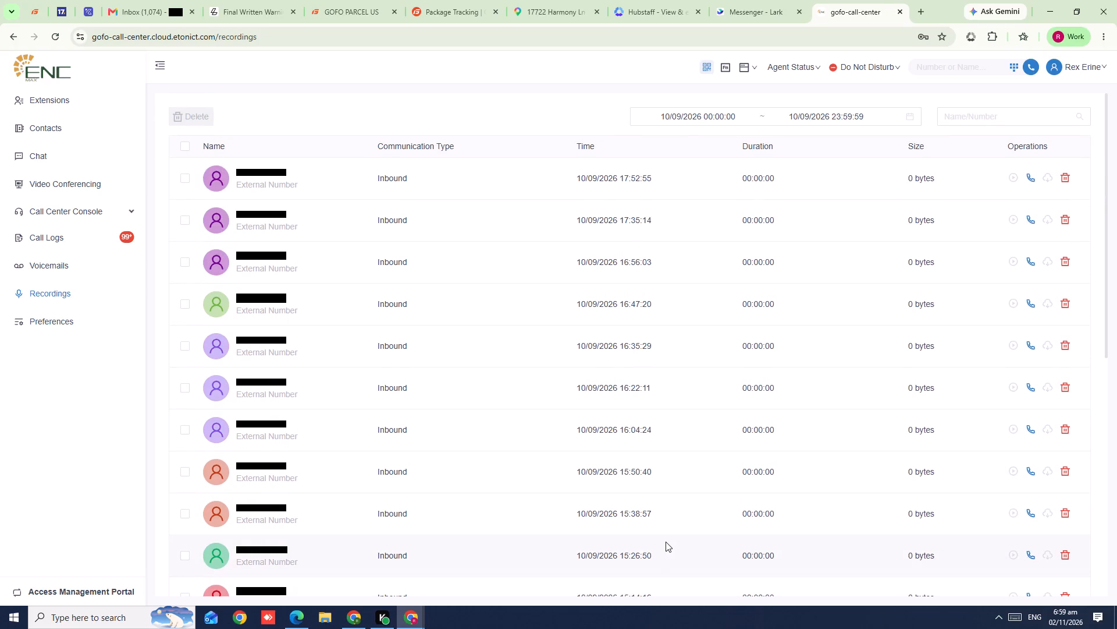
scroll(664, 542, down, 12)
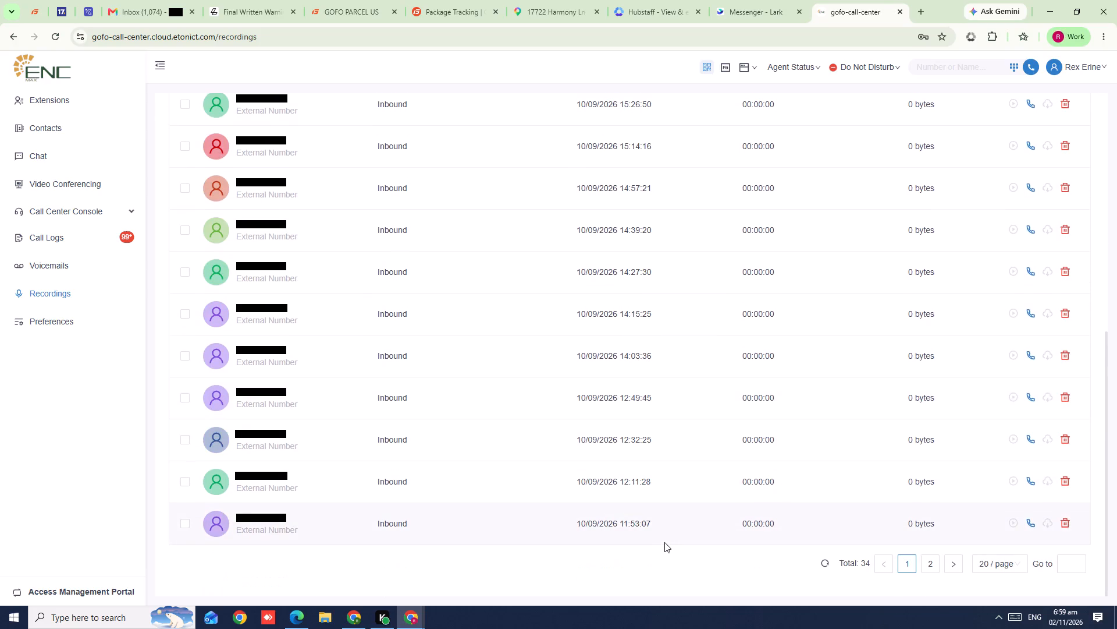
scroll(664, 542, down, 3)
scroll(664, 542, up, 3)
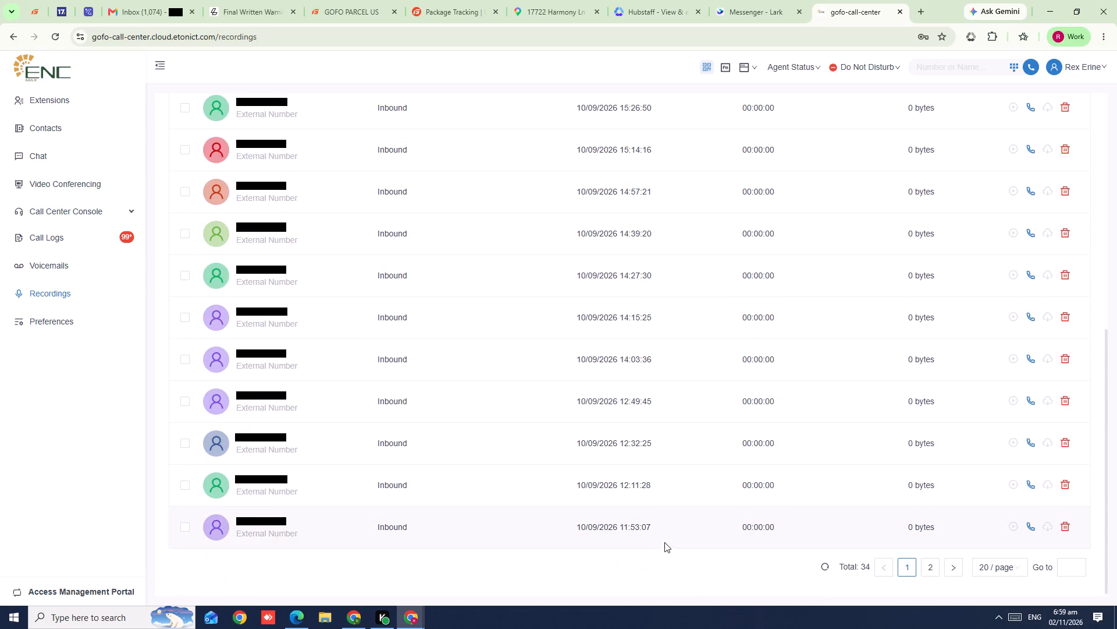
scroll(664, 542, up, 6)
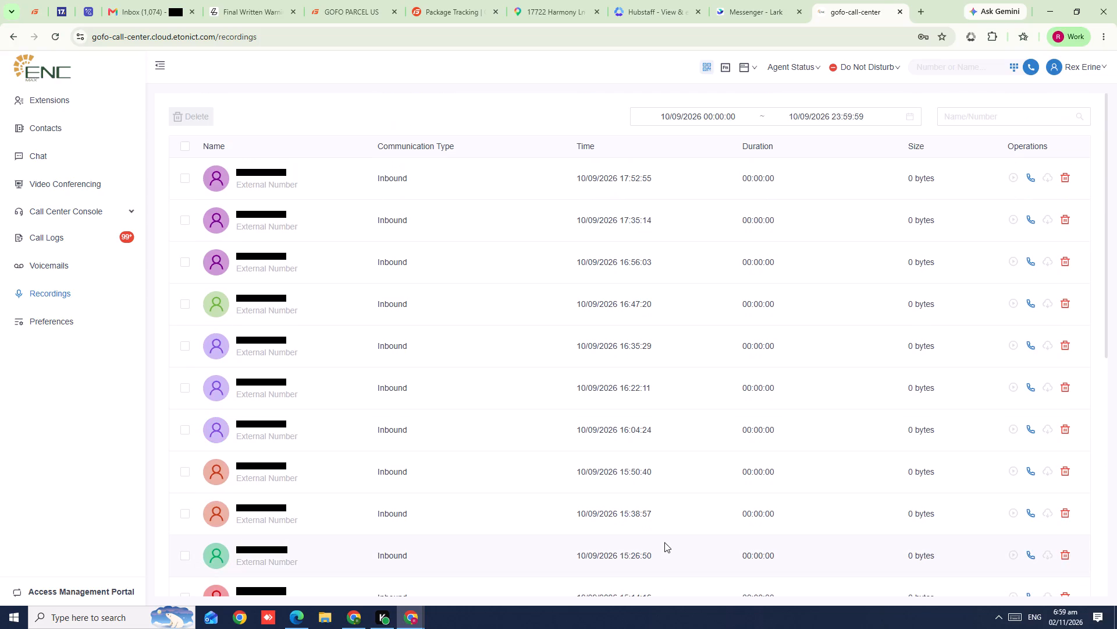
Switch back to the Hubstaff timesheet showing the Oct 8 - Oct 9, 2026 time entries.
click(639, 13)
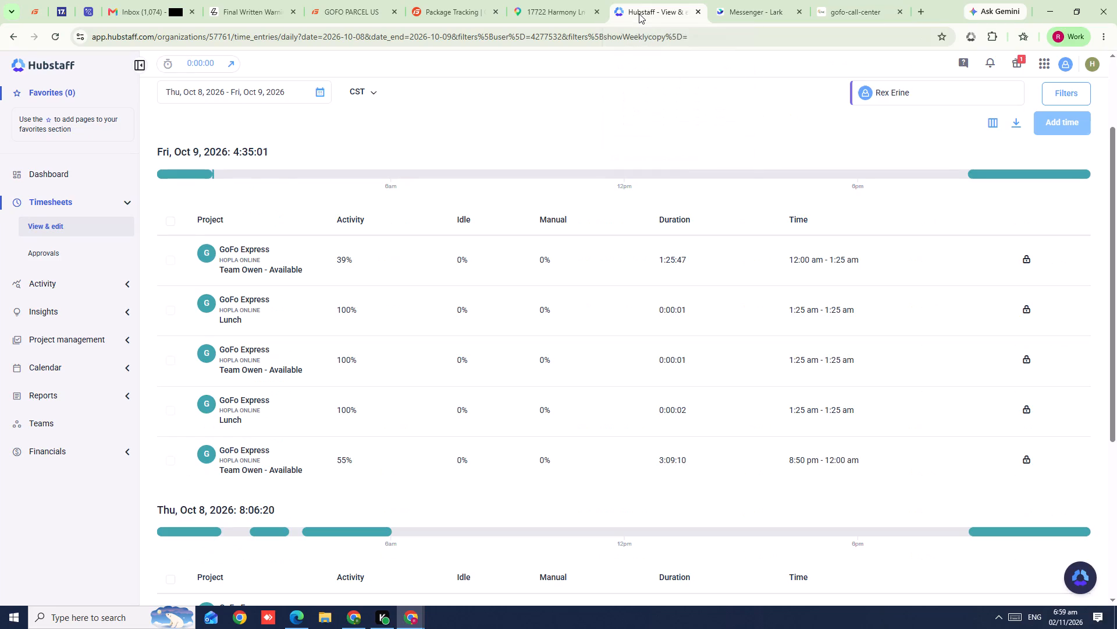
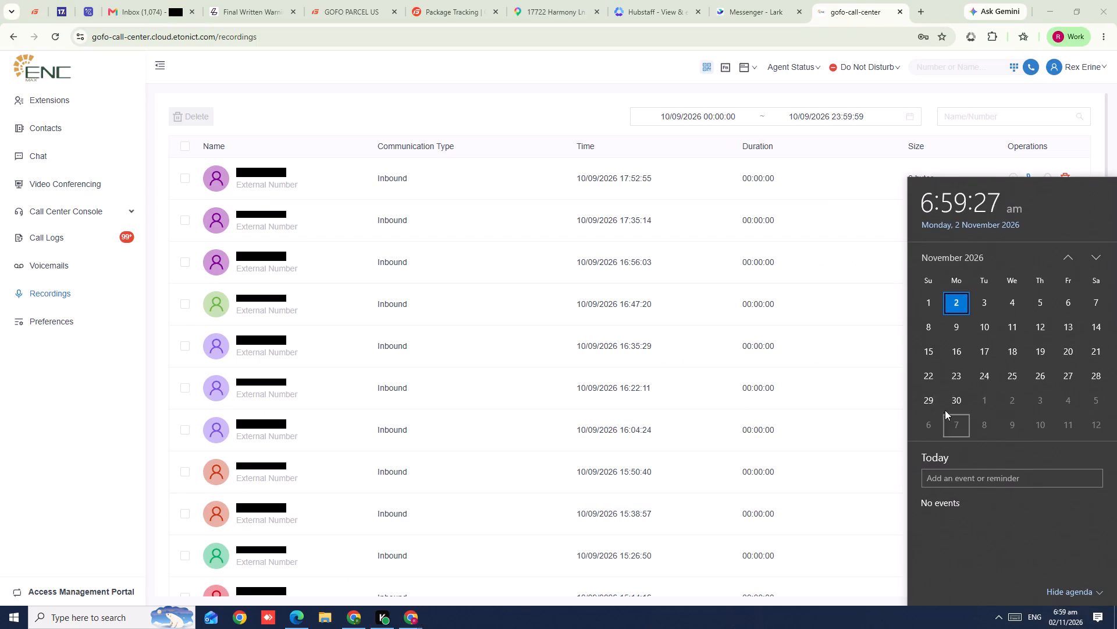
Check the October 2026 dates in the Windows taskbar calendar and return to the call recordings list.
scroll(956, 364, up, 4)
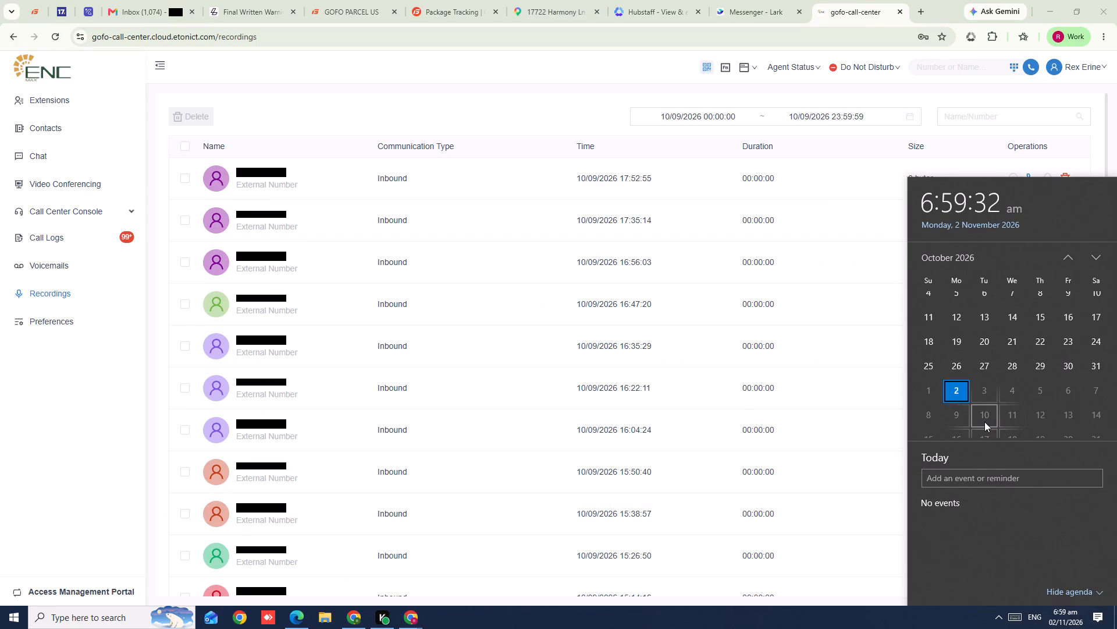
click(75, 410)
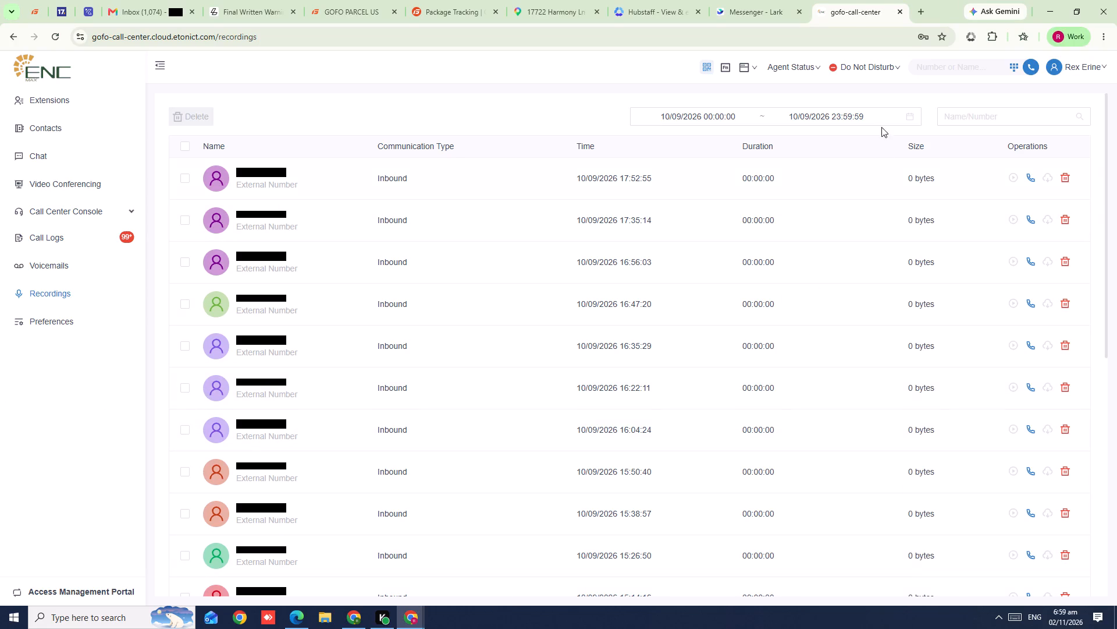
Reapply the 10/09/2026 full-day filter to the recordings and examine the call times down to the end of the first page.
click(723, 117)
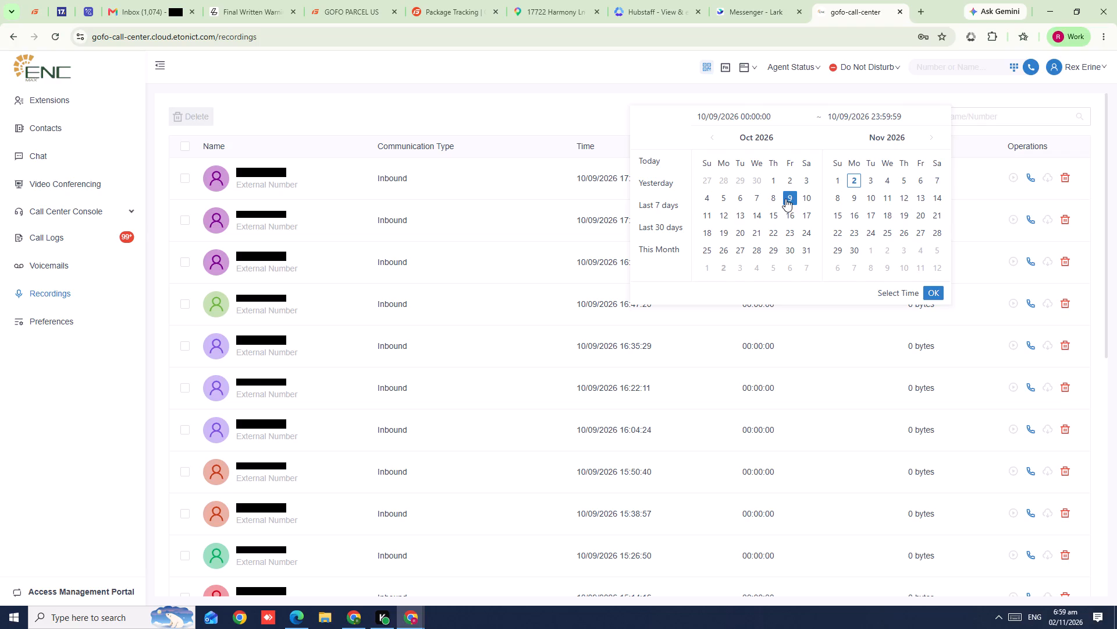
click(785, 199)
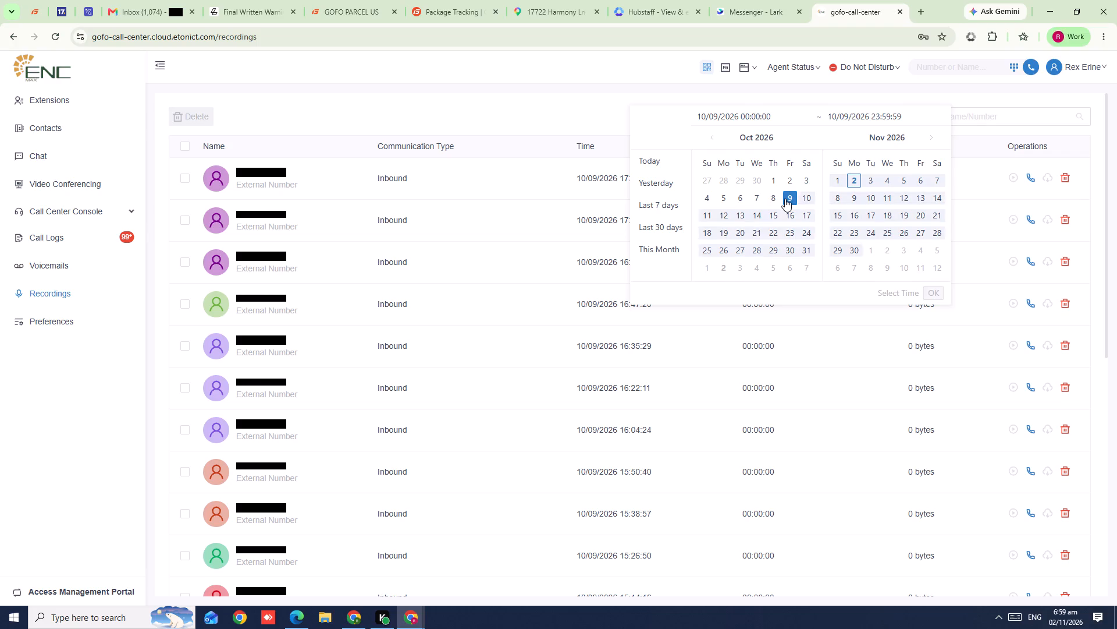
click(785, 199)
click(935, 295)
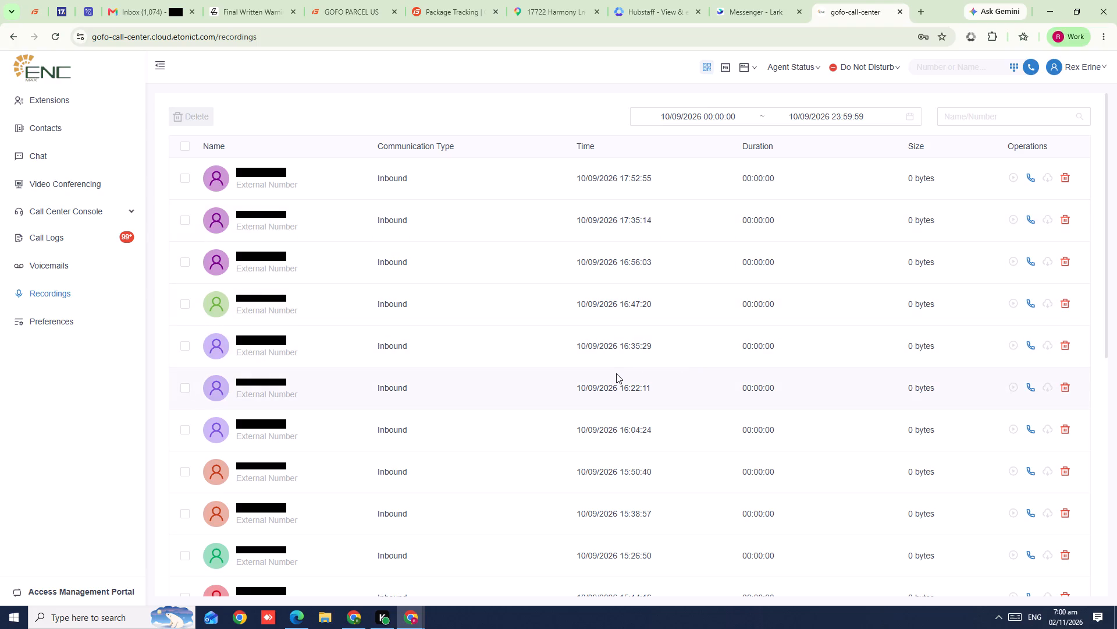
scroll(616, 373, down, 4)
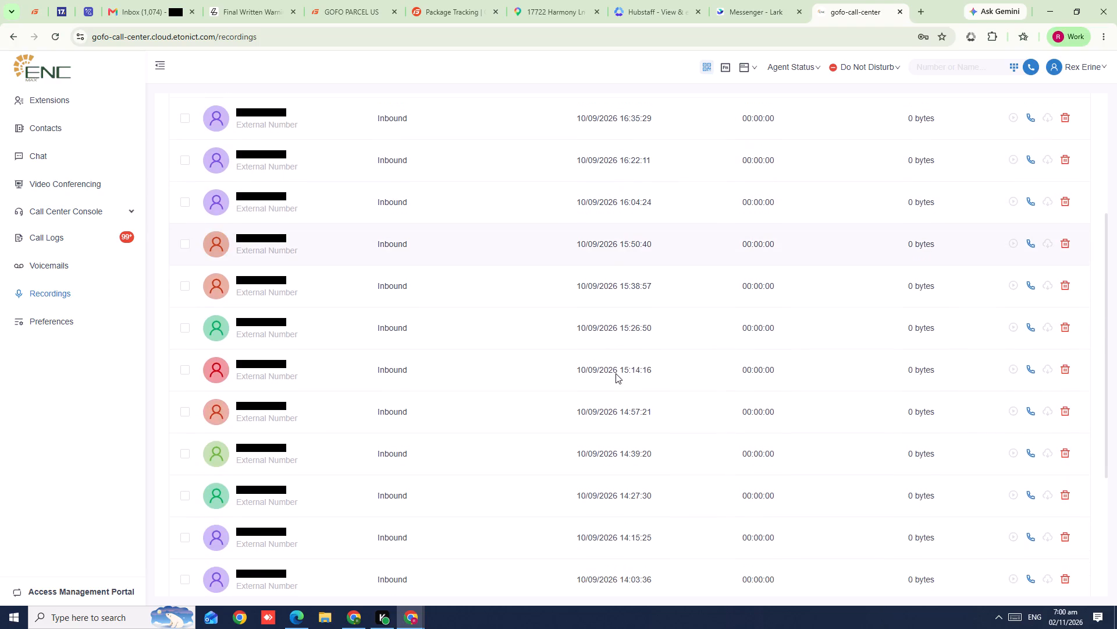
scroll(616, 373, down, 2)
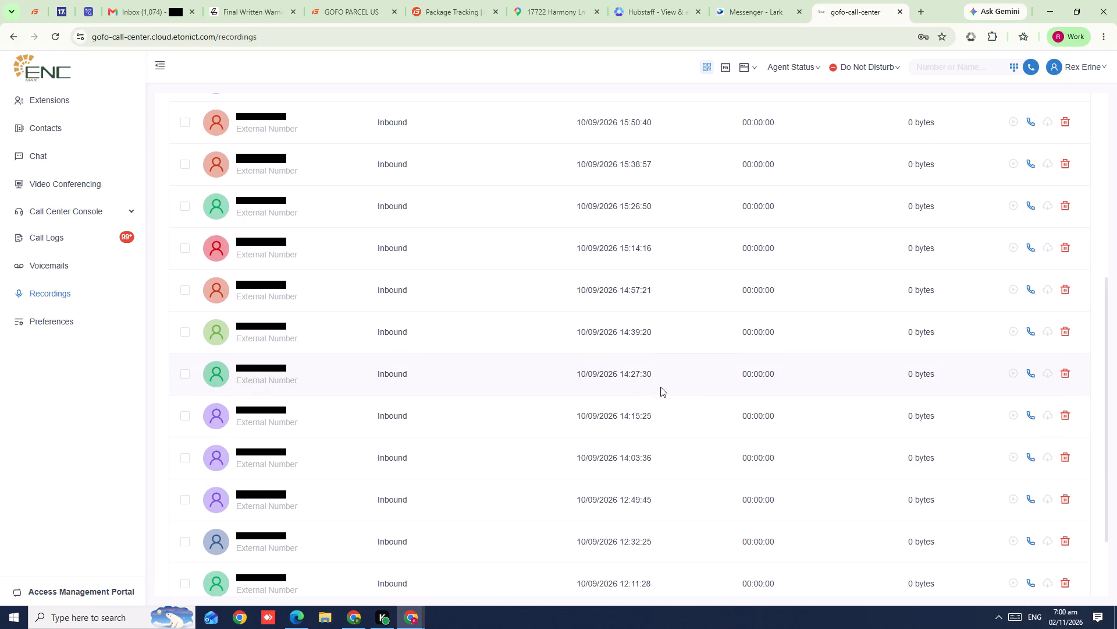
scroll(687, 413, down, 2)
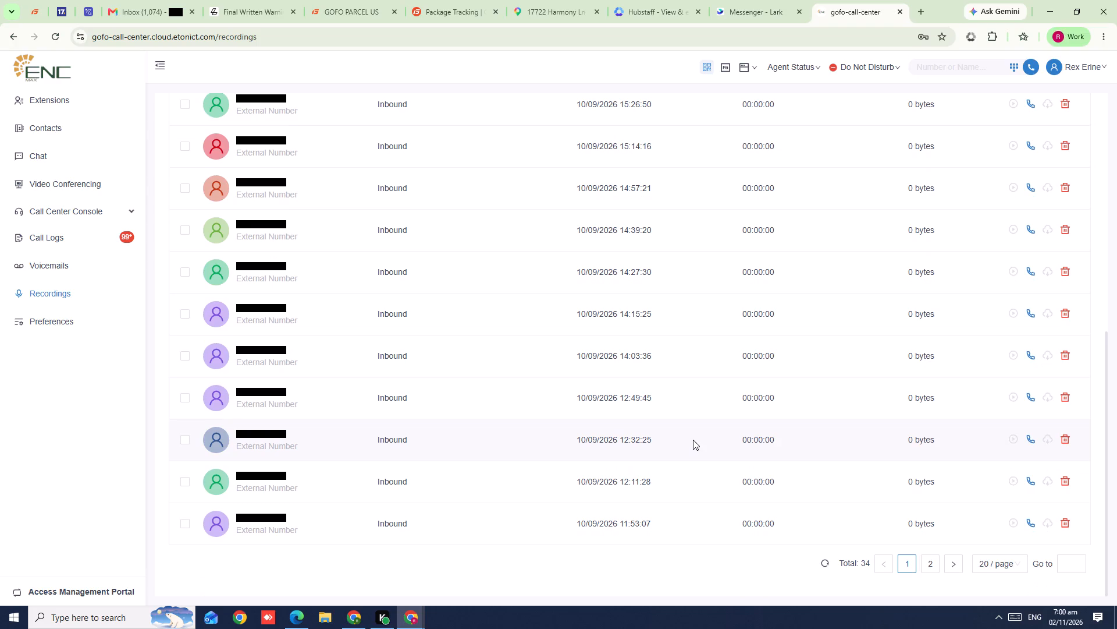
Open Snipping Tool and capture the lower part of the recordings list, covering the calls from 15:38:57 down to 14:03:36.
scroll(1075, 409, up, 1)
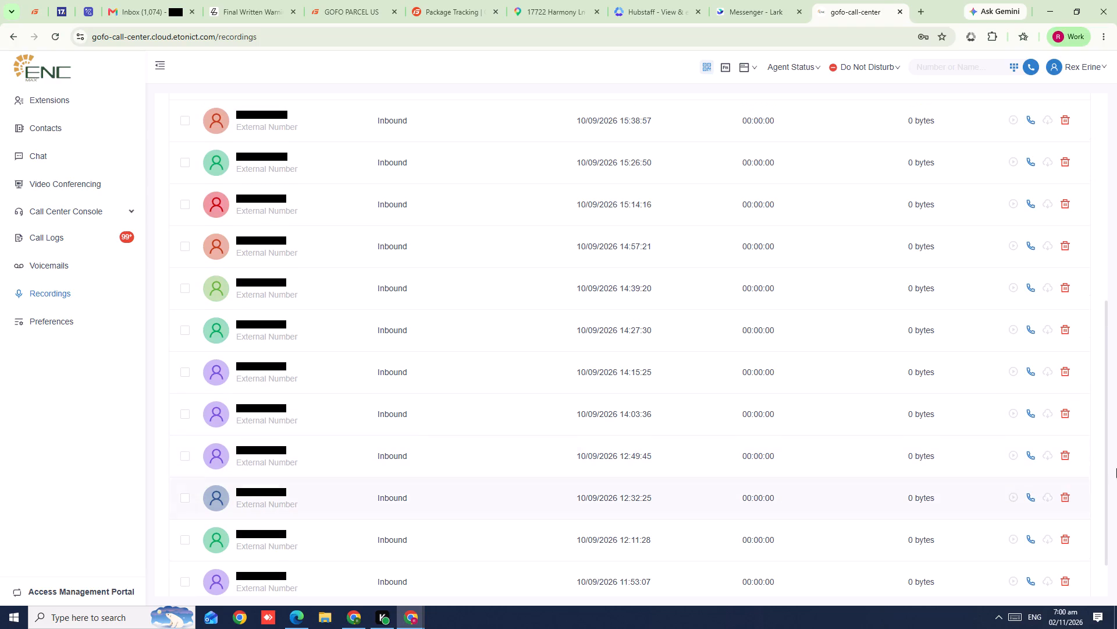
click(81, 621)
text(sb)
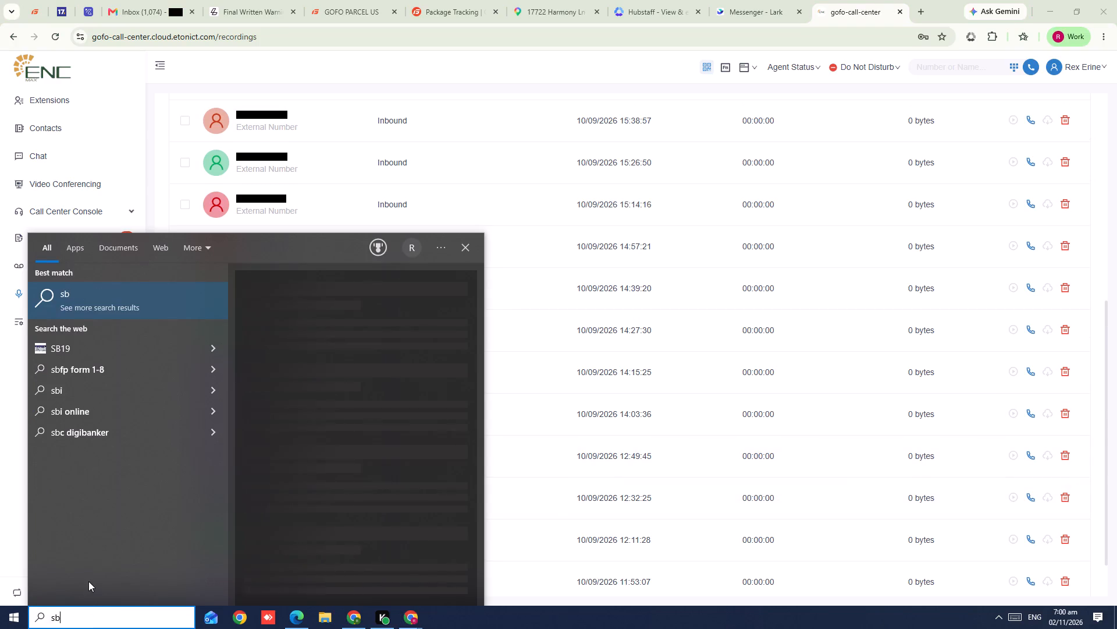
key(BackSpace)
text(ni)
click(135, 265)
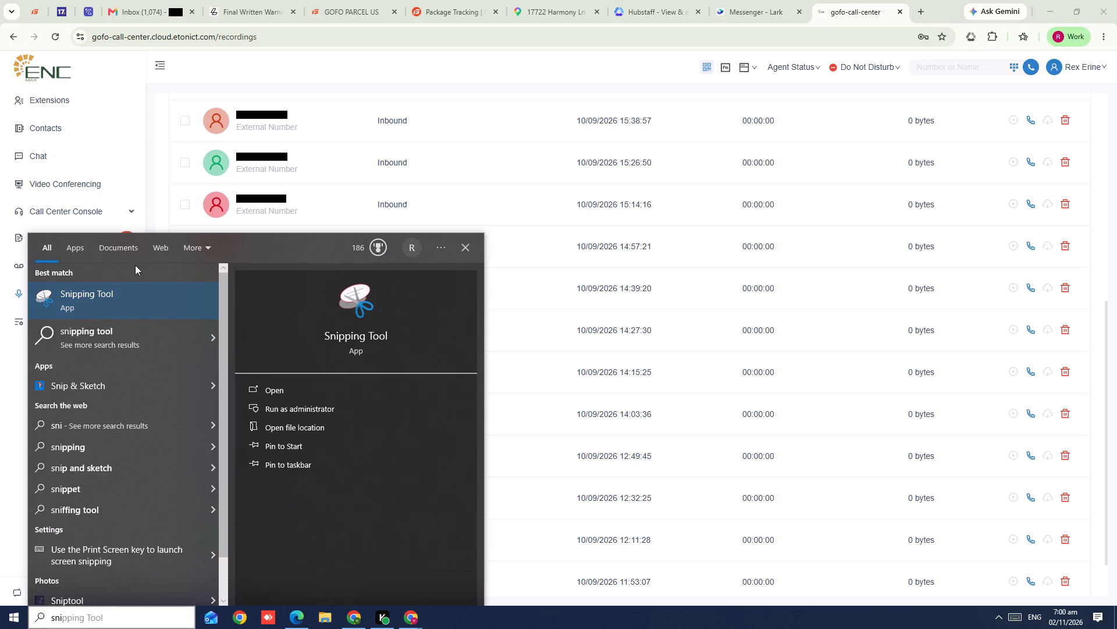
click(111, 296)
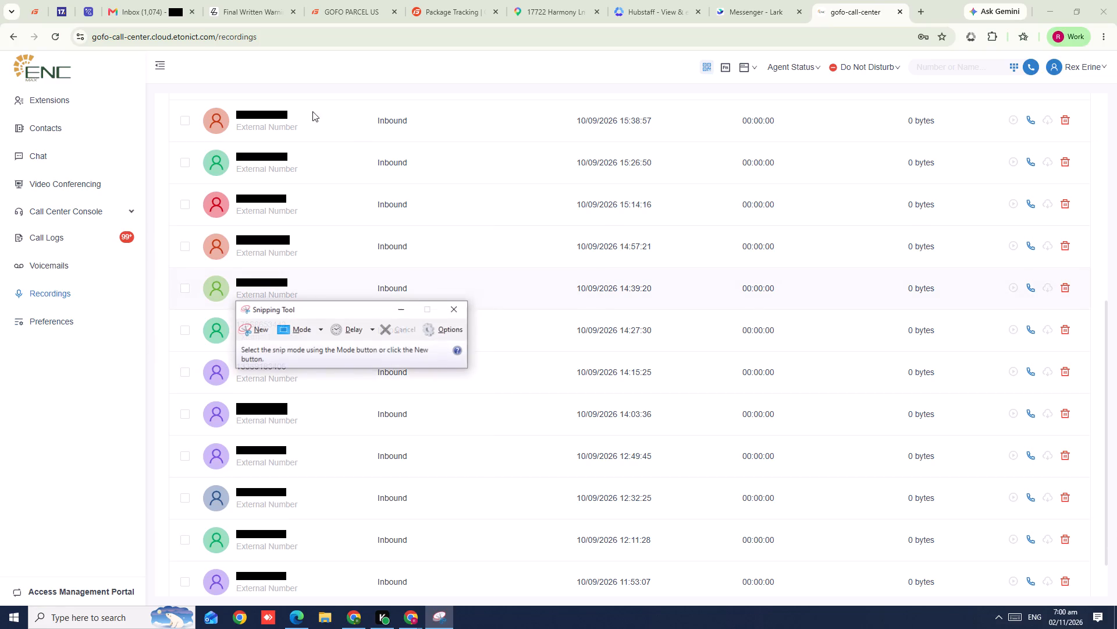
click(260, 329)
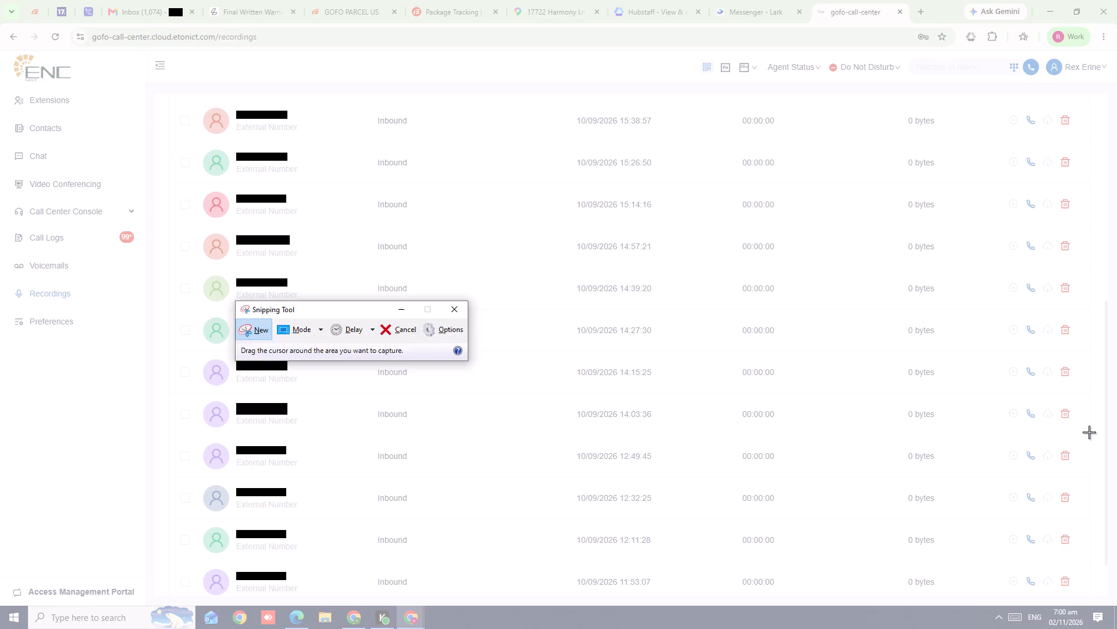
drag(1089, 432, 162, 23)
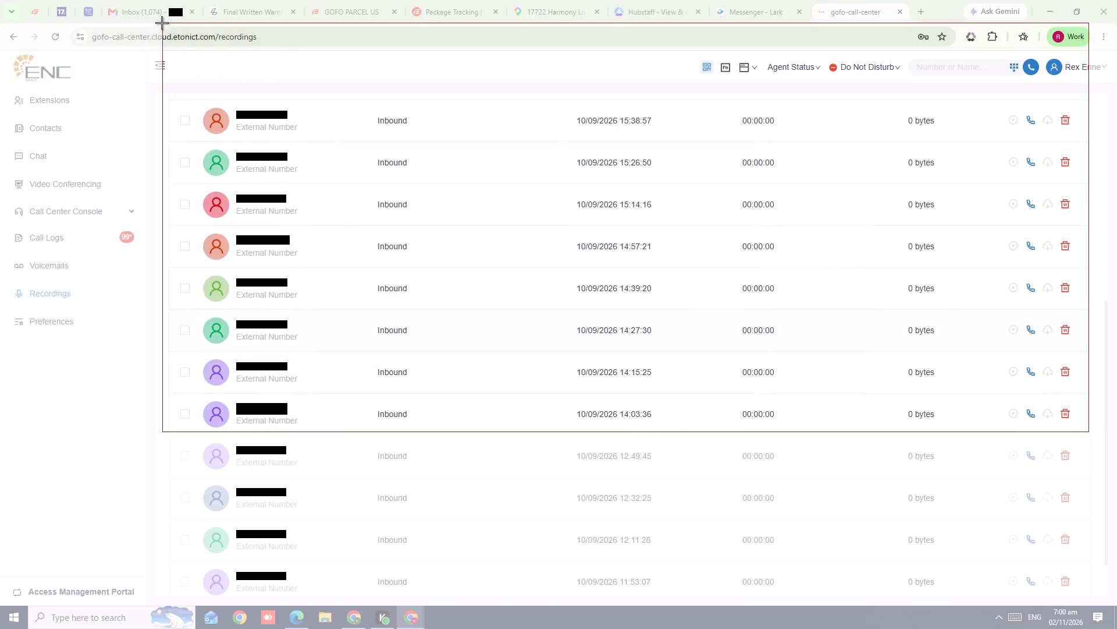
drag(162, 23, 162, 94)
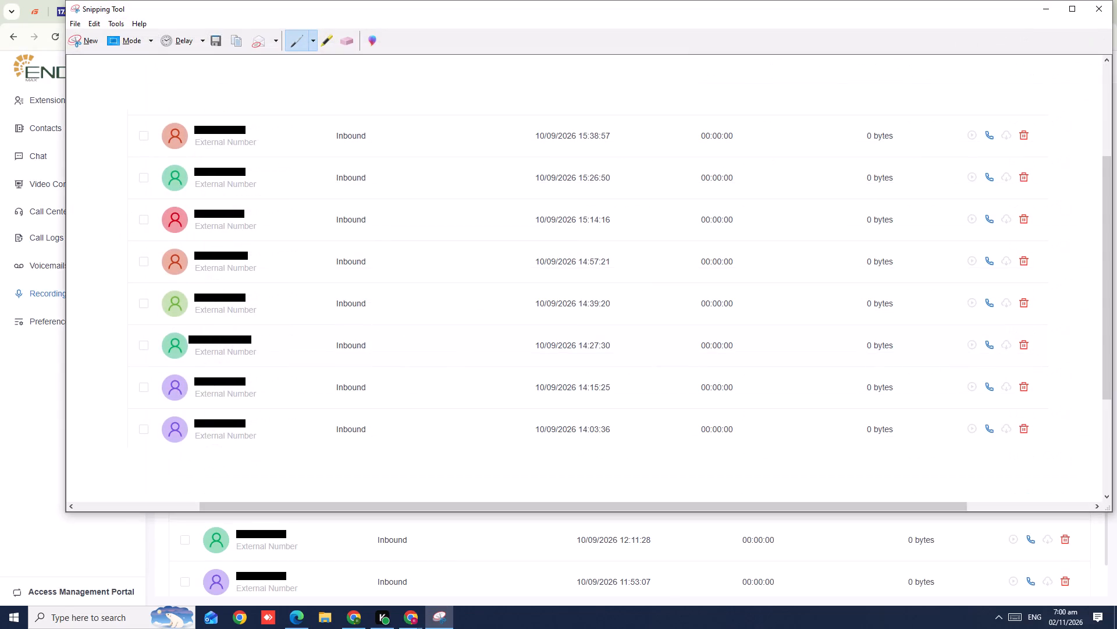
Save the snip in Downloads as a JPEG named "october 9" and minimize Snipping Tool.
click(74, 24)
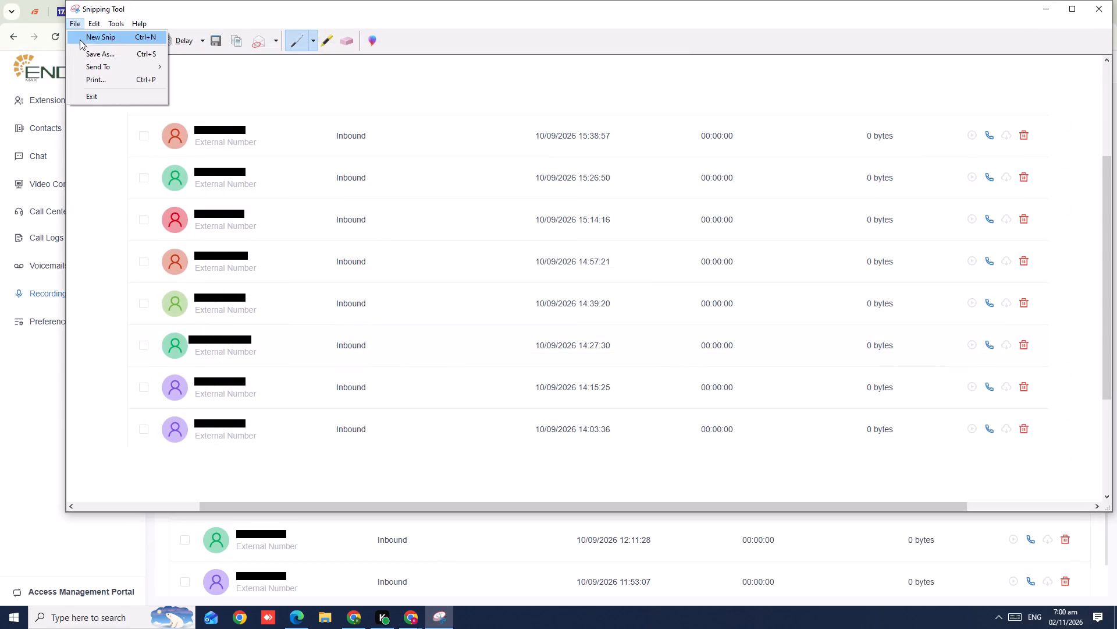
click(86, 50)
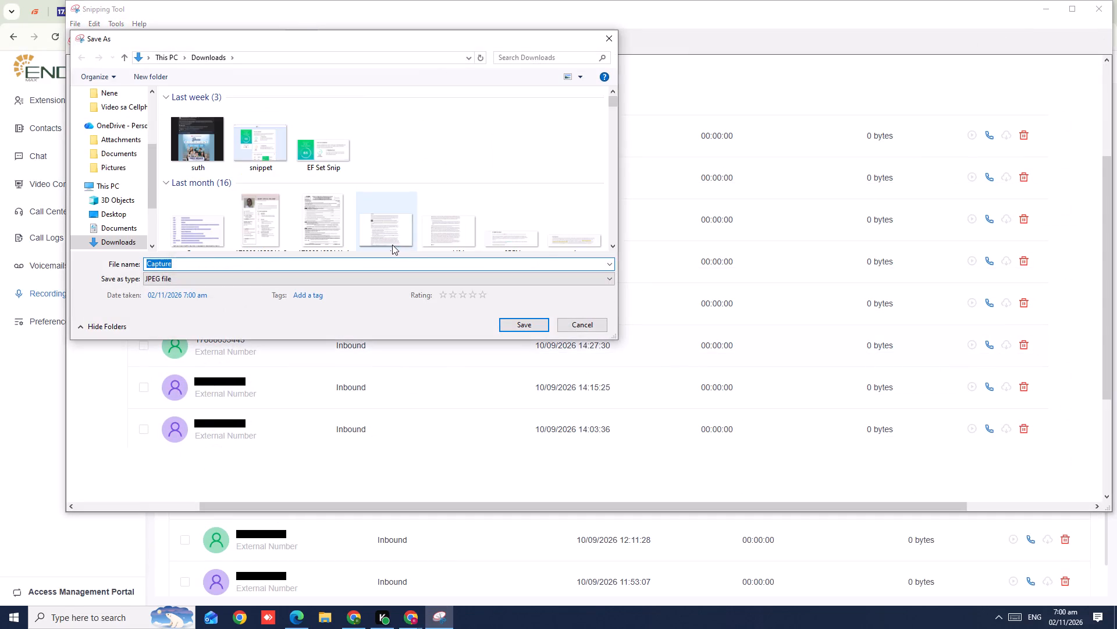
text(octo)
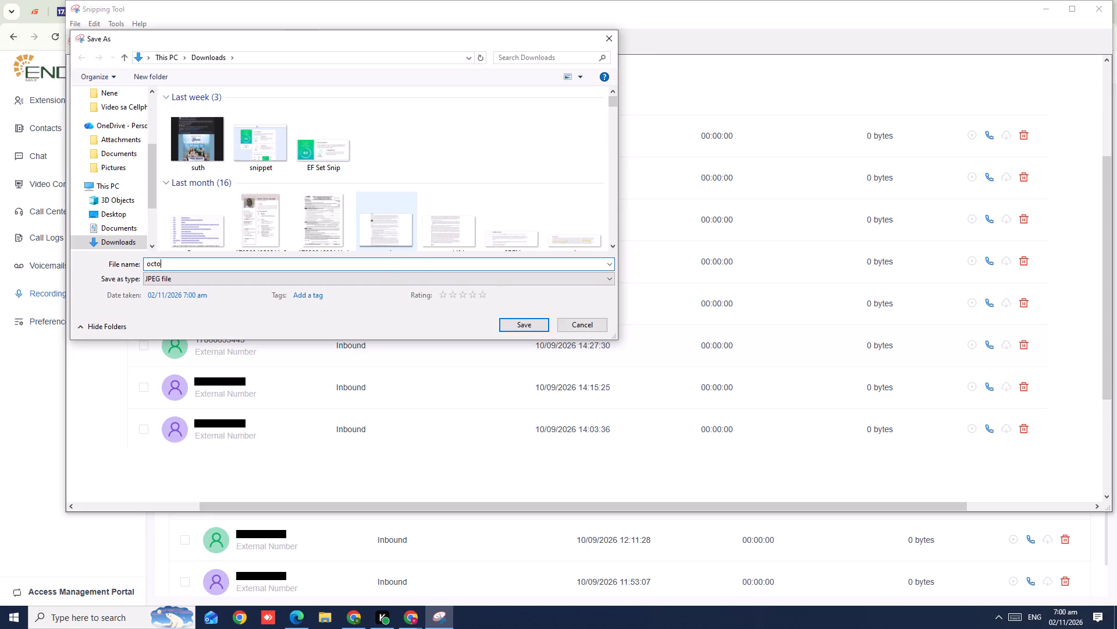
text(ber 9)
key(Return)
scroll(392, 245, up, 1)
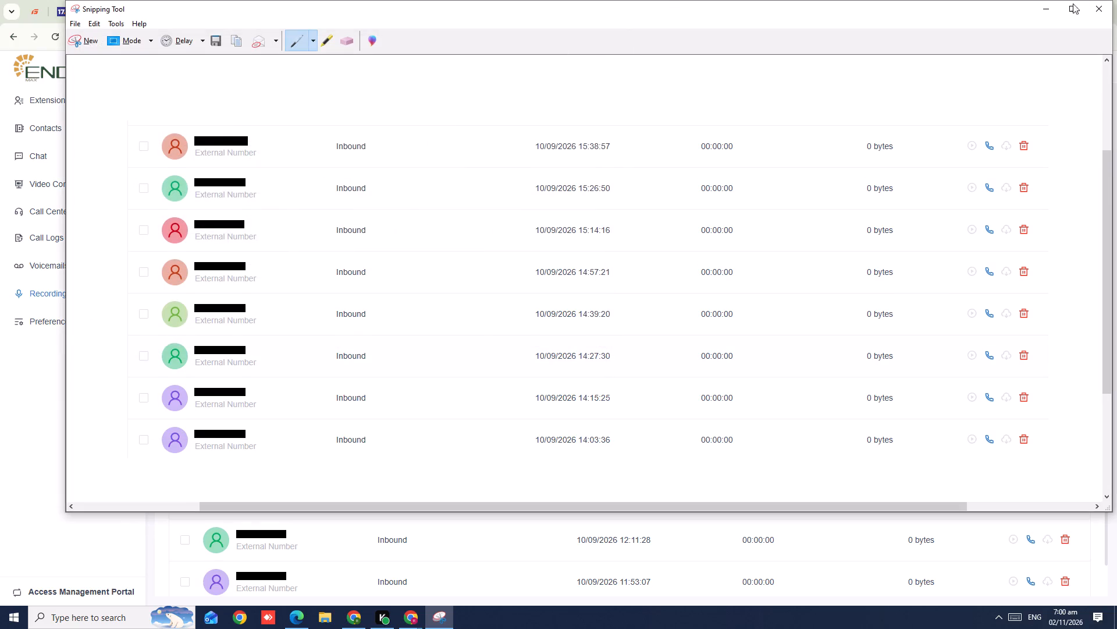
click(1045, 12)
Capture a new snip of the top of the recordings list, from the date filter down to the 15:50:40 call.
scroll(489, 252, up, 4)
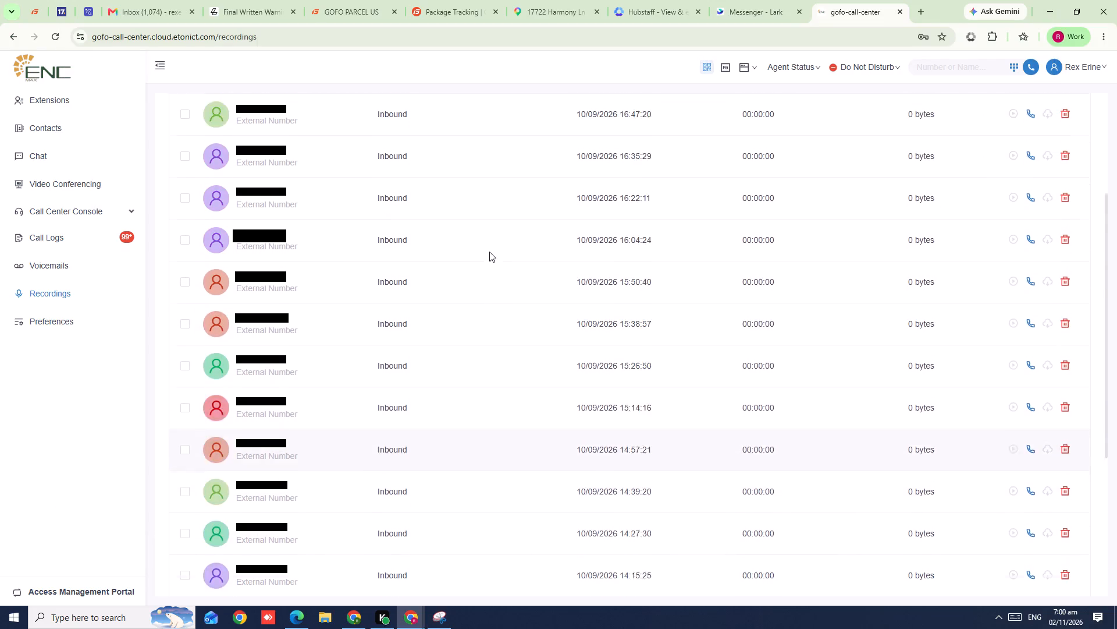
scroll(489, 252, up, 4)
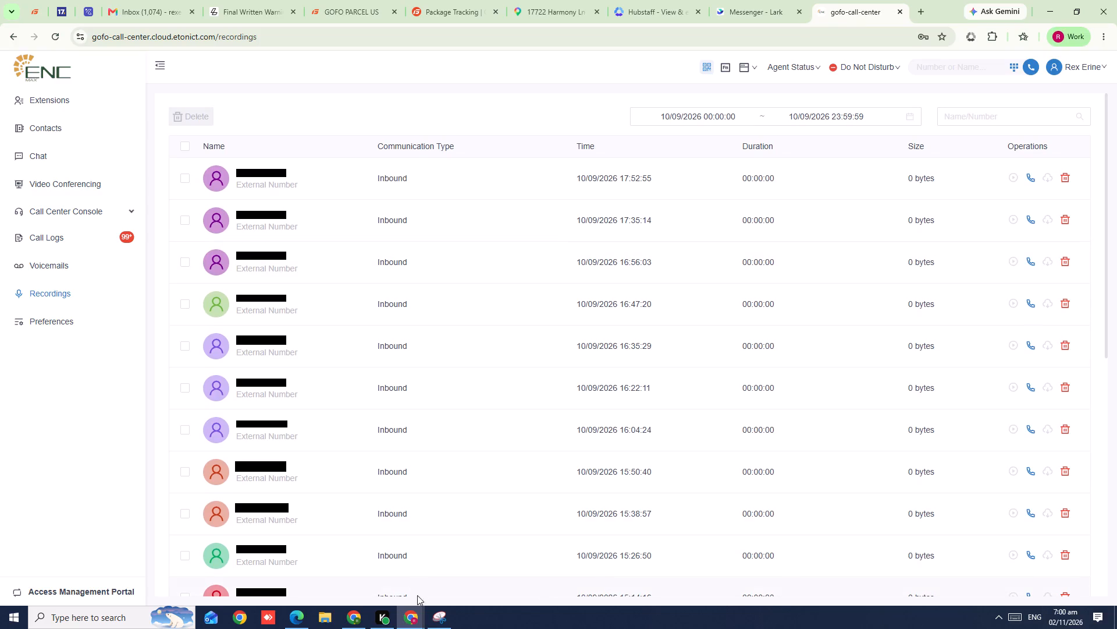
click(442, 617)
click(90, 35)
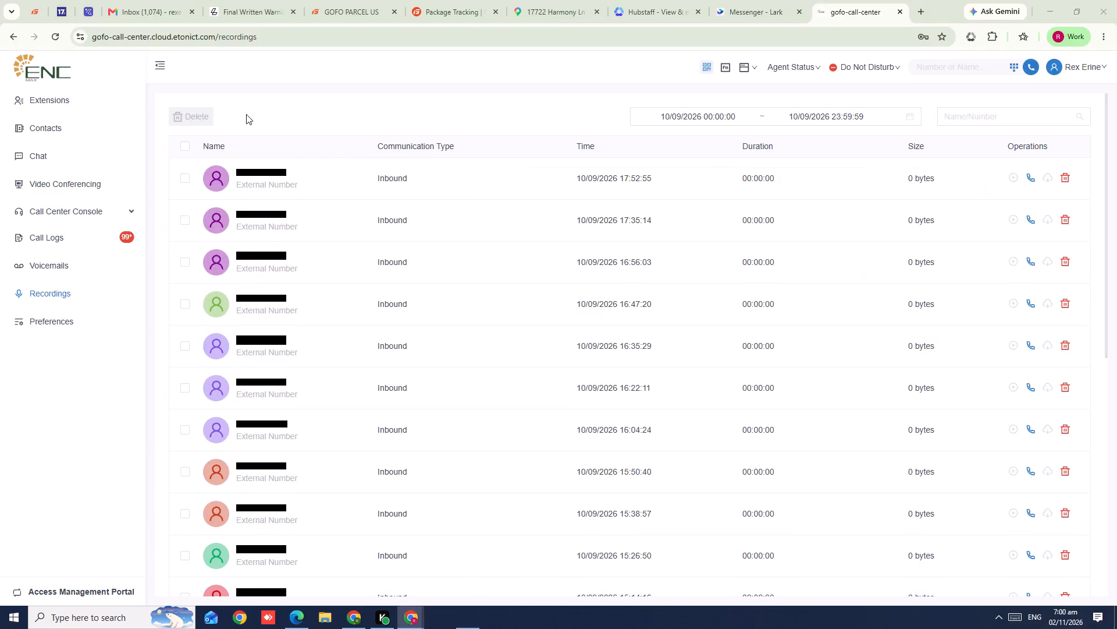
drag(1095, 500, 304, 105)
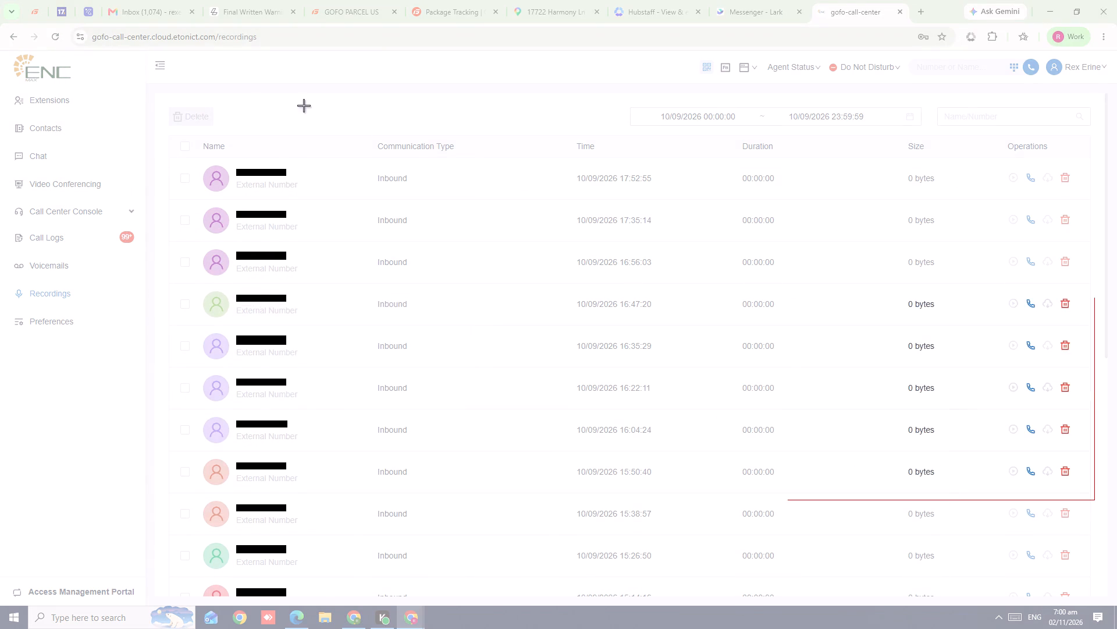
drag(304, 105, 147, 83)
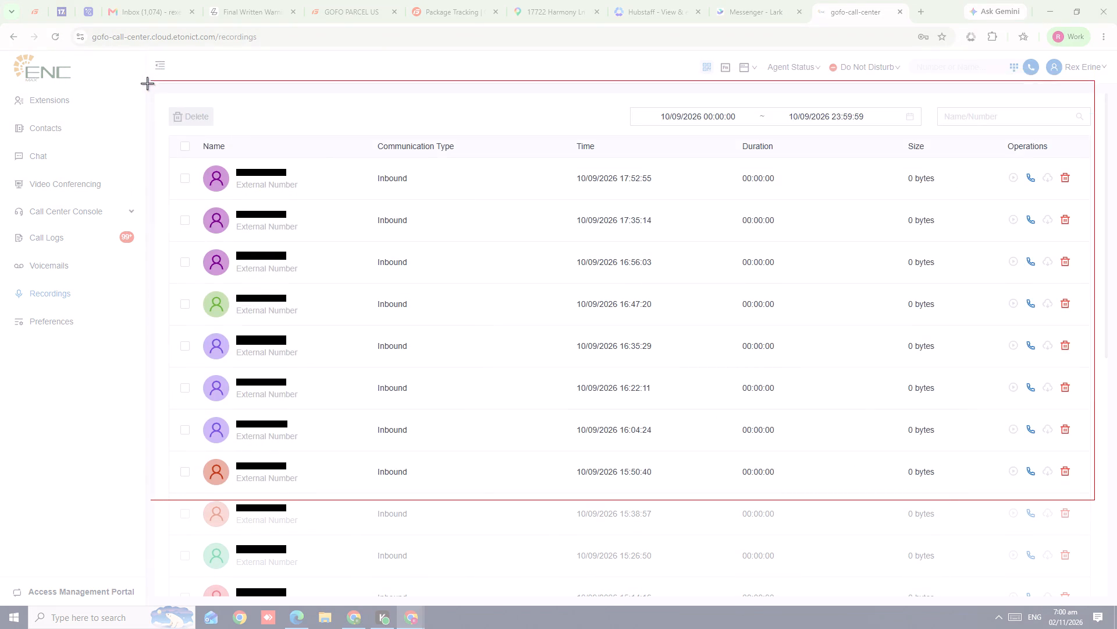
drag(147, 83, 147, 85)
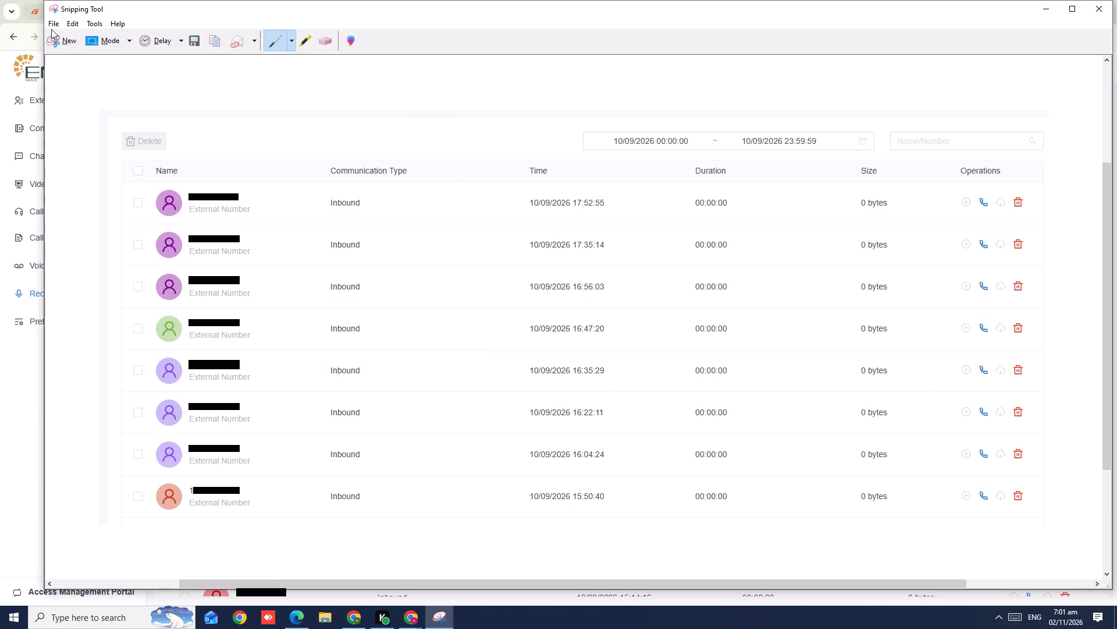
Save the second snip in Downloads as a JPEG named "october 9.1", keeping the existing "october 9" file, and minimize Snipping Tool.
click(48, 22)
click(95, 57)
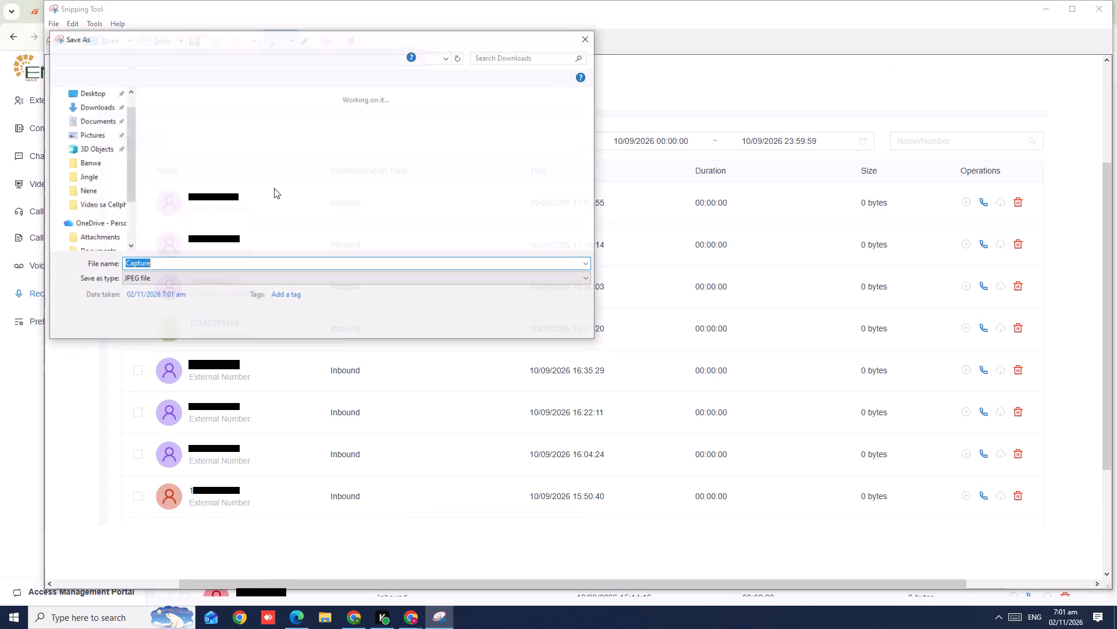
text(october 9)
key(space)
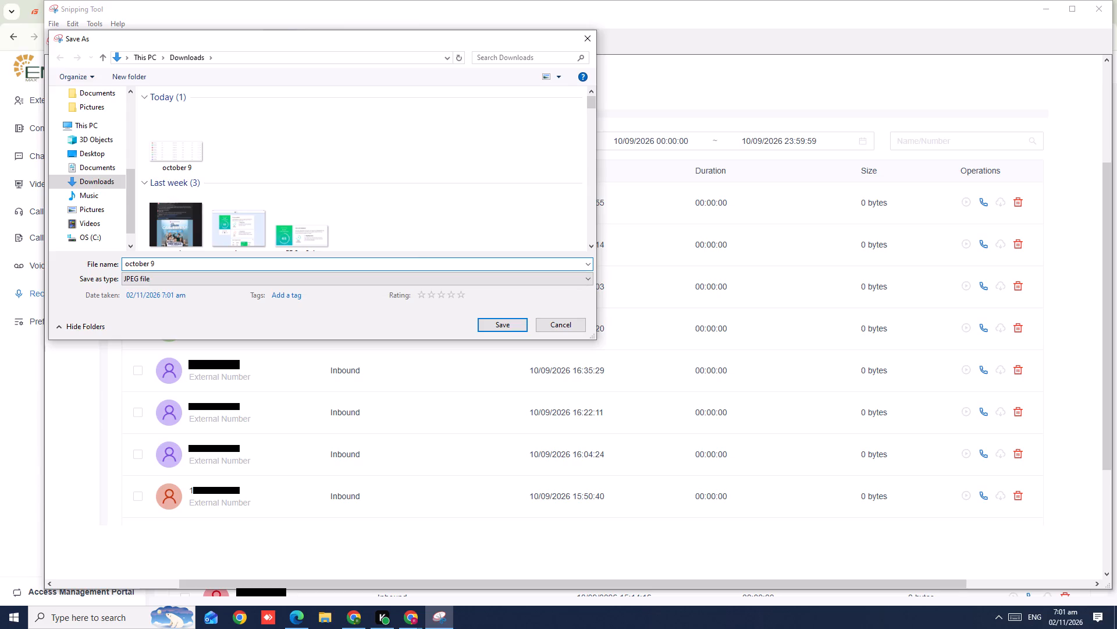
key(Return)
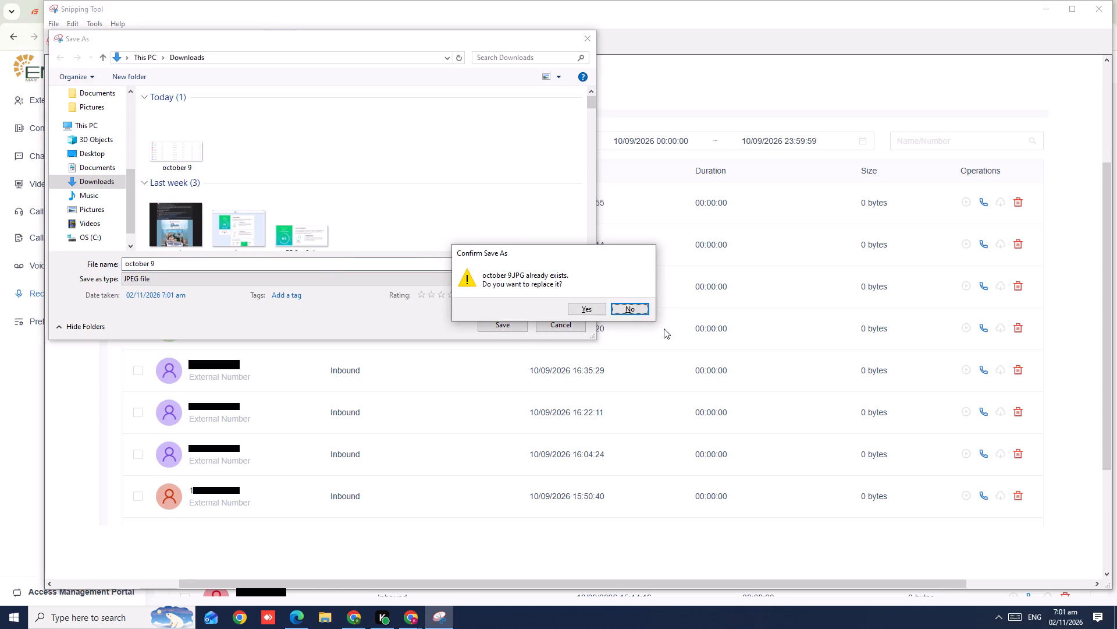
click(627, 310)
click(202, 280)
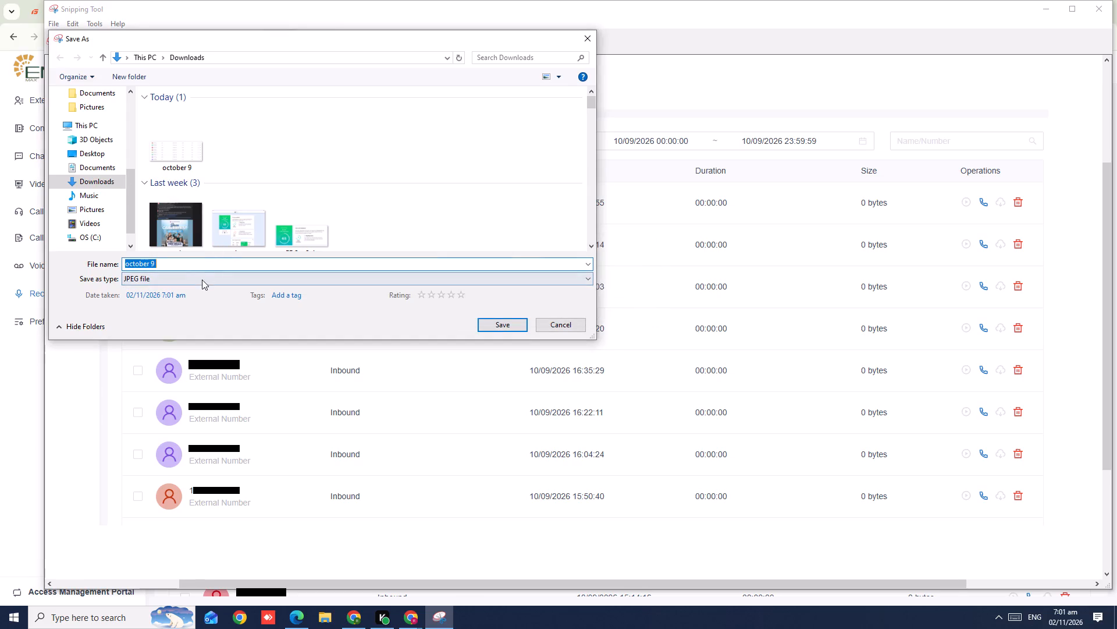
click(201, 267)
click(196, 267)
click(195, 266)
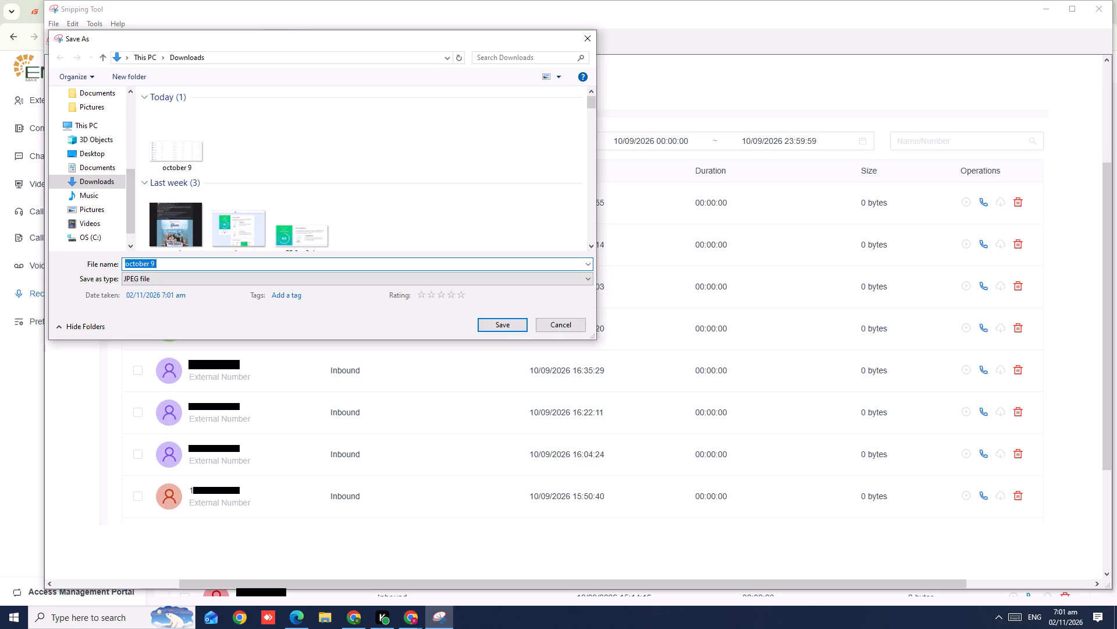
key(BackSpace)
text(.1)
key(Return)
click(1047, 19)
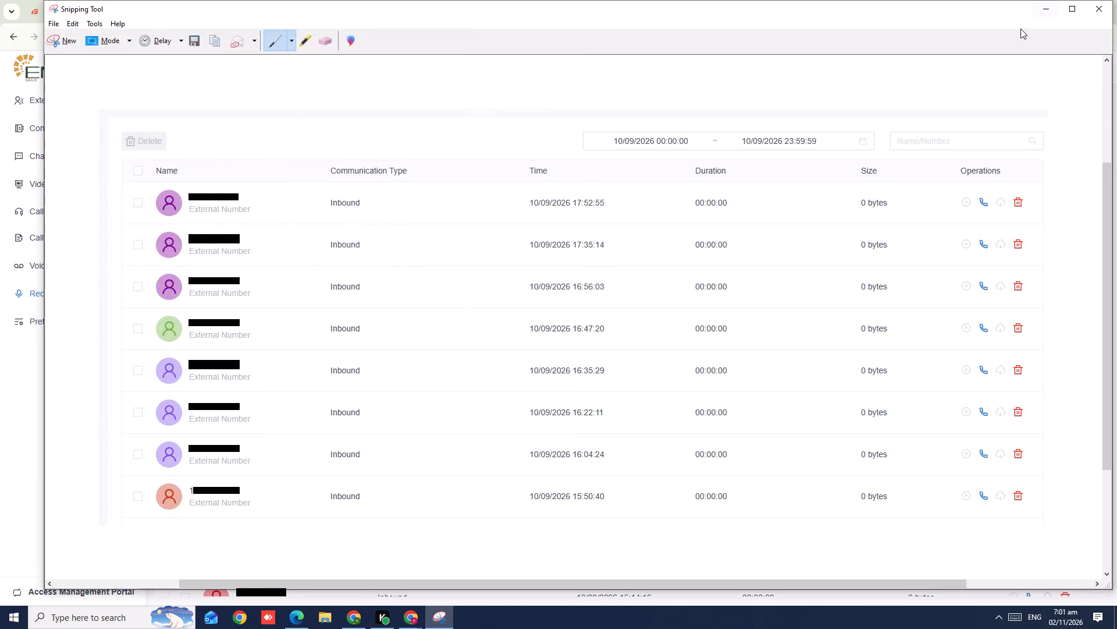
click(1052, 15)
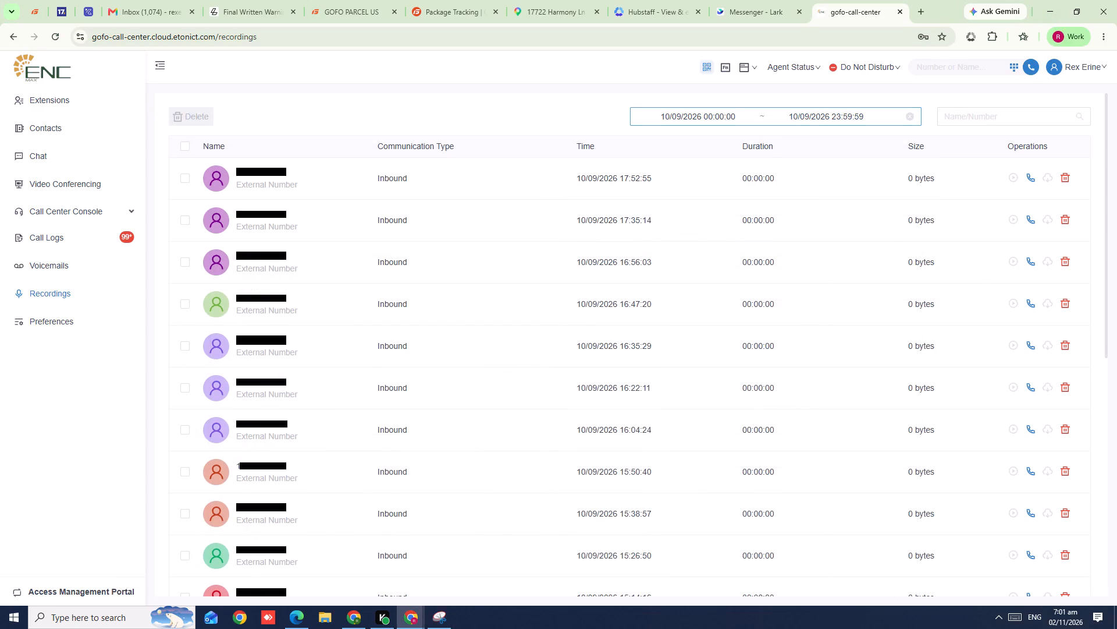
Filter the recordings to 10/10/2026, from 00:00:00 to 23:59:59.
click(801, 114)
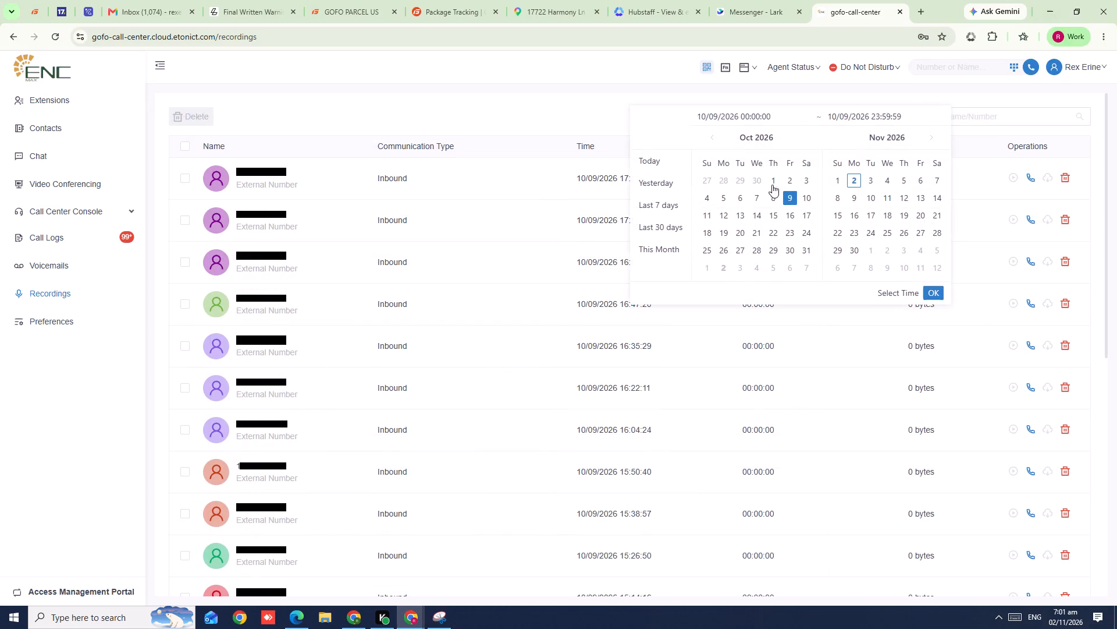
click(812, 197)
click(808, 199)
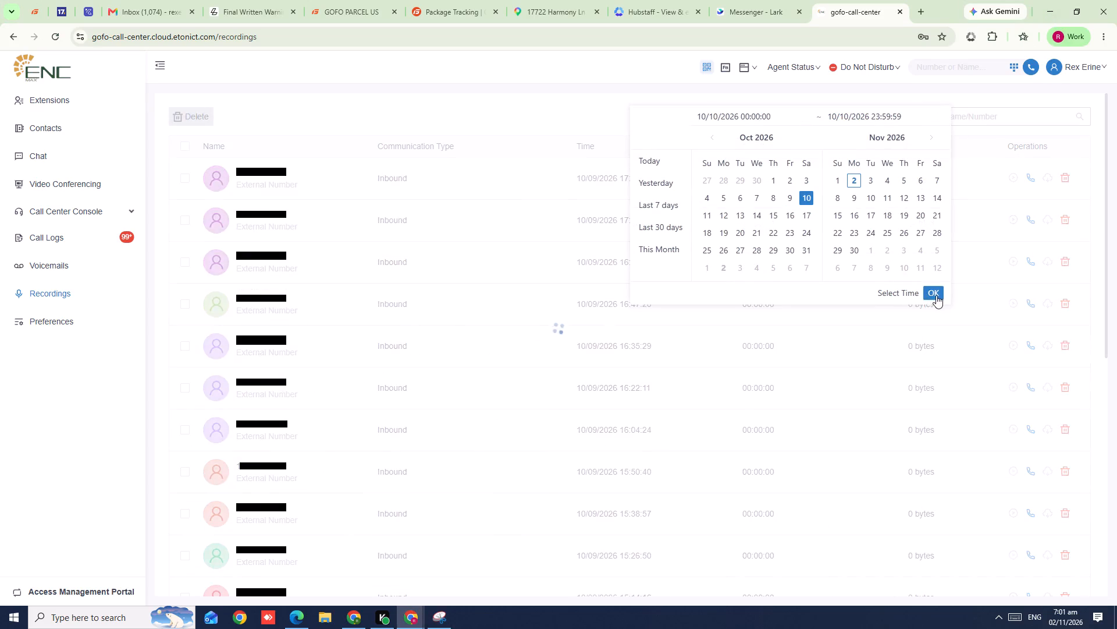
click(937, 295)
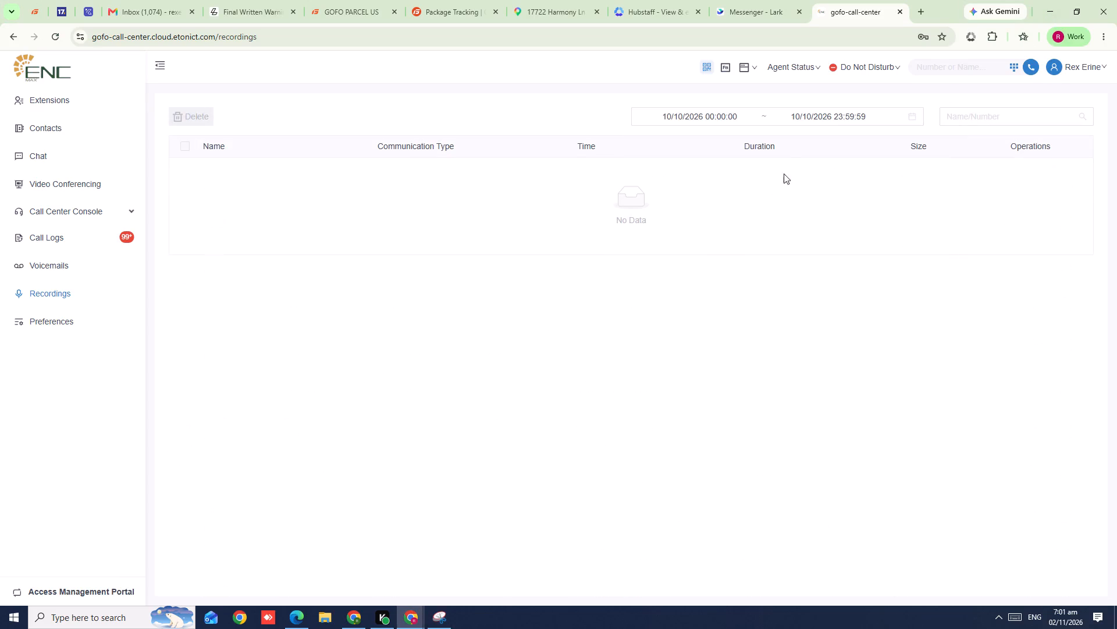
Filter the recordings back to 10/09/2026, from 00:00:00 to 23:59:59, and close the calendar.
click(792, 112)
click(789, 199)
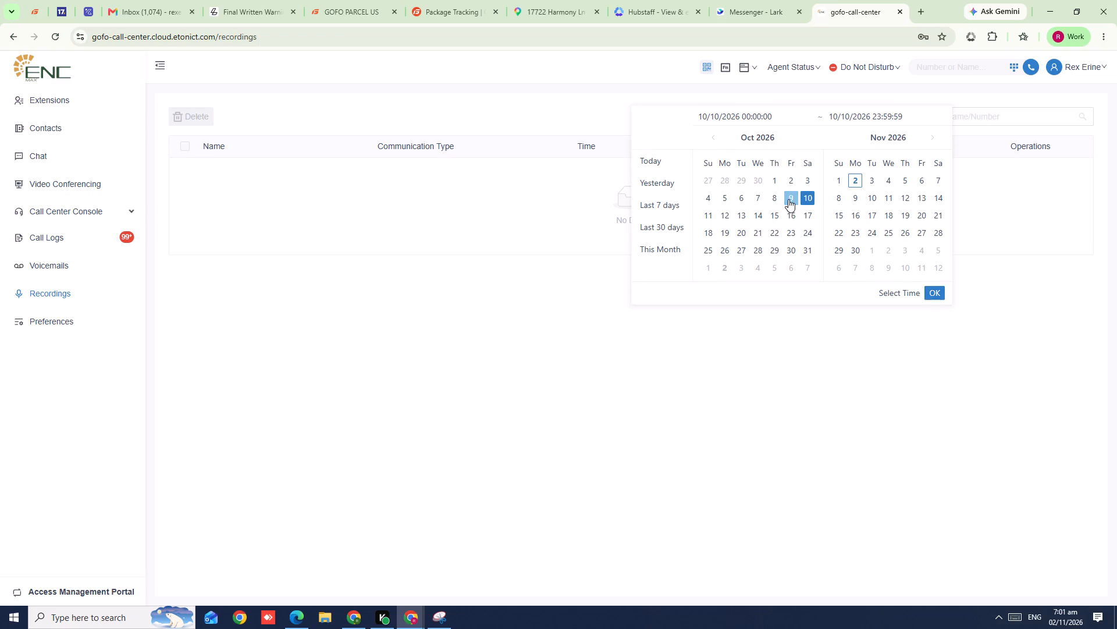
click(788, 199)
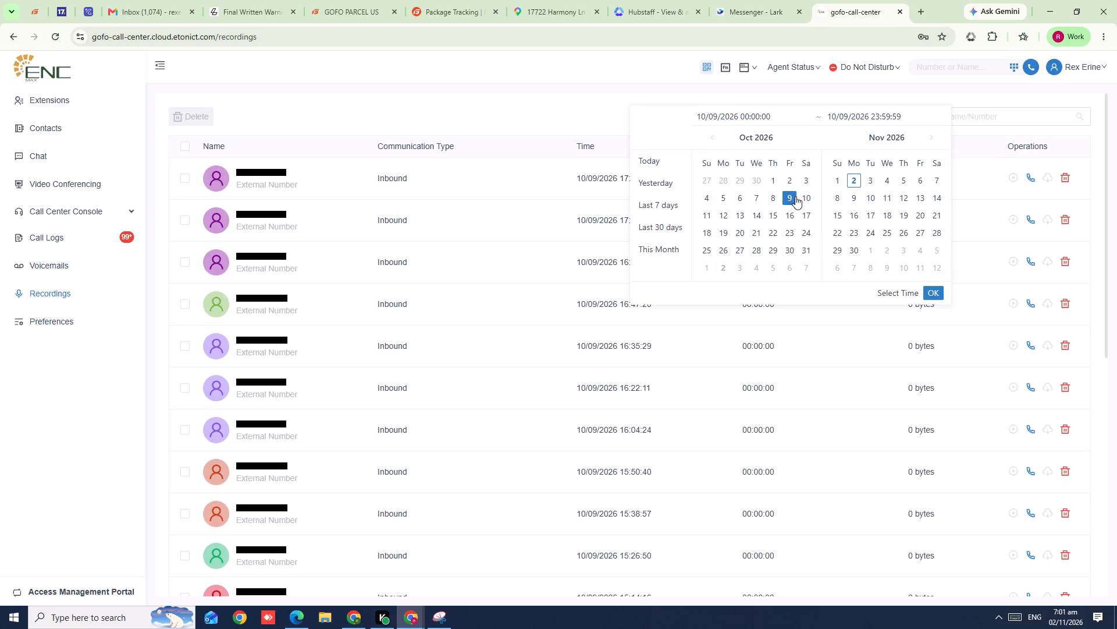
click(791, 200)
click(804, 198)
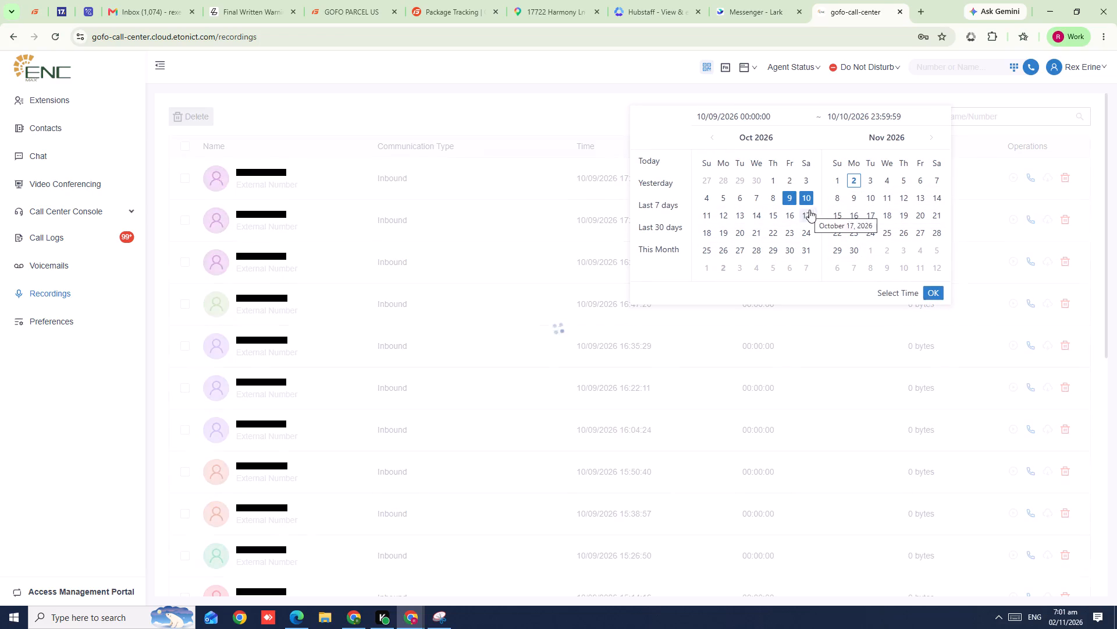
double_click(809, 200)
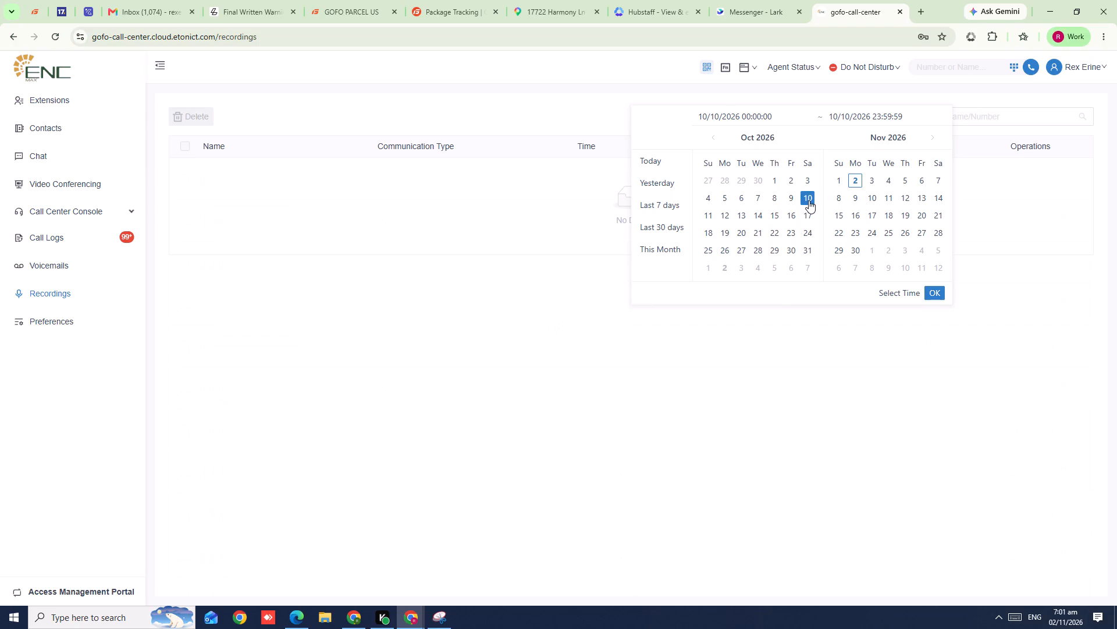
click(791, 200)
click(791, 200)
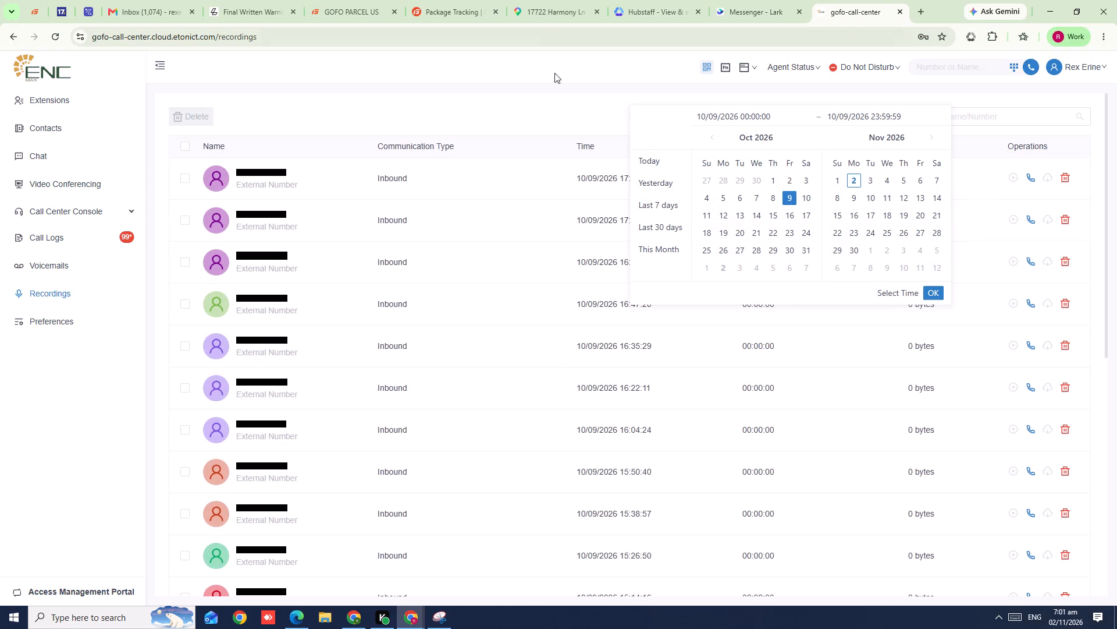
click(86, 366)
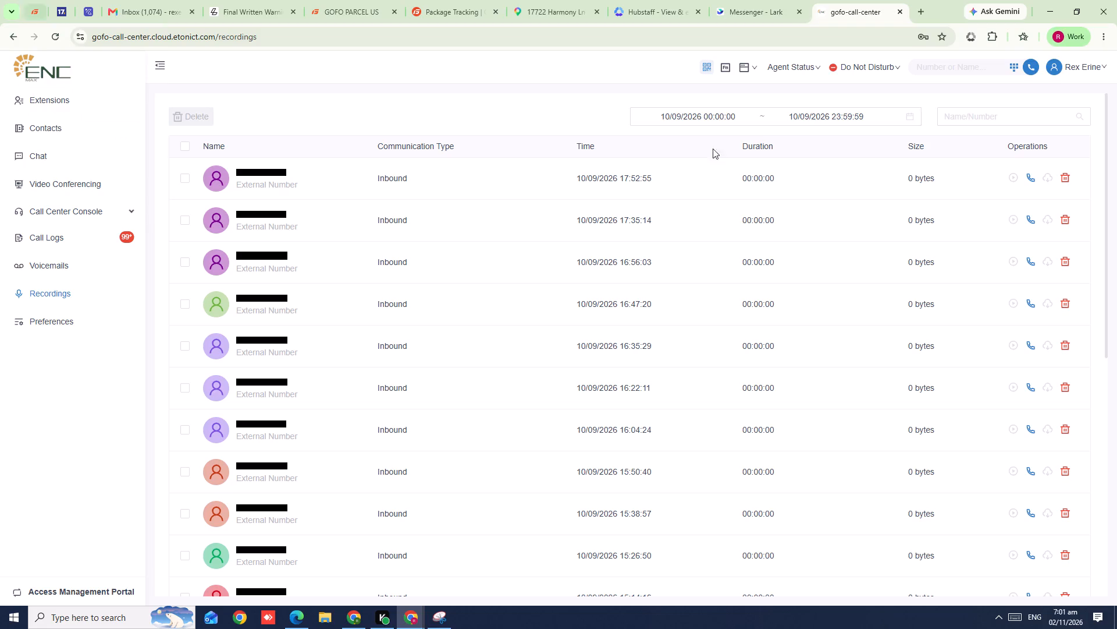
Open the Team Owen V.2 Dashboard spreadsheet in a new browser tab and move that tab to just after the pinned ones.
click(923, 16)
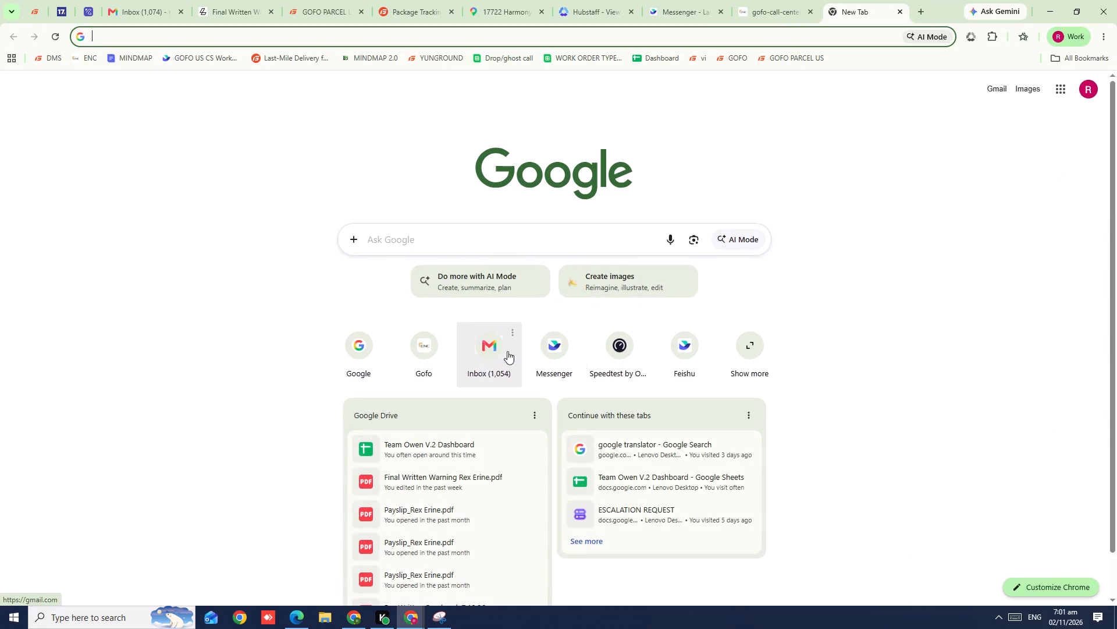
click(437, 434)
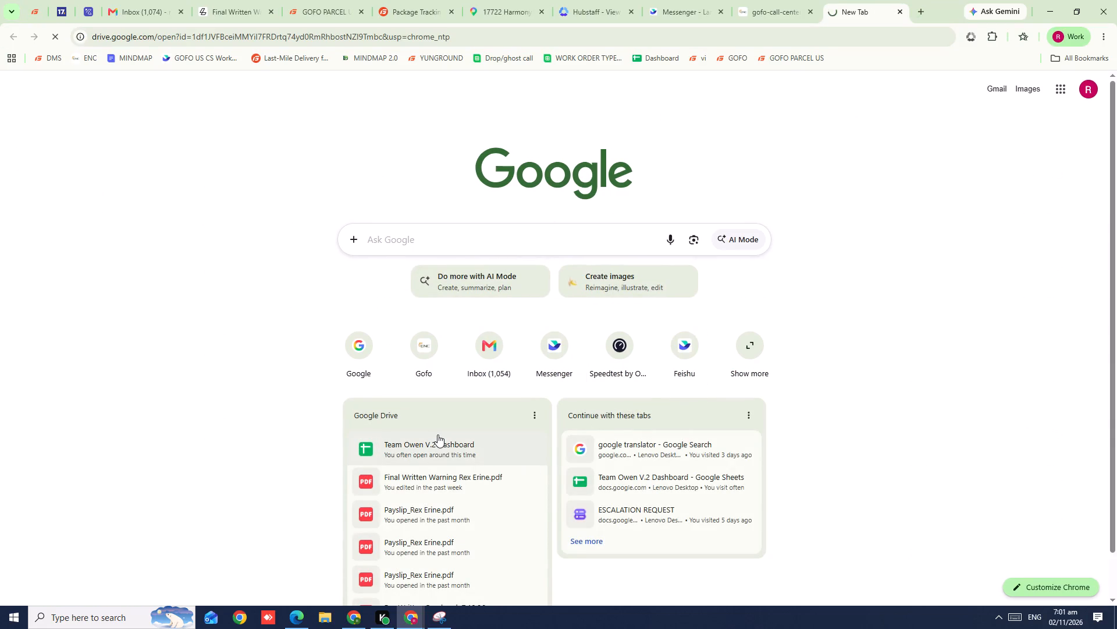
drag(844, 9, 70, 28)
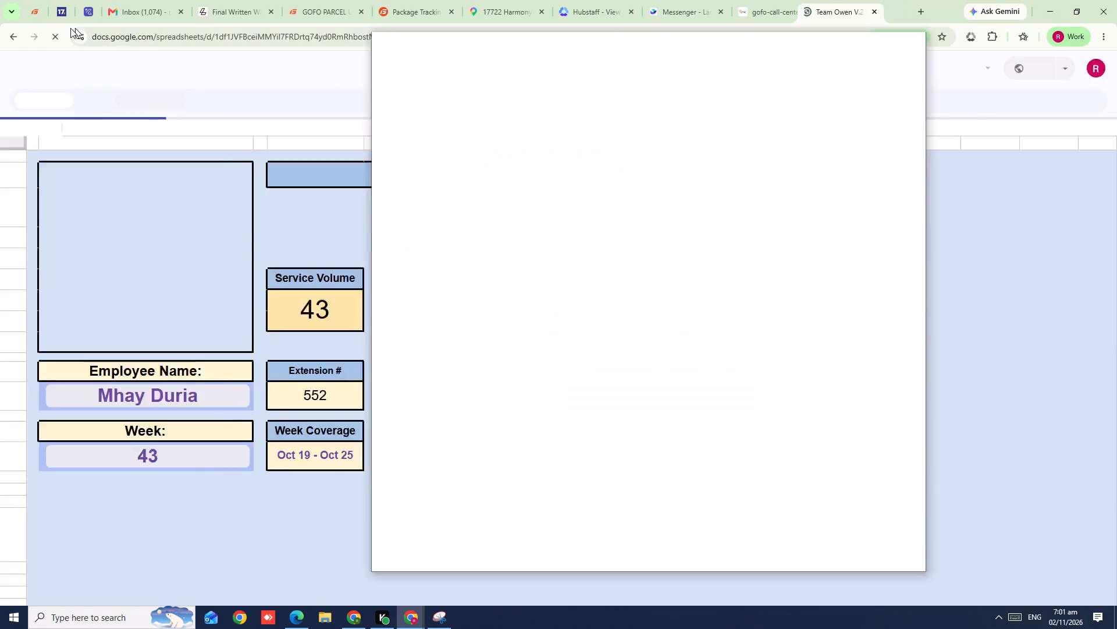
drag(70, 28, 126, 15)
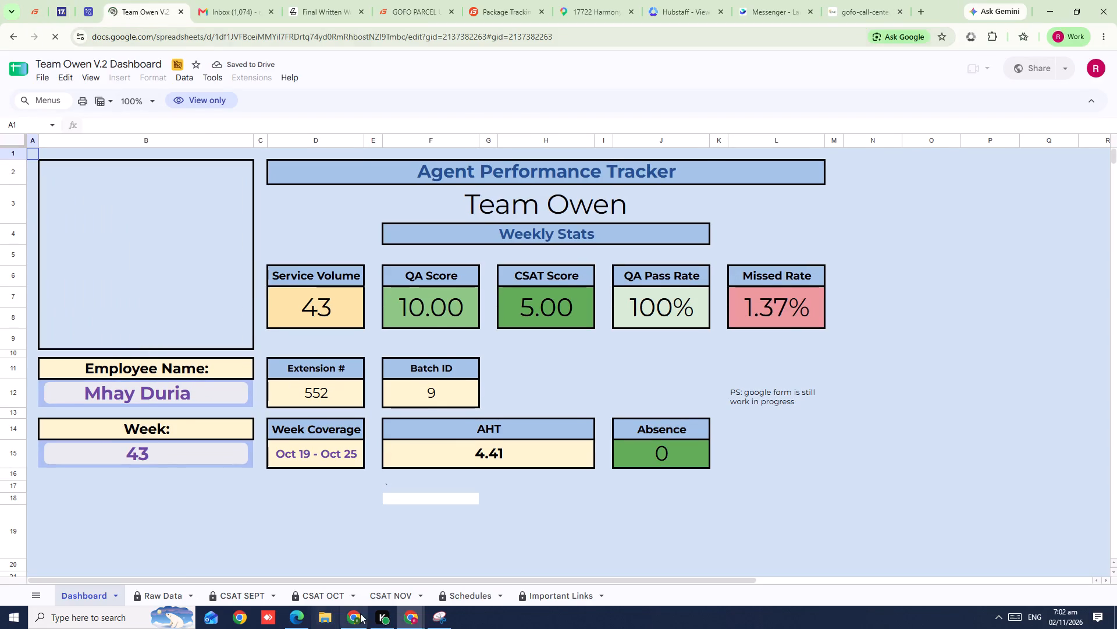
Copy the HUBSTAFF Adjustment Form link from the dashboard's Important Links sheet and open the form in a new browser tab.
click(577, 600)
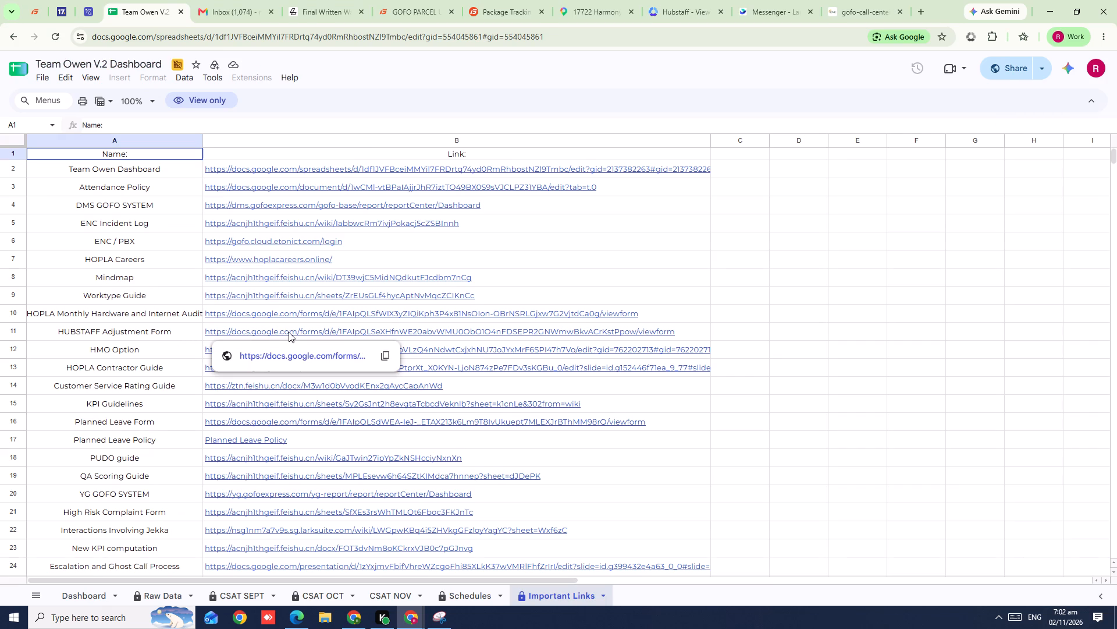
click(389, 360)
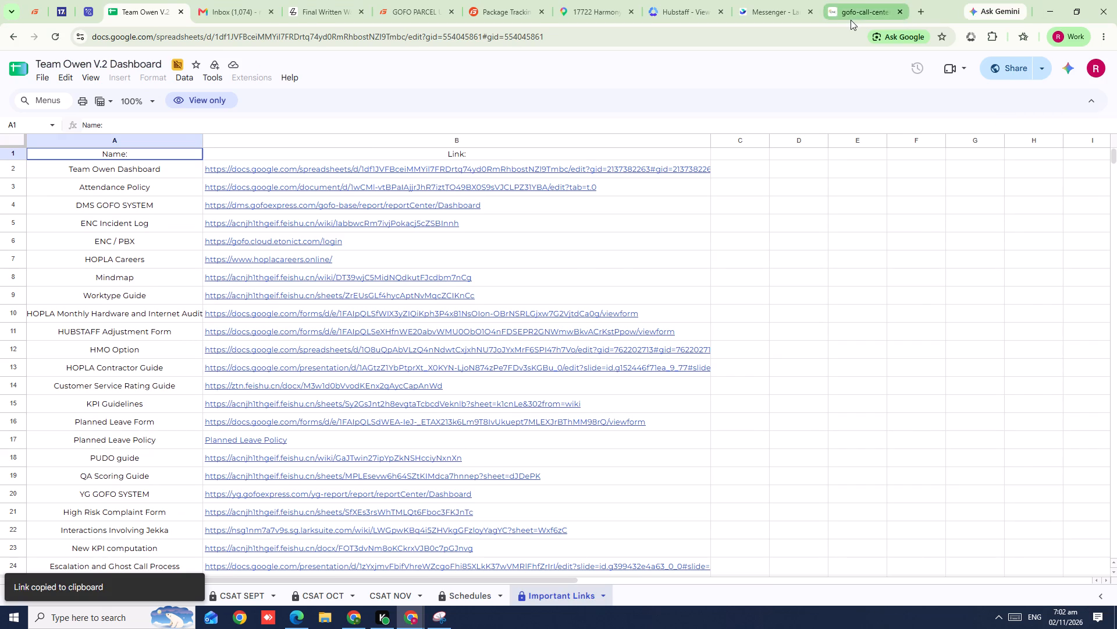
click(850, 20)
click(928, 16)
click(924, 16)
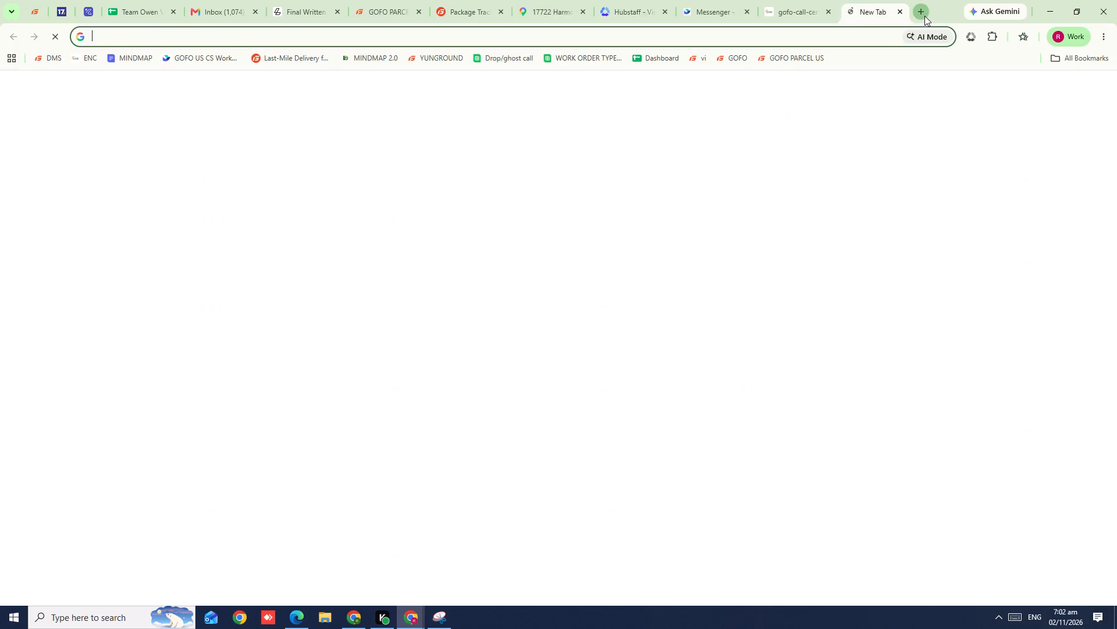
key(ctrl+v)
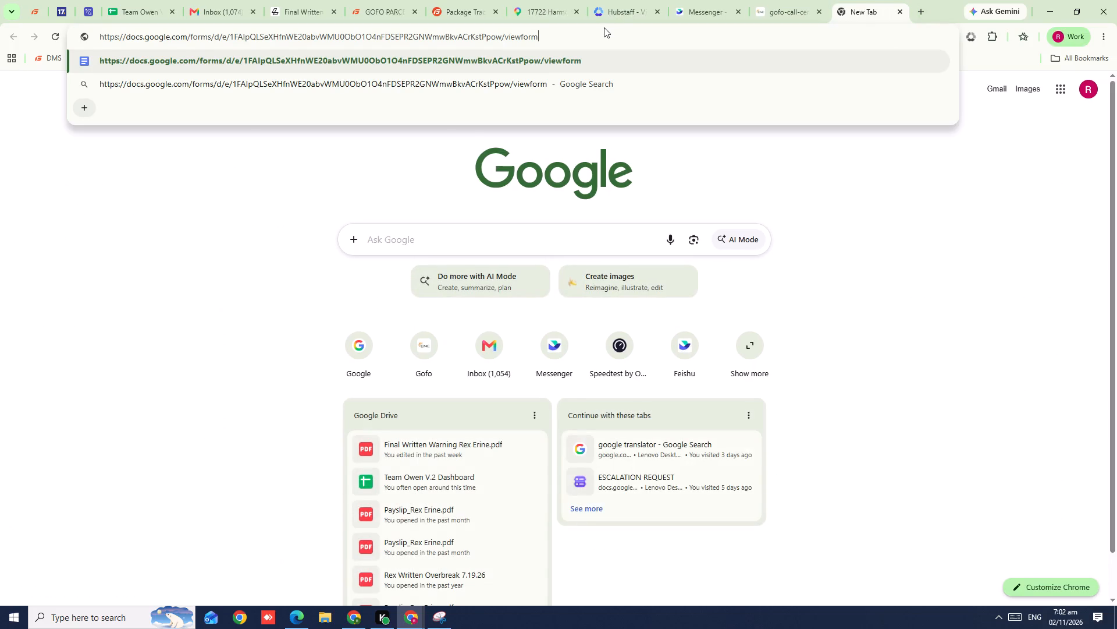
key(Return)
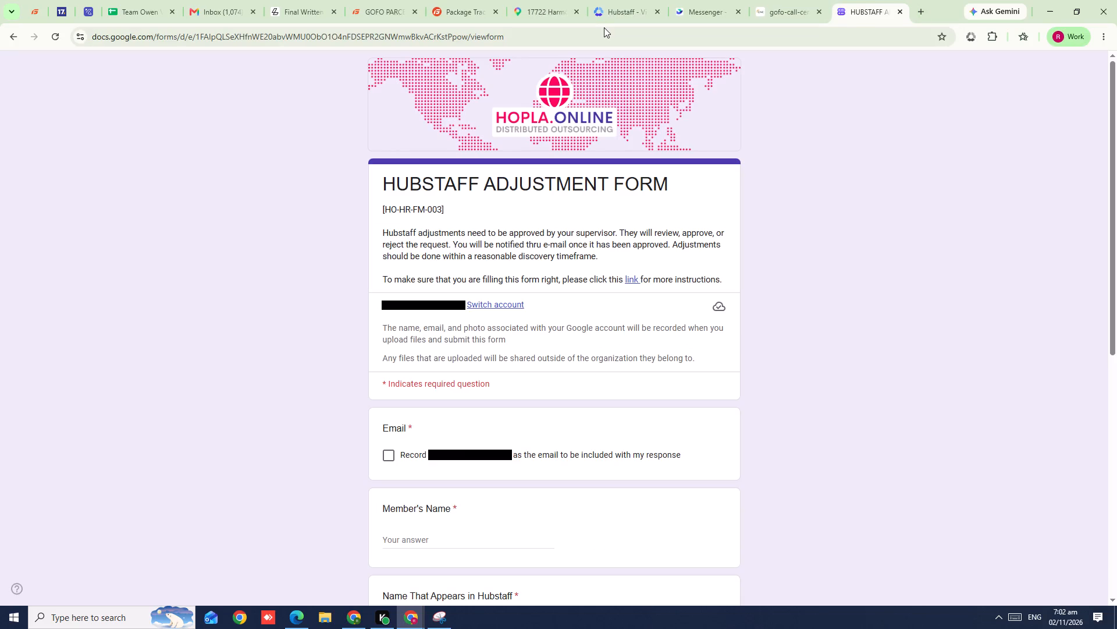
Include the account's email with the form response and enter the member's full name with middle initial as Member's Name.
click(386, 455)
scroll(426, 474, down, 2)
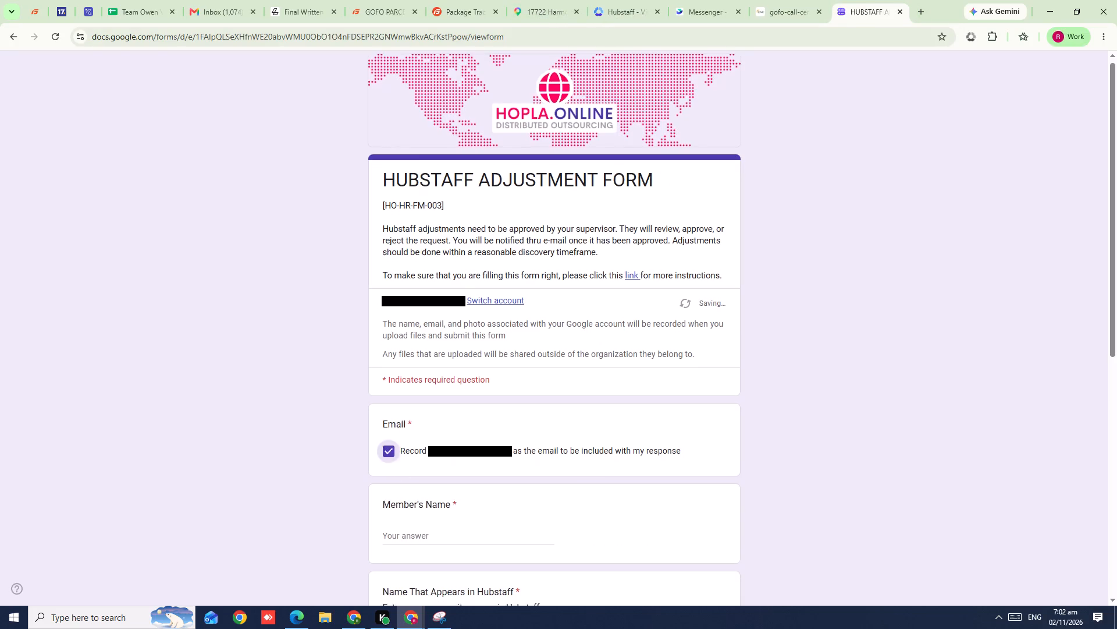
scroll(433, 486, down, 2)
click(447, 300)
click(432, 309)
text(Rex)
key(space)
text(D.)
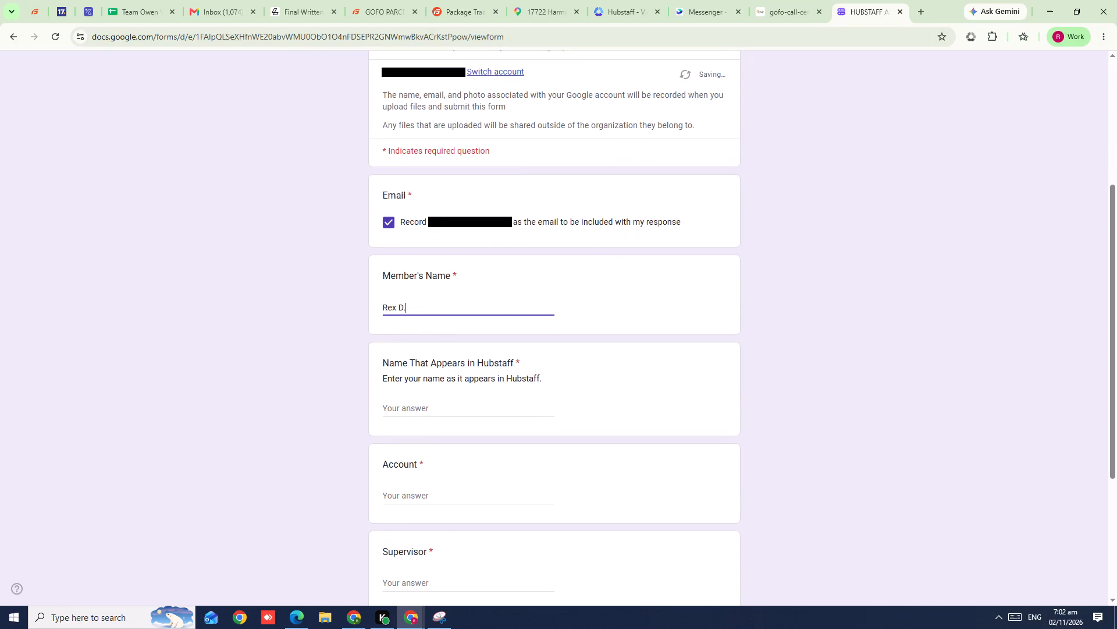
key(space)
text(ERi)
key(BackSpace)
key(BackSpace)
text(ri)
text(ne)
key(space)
Check the member's name on the Hubstaff timesheet and enter it in the form as Name That Appears in Hubstaff.
click(604, 6)
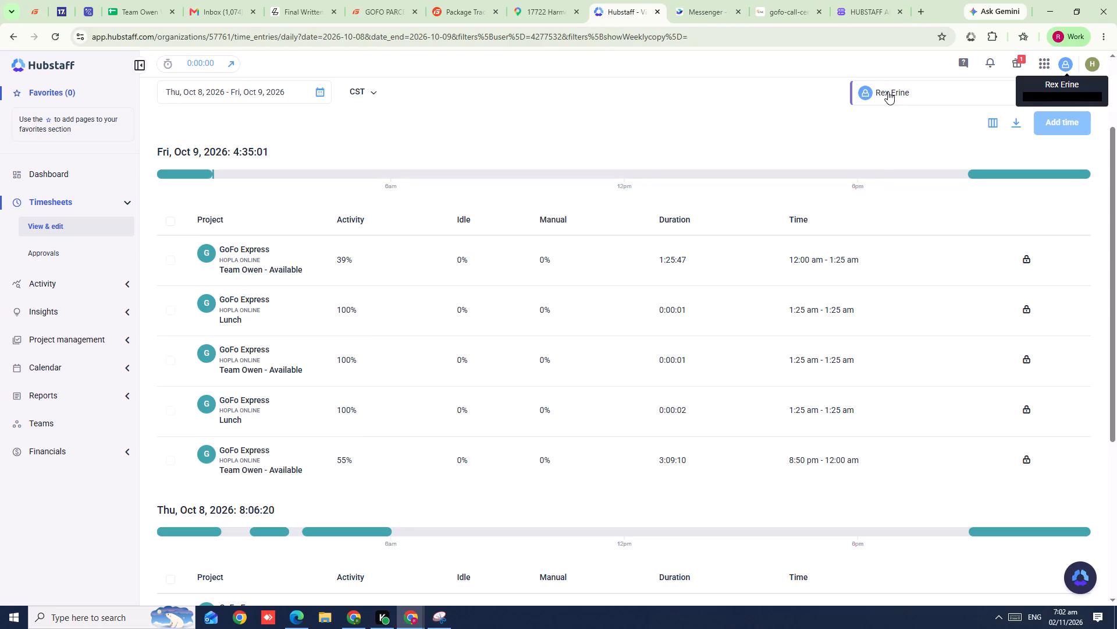
click(860, 8)
click(424, 412)
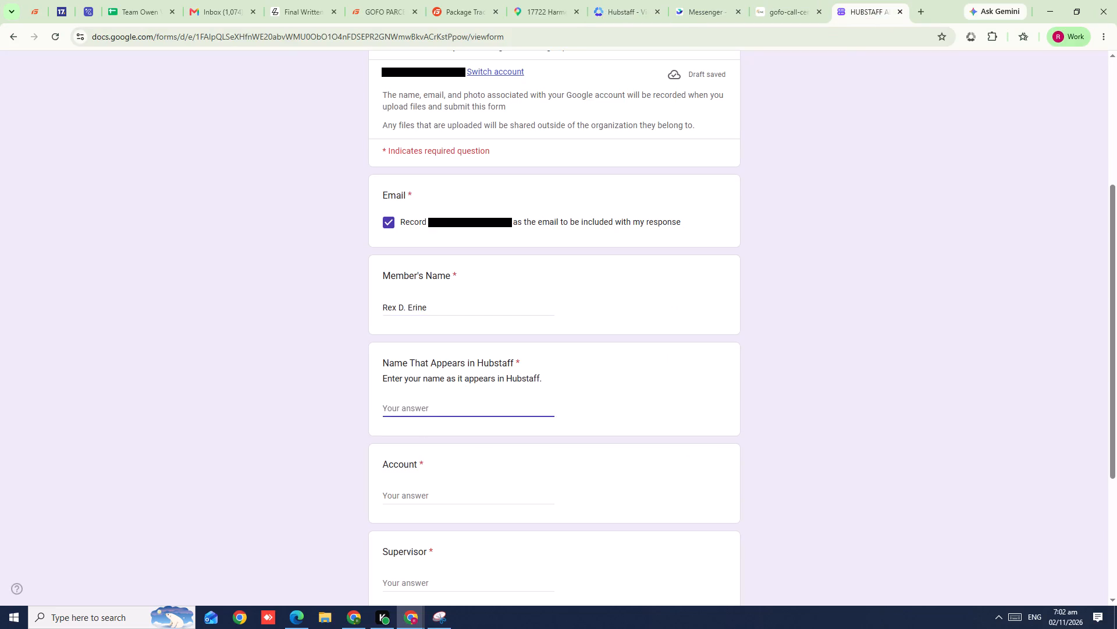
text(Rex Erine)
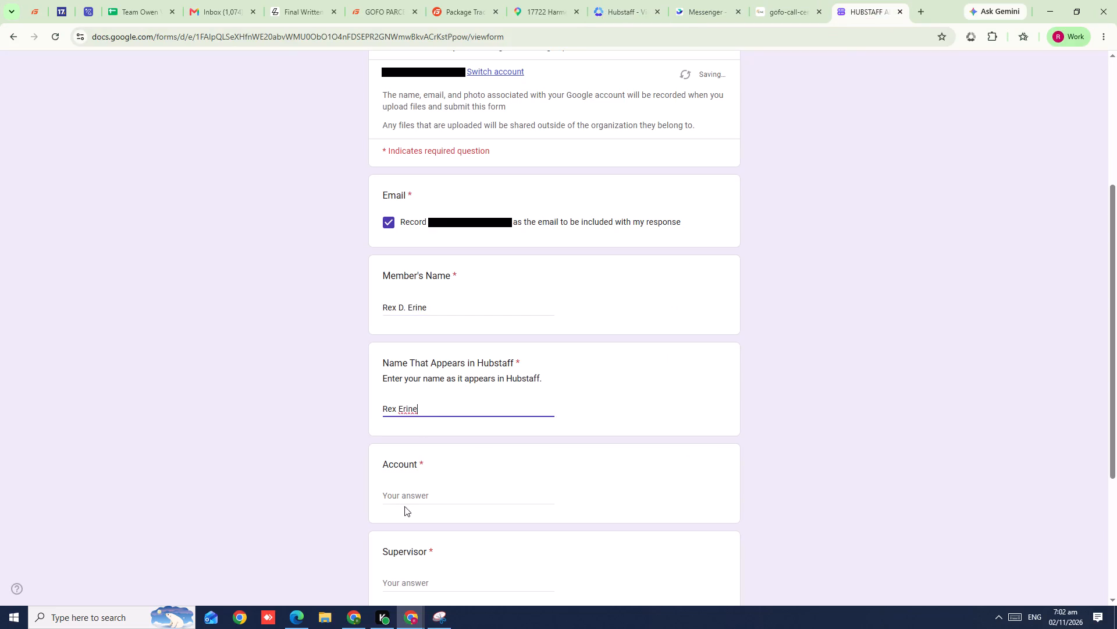
Answer the form's Account question with "Gofo Express".
click(410, 504)
click(410, 493)
scroll(412, 484, down, 3)
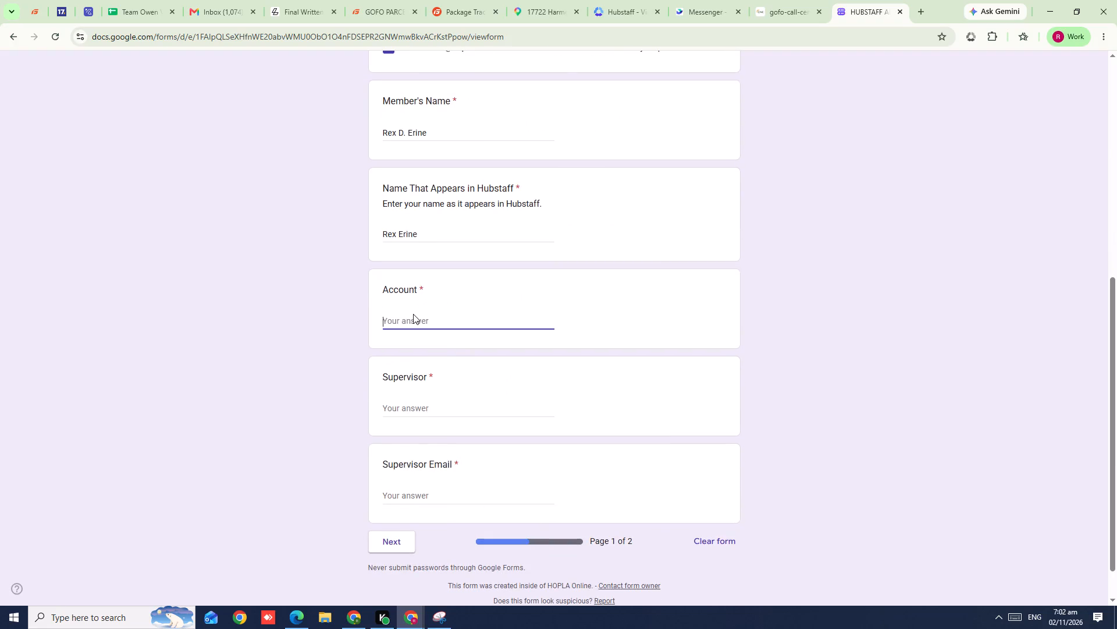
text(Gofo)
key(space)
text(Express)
Start answering the form's Supervisor question.
click(417, 400)
click(412, 414)
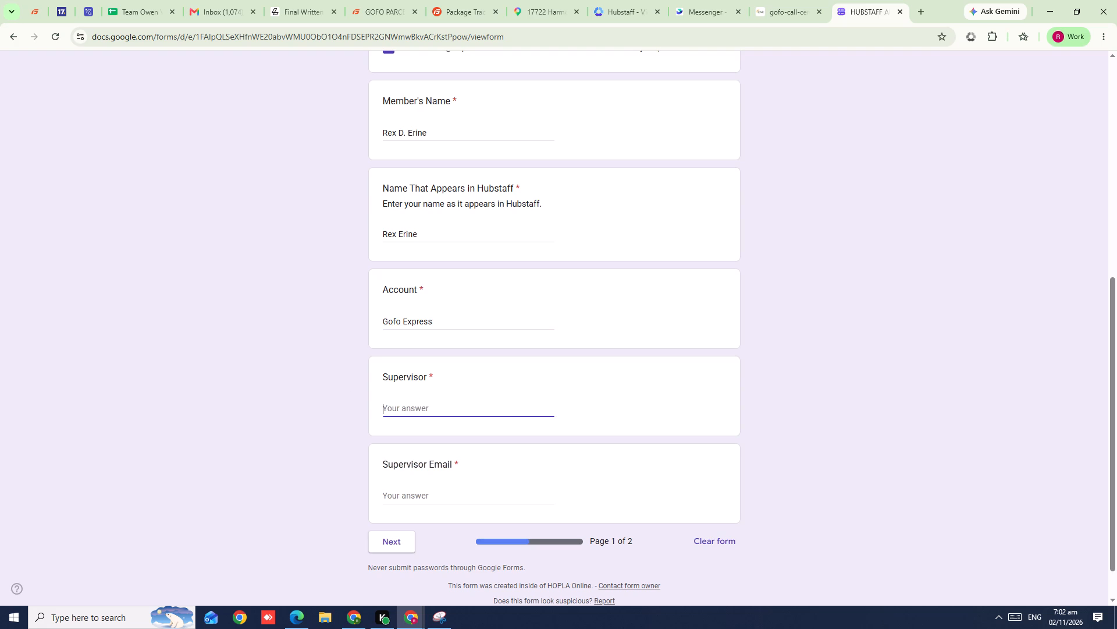
Enter the supervisor's full name as the answer to the form's Supervisor question.
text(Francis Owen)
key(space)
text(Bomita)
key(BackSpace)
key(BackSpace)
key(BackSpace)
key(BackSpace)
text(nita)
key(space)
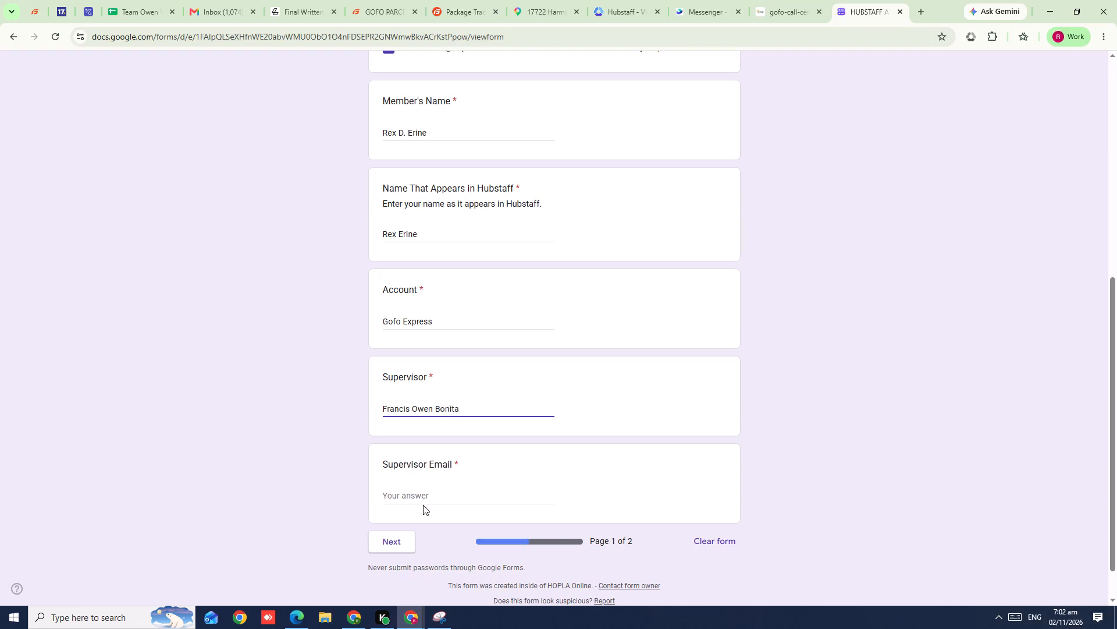
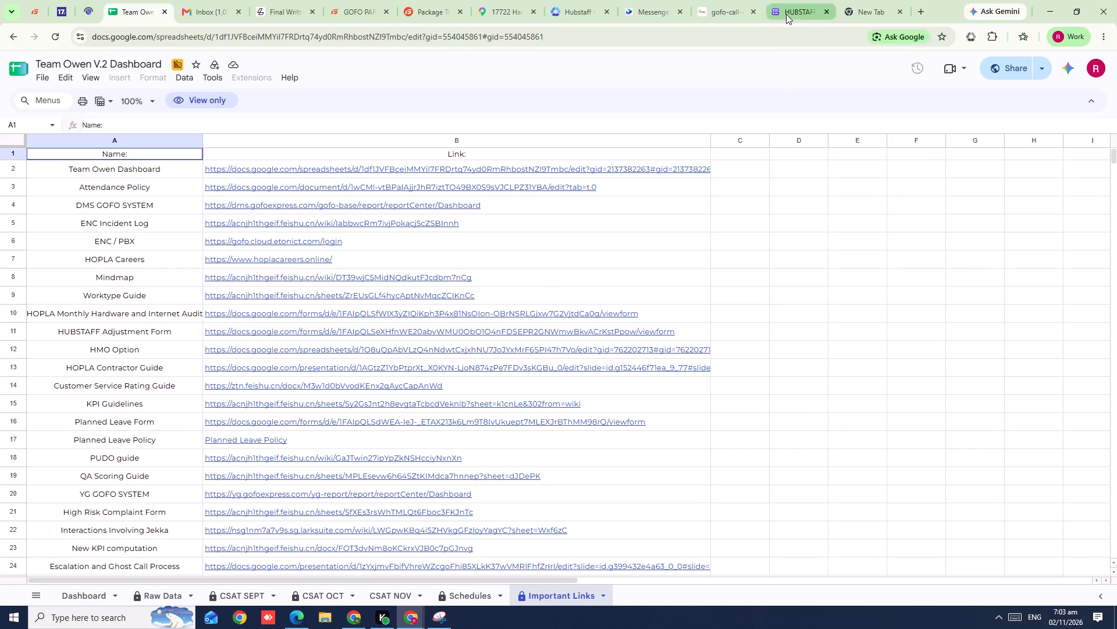
Check the form's unanswered Supervisor Email question and look through the Team Owen dashboard's Important Links list for the supervisor's email.
click(716, 10)
click(798, 11)
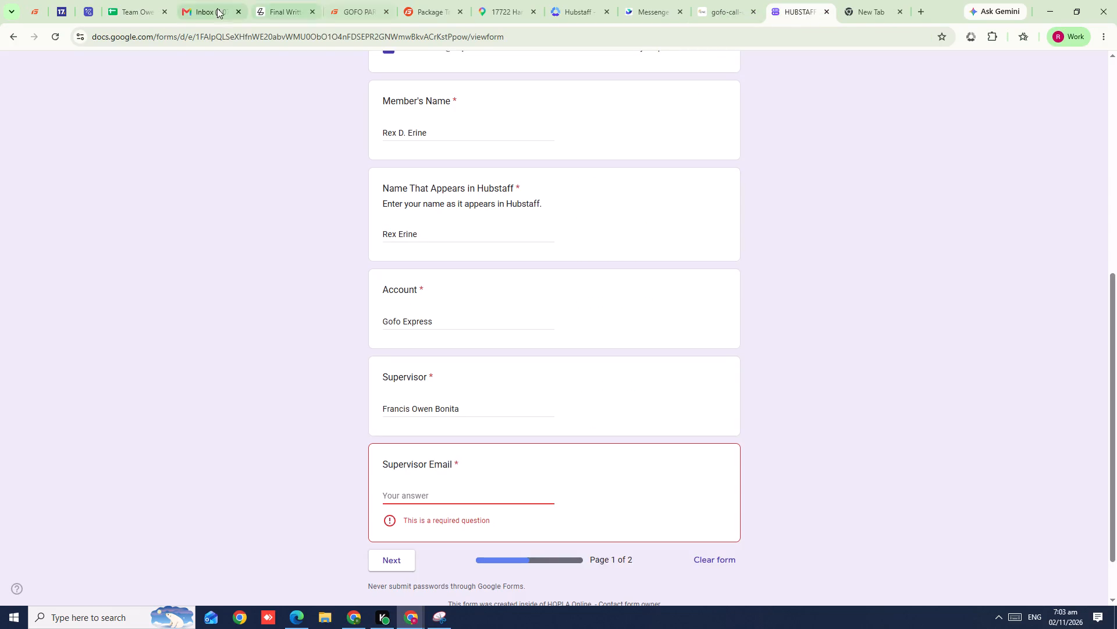
click(124, 9)
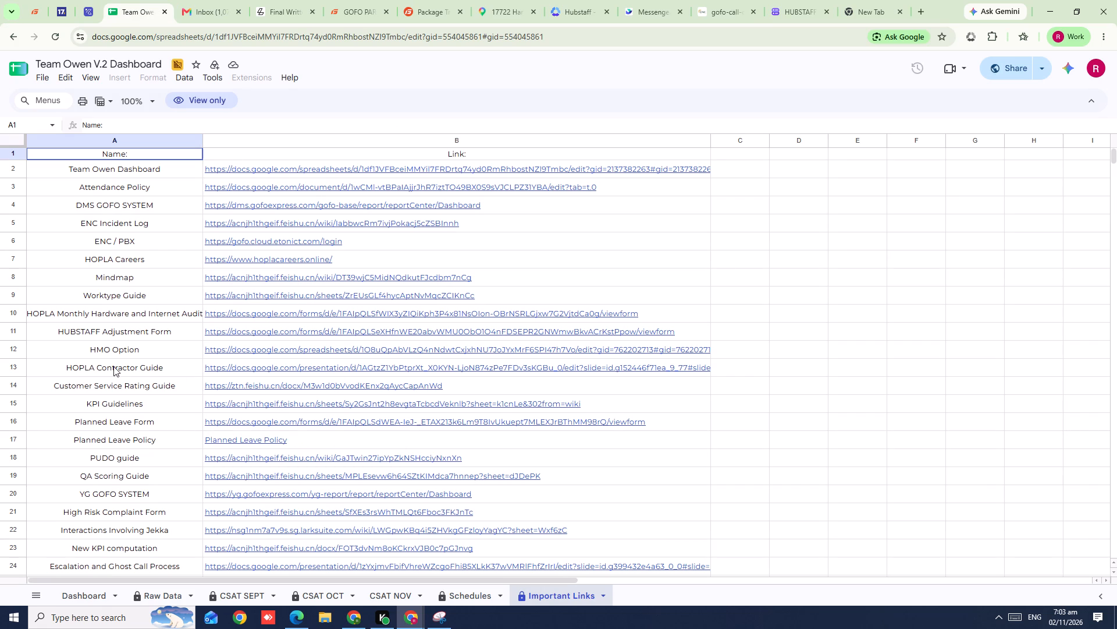
scroll(113, 366, down, 3)
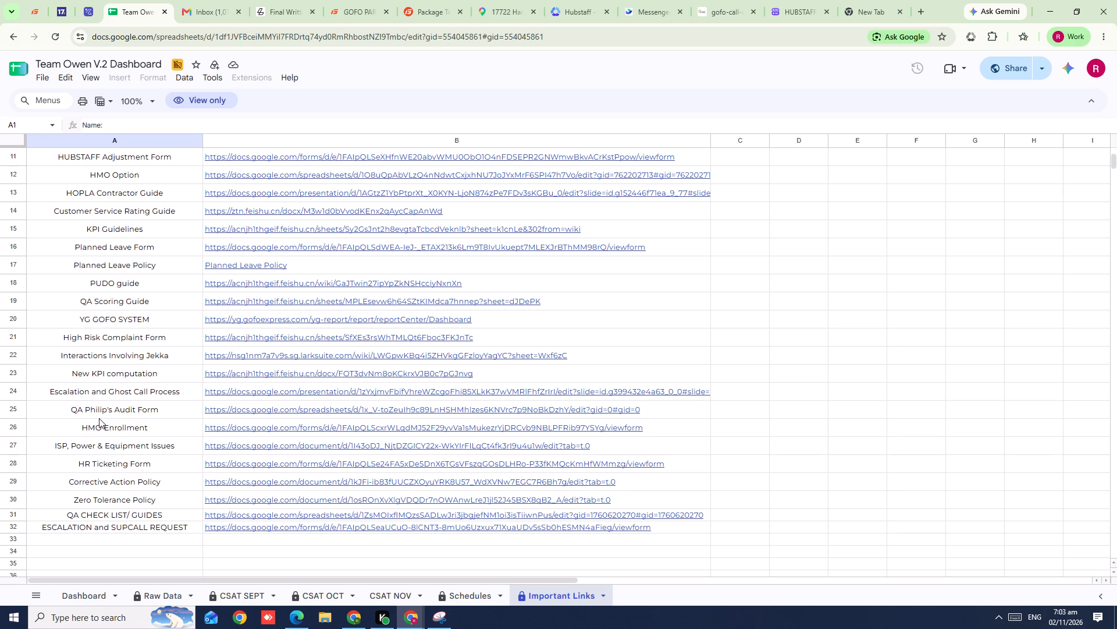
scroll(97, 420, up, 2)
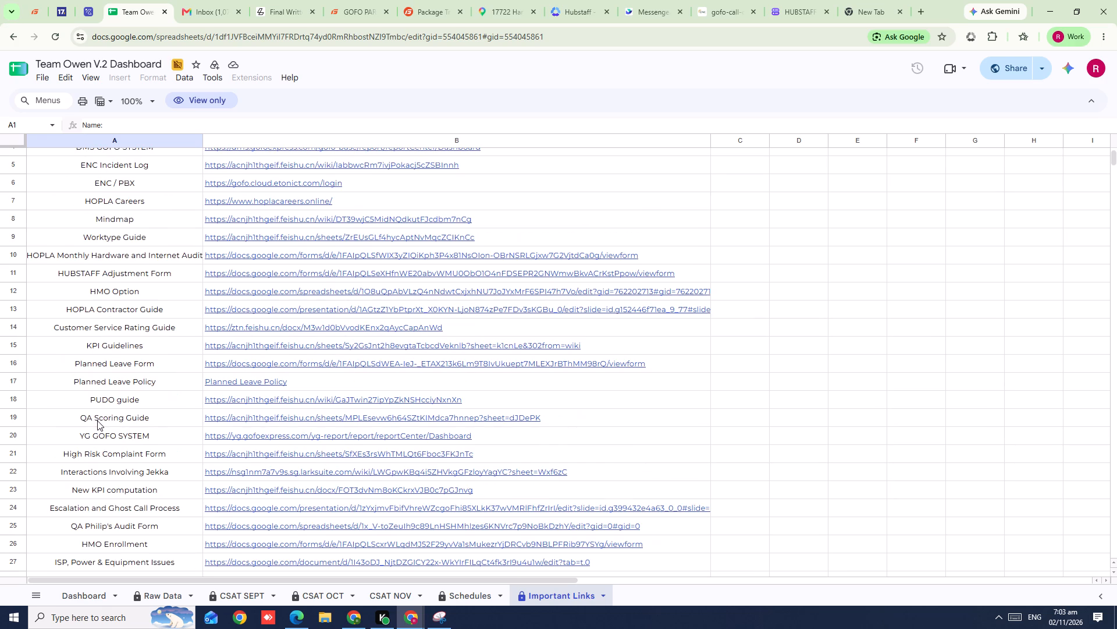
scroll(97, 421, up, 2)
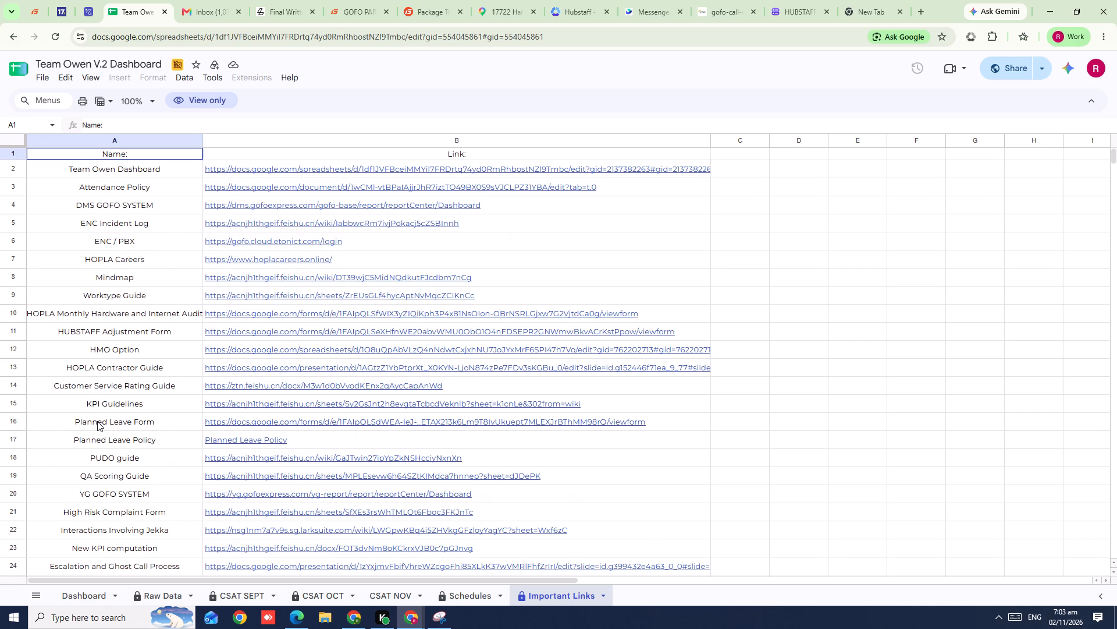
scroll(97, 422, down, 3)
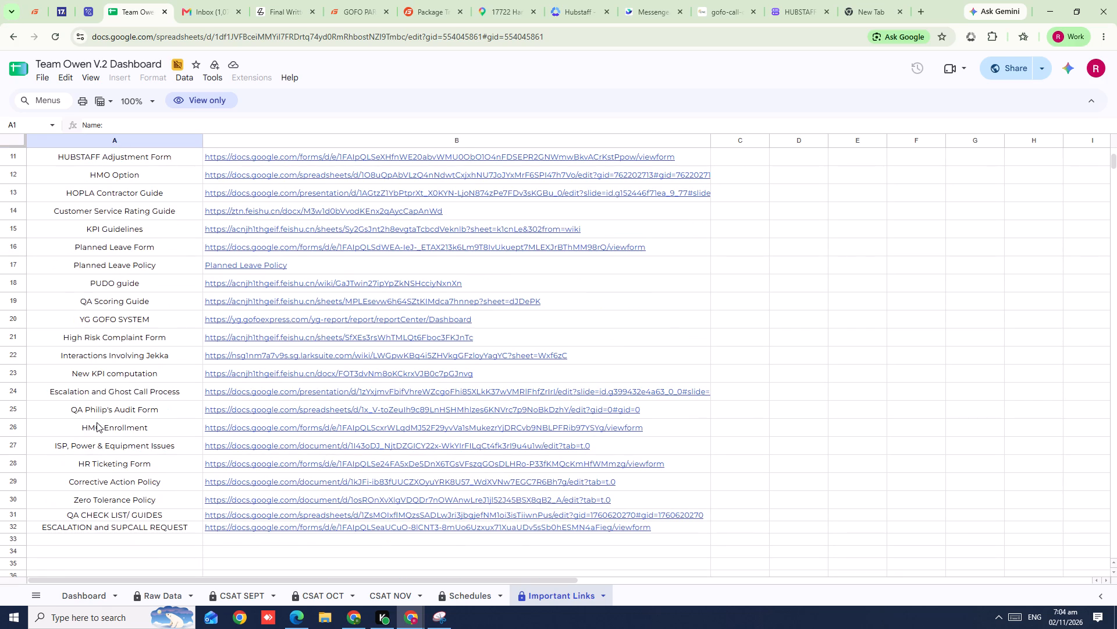
Look through the resource names and links in the Important Links sheet of the Team Owen V.2 Dashboard.
scroll(97, 422, down, 2)
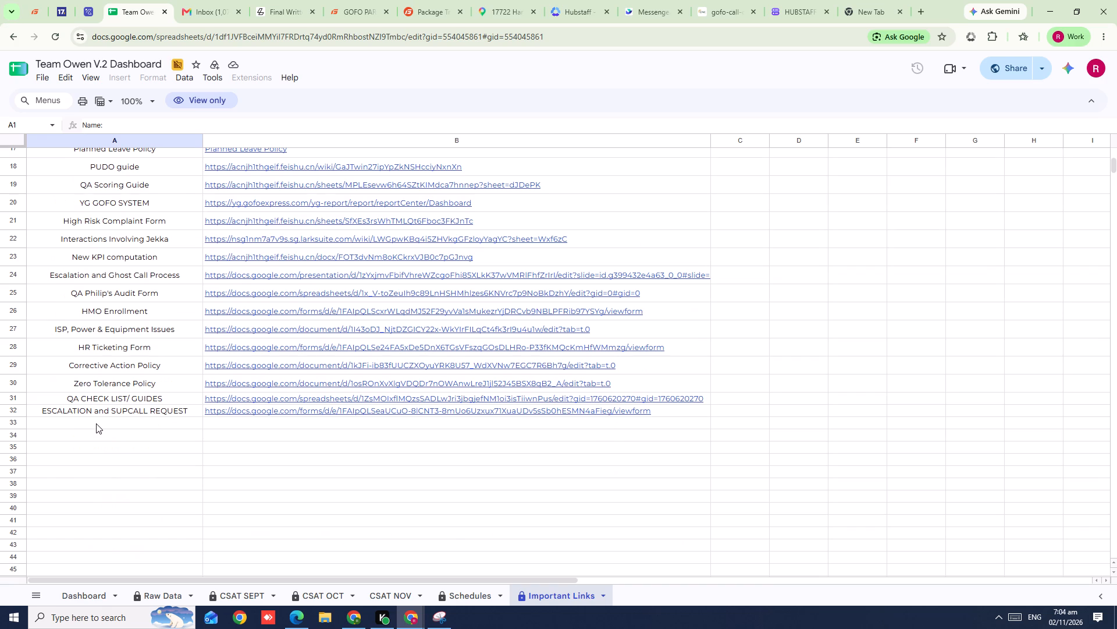
scroll(90, 441, down, 4)
scroll(89, 442, up, 5)
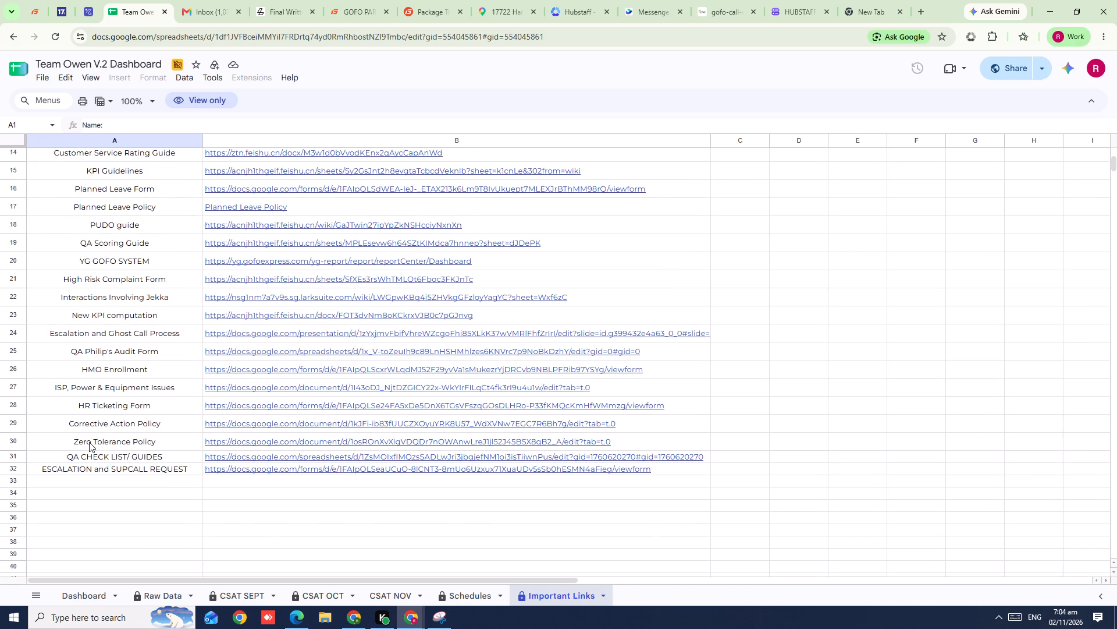
scroll(89, 442, up, 3)
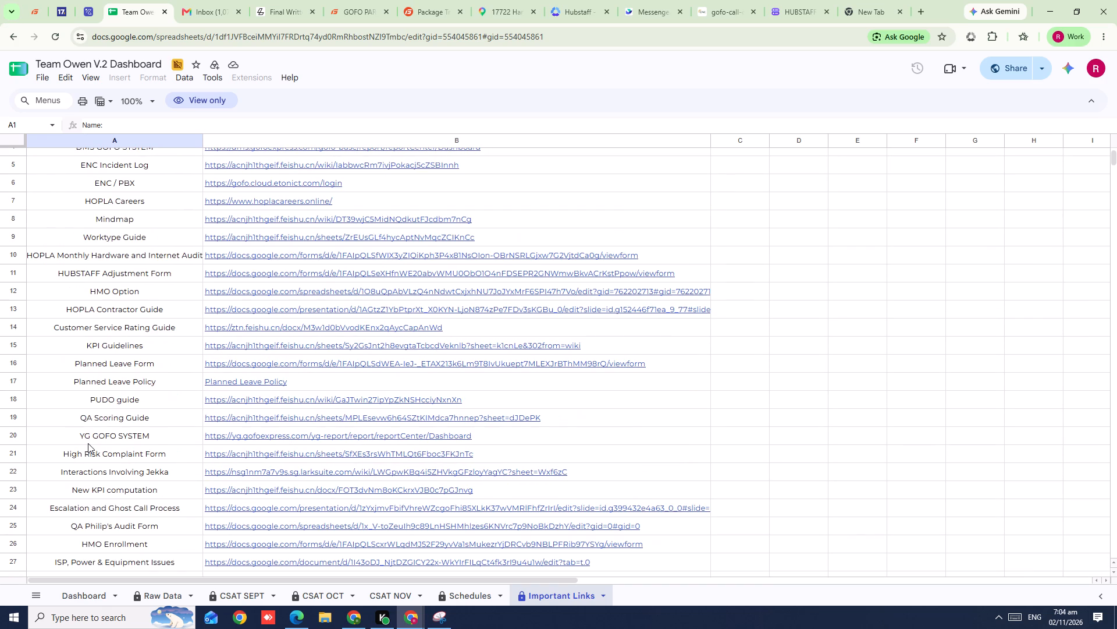
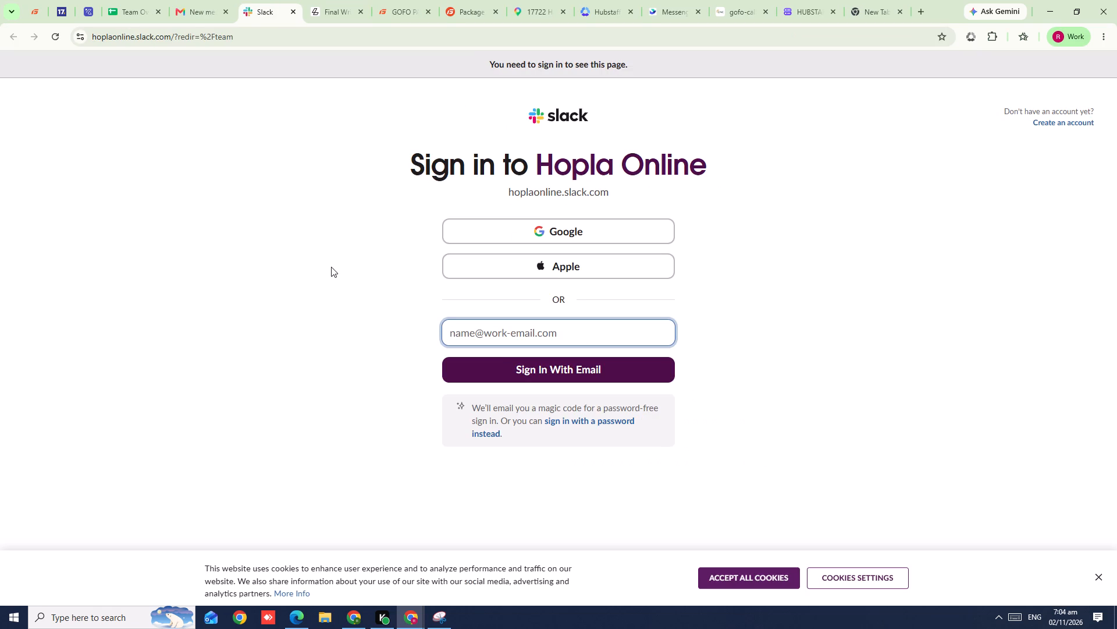
Request an email sign-in to the Hopla Online Slack workspace with the saved work email and complete the reCAPTCHA check.
click(501, 338)
click(514, 358)
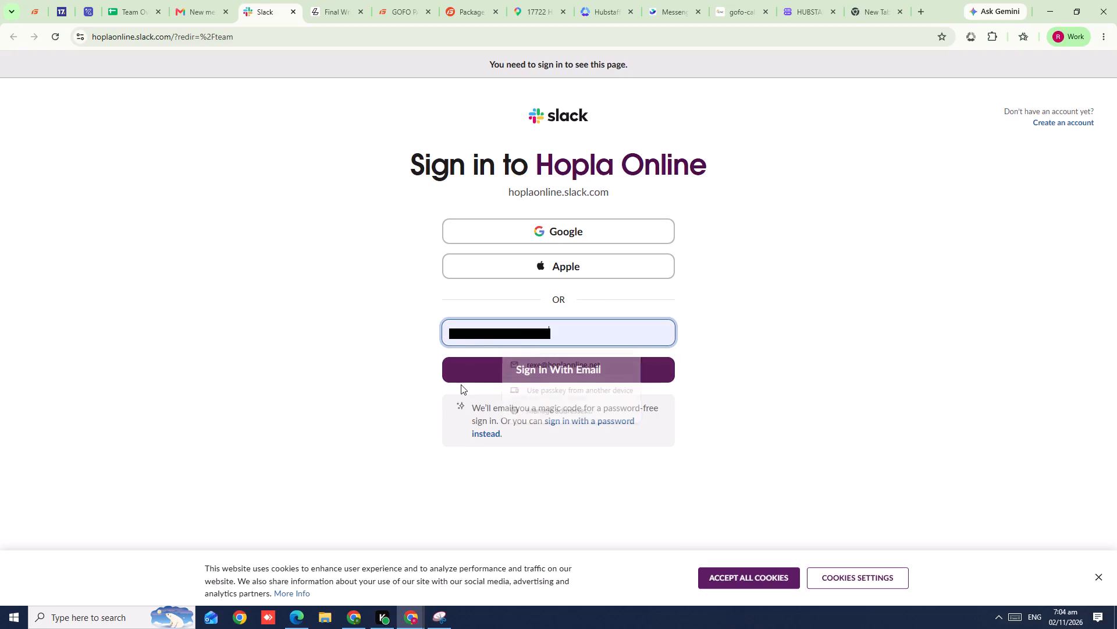
click(460, 384)
click(463, 379)
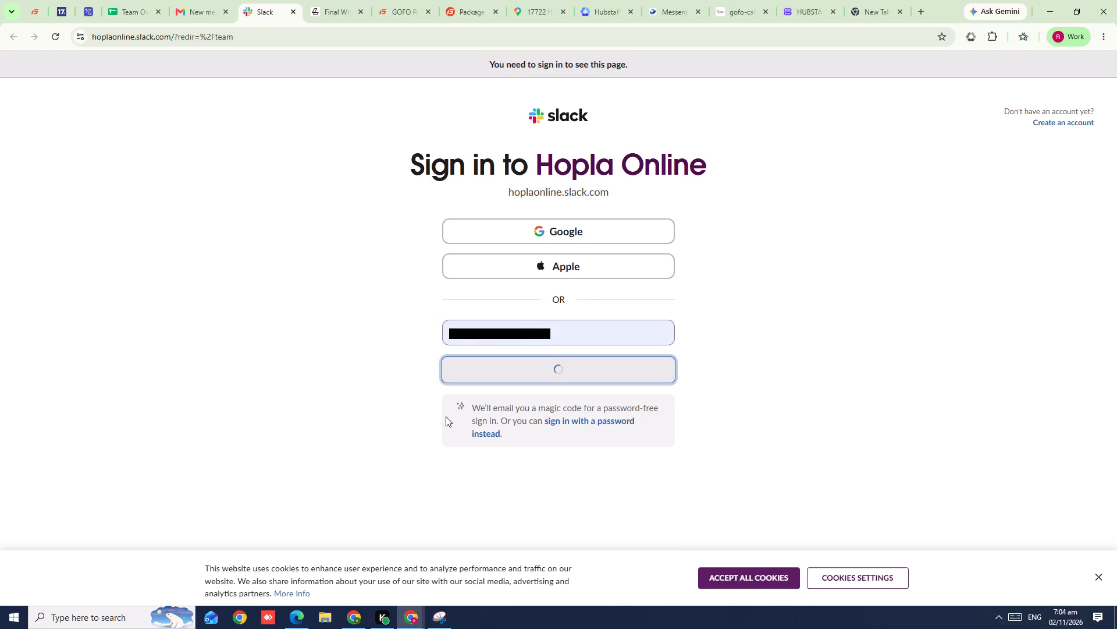
click(470, 387)
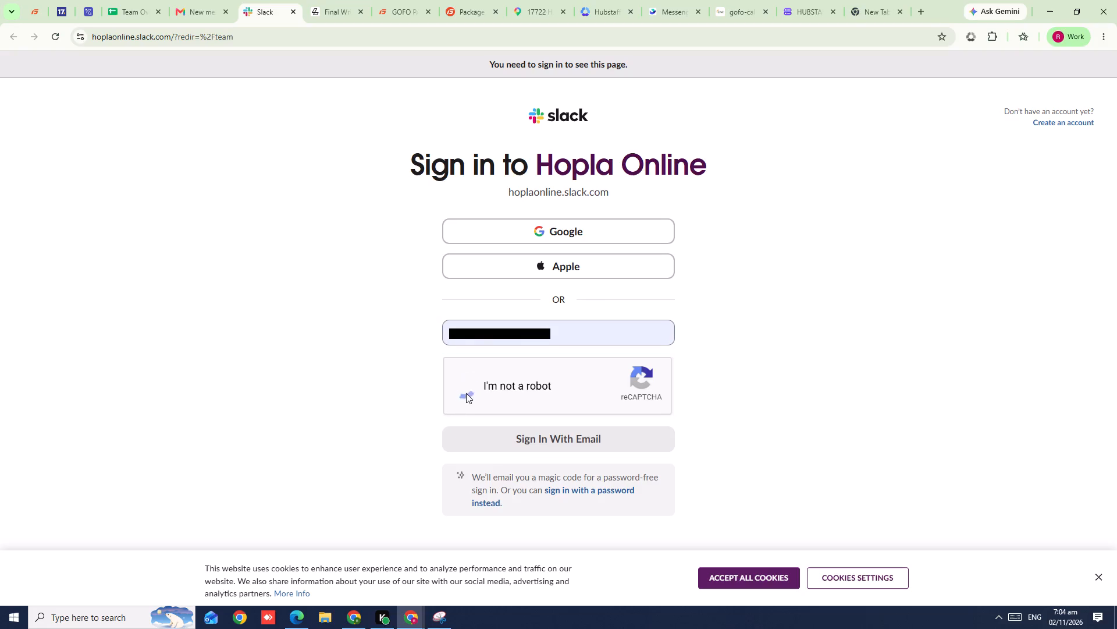
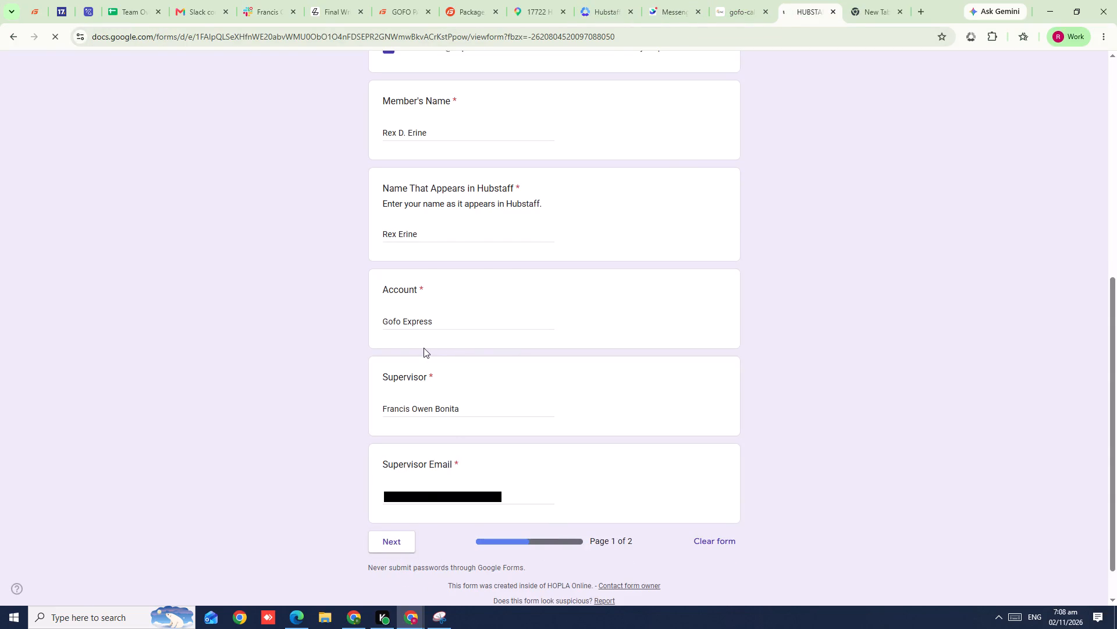
Set the form's Date of Adjustment to 9 October 2026 (09/10/2026).
scroll(313, 363, down, 3)
click(446, 296)
click(447, 298)
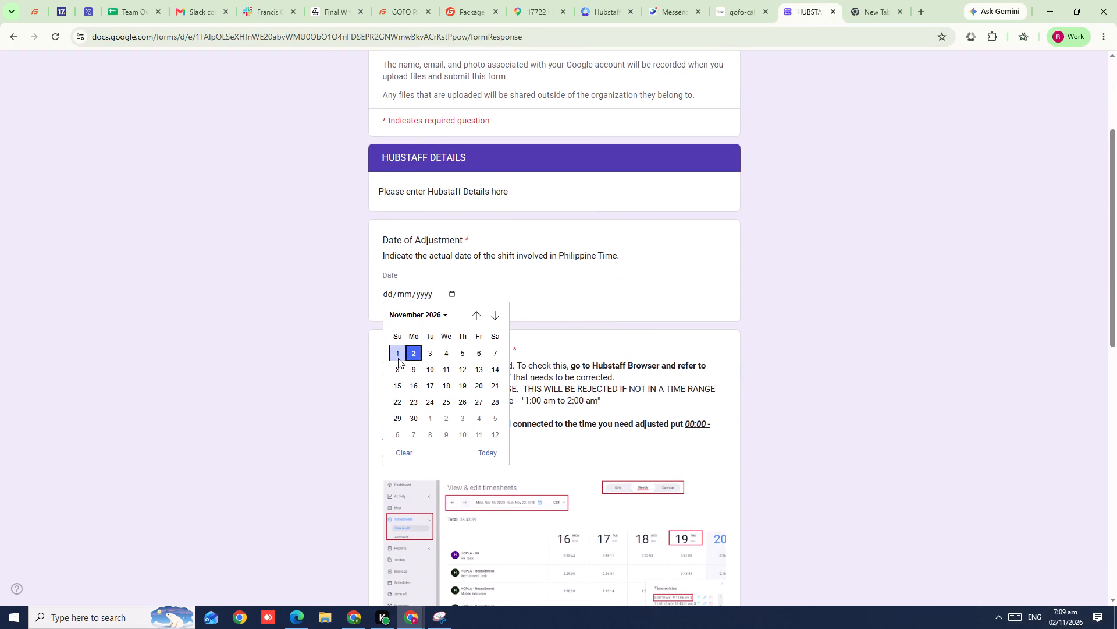
click(475, 317)
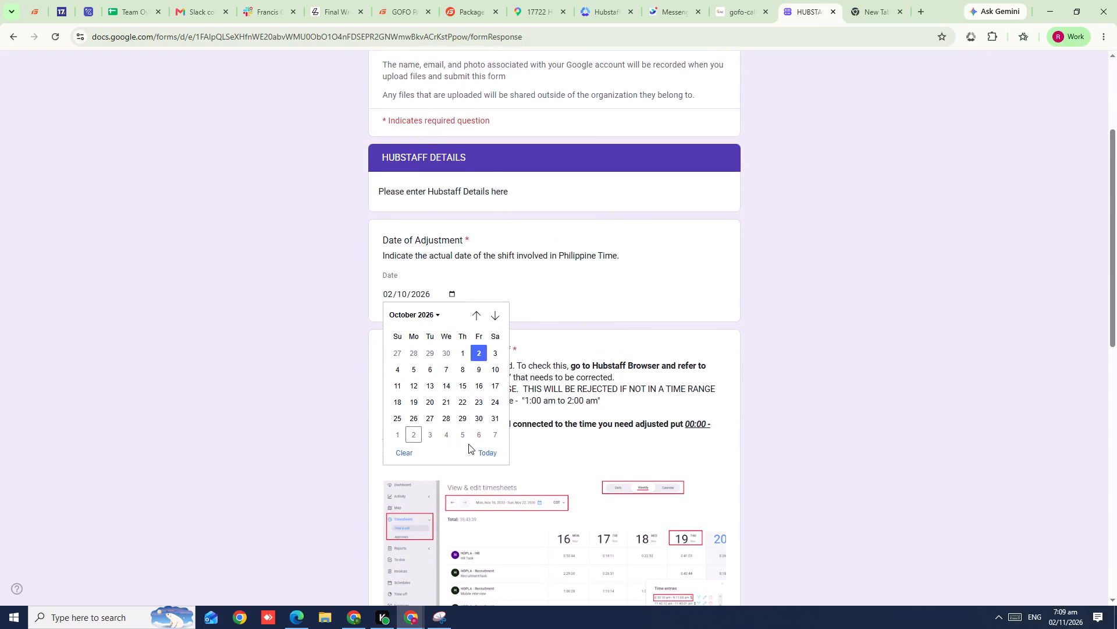
click(480, 374)
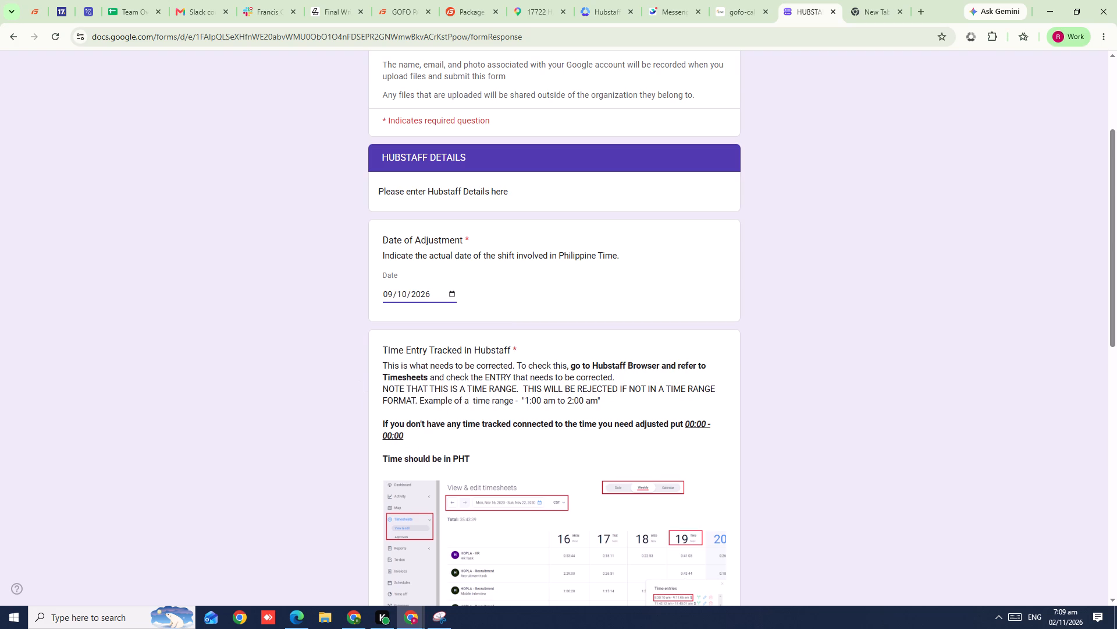
Enter 00:00-00:00 as the Time Entry Tracked in Hubstaff answer on the adjustment form.
scroll(456, 408, down, 6)
click(451, 437)
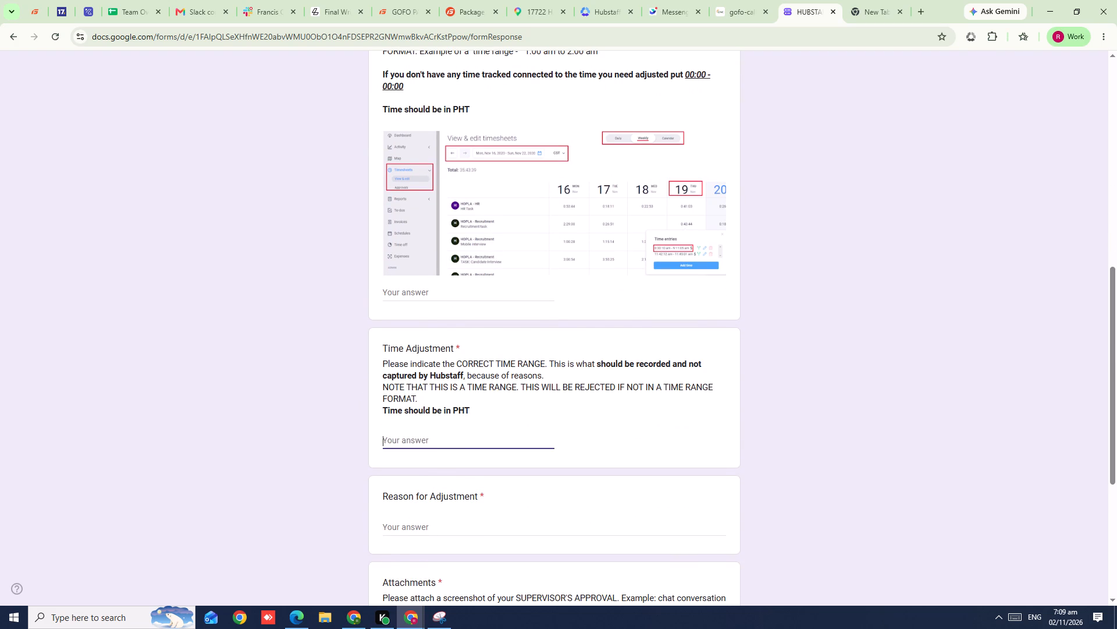
scroll(445, 437, up, 3)
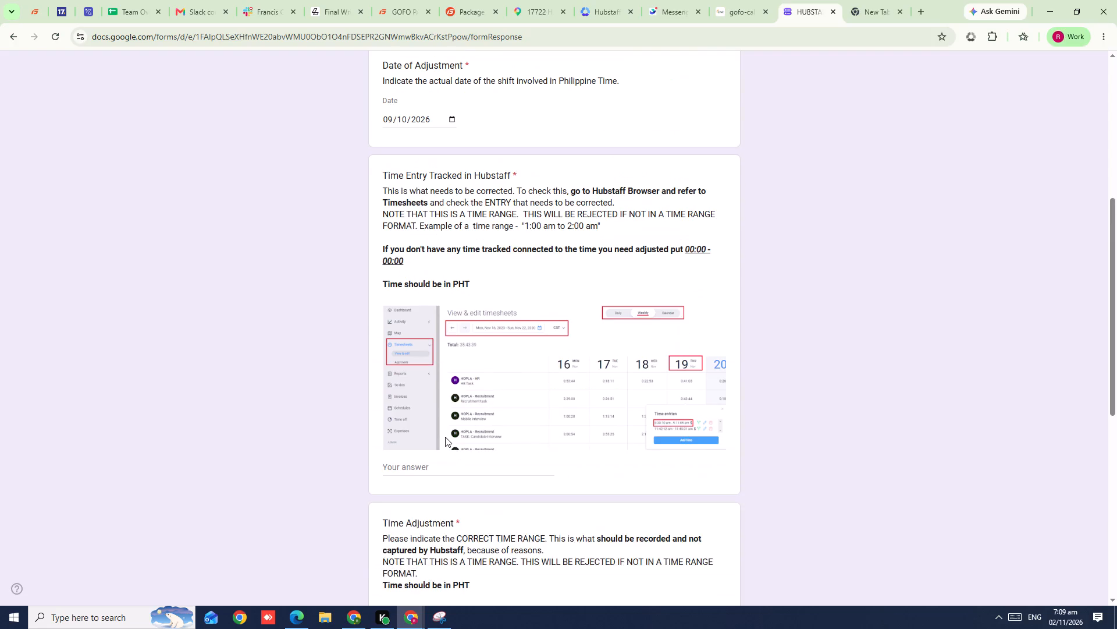
scroll(445, 437, down, 7)
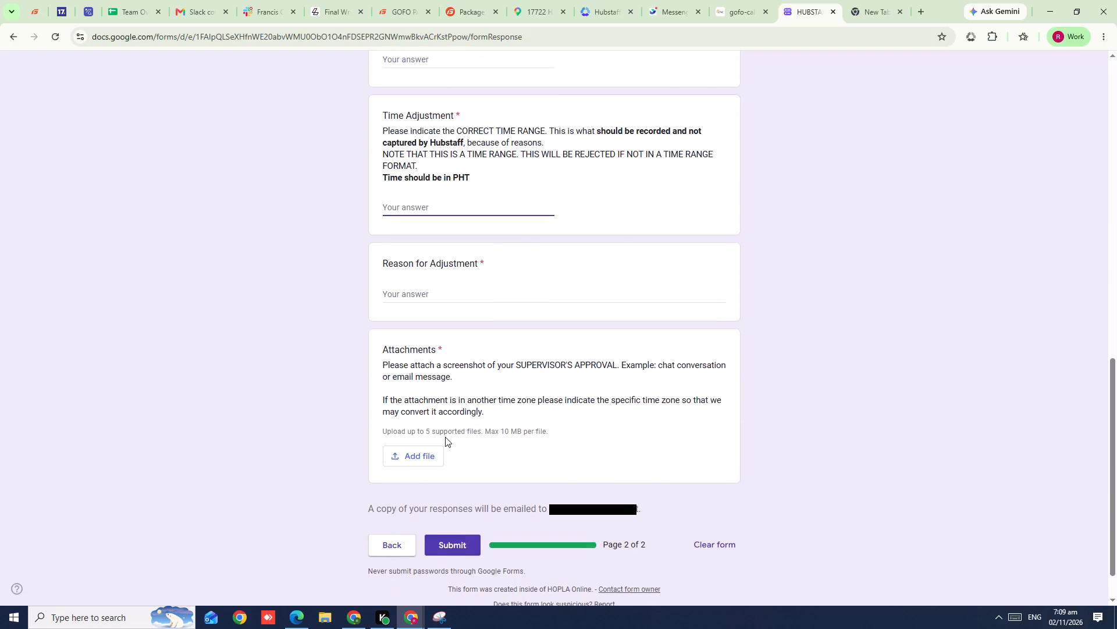
scroll(445, 437, up, 4)
click(415, 290)
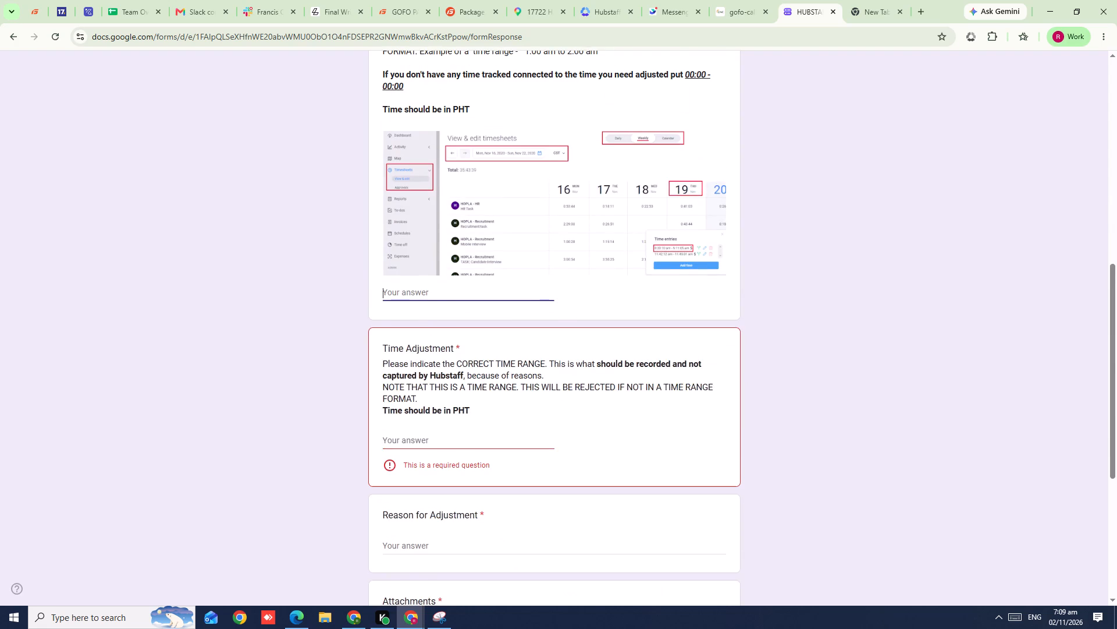
scroll(451, 380, up, 4)
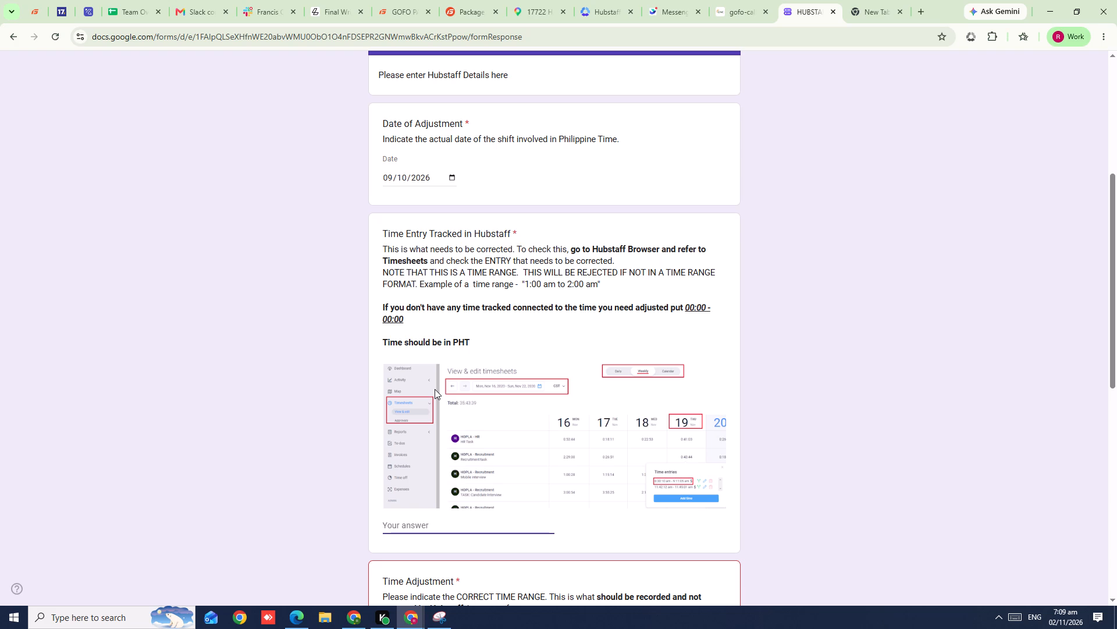
text(00)
key(shift+colon)
key(0)
text(0-)
key(0)
key(0)
key(shift+colon)
text(00)
scroll(547, 343, down, 1)
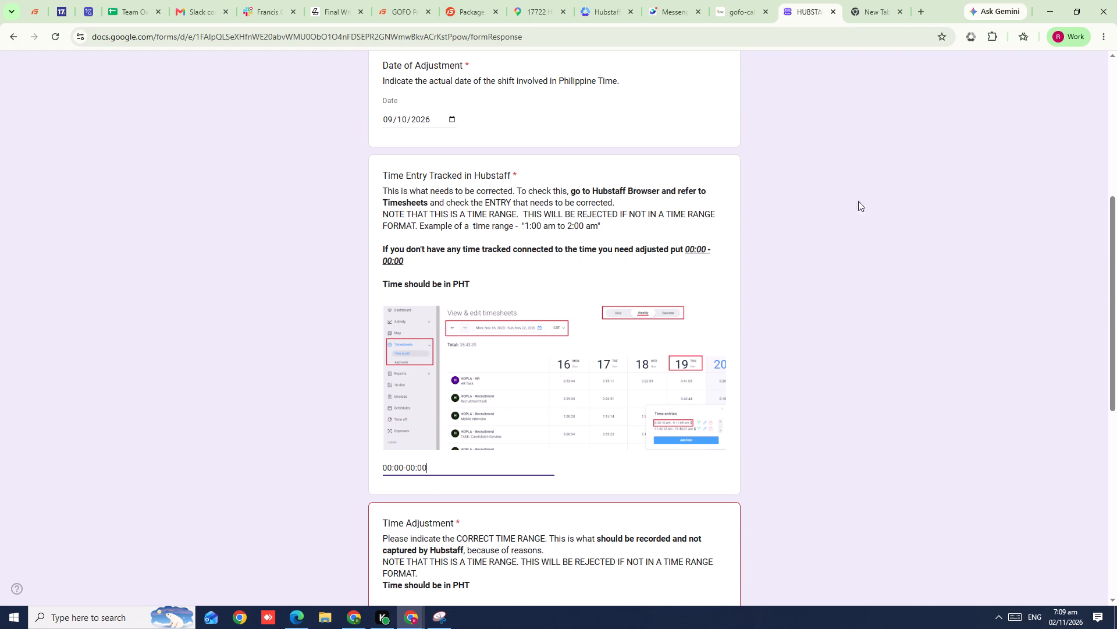
Switch to the Hubstaff timesheet to check the agent's time entries for October 8 to 9, 2026.
click(594, 17)
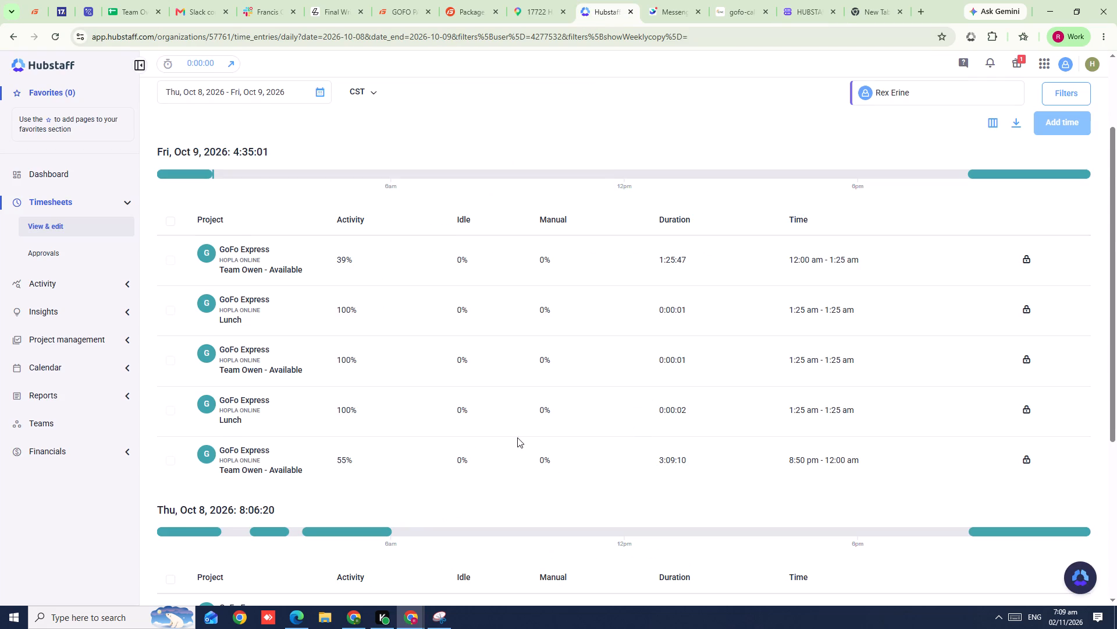
Look through the agent's Hubstaff time entries for October 8 and 9, 2026, and switch to the blank browser tab.
scroll(516, 437, down, 4)
scroll(513, 437, up, 4)
click(866, 22)
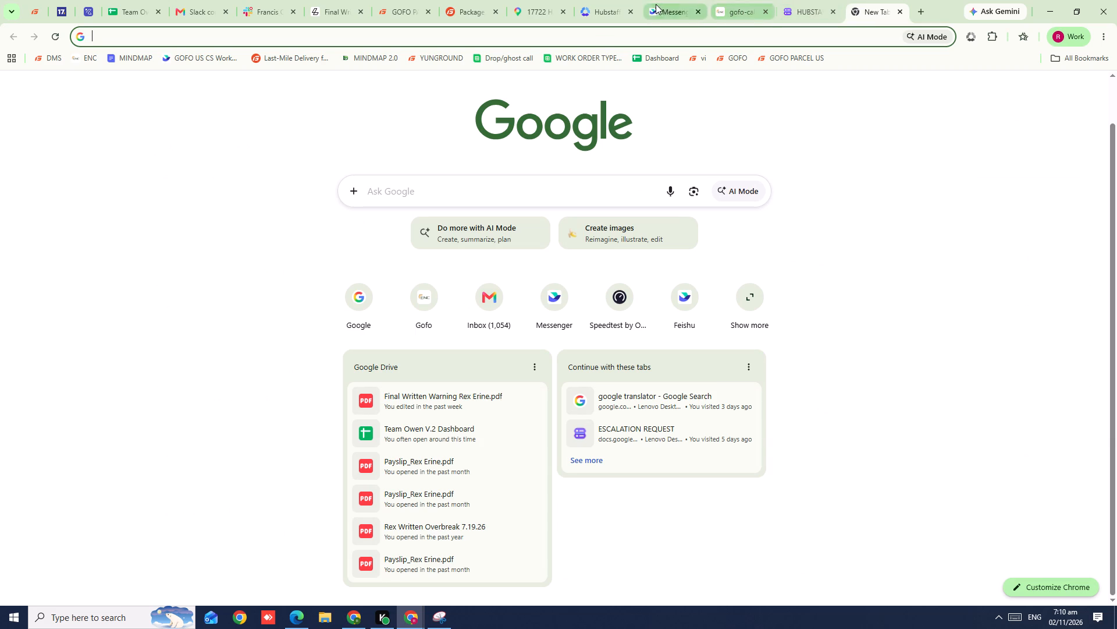
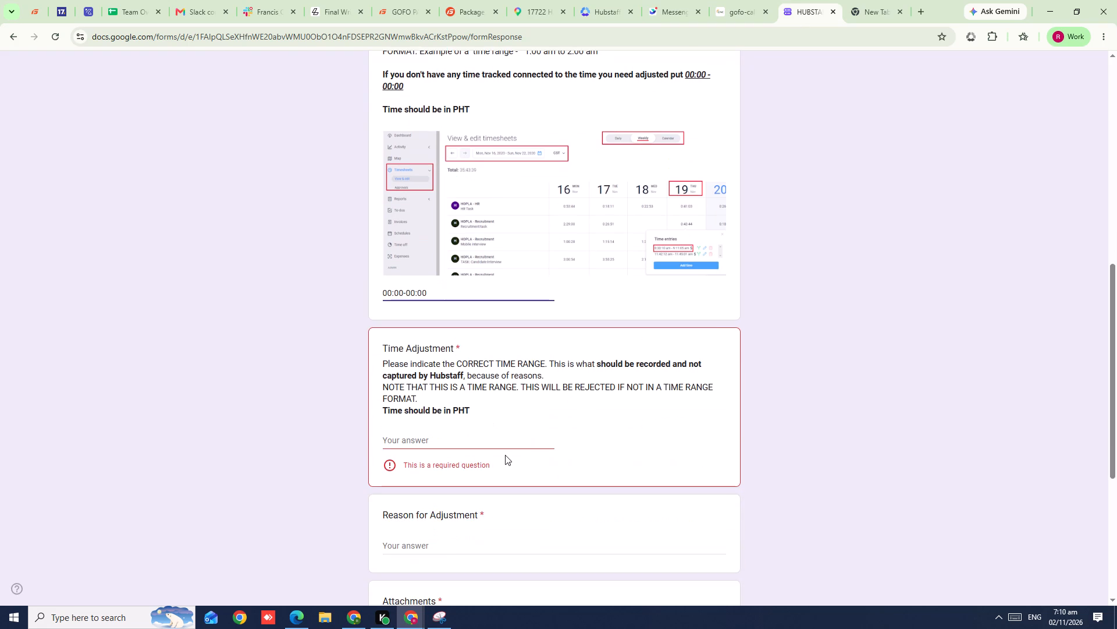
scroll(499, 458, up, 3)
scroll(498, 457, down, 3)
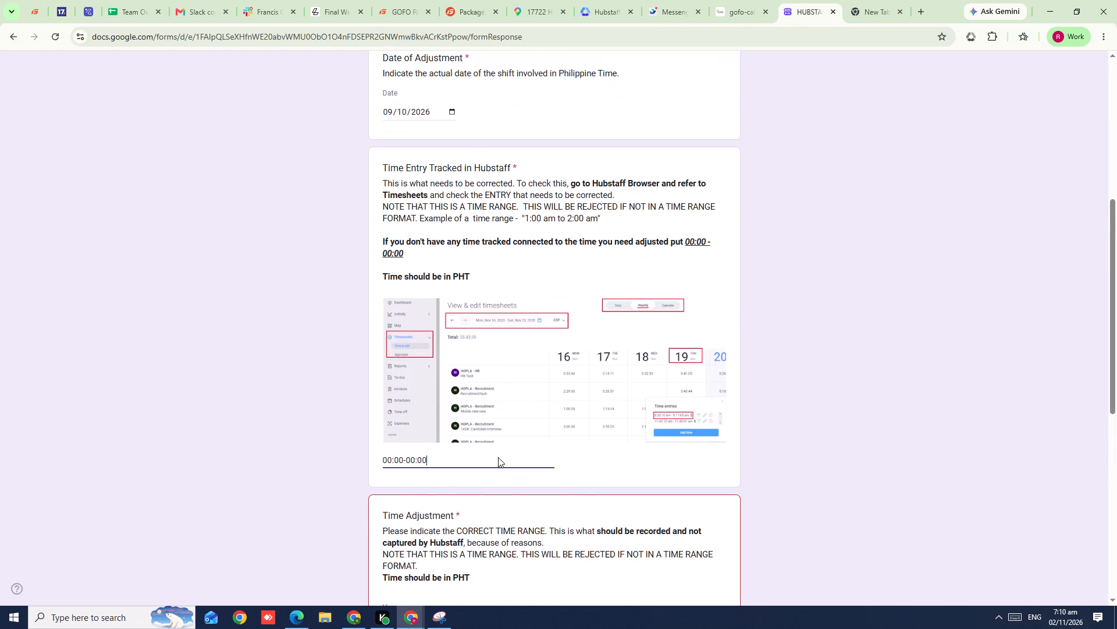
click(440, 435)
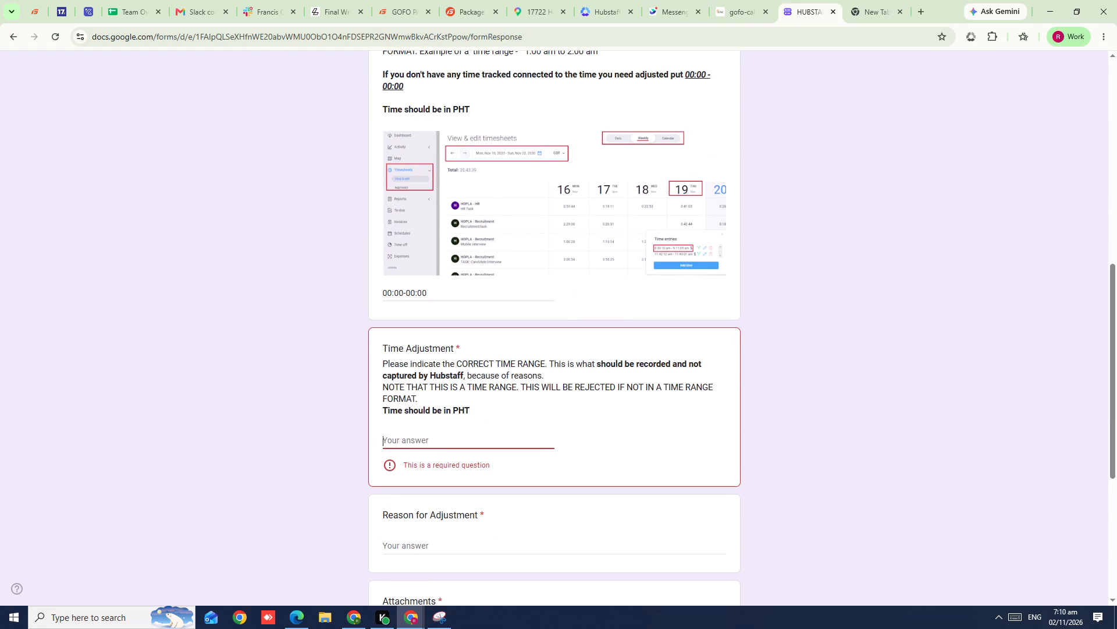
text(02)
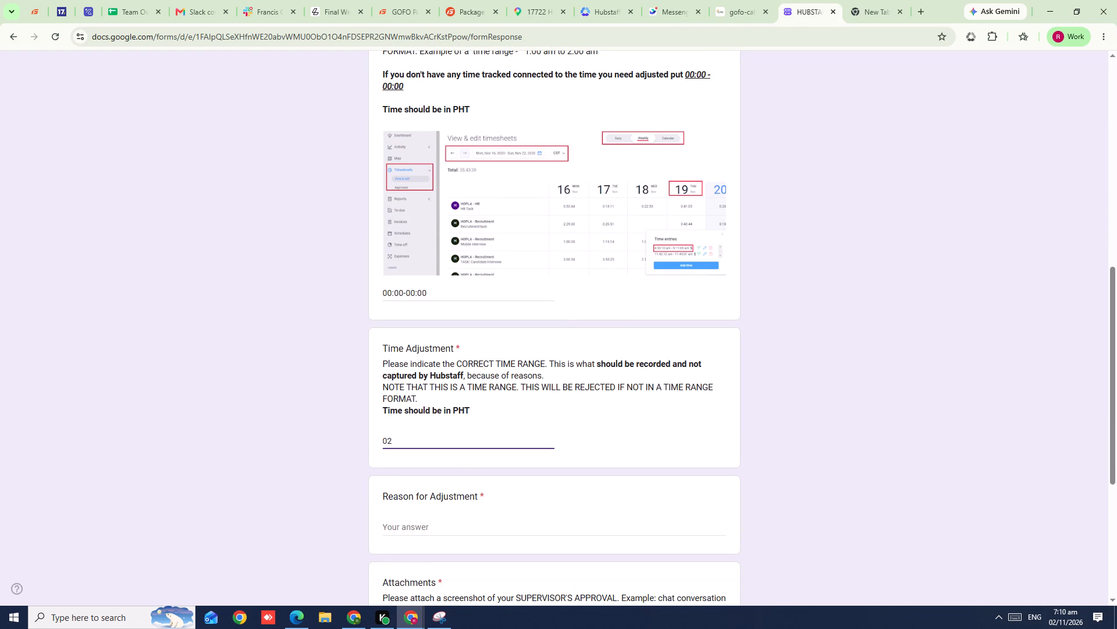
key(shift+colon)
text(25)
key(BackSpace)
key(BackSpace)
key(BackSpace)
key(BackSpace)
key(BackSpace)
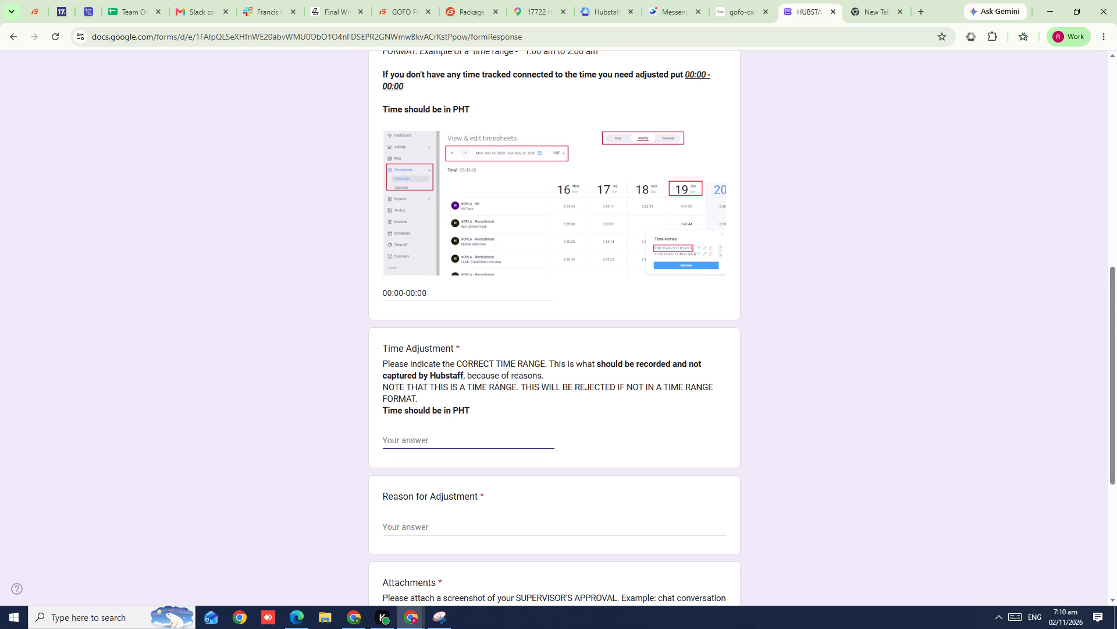
Switch back to the Hubstaff timesheet to recheck the tracked time ranges for October 8 to 9, 2026.
click(606, 13)
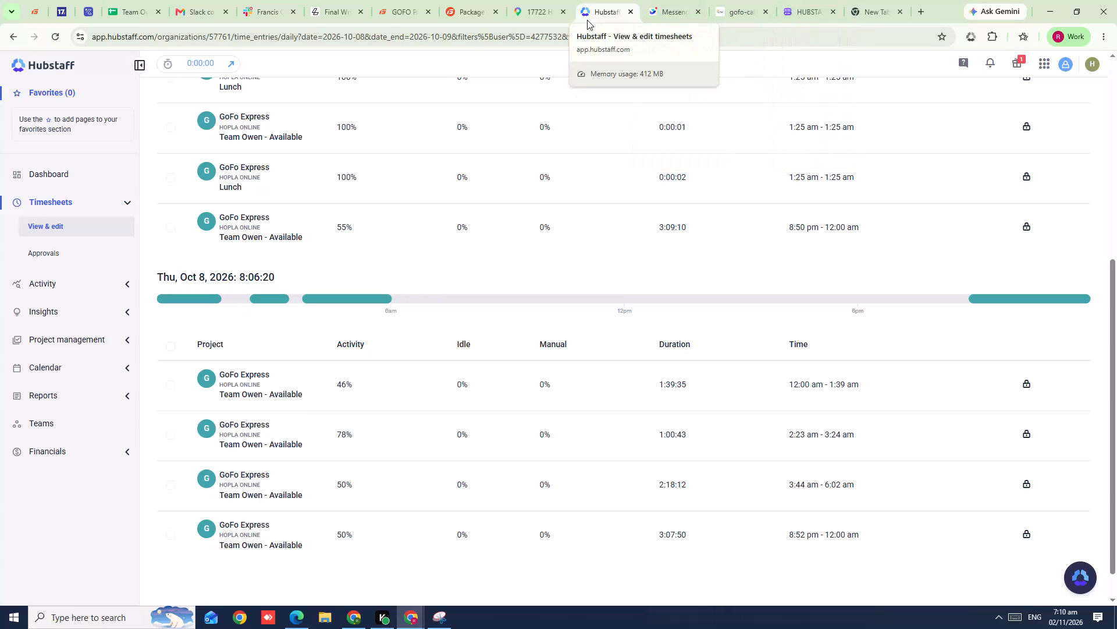
Return to the adjustment form and enter 02:25am- 06:00am as the Time Adjustment answer.
click(799, 18)
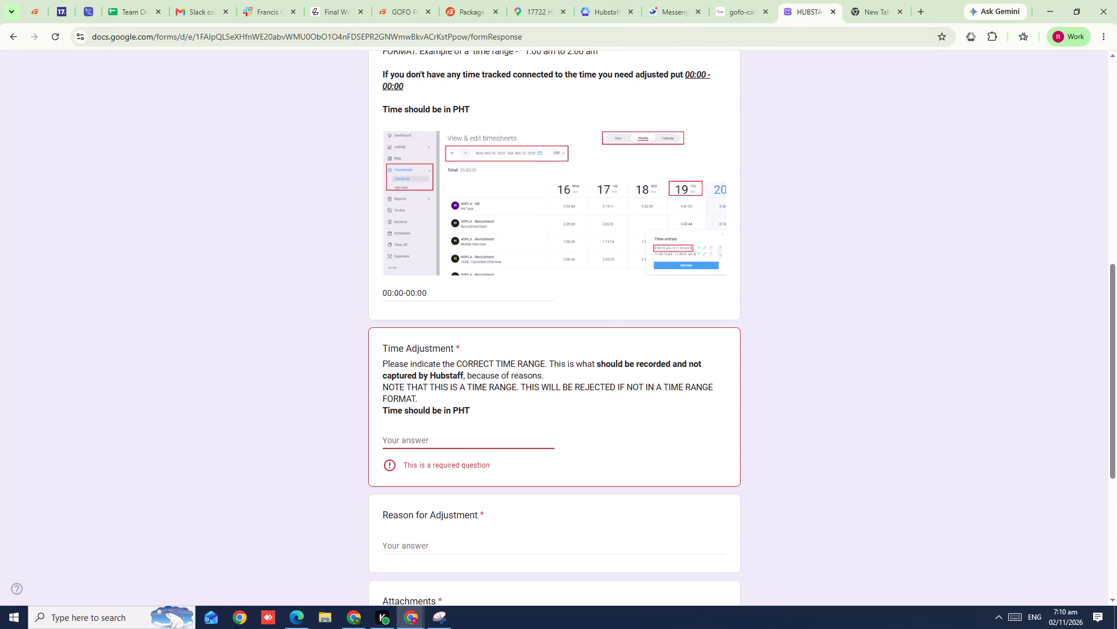
scroll(542, 364, up, 2)
scroll(500, 422, down, 2)
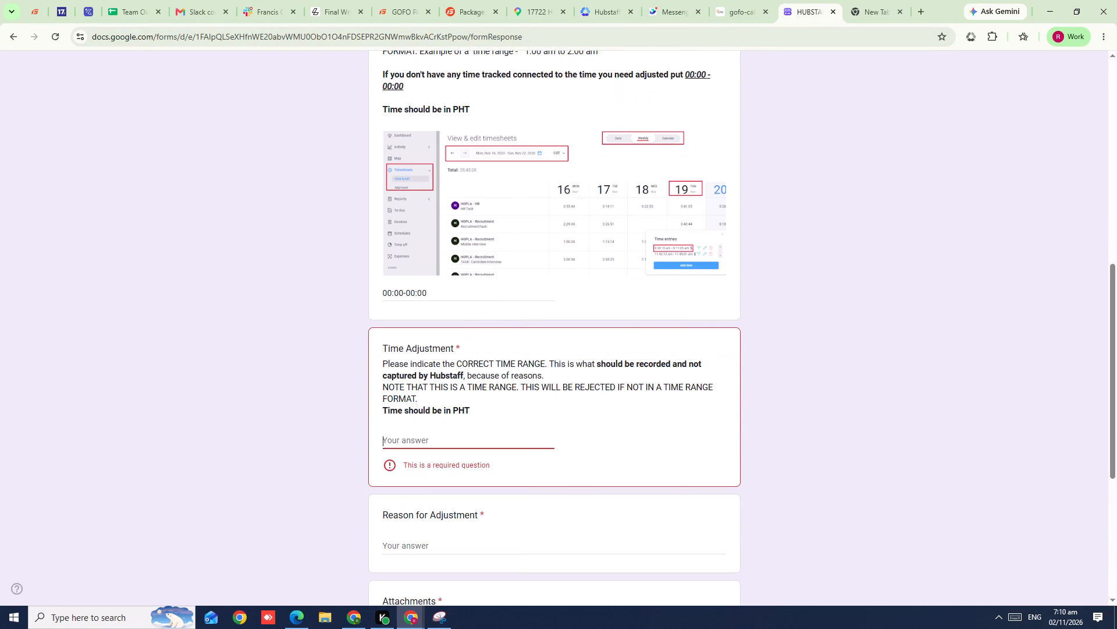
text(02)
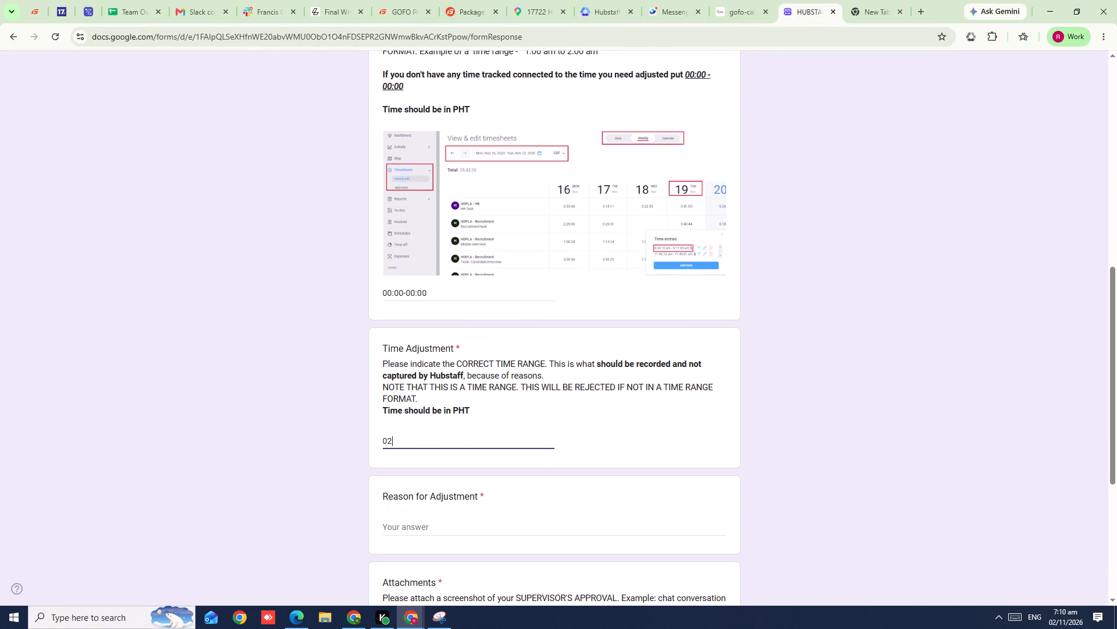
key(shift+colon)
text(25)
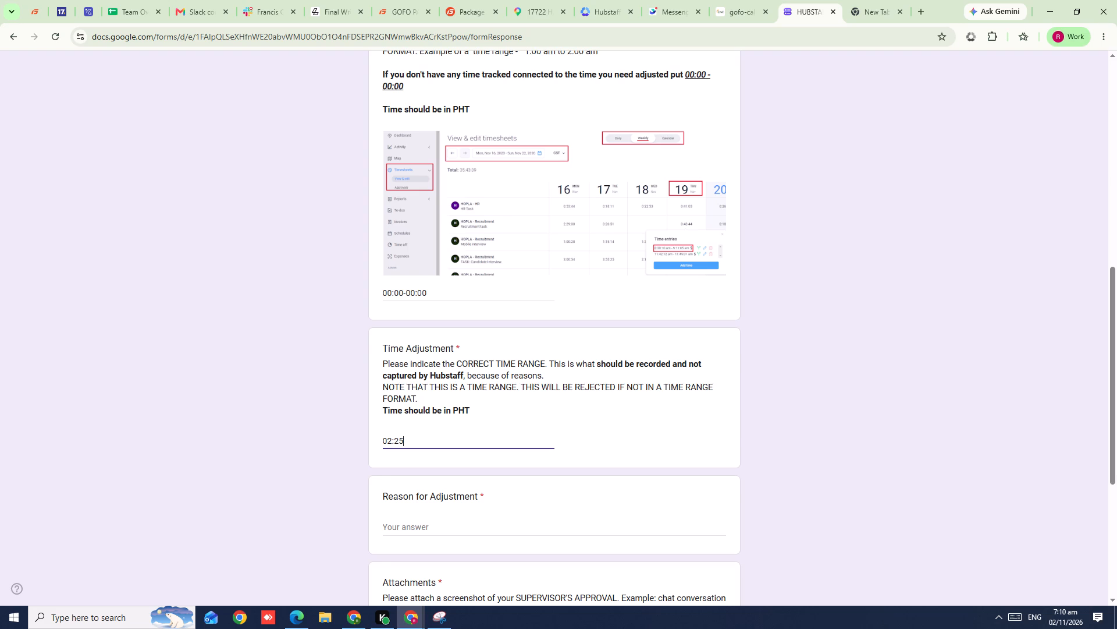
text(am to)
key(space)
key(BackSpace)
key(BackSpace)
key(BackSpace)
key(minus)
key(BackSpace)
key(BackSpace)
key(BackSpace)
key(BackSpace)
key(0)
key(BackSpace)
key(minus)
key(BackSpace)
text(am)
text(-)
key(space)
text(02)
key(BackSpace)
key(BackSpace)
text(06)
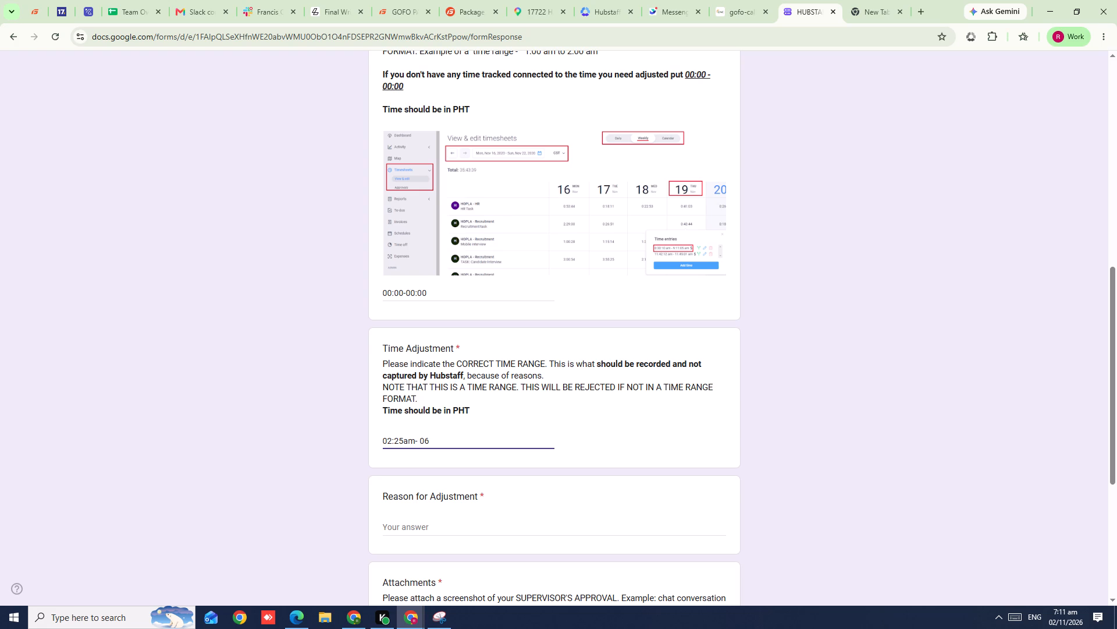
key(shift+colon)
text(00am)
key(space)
Enter "Forgot to punch avail when I went back from lunch" as the Reason for Adjustment.
scroll(434, 506, down, 3)
click(444, 358)
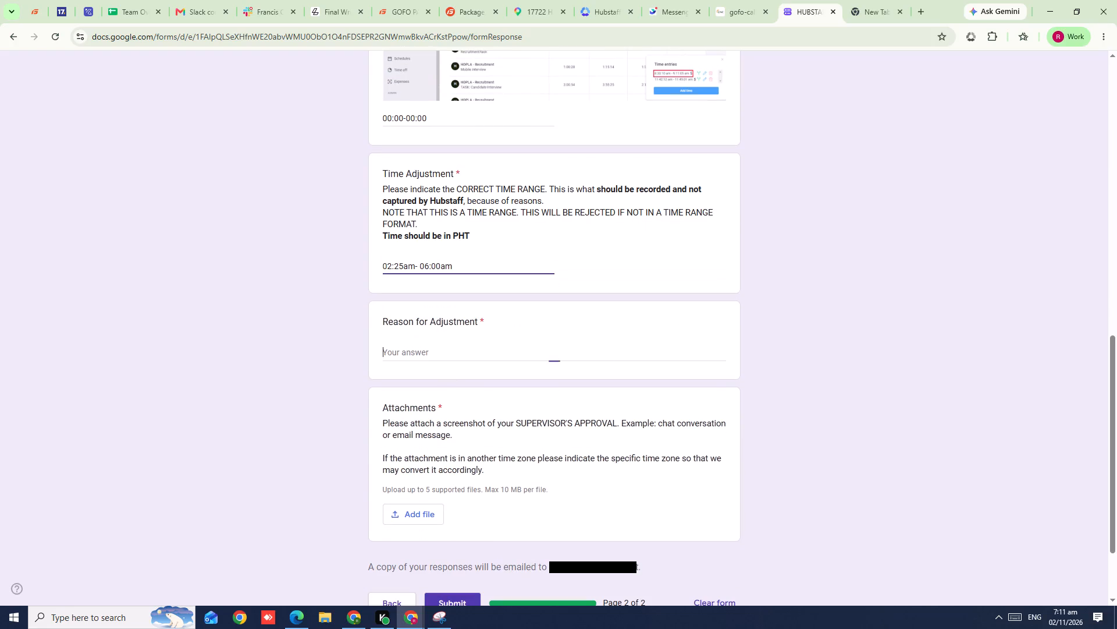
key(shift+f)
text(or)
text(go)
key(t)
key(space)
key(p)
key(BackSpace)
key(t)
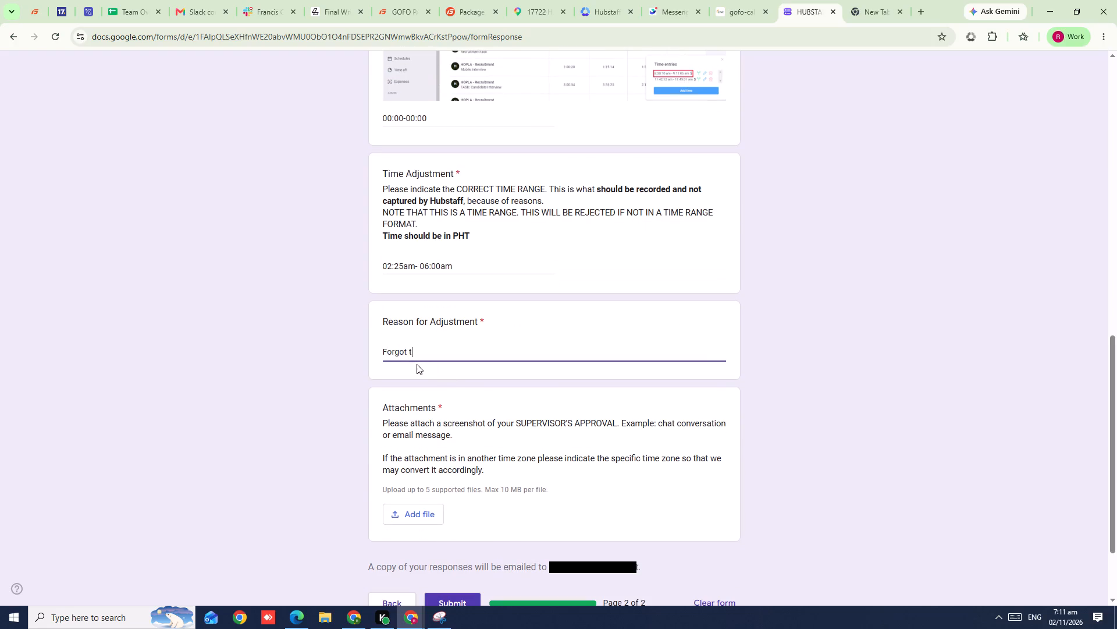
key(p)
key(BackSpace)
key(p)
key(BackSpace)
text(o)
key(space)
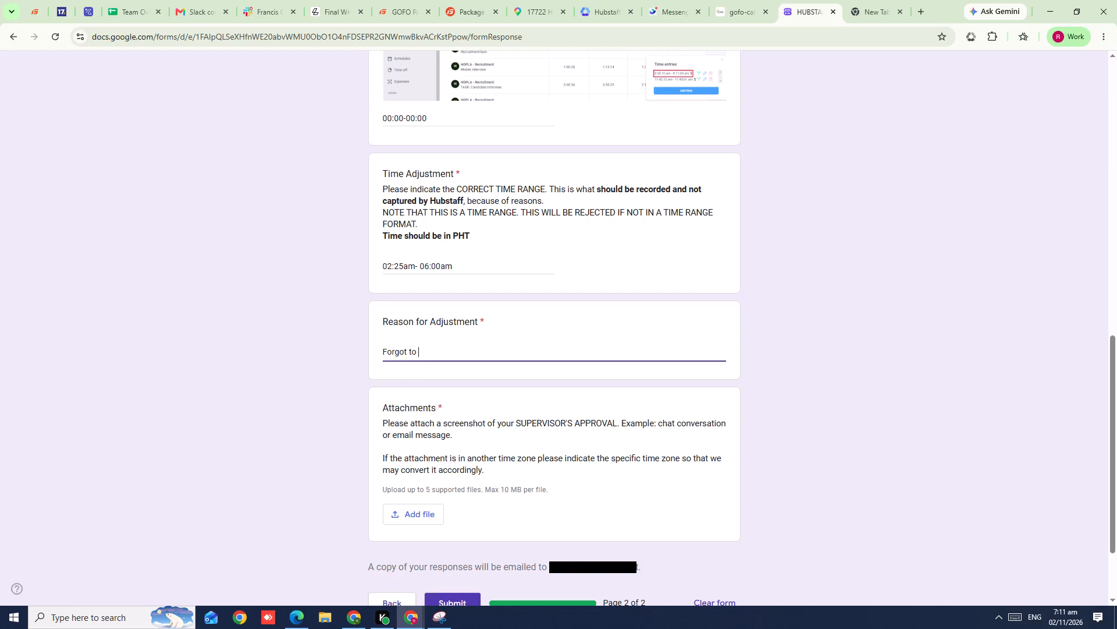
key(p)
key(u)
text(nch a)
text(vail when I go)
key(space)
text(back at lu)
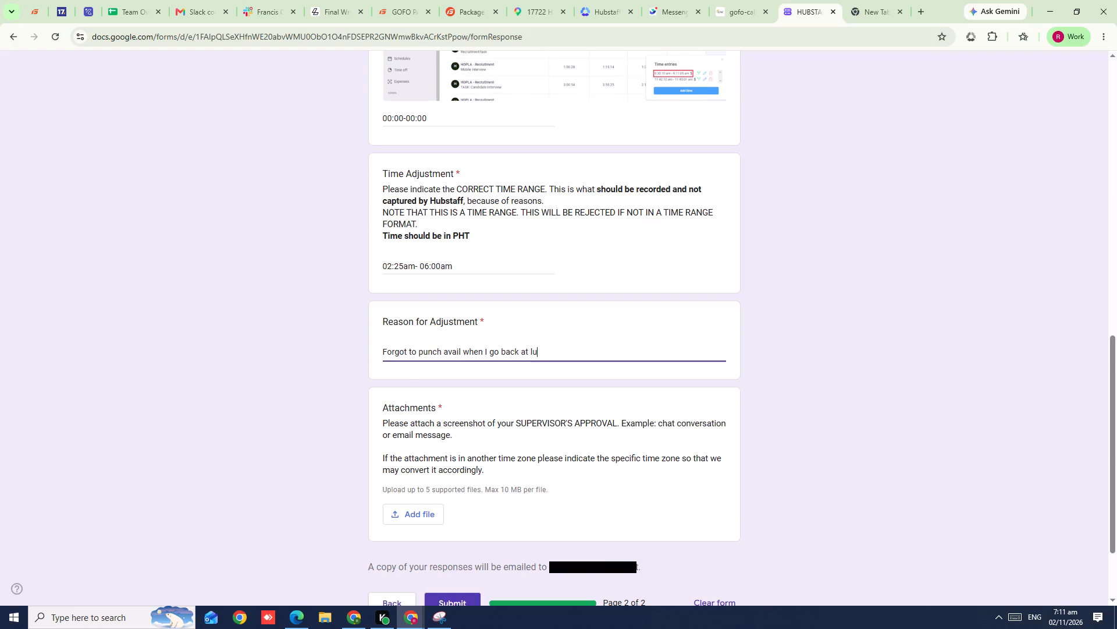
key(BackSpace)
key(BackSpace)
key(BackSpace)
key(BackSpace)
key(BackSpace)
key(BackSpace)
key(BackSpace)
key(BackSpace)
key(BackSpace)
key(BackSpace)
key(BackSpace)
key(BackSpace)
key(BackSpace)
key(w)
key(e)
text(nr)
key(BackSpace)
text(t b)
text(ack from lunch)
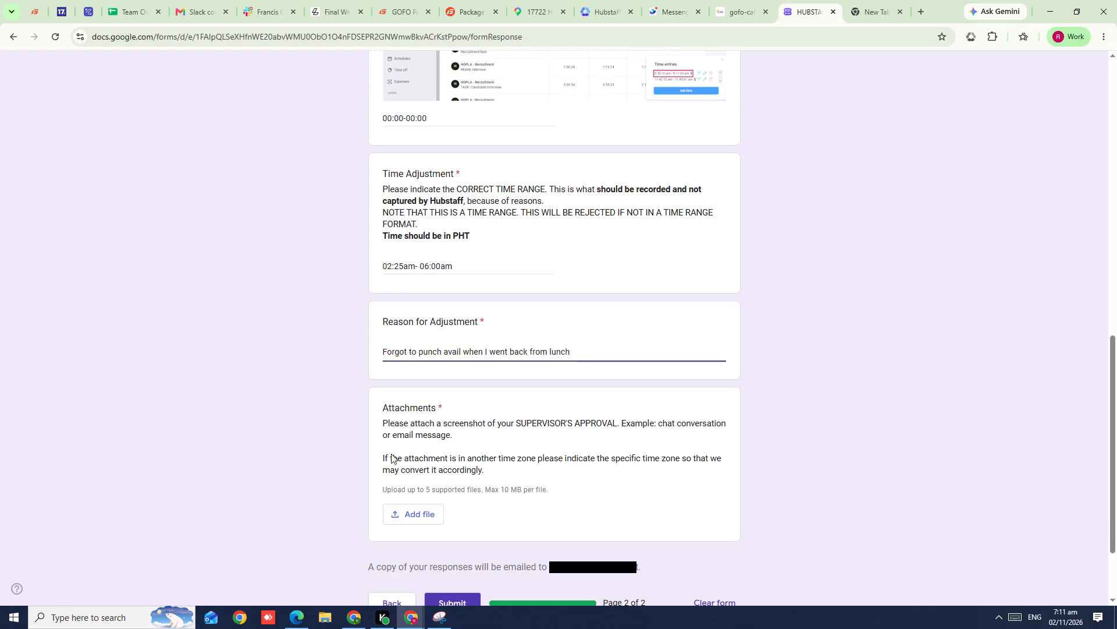
Attach the october 9.1 and october 9 snips from the Downloads folder to the form's Attachments question.
click(410, 521)
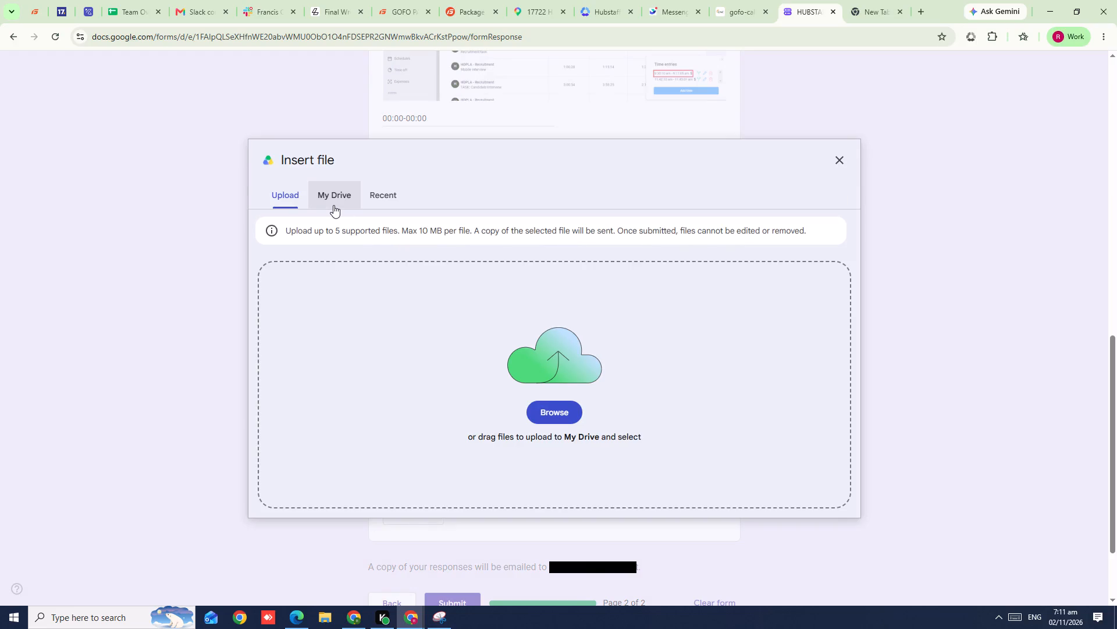
click(552, 414)
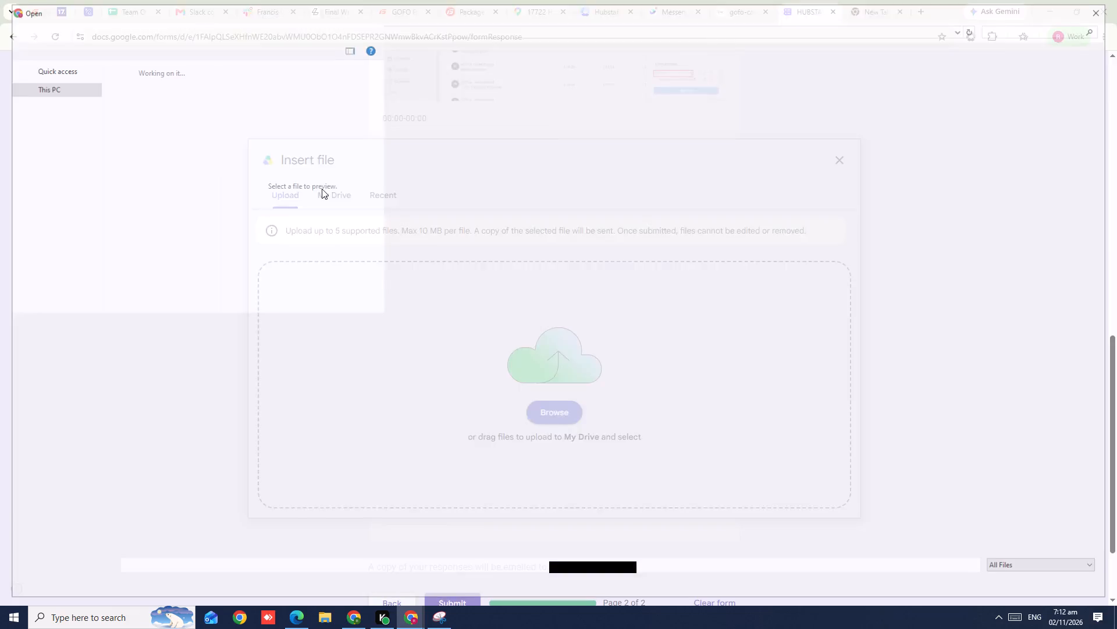
click(202, 123)
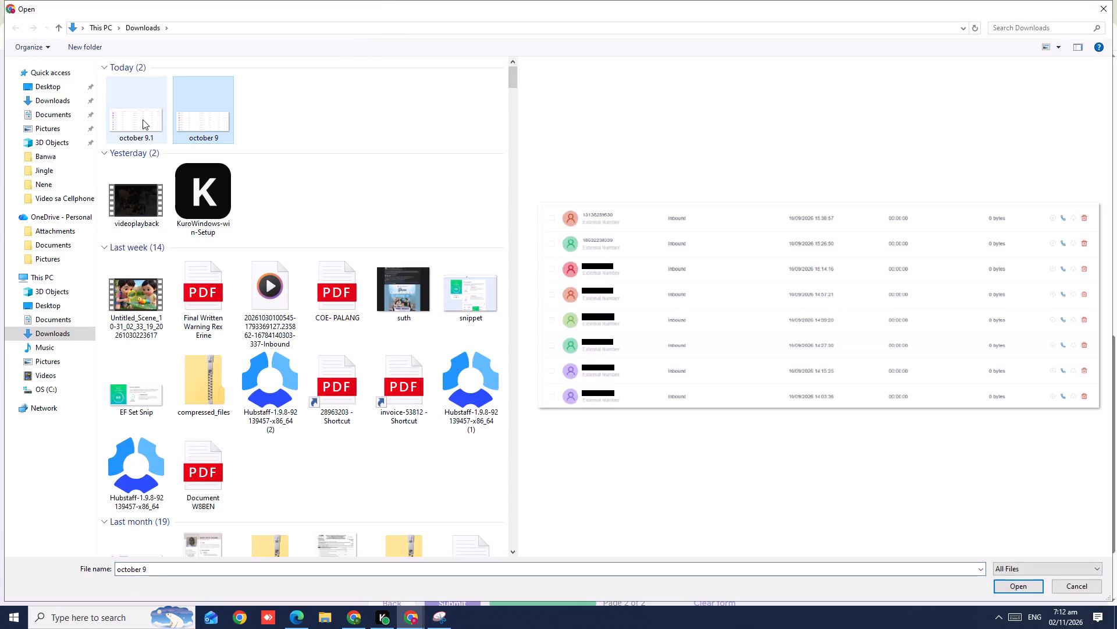
ctrl+click(142, 119)
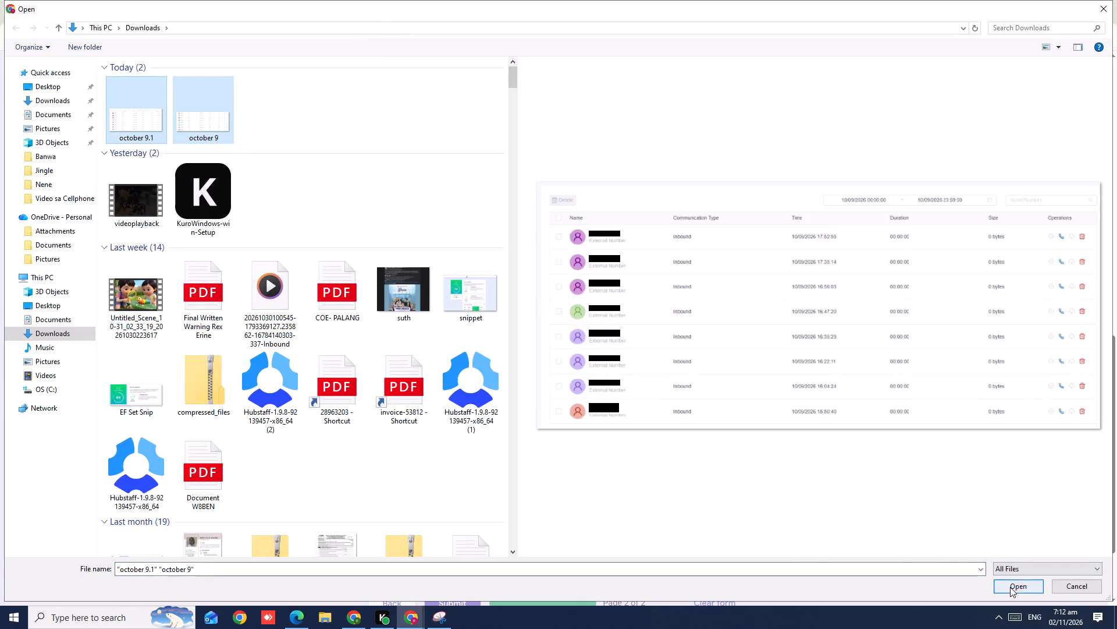
click(1010, 587)
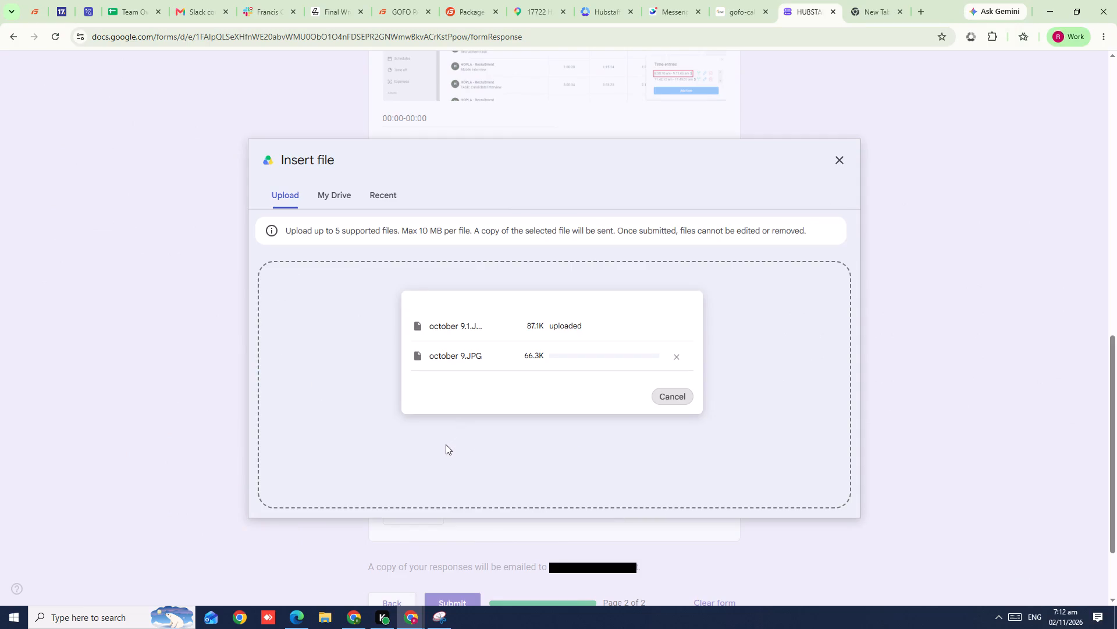
Submit the completed Hubstaff Adjustment Form and start another response.
scroll(442, 454, down, 2)
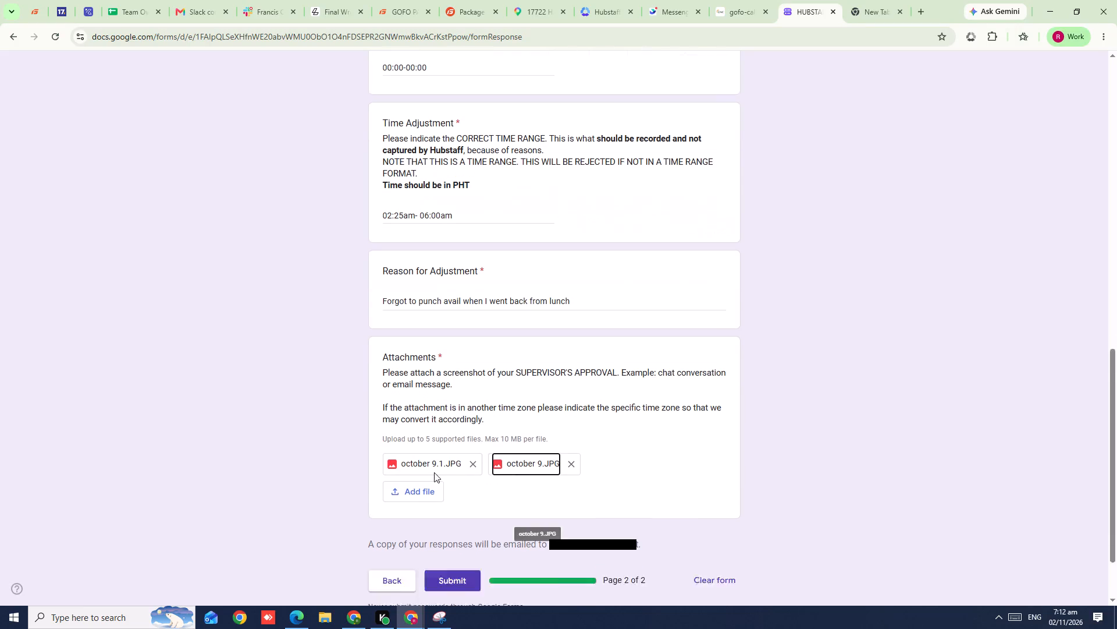
click(451, 514)
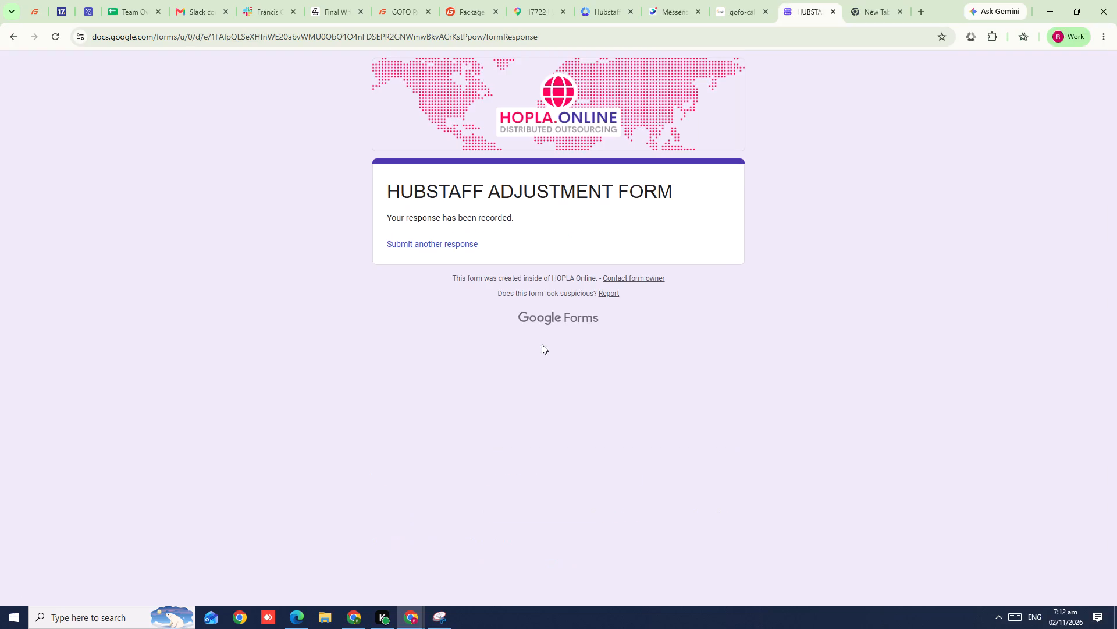
click(451, 242)
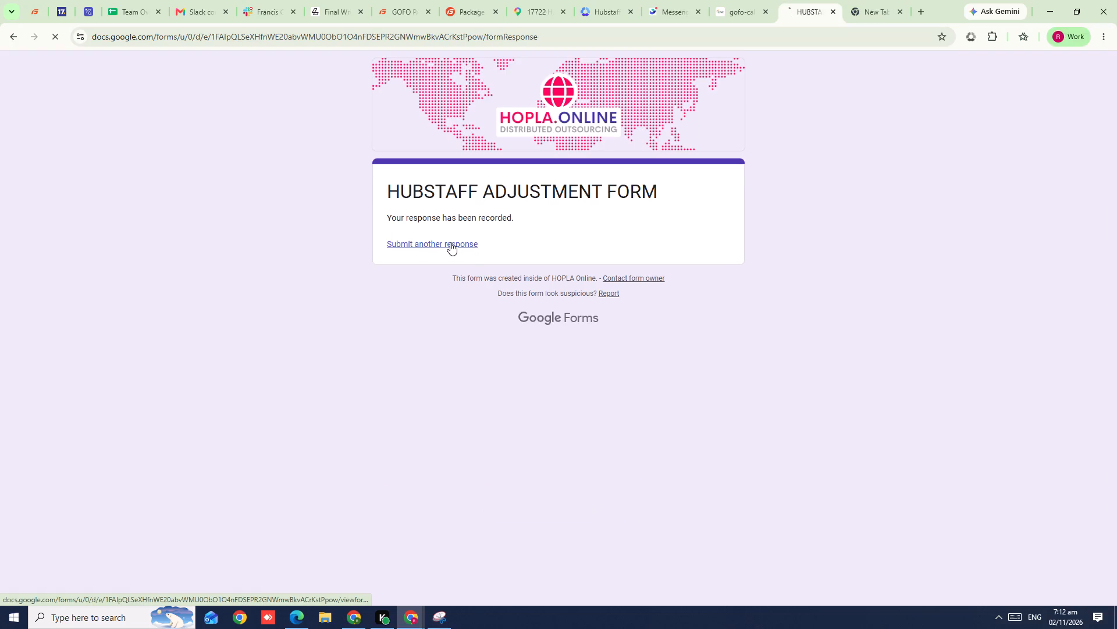
Switch to the Hubstaff timesheet and show only the time entries for October 12, 2026.
click(597, 13)
scroll(481, 306, up, 5)
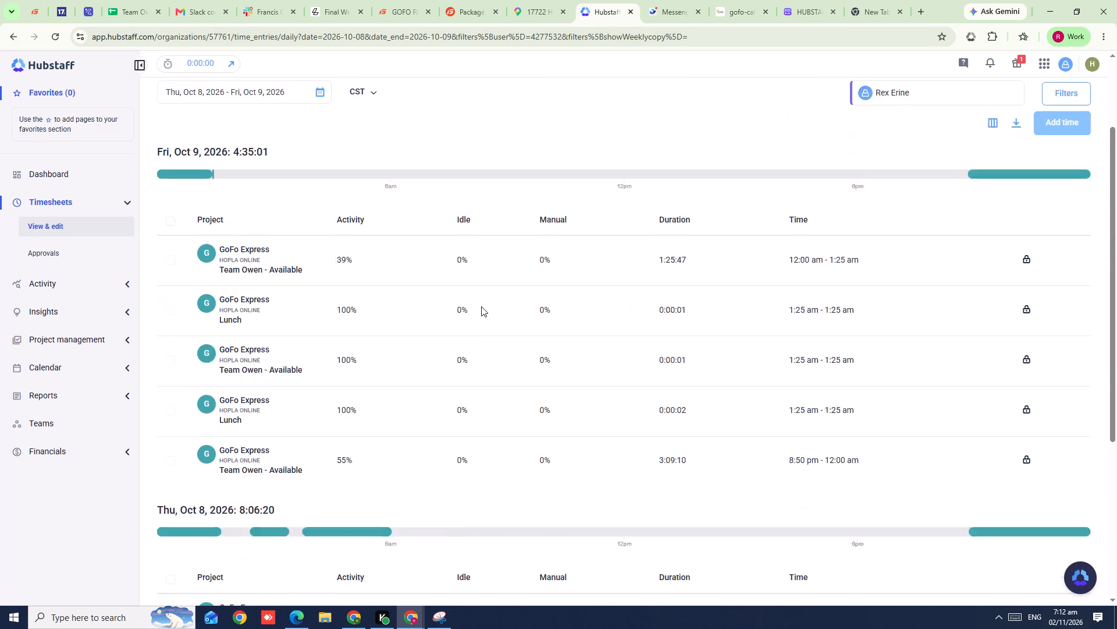
scroll(481, 306, up, 7)
click(291, 206)
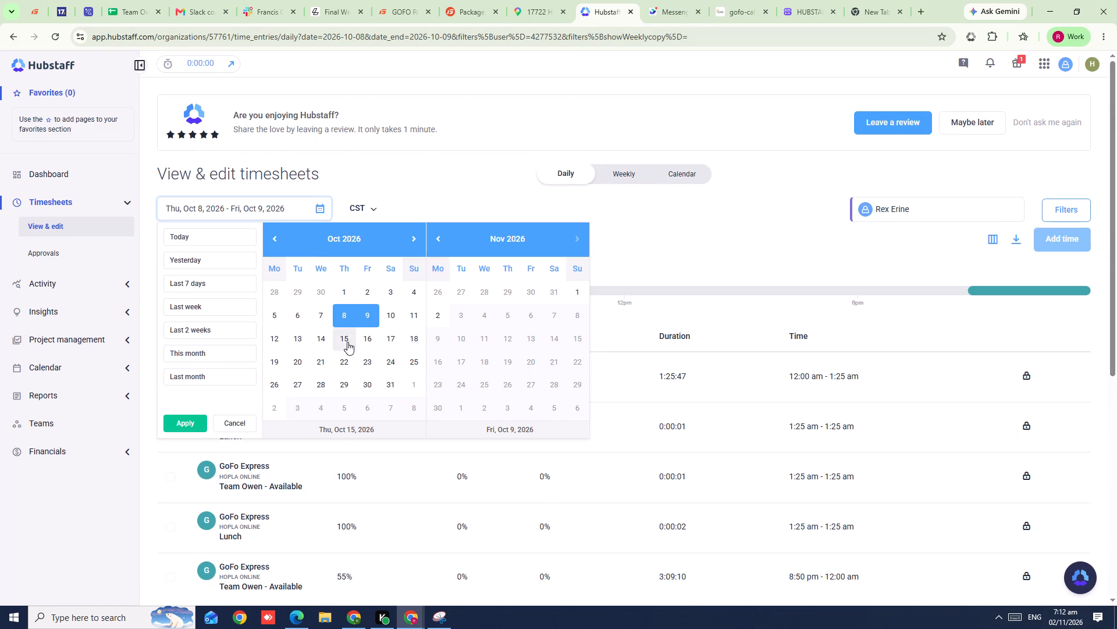
double_click(362, 319)
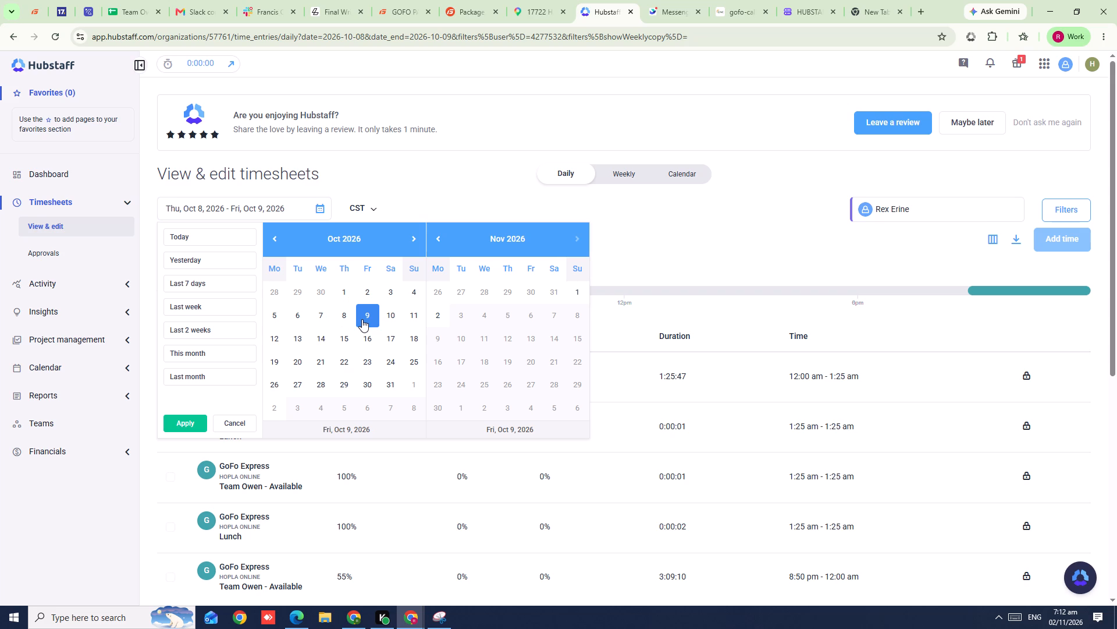
double_click(279, 344)
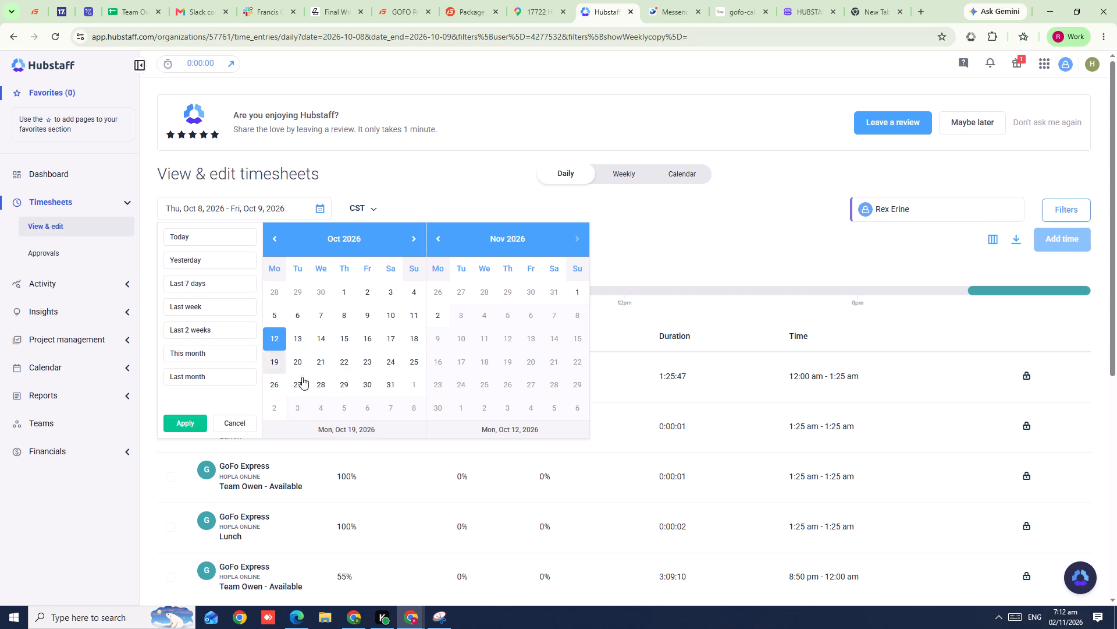
click(187, 422)
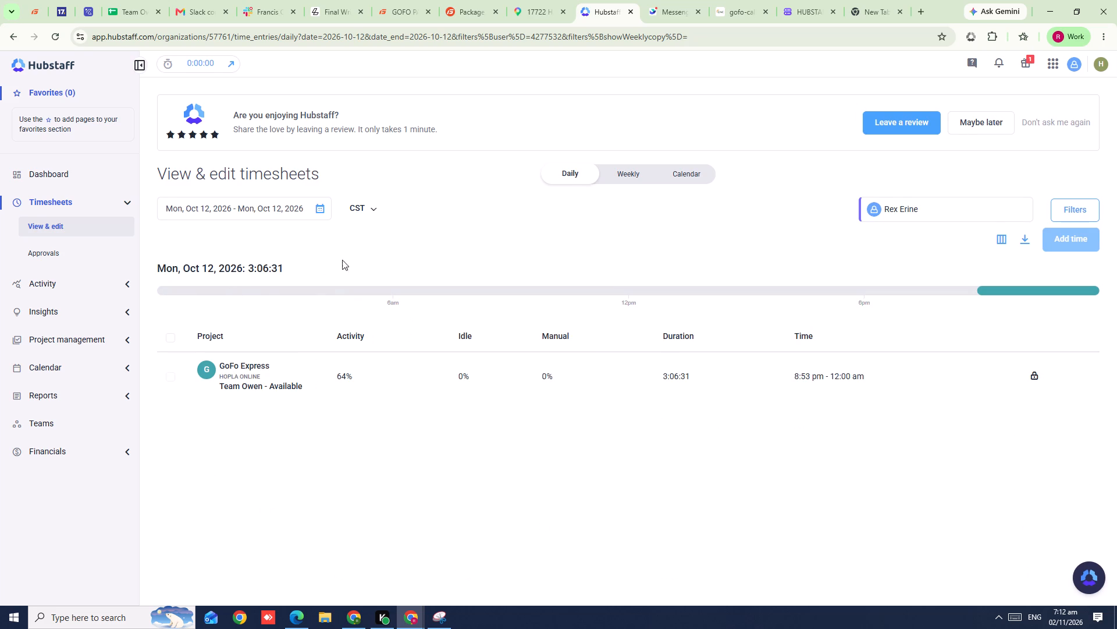
Set the timesheet date range to October 12–13, 2026 and review both days' time entries for gaps.
click(278, 207)
click(293, 340)
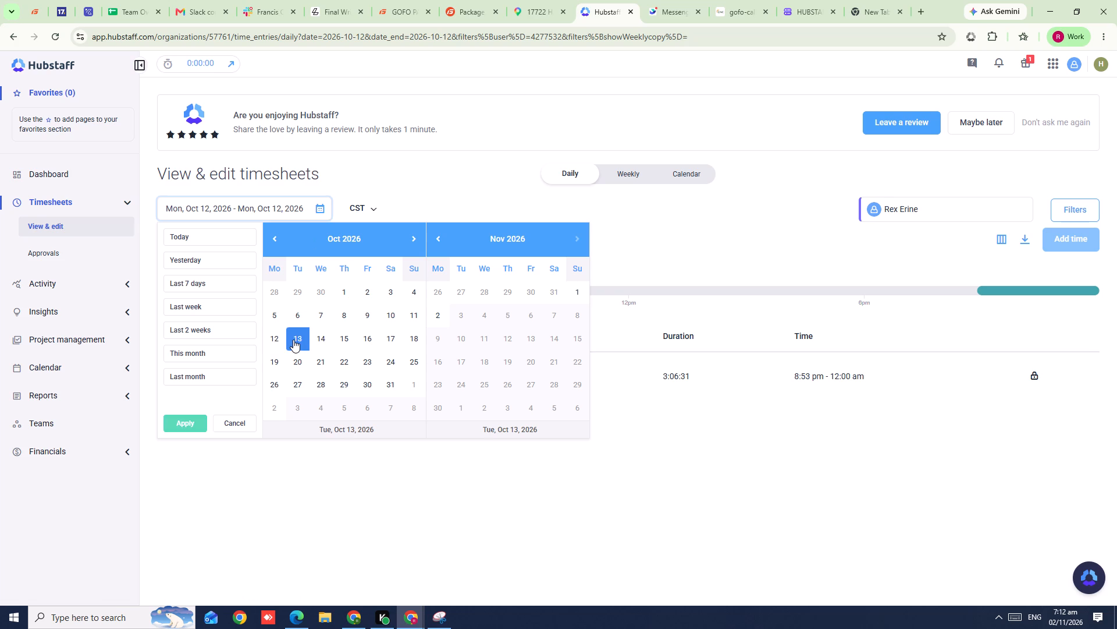
click(279, 343)
click(299, 342)
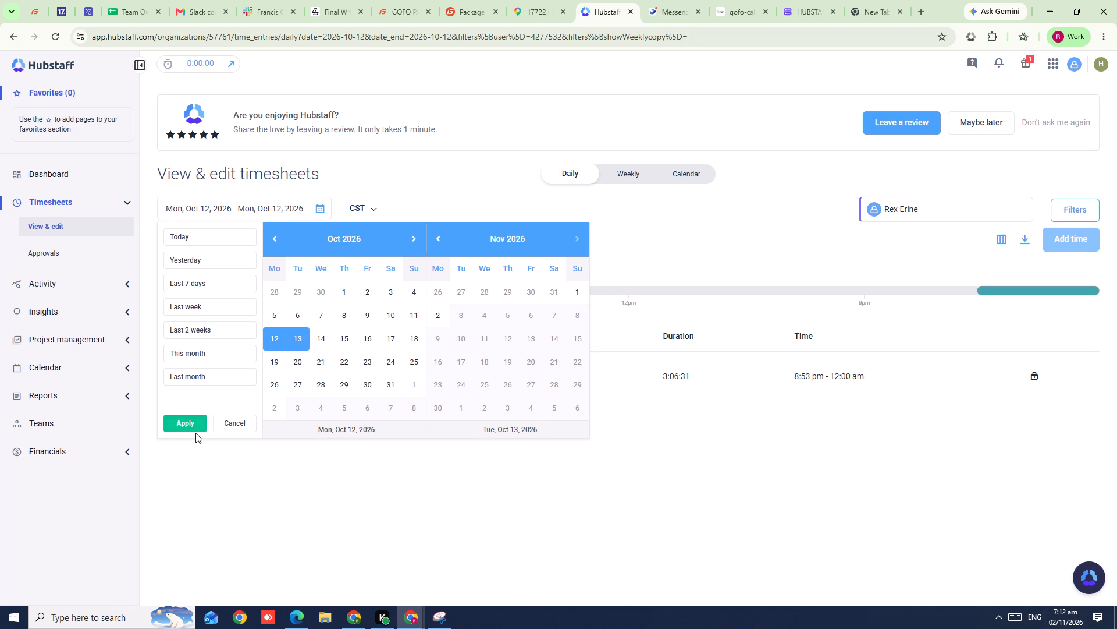
click(180, 430)
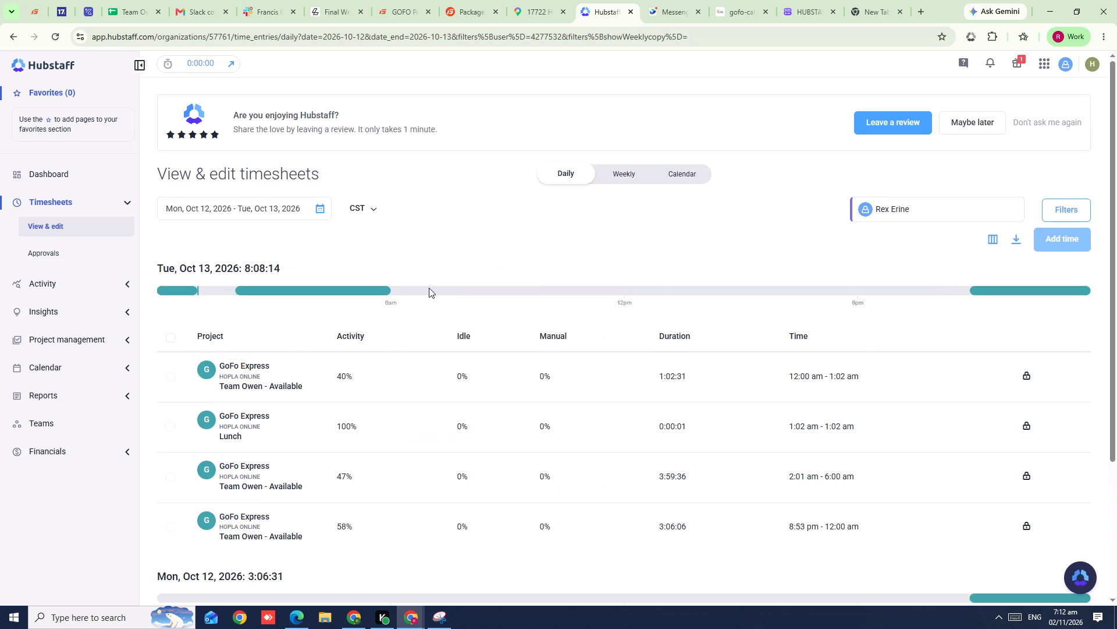
scroll(429, 288, down, 4)
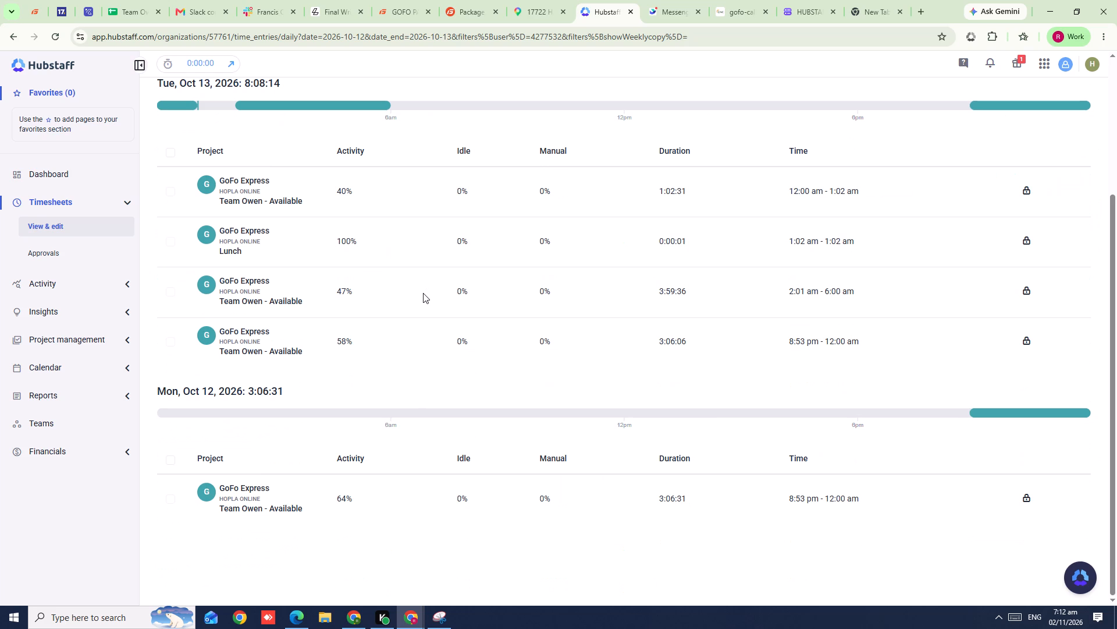
scroll(422, 293, up, 5)
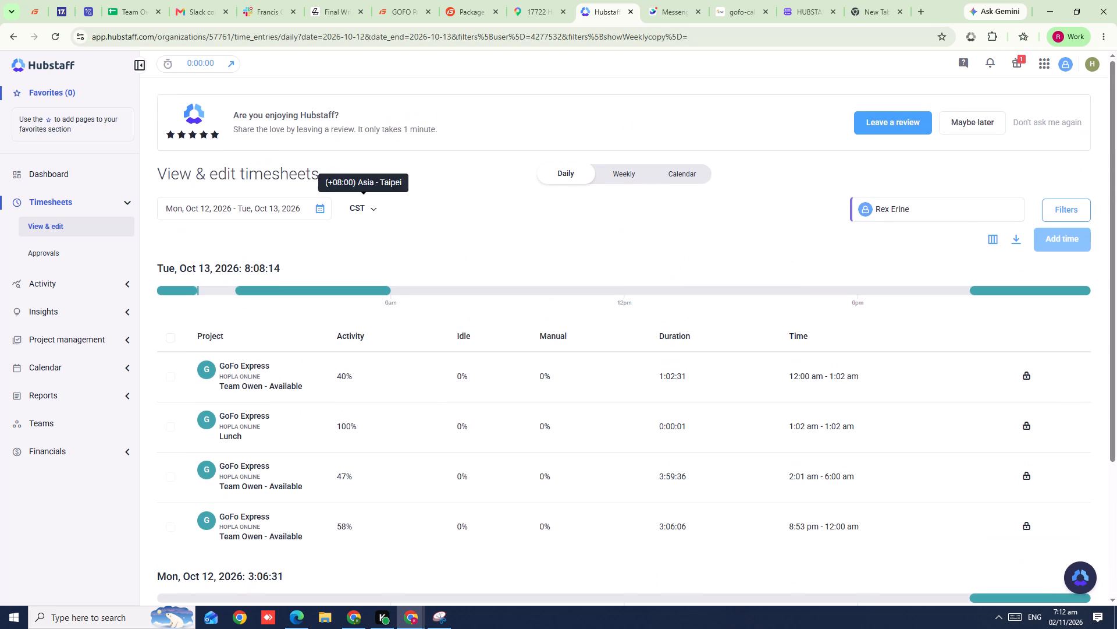
Set the timesheet date range to October 13–14, 2026 and check both days' entries for missing time.
click(287, 213)
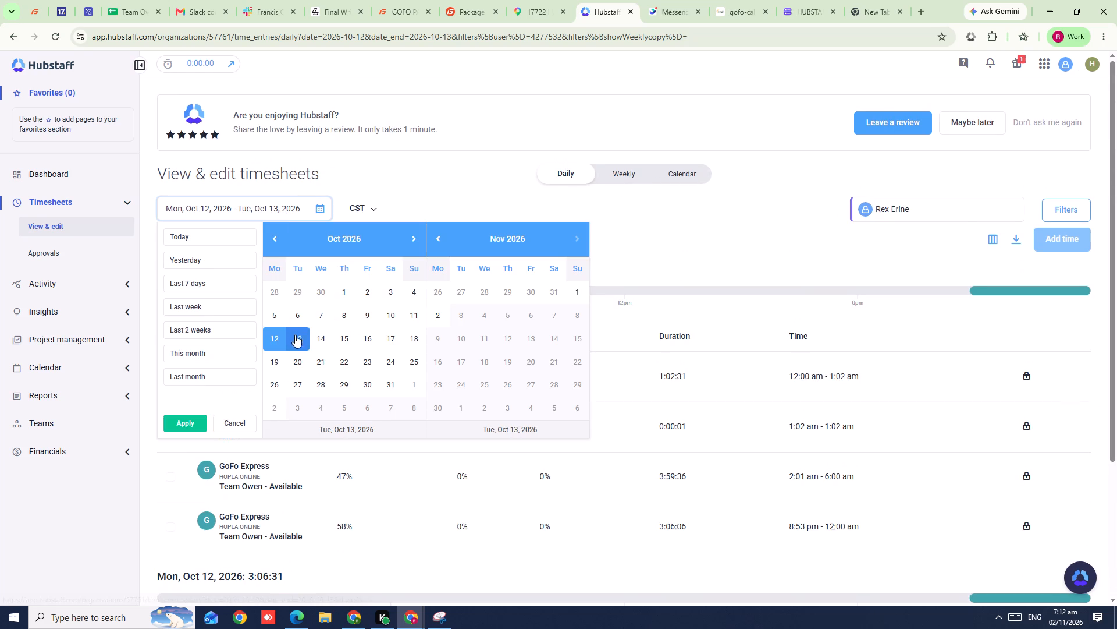
click(295, 346)
click(333, 338)
click(335, 339)
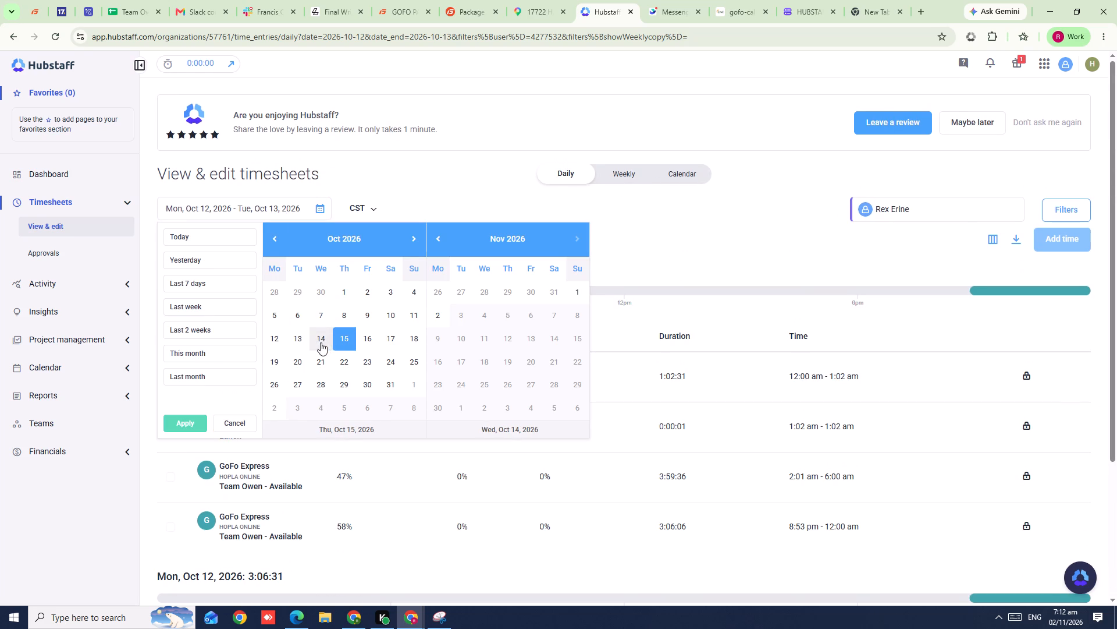
click(290, 342)
click(316, 335)
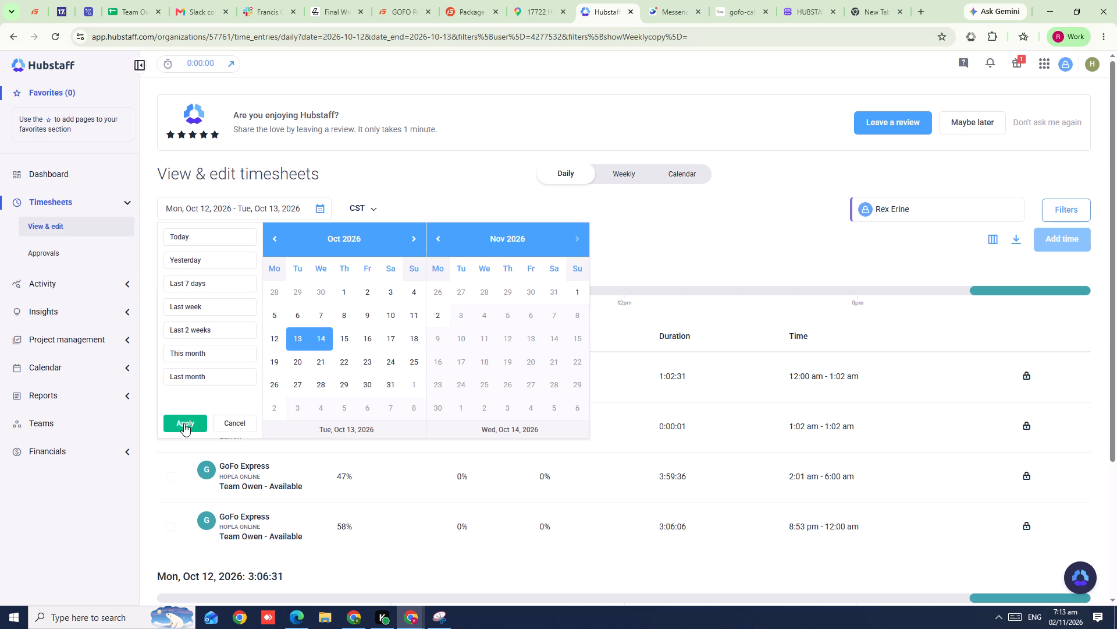
click(184, 423)
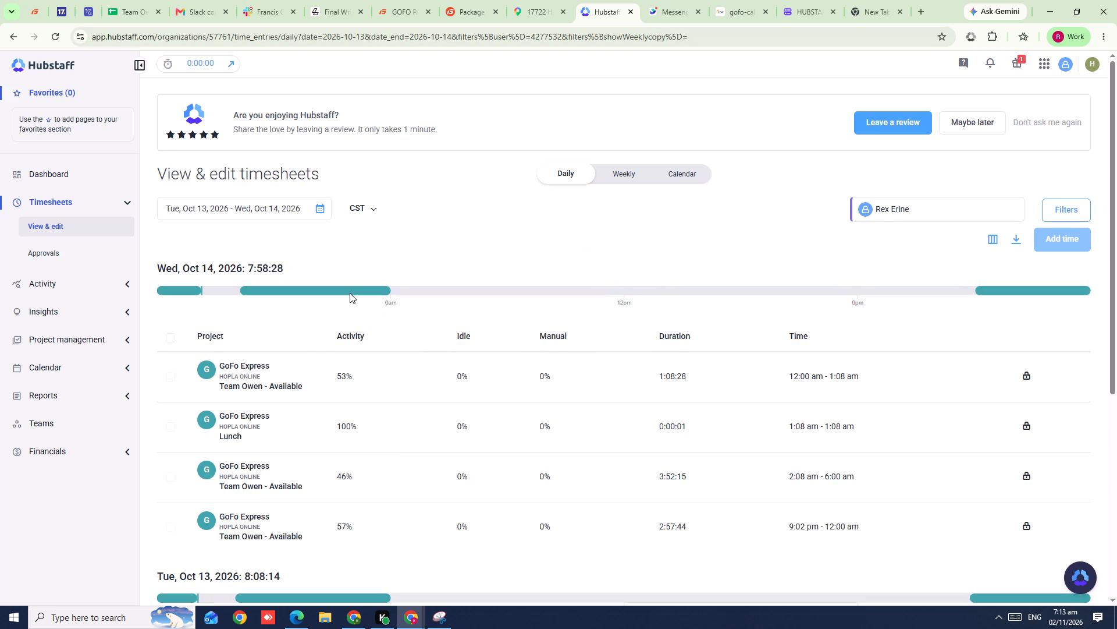
scroll(344, 296, down, 5)
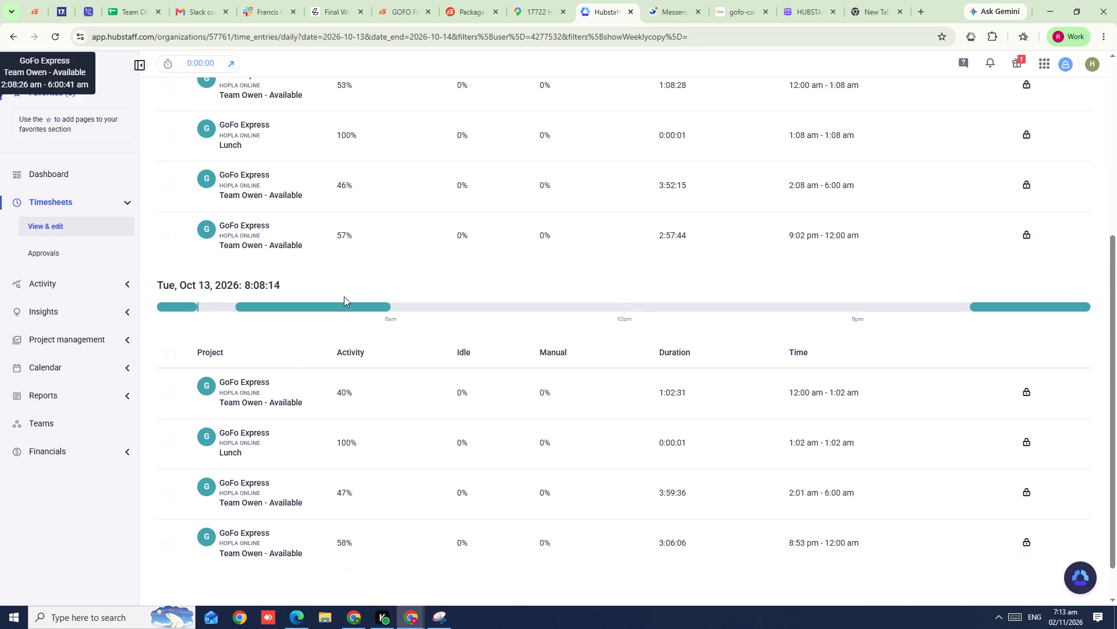
scroll(344, 296, down, 1)
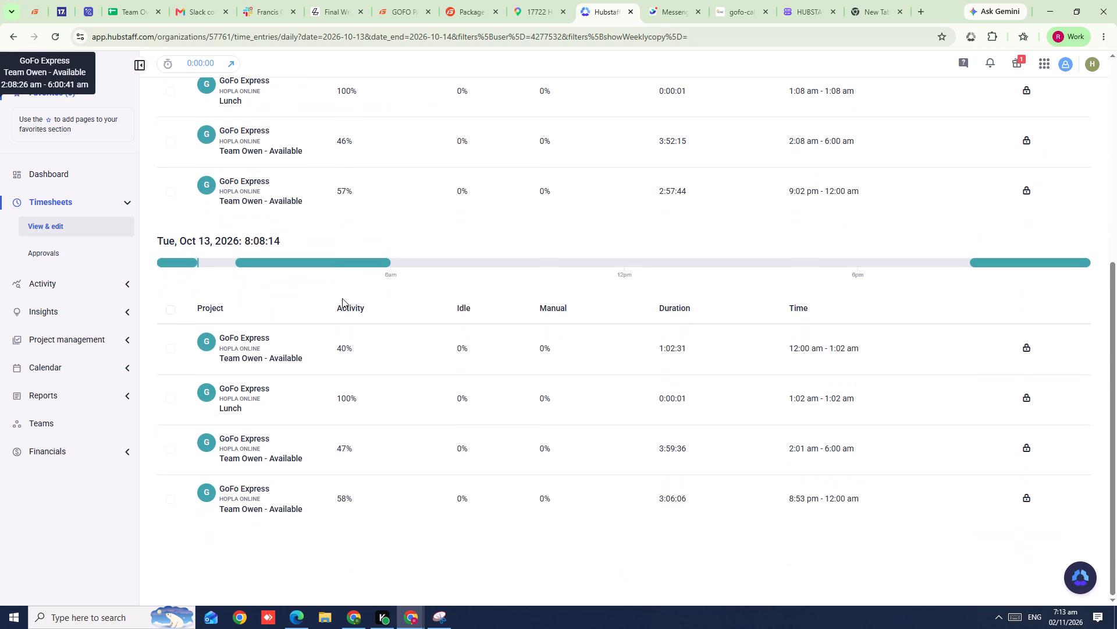
scroll(342, 298, up, 5)
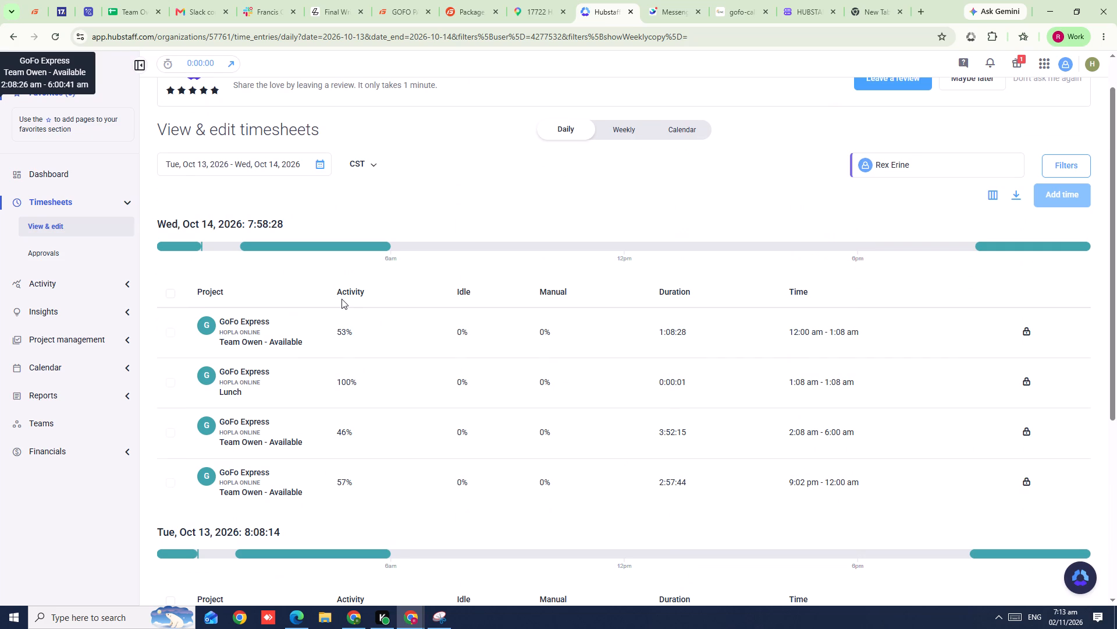
Set the timesheet date range to October 14–15, 2026 and compare both days' time entries for a missing shift portion.
click(250, 165)
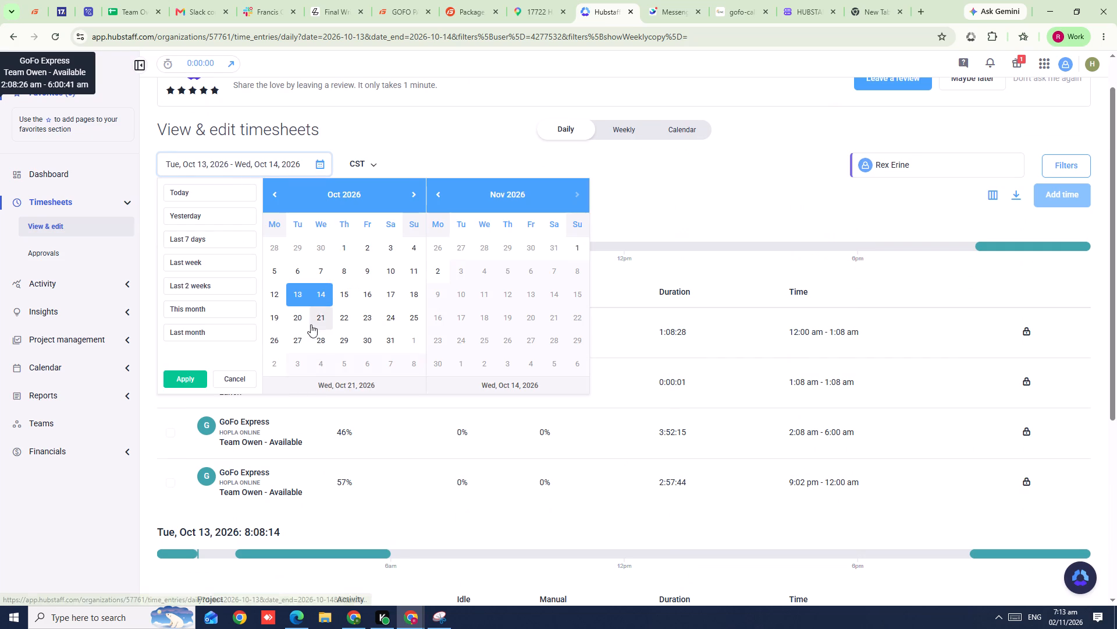
click(322, 294)
click(342, 296)
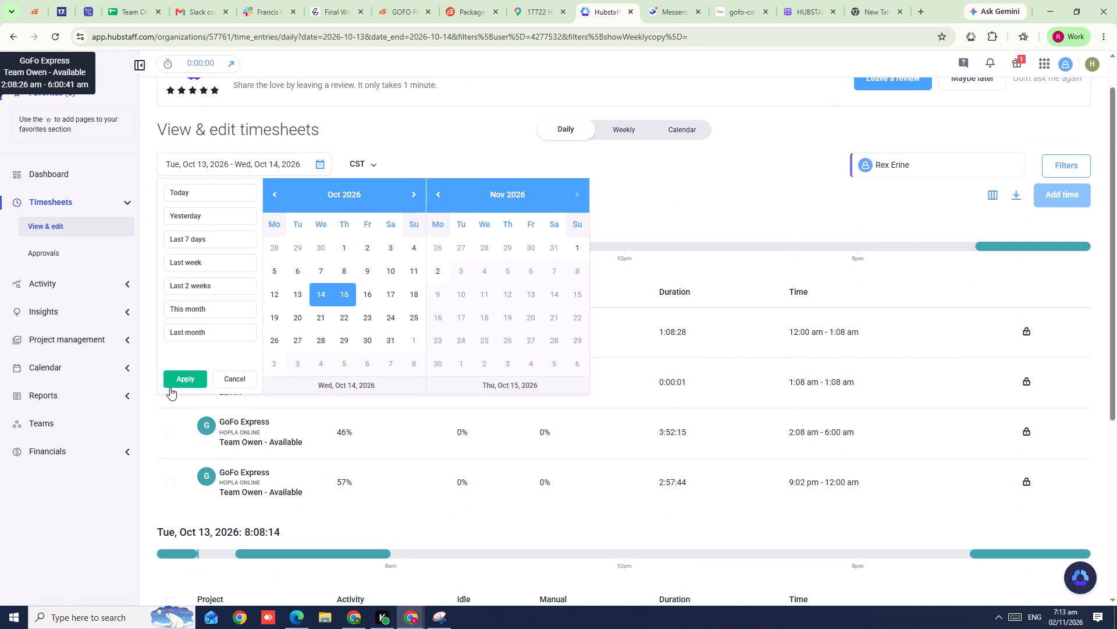
click(175, 384)
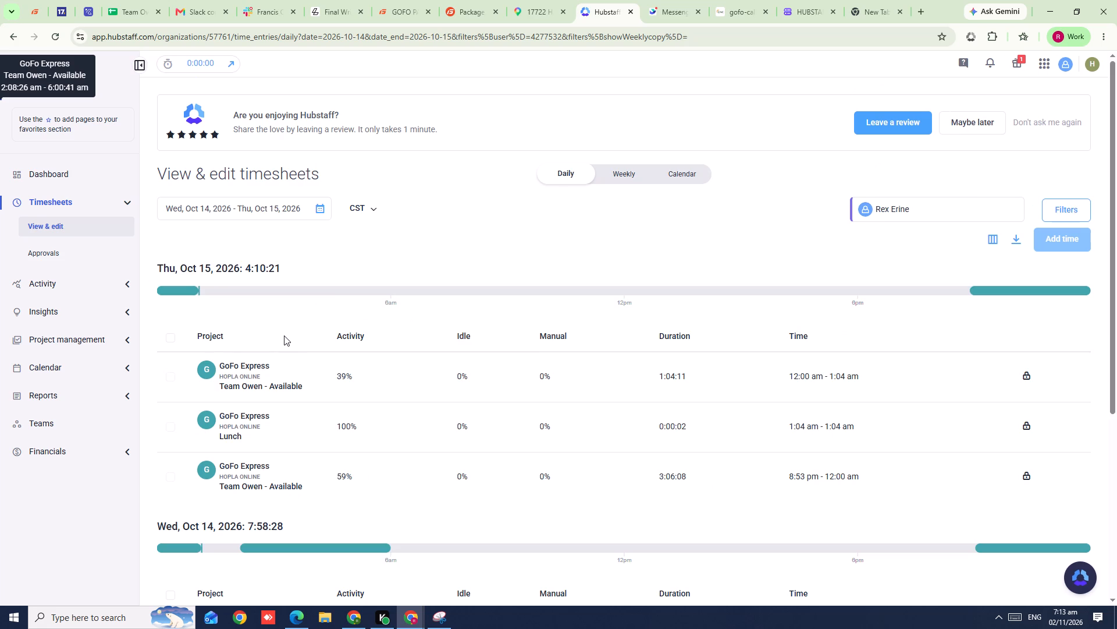
scroll(329, 292, down, 6)
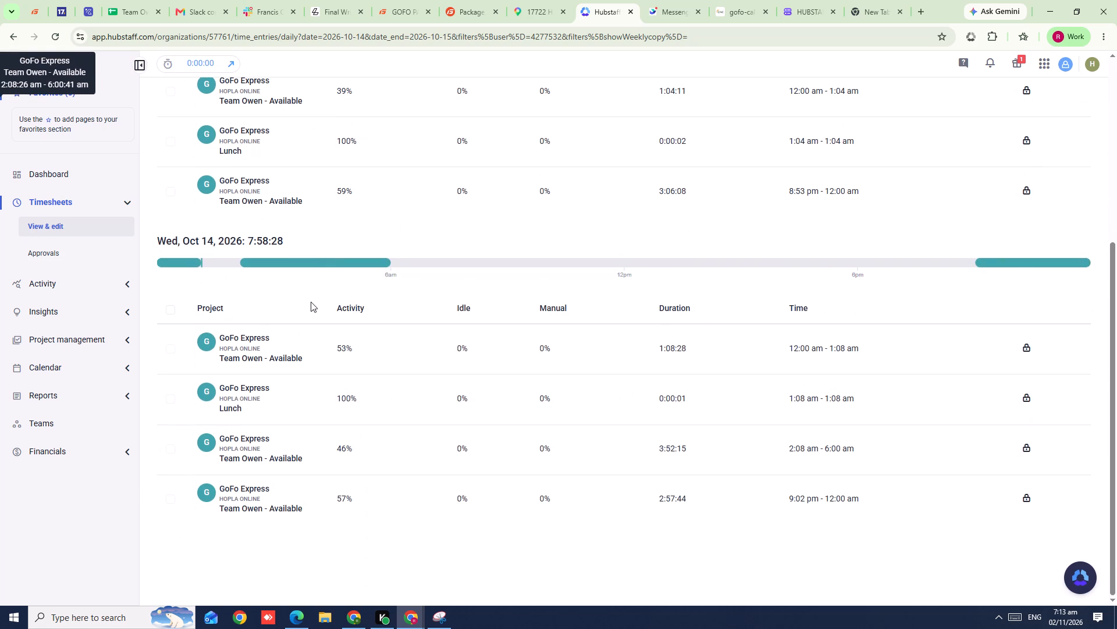
scroll(311, 302, up, 4)
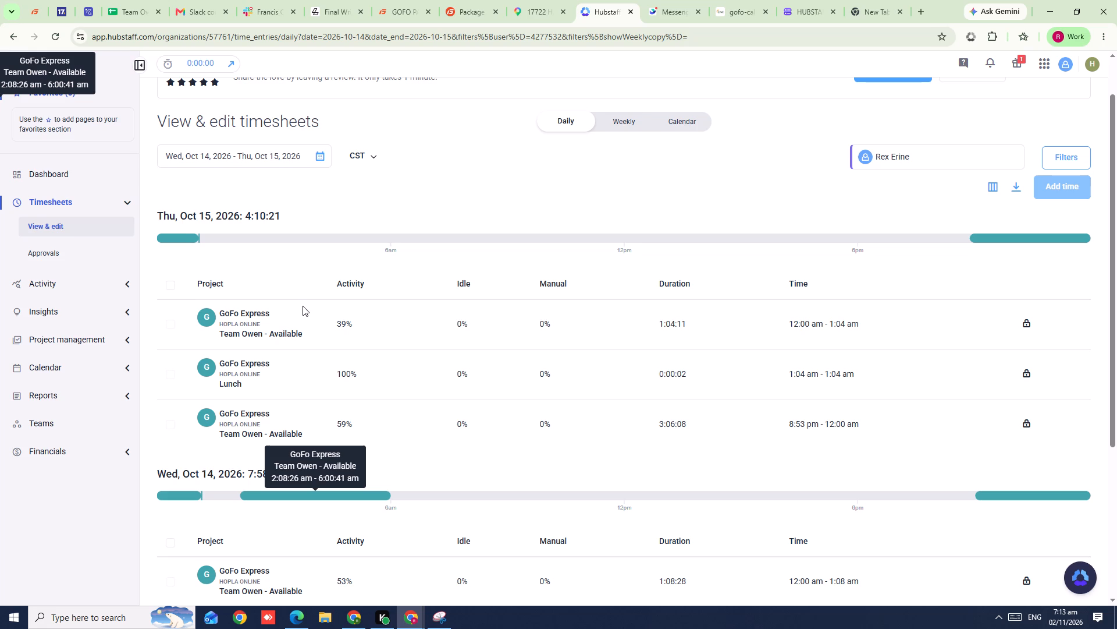
scroll(302, 306, down, 3)
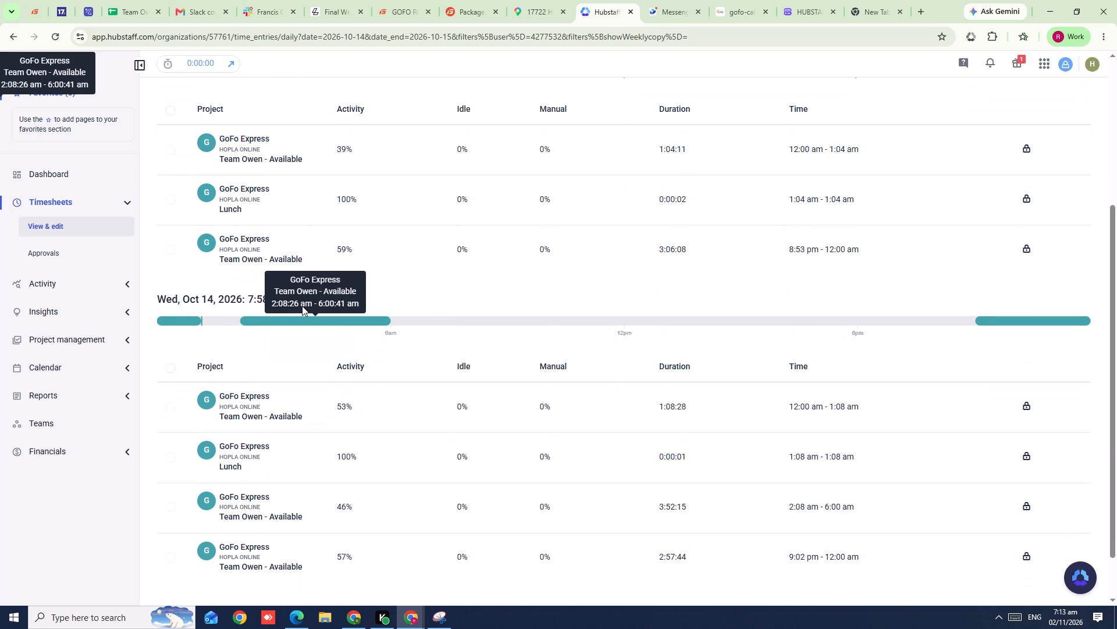
scroll(302, 306, up, 4)
scroll(302, 306, down, 4)
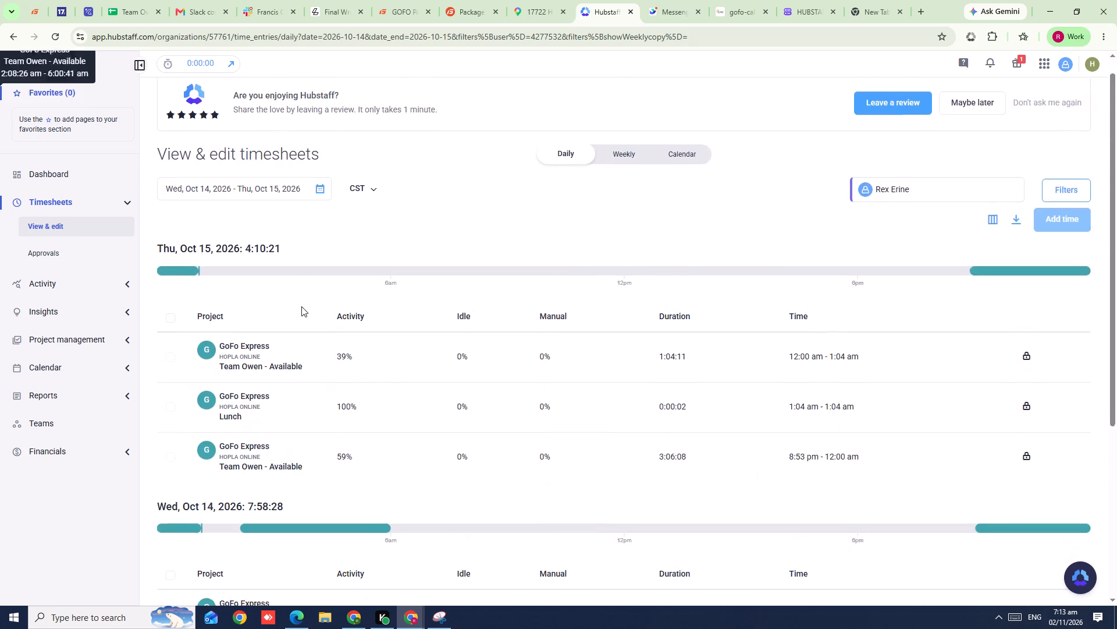
scroll(301, 306, down, 1)
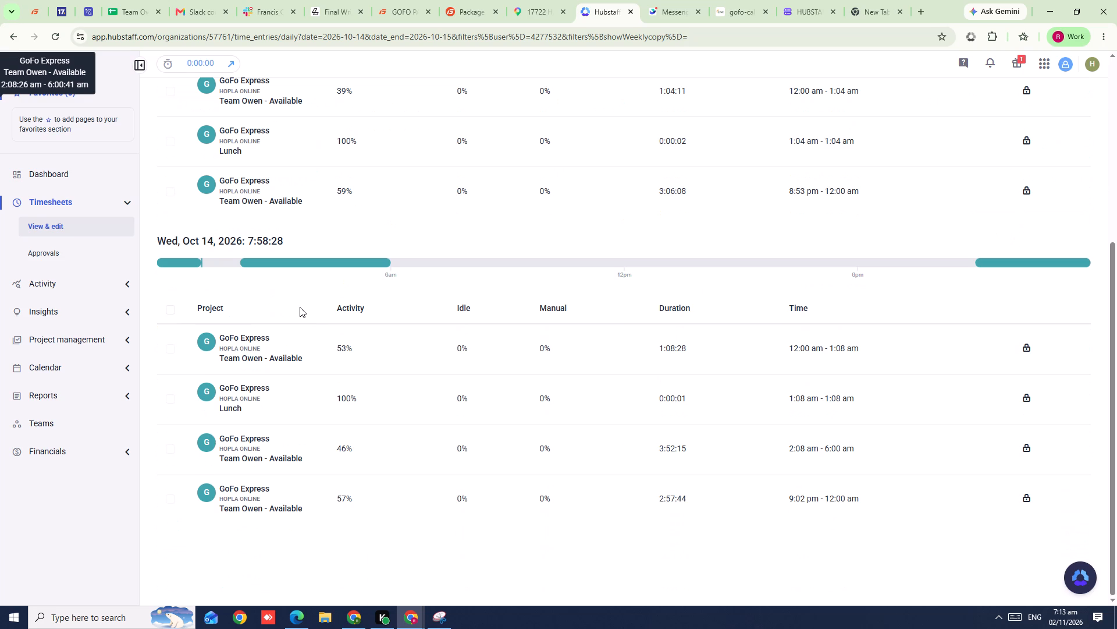
scroll(300, 307, up, 4)
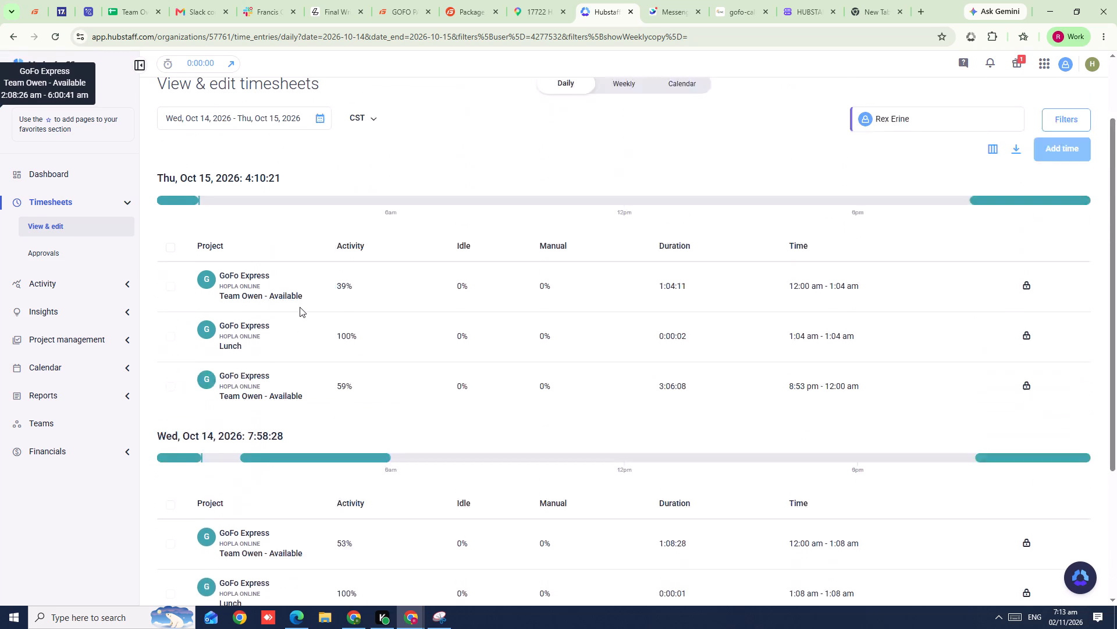
Switch to the call center Recordings page, filter it to 10/15/2026 only, and bring the earlier calls of the first page into view.
click(725, 5)
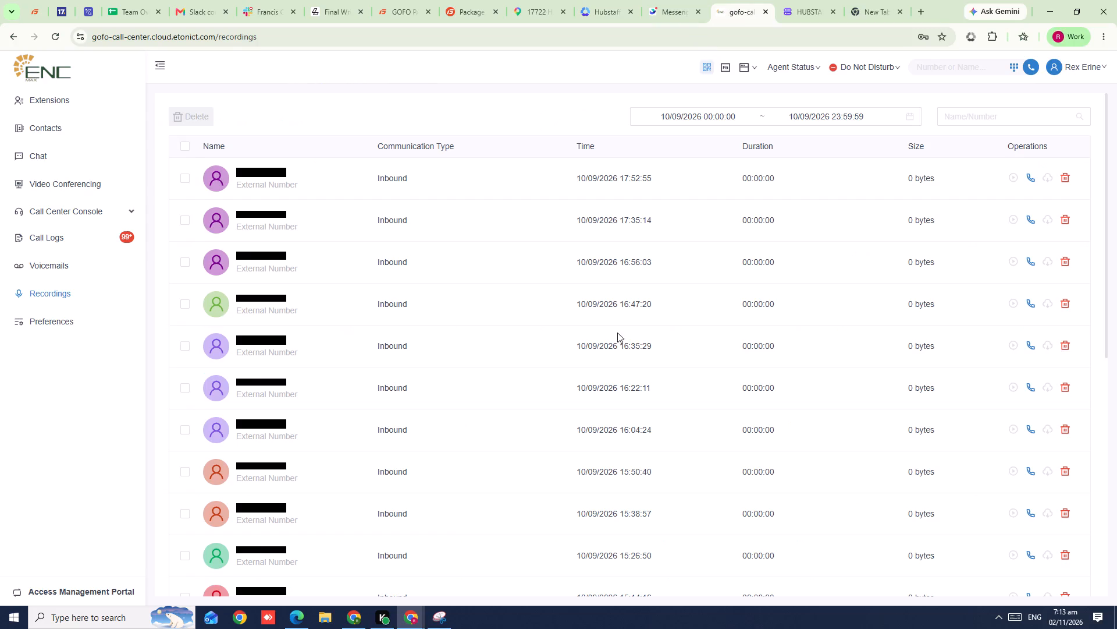
click(823, 117)
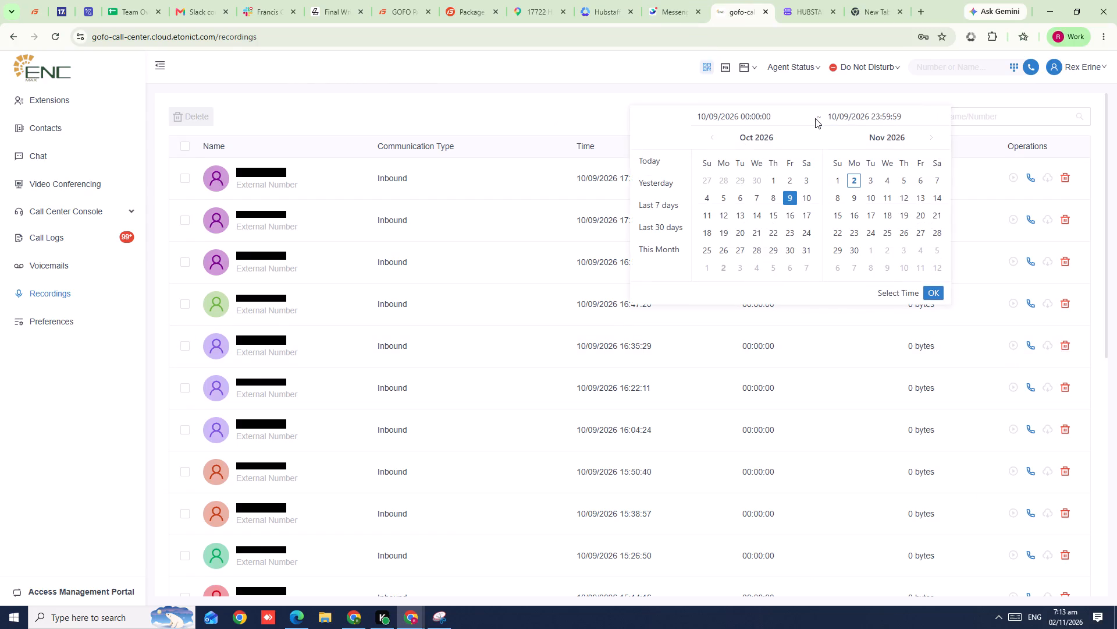
click(775, 215)
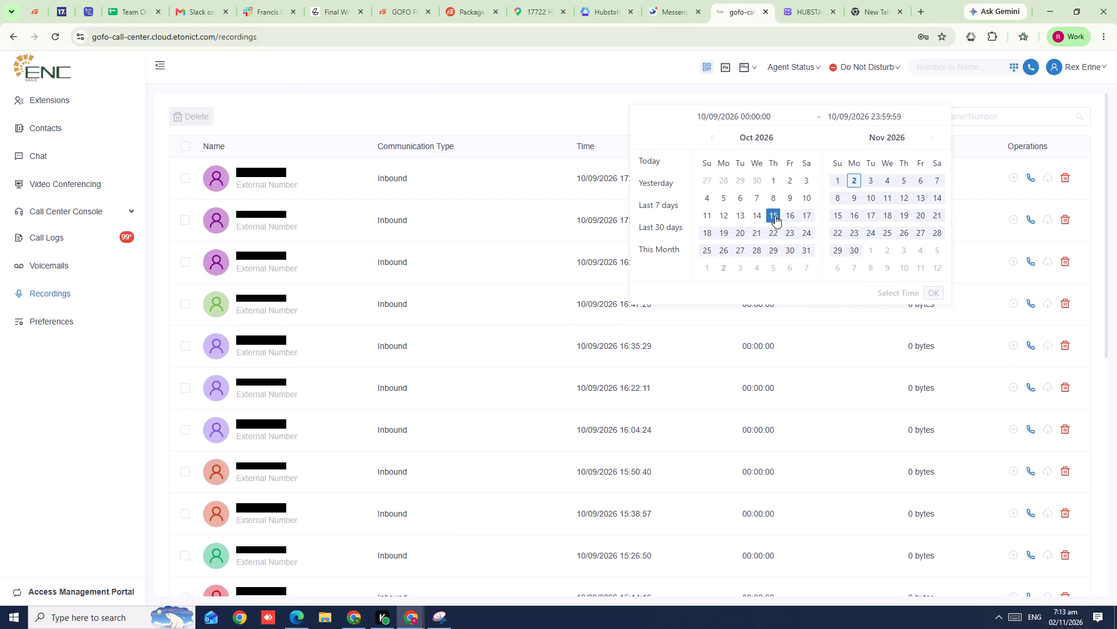
click(775, 215)
click(937, 296)
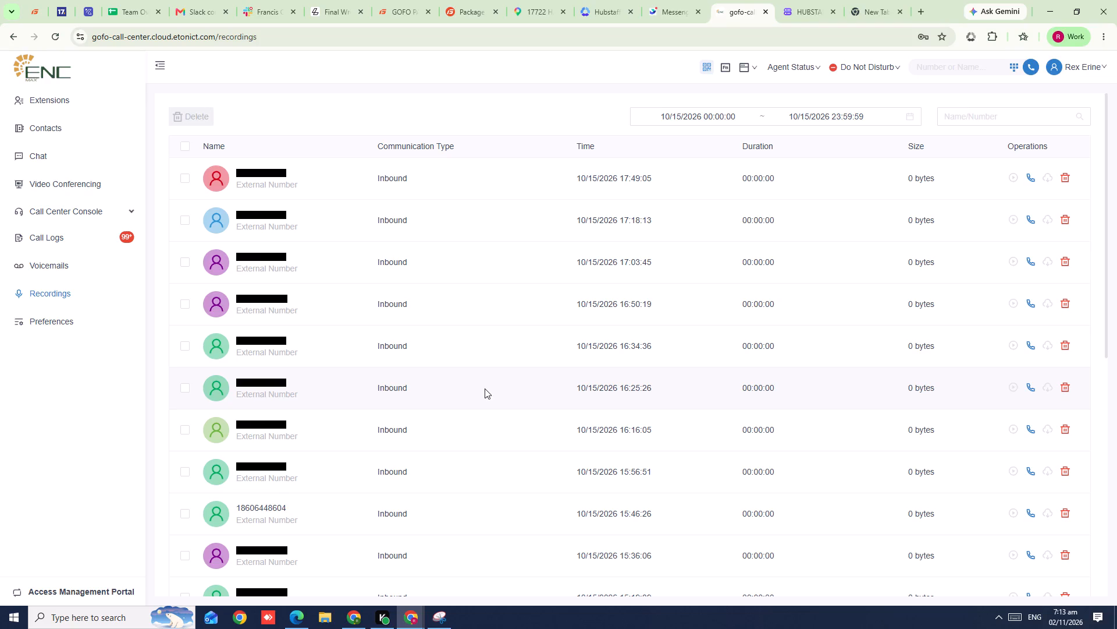
scroll(485, 388, down, 13)
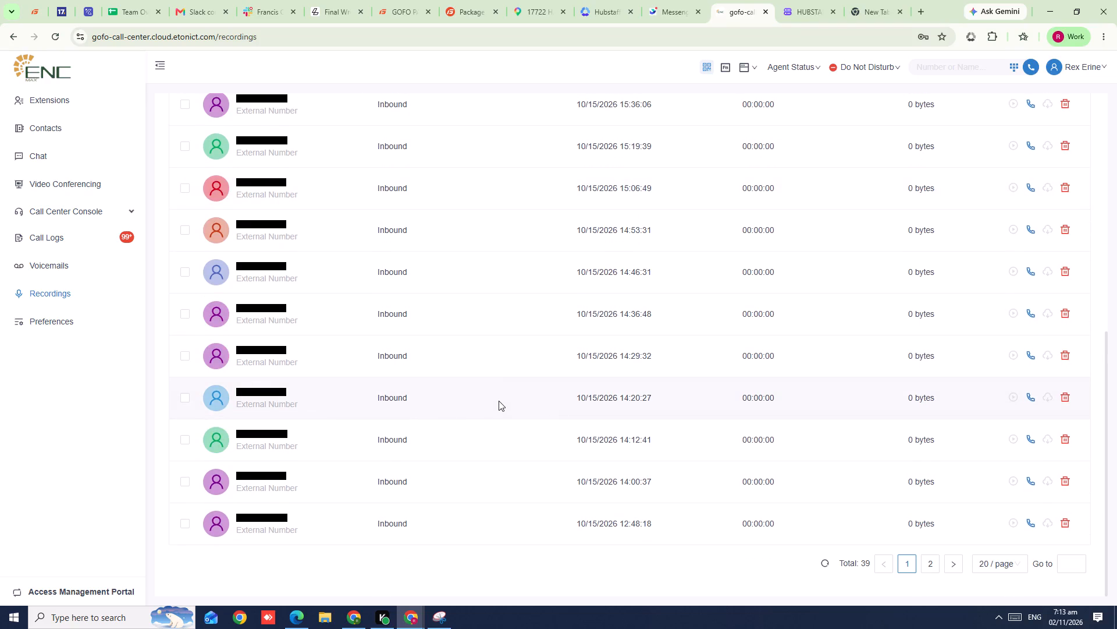
Snip the October 15 recordings list with Snipping Tool and save it as a JPEG named "october 15" in Downloads.
click(443, 617)
click(63, 43)
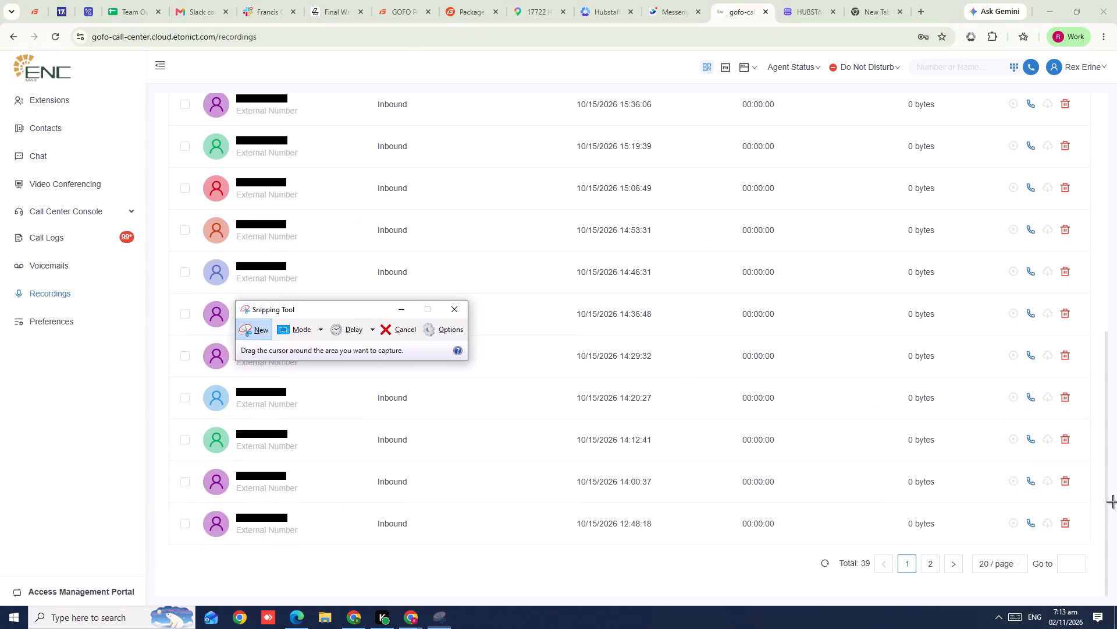
drag(1100, 511, 86, 34)
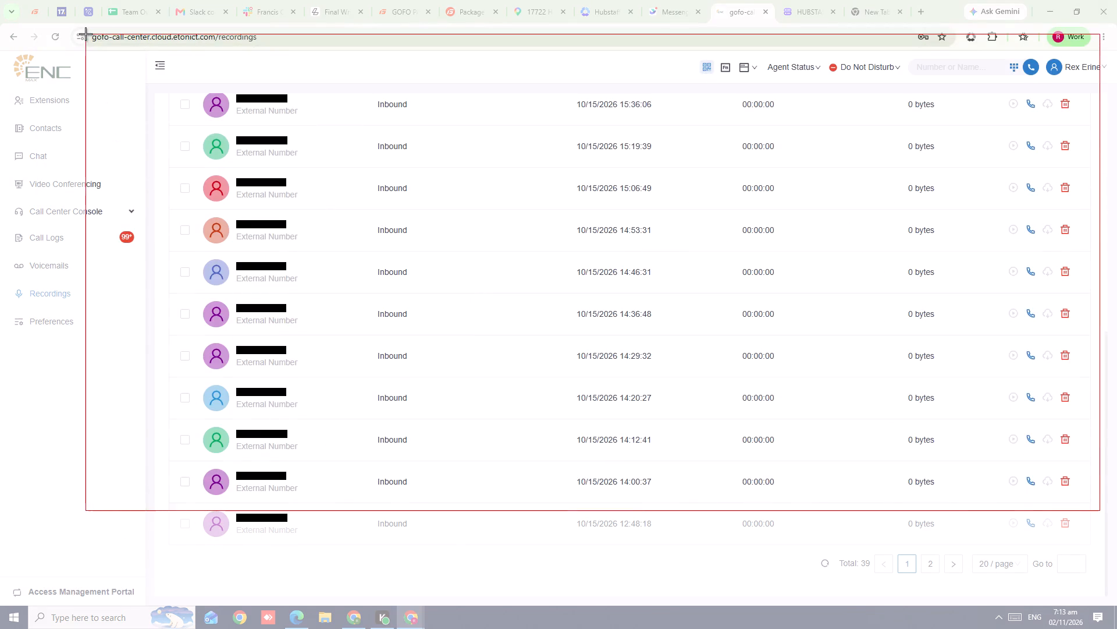
drag(86, 34, 141, 54)
click(41, 26)
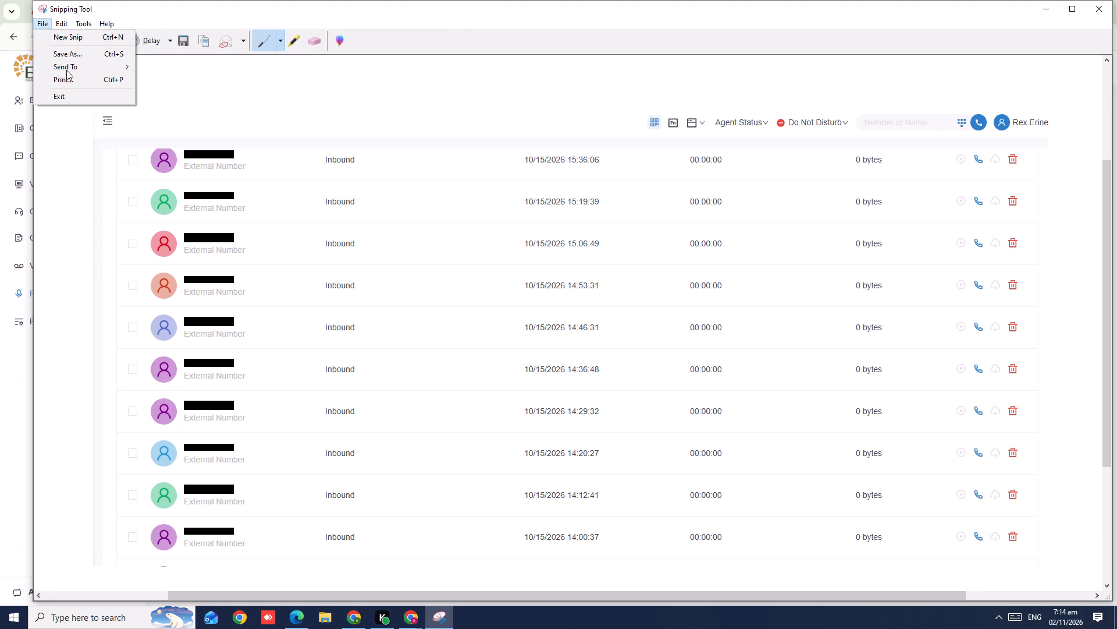
click(80, 55)
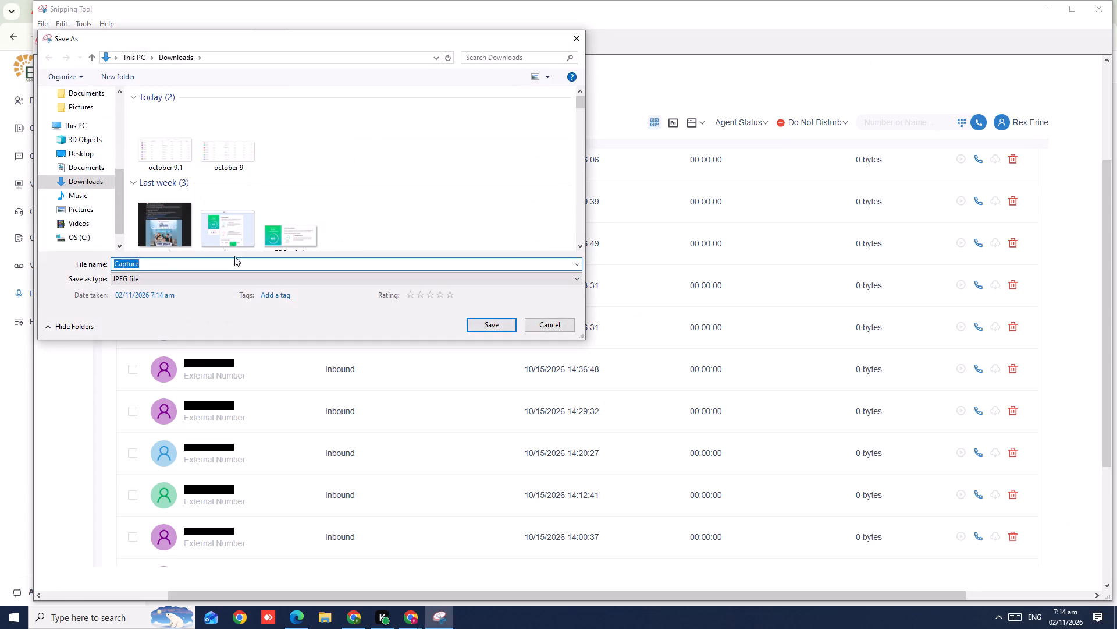
click(210, 264)
click(210, 264)
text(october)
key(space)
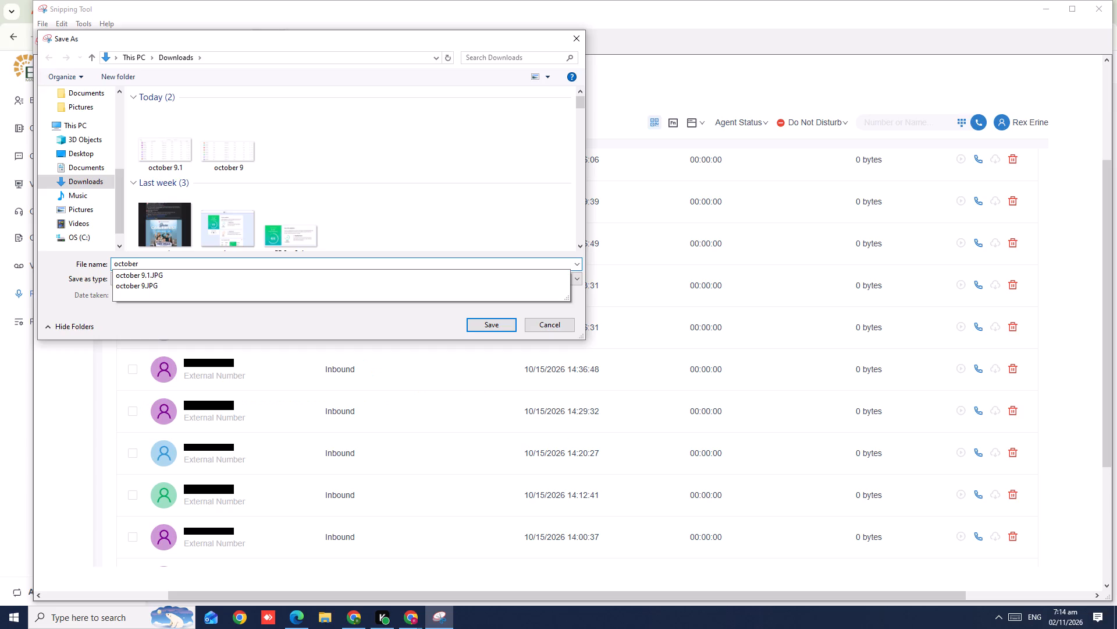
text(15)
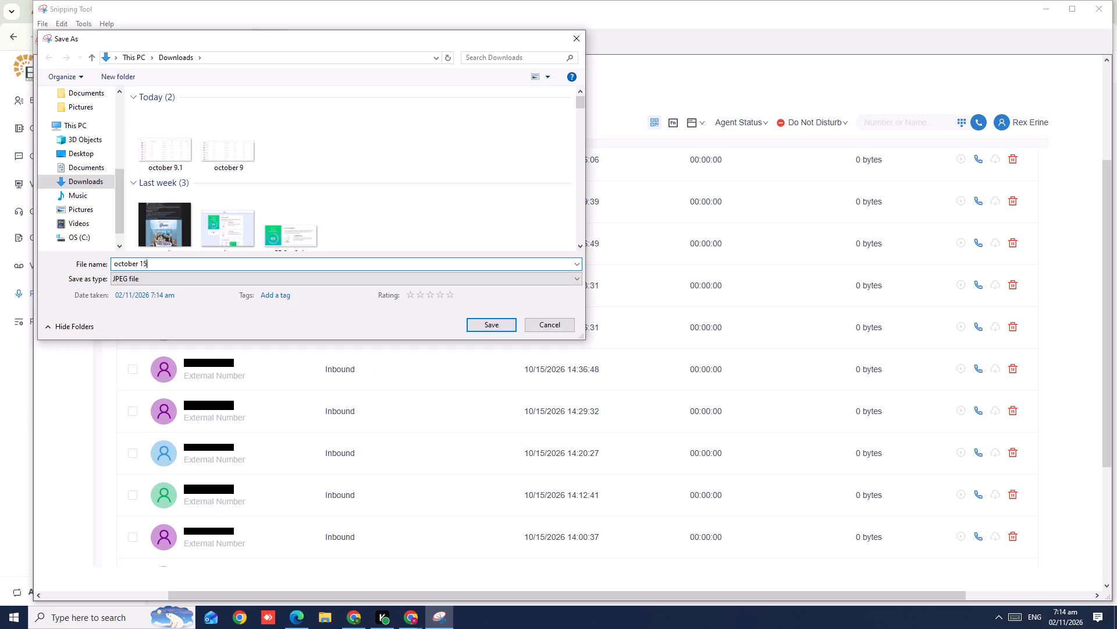
click(490, 326)
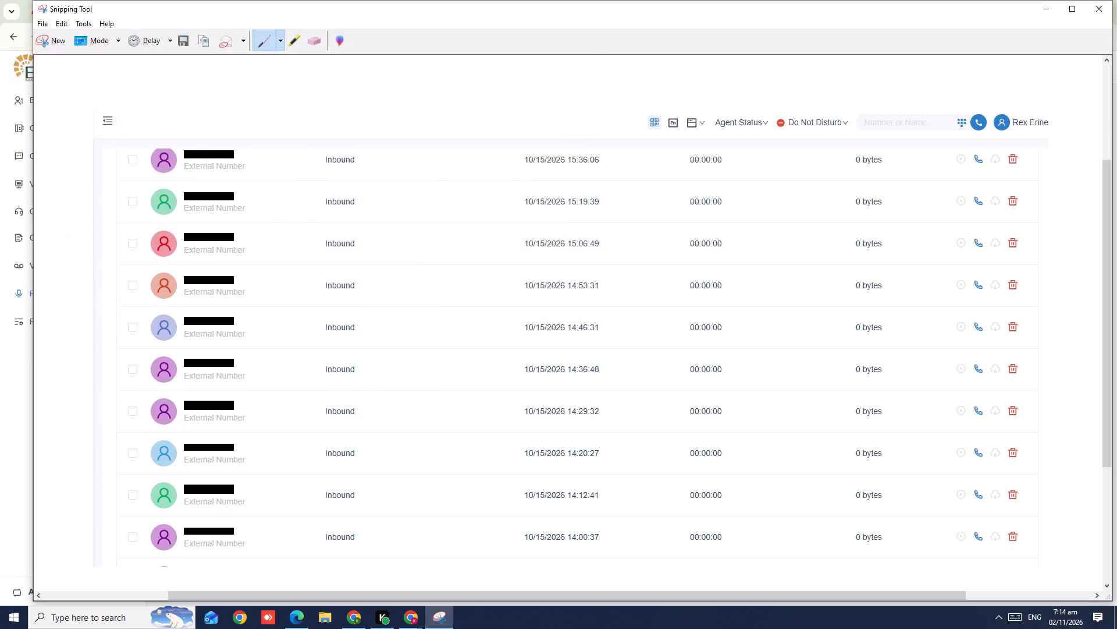
click(1045, 10)
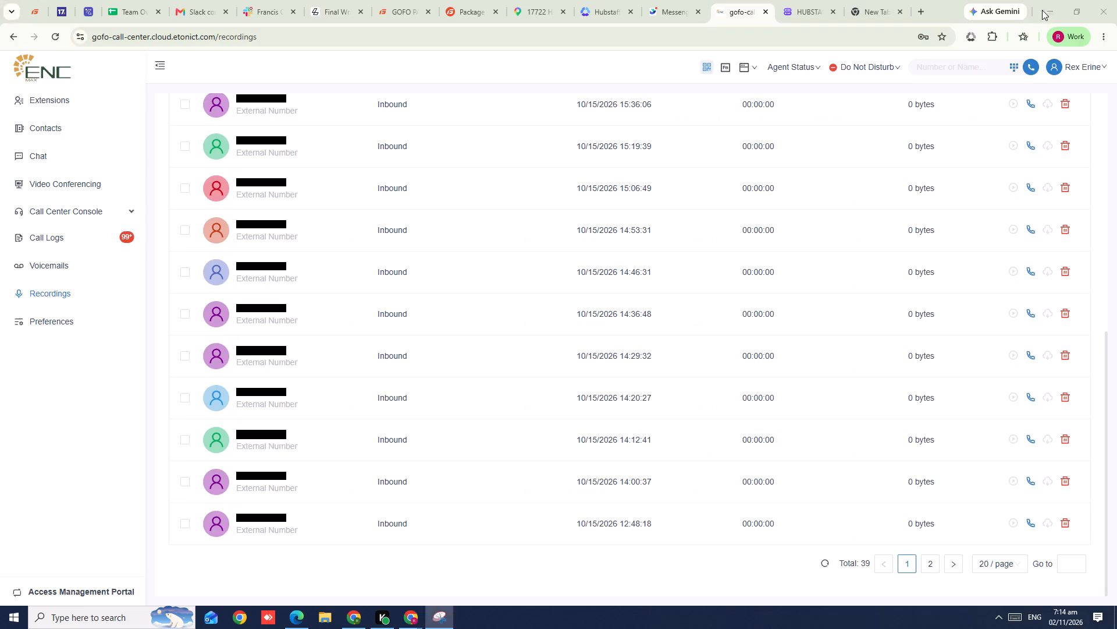
Snip the later October 15 calls of the recordings list and save the snip as a JPEG named "october15.1" in Downloads.
scroll(782, 443, up, 7)
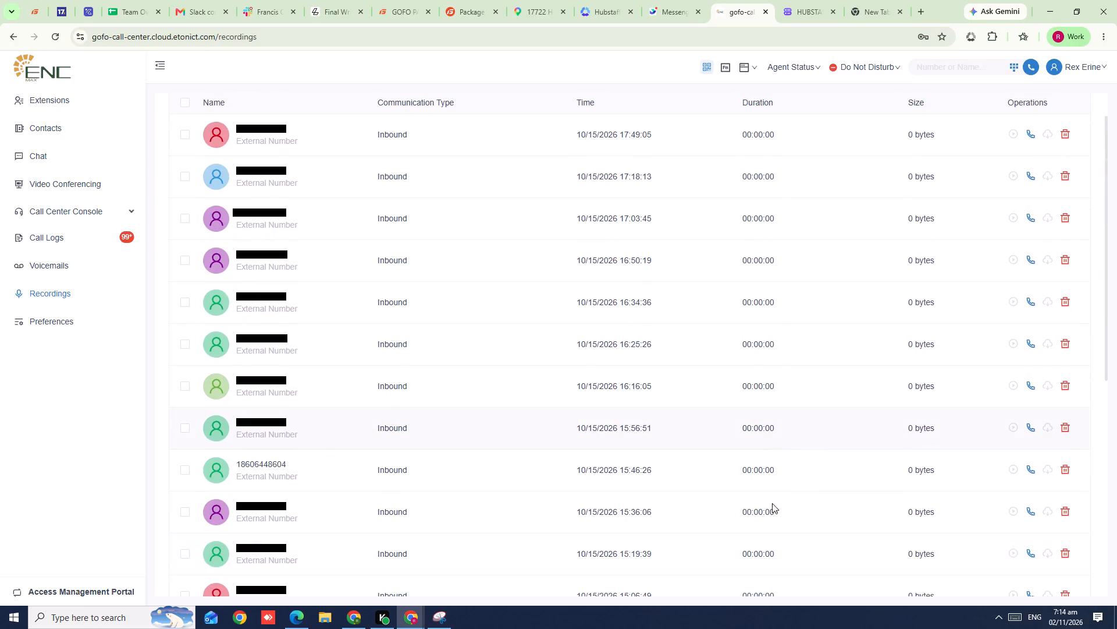
click(439, 623)
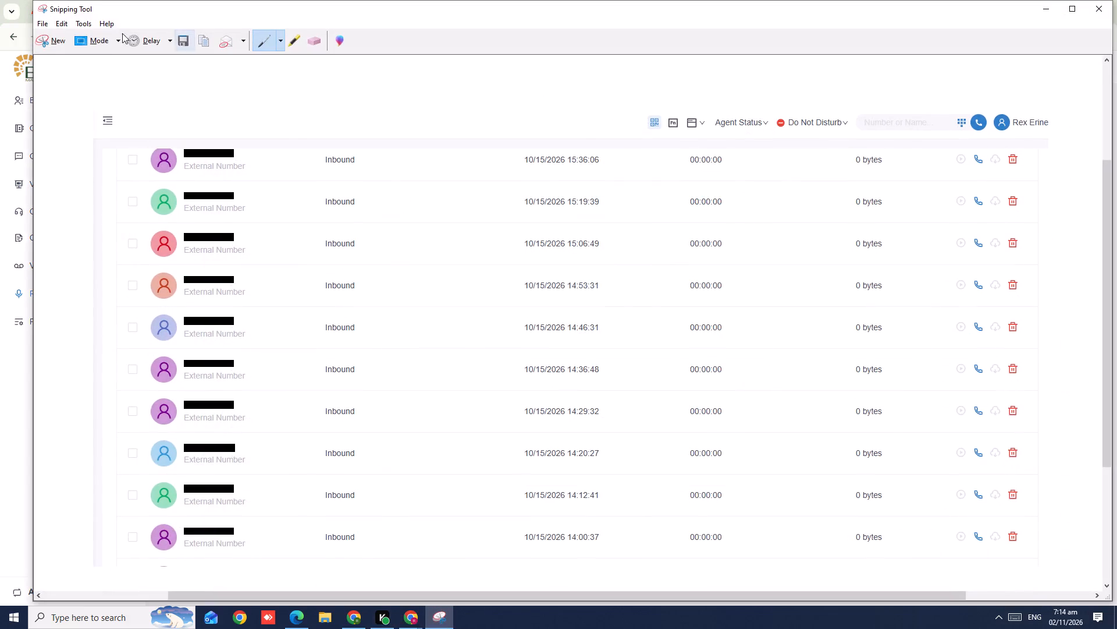
click(47, 44)
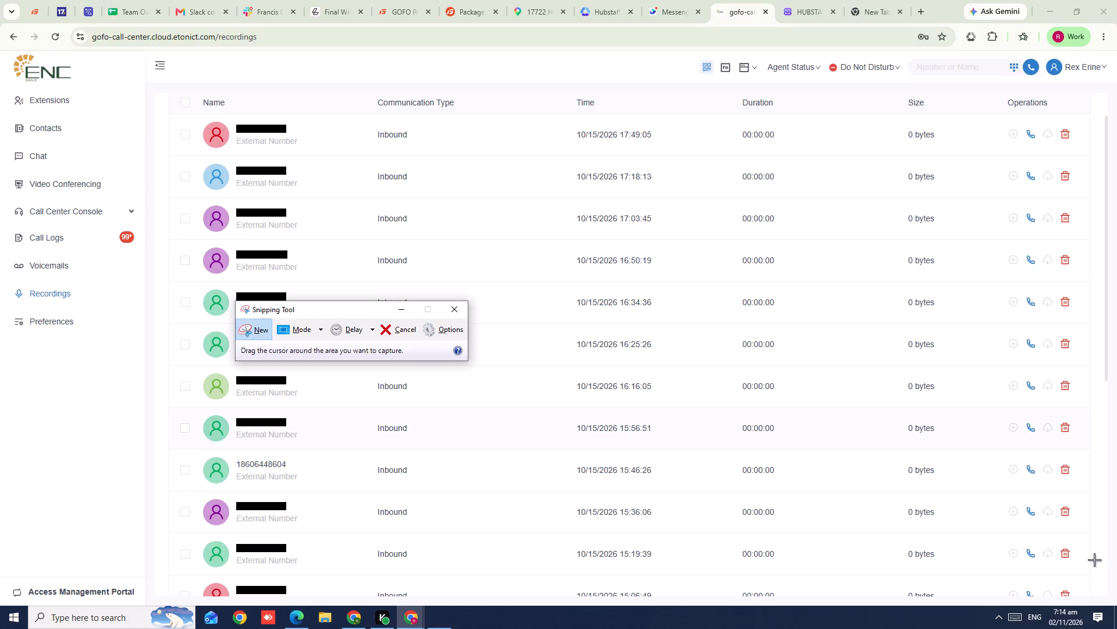
drag(1096, 603, 137, 29)
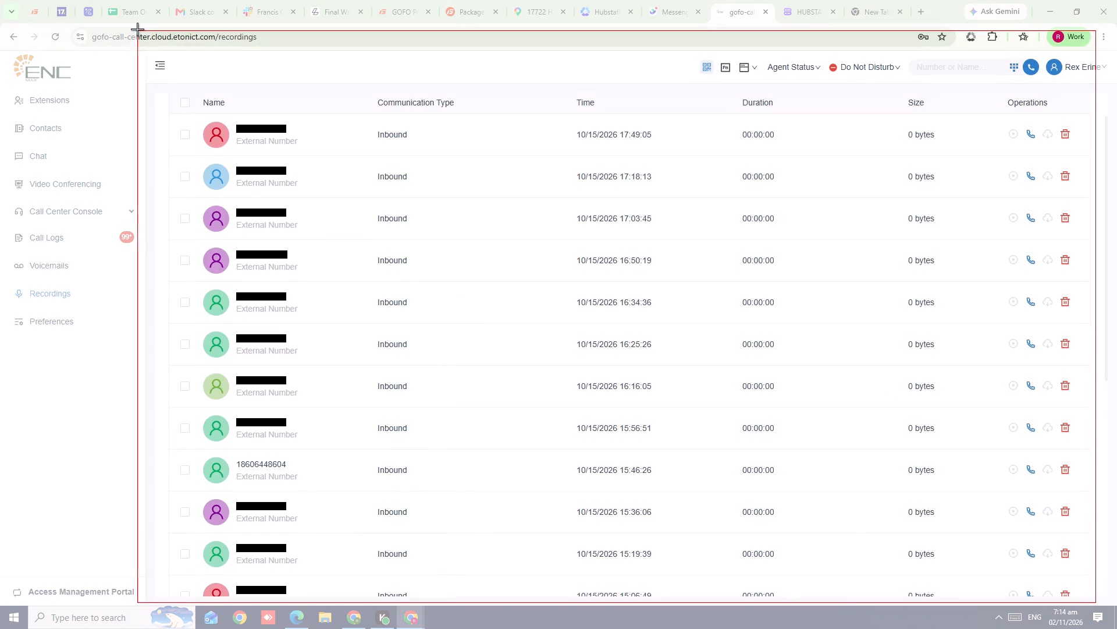
drag(137, 29, 137, 22)
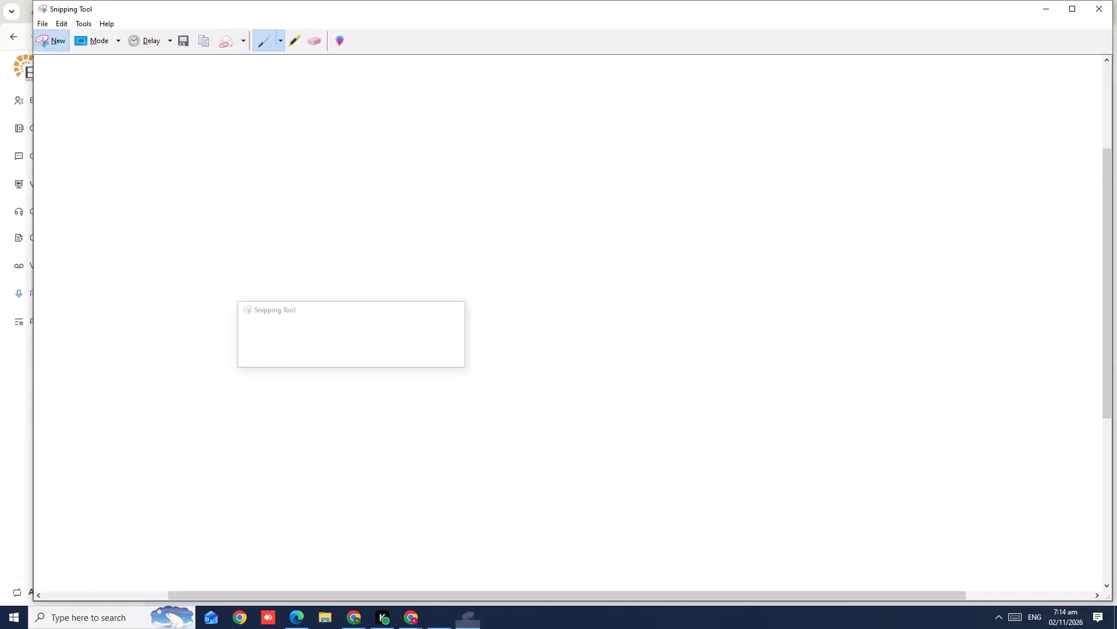
click(42, 25)
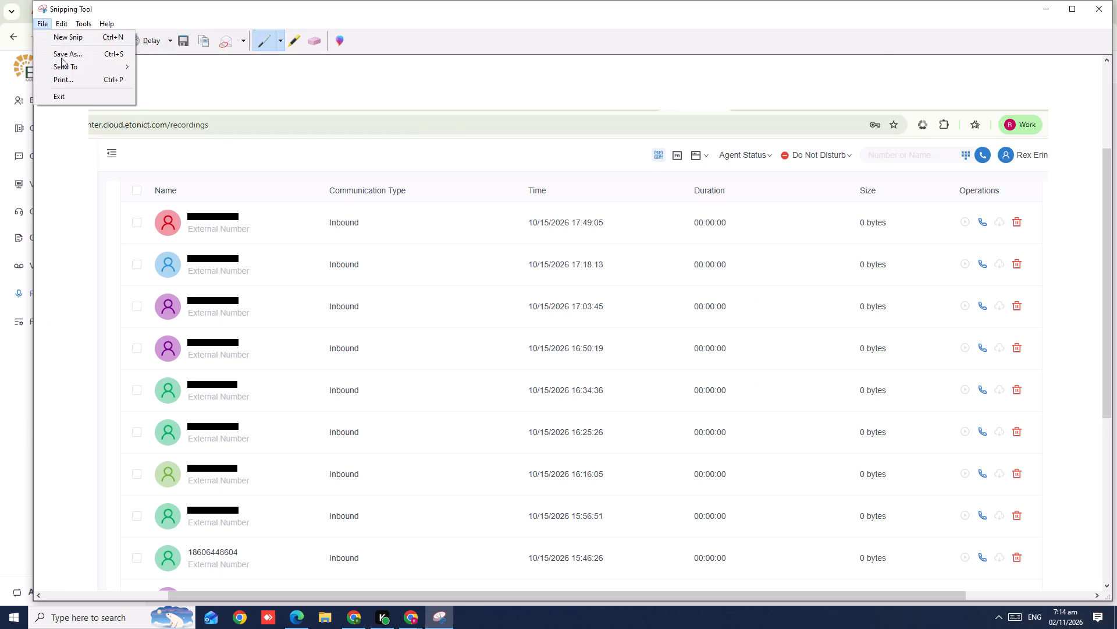
click(62, 58)
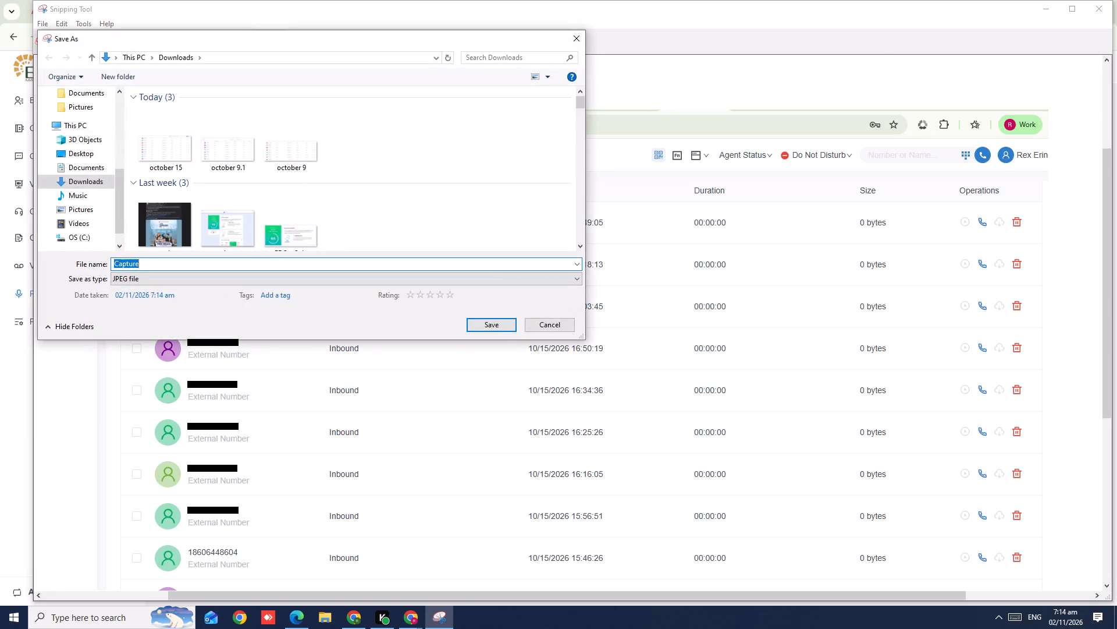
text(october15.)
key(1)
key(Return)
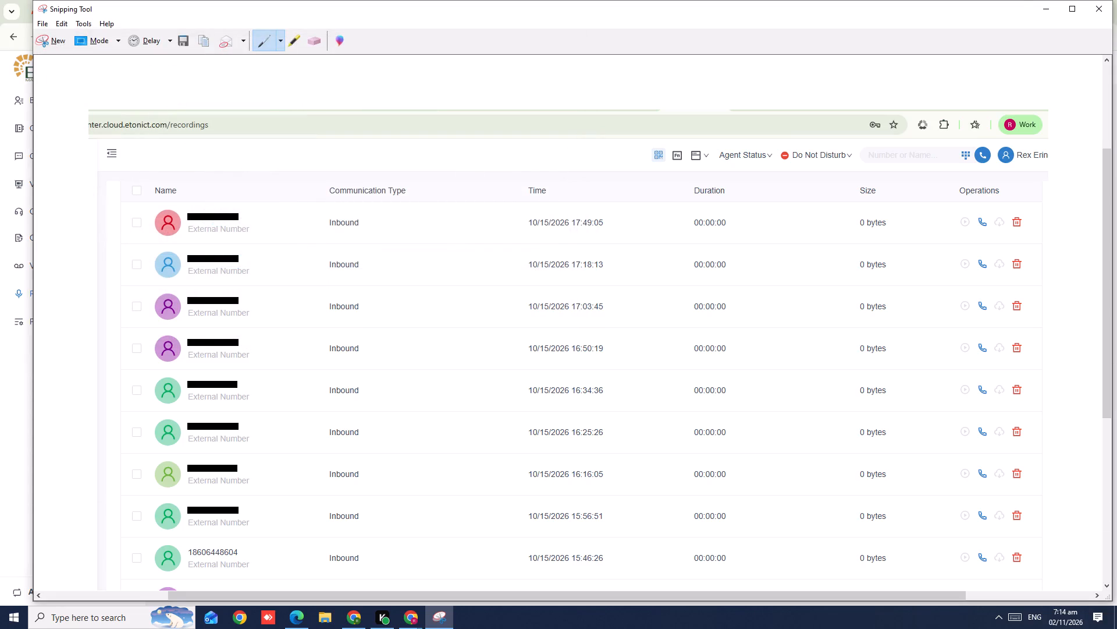
click(1047, 0)
click(1034, 4)
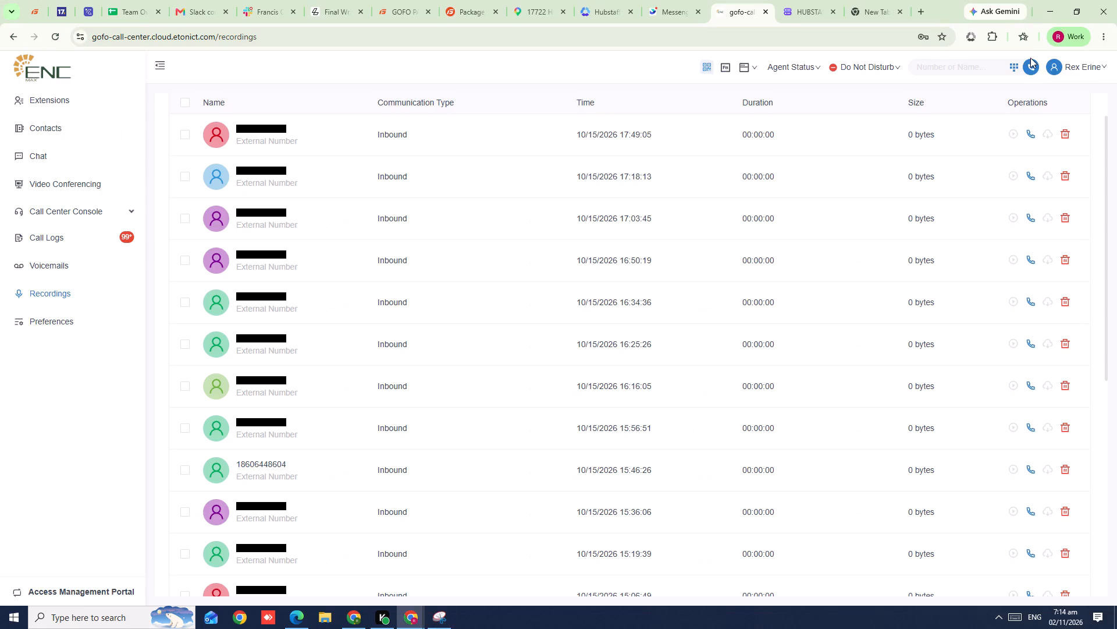
Recheck the October 15 timesheet, and on the Hubstaff Adjustment Form choose to record the account email with the response.
click(602, 16)
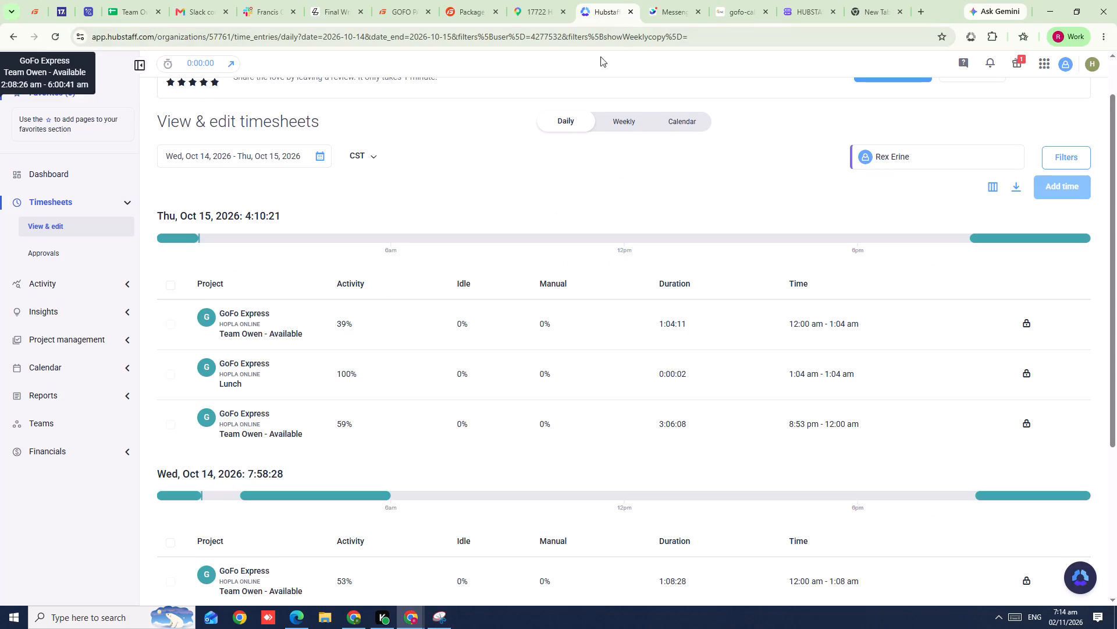
click(807, 15)
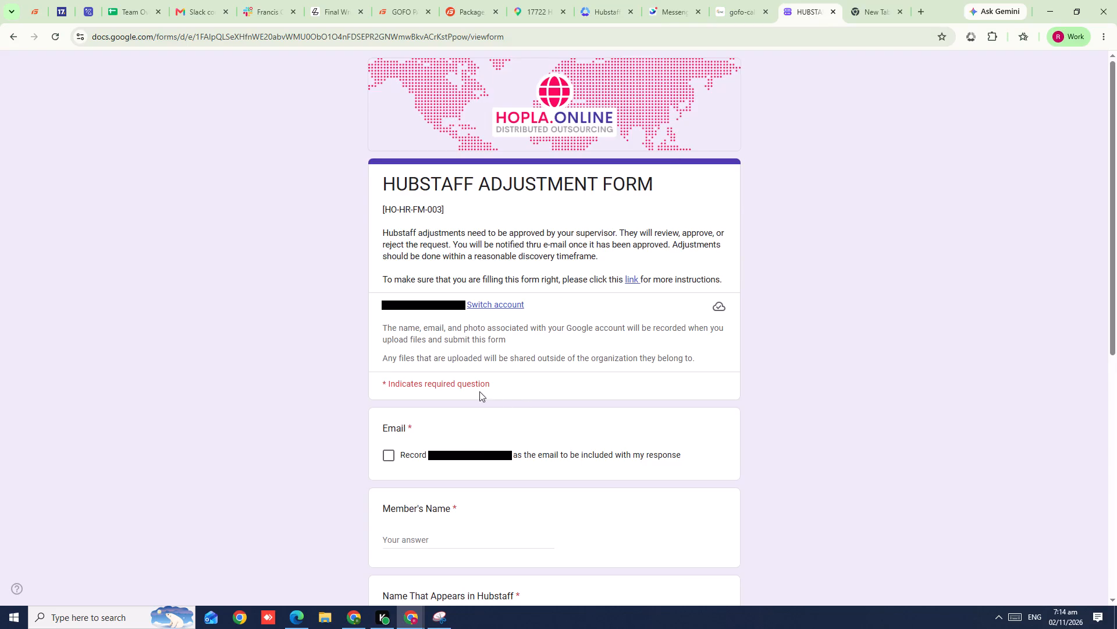
click(379, 460)
Enter the agent's name as both the Member's Name and the Name That Appears in Hubstaff.
scroll(450, 491, down, 2)
click(418, 420)
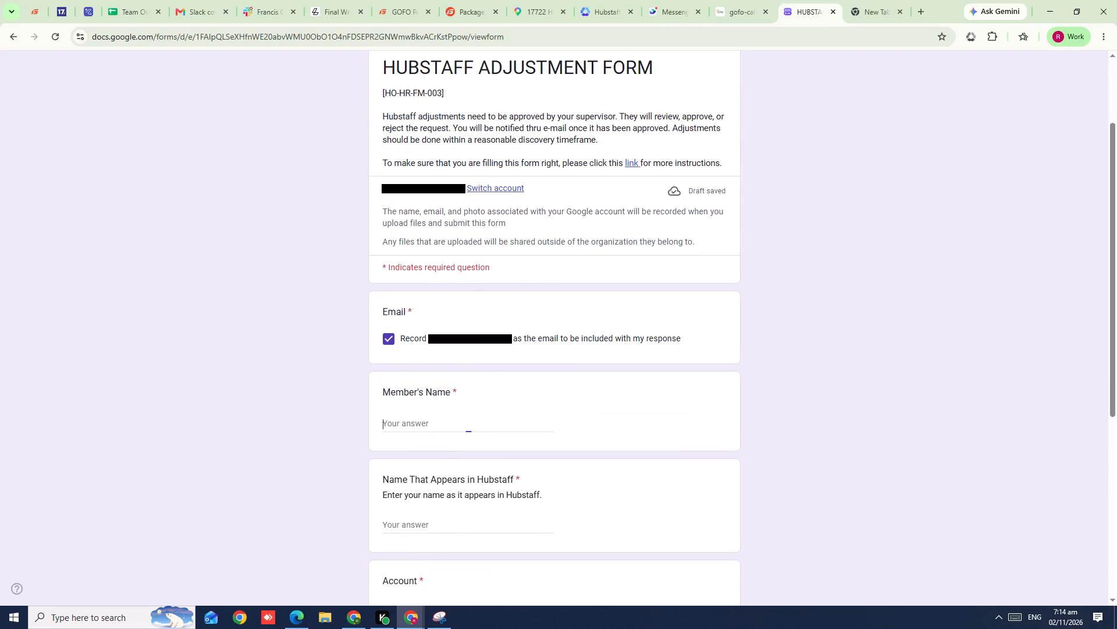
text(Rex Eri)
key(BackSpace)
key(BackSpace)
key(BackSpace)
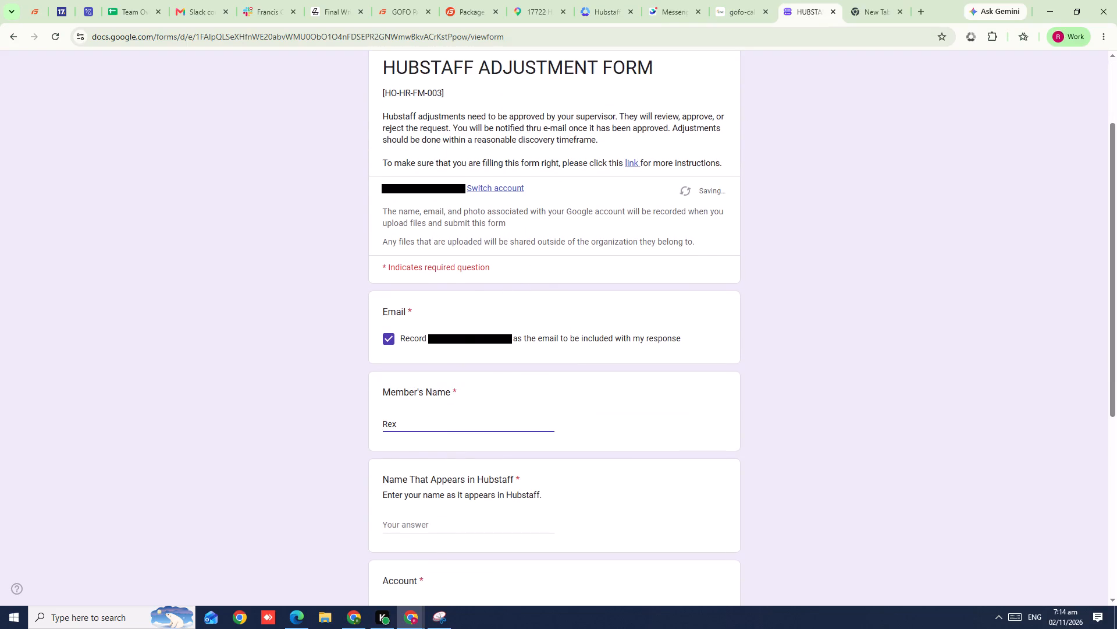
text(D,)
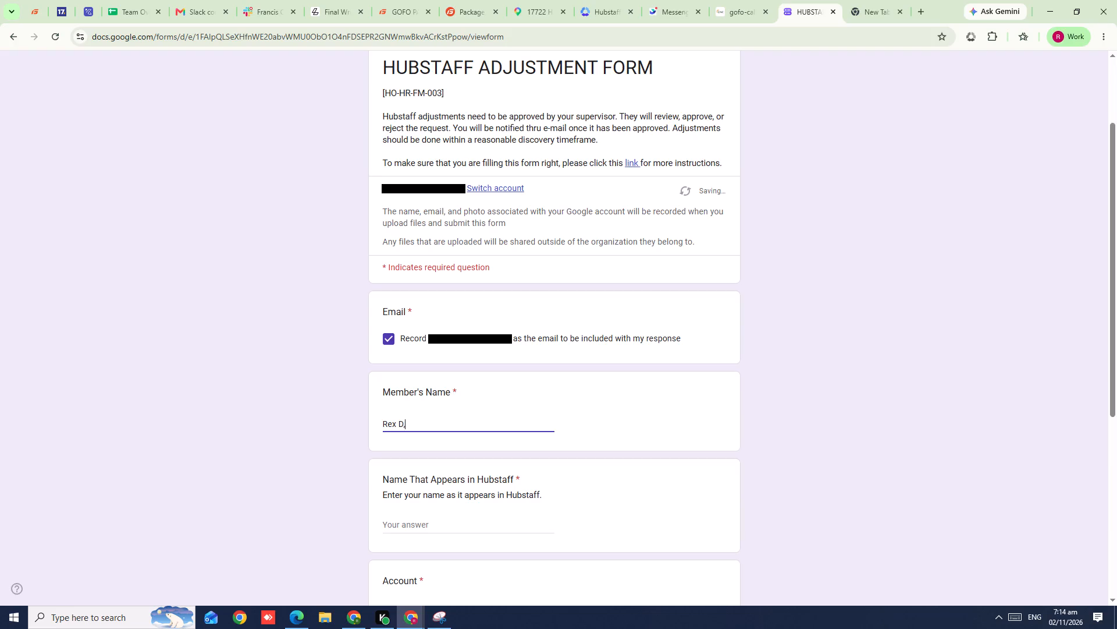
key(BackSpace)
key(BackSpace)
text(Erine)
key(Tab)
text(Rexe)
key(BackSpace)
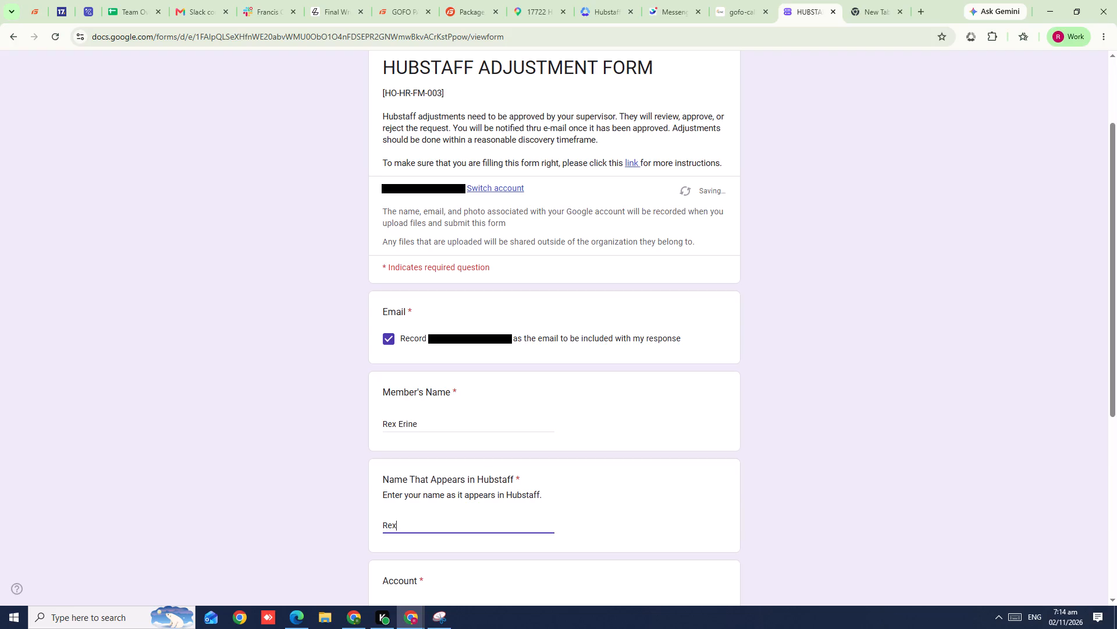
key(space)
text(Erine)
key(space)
Enter "Gofo Express" as the Account and fill in the supervisor's full name.
scroll(582, 567, down, 4)
click(441, 362)
click(426, 394)
click(427, 385)
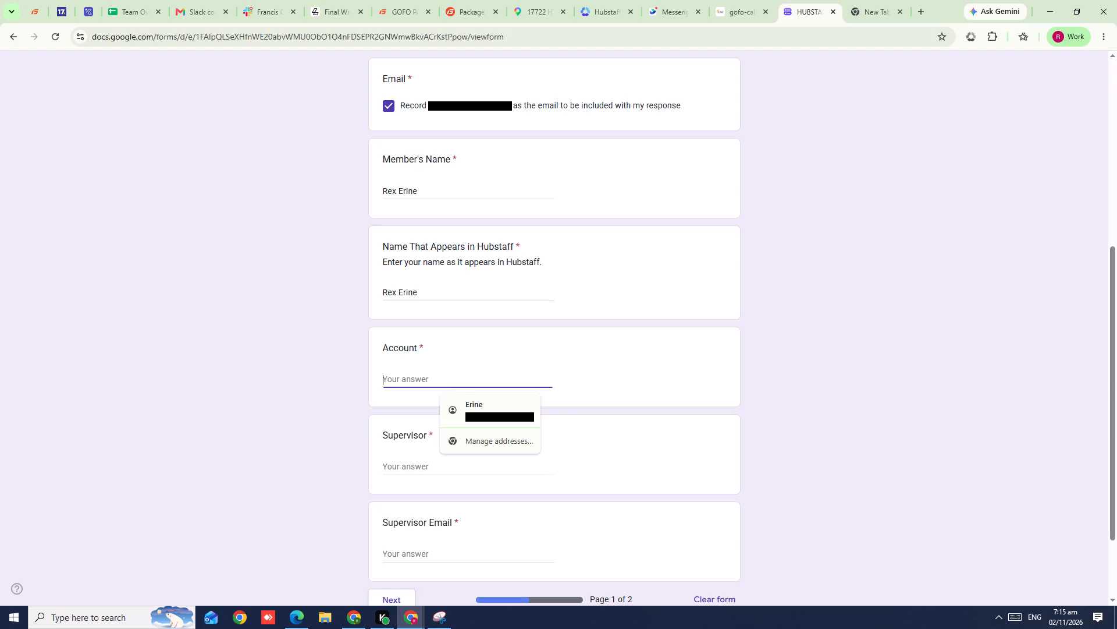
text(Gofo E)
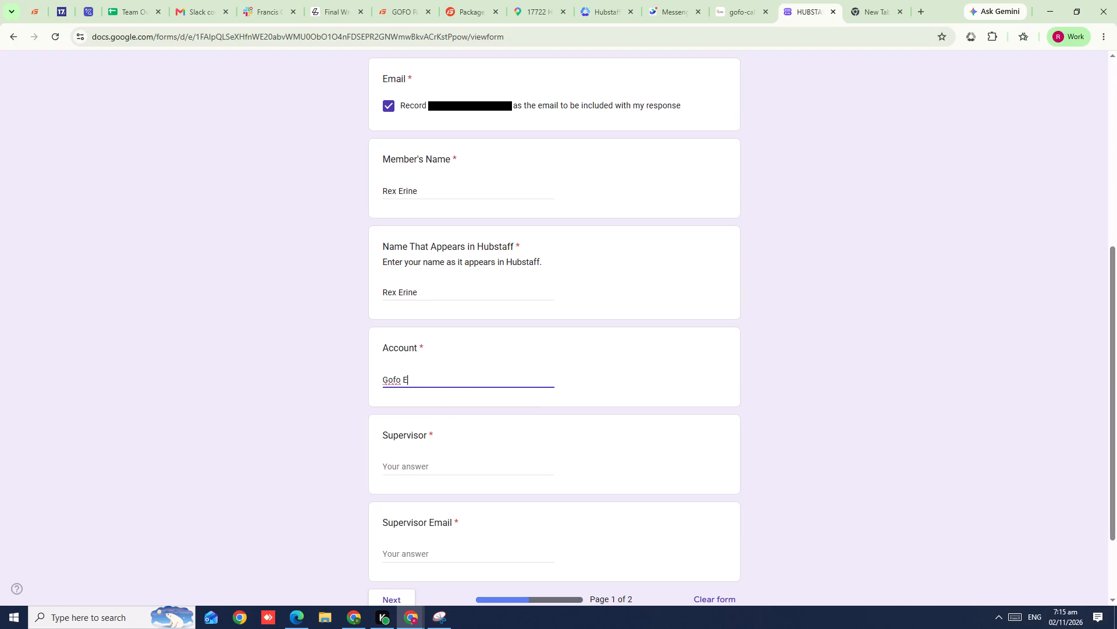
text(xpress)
click(430, 457)
click(424, 463)
scroll(438, 453, down, 3)
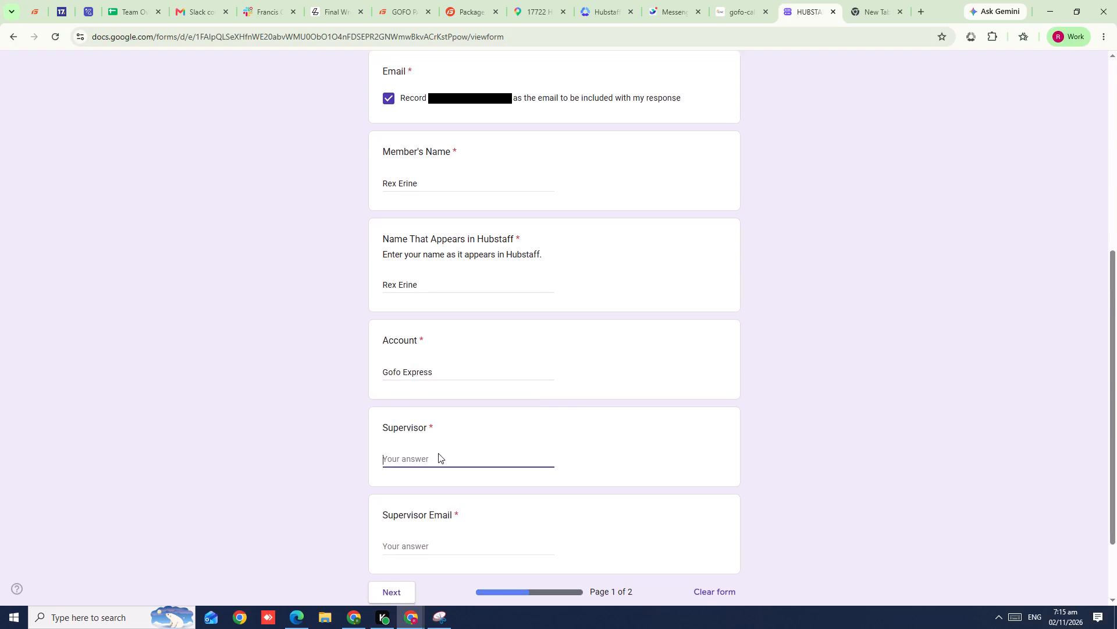
scroll(438, 453, down, 1)
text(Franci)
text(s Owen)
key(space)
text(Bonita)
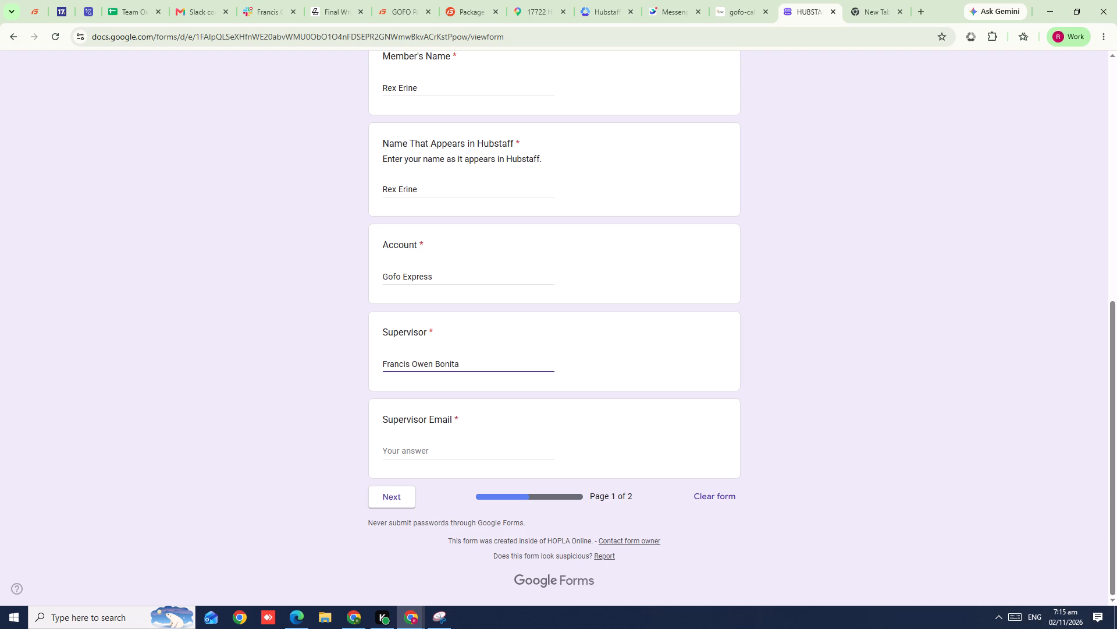
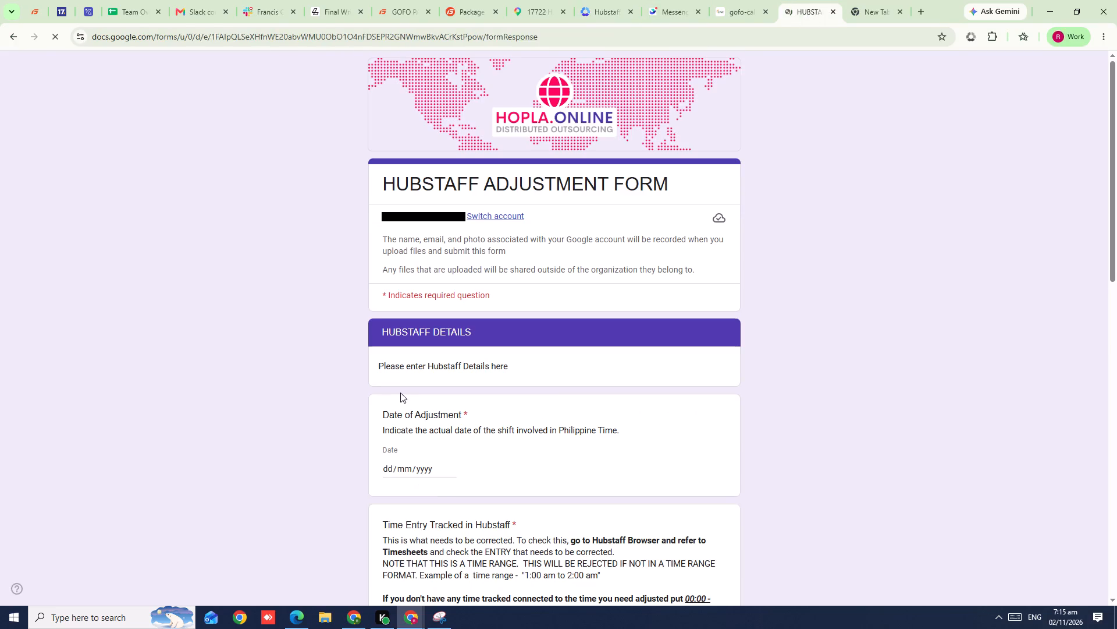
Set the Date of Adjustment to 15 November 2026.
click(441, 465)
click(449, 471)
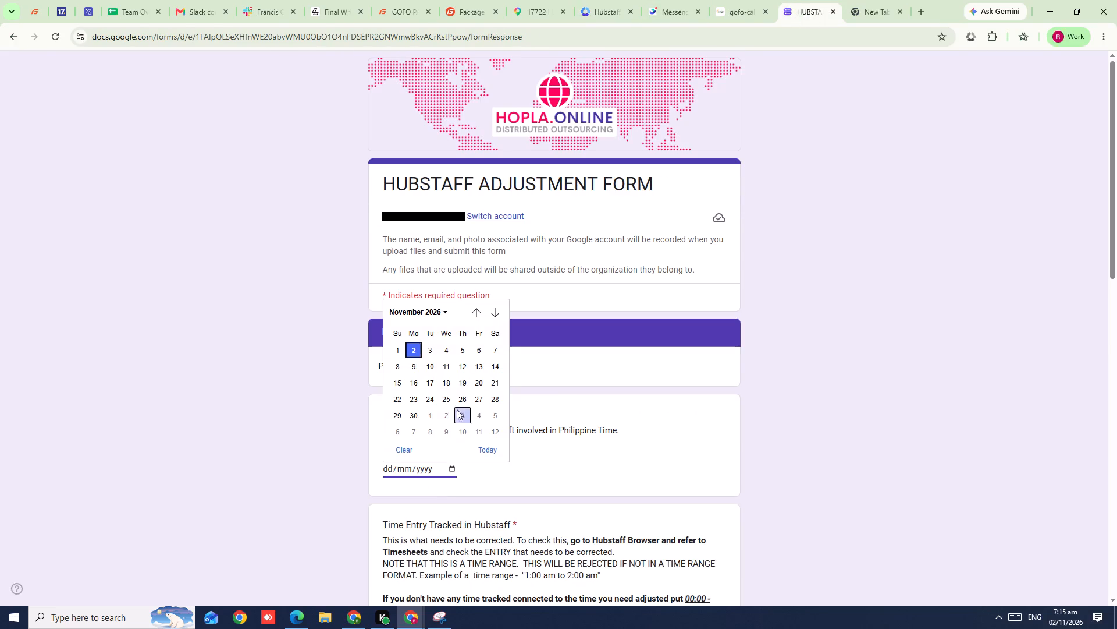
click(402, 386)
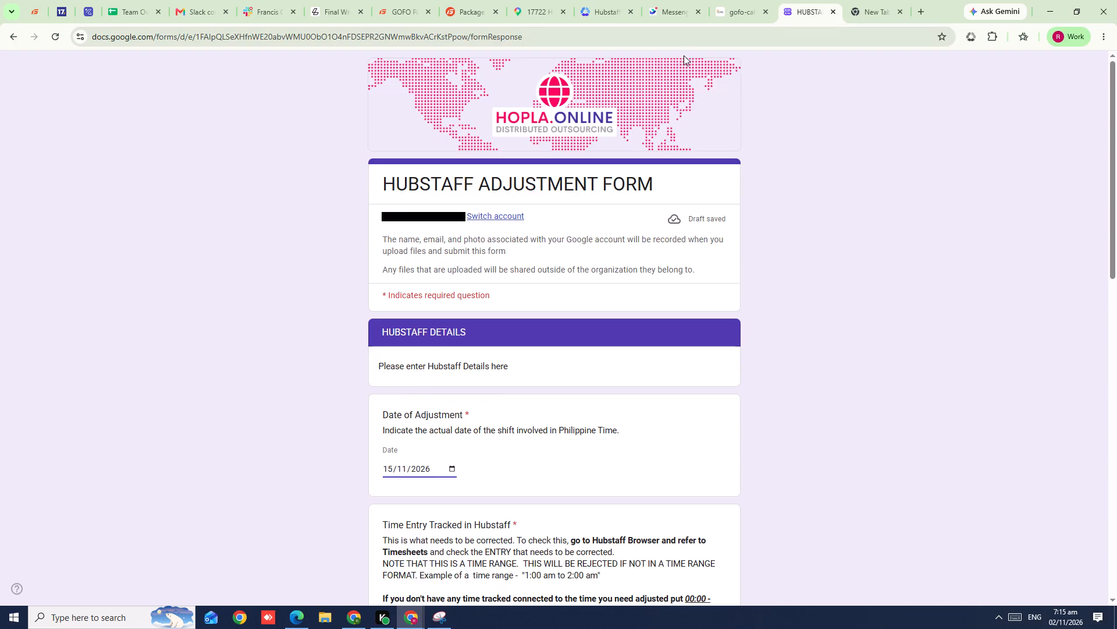
Check the shift date against the call recordings, the October 15 Hubstaff timesheet and the October 2026 system calendar.
click(742, 19)
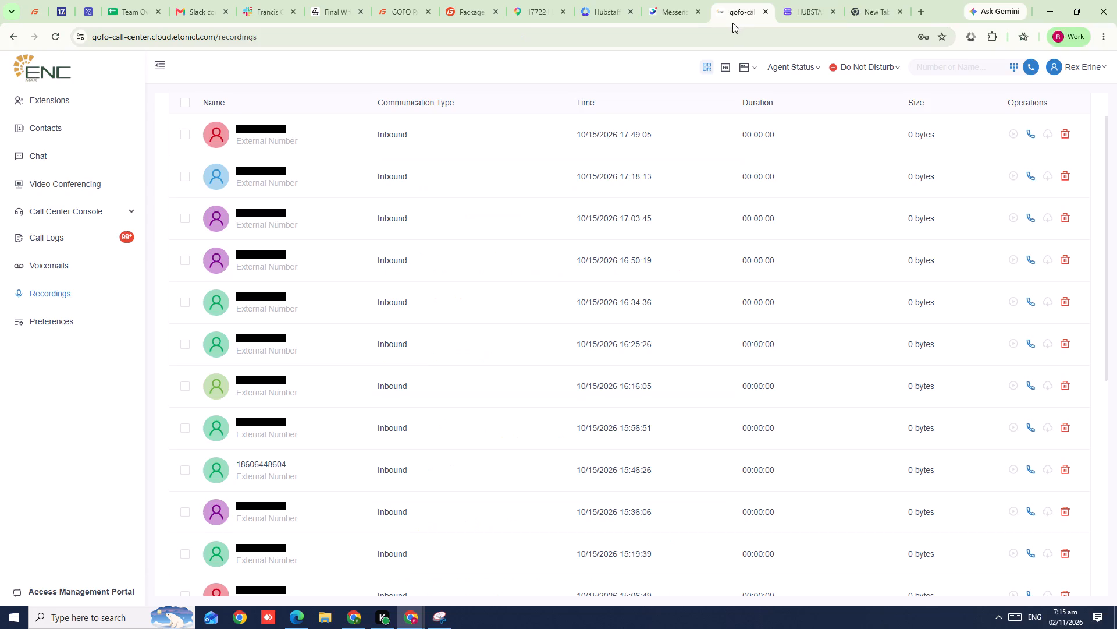
click(871, 23)
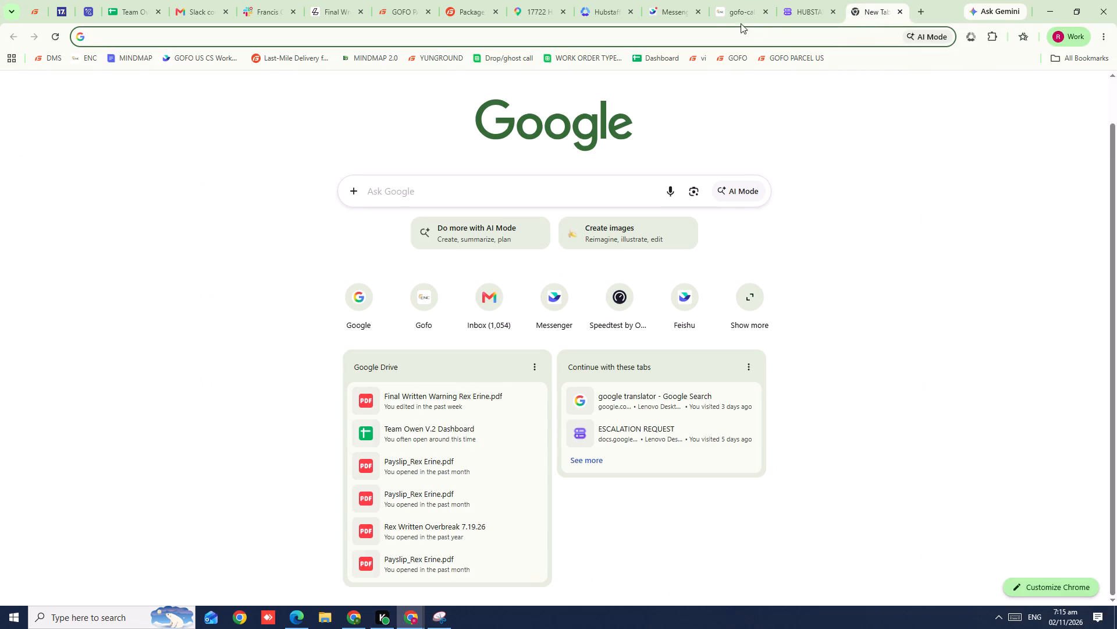
click(732, 17)
click(603, 22)
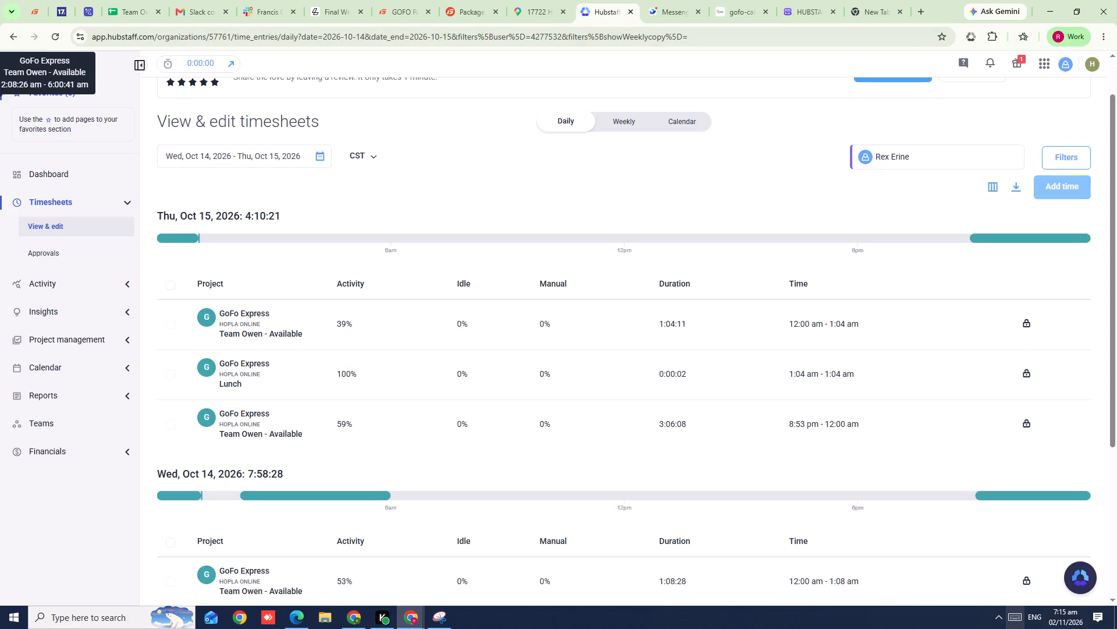
click(1057, 609)
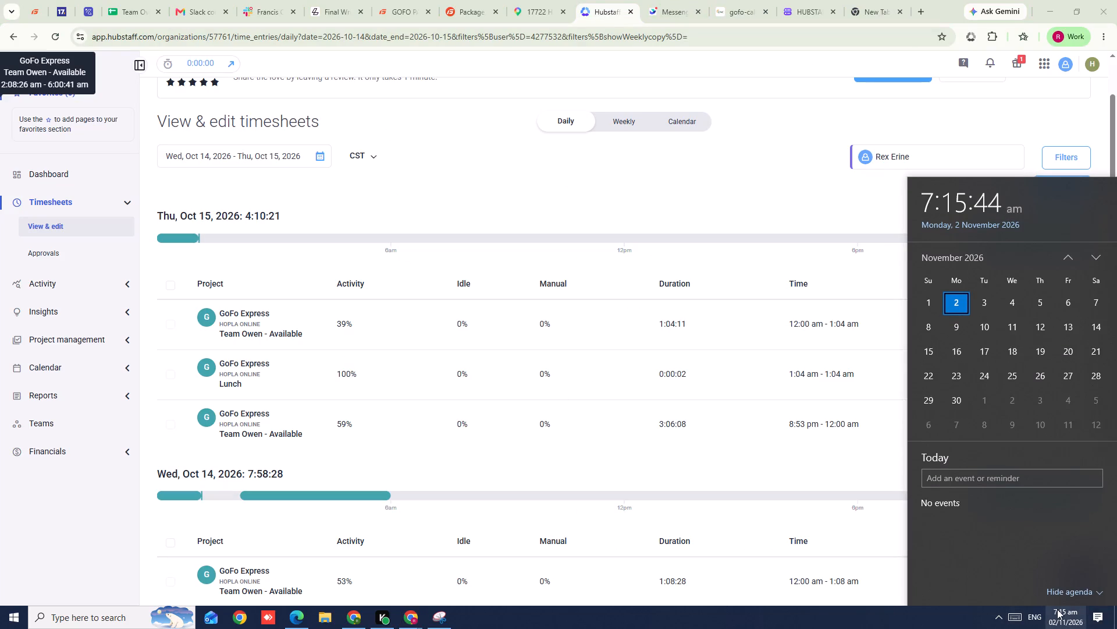
click(1075, 256)
click(1072, 257)
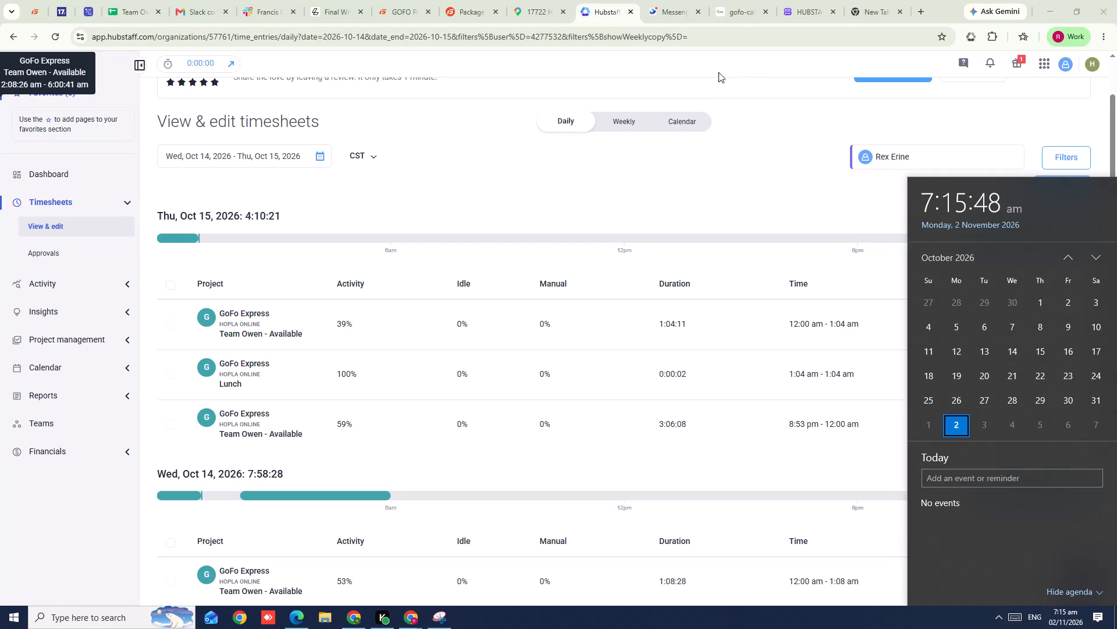
Set the Date of Adjustment on the Hubstaff Adjustment Form to 15 October 2026.
click(796, 7)
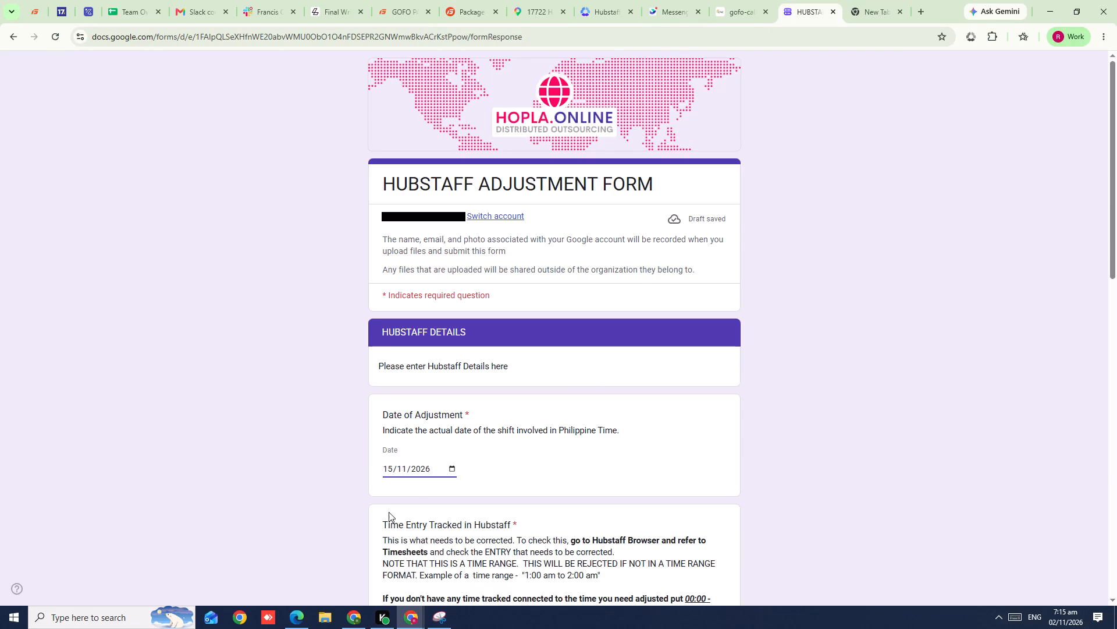
click(446, 465)
click(454, 465)
click(446, 471)
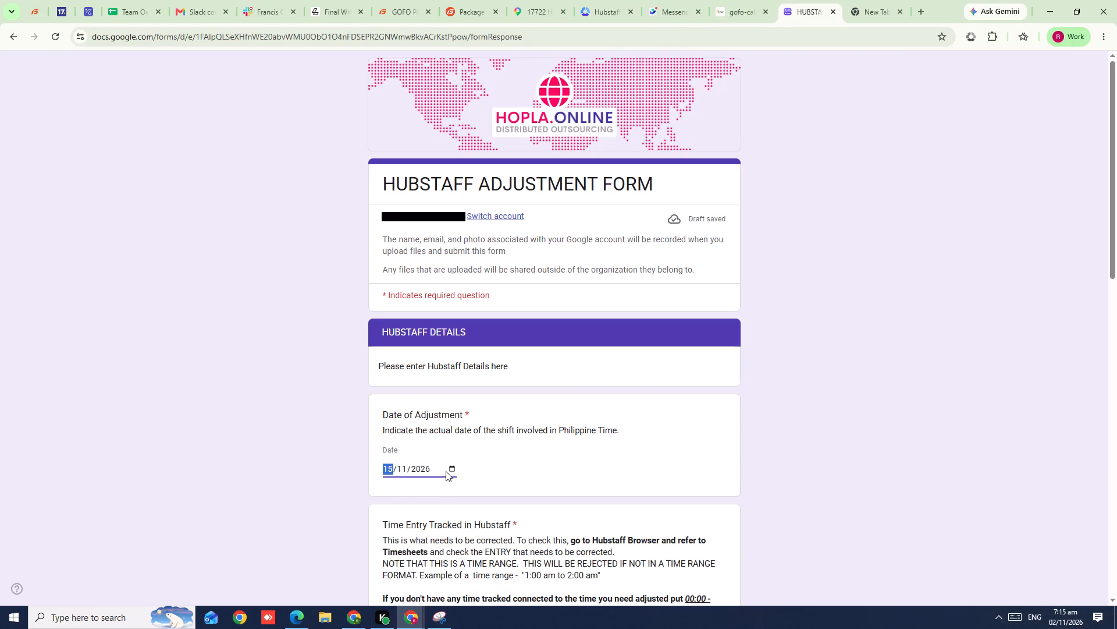
click(449, 471)
scroll(476, 367, up, 13)
click(464, 363)
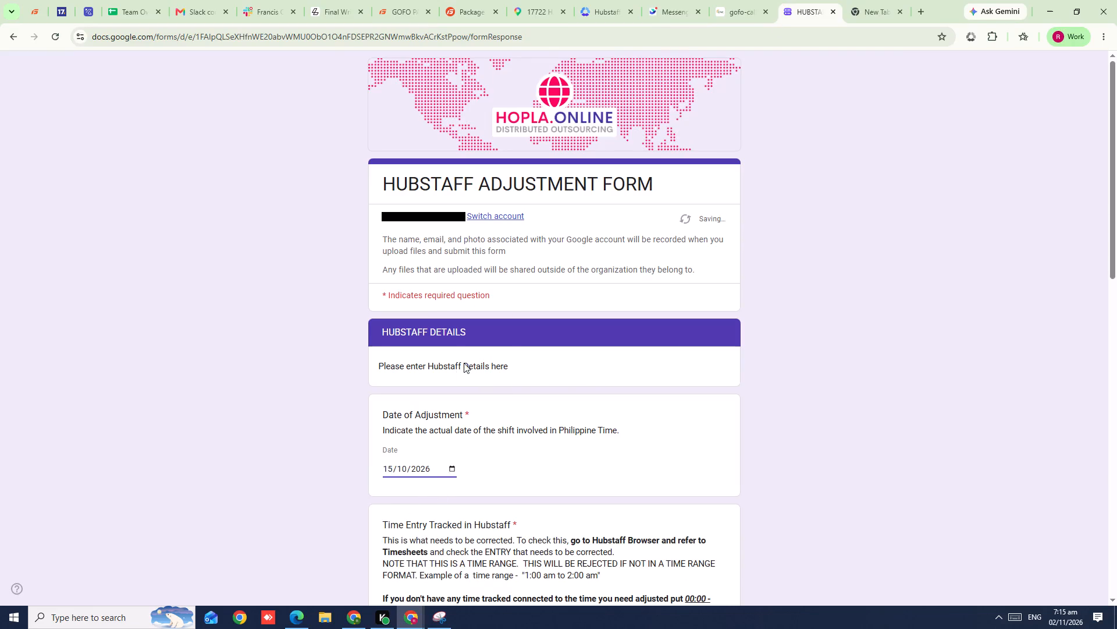
Enter "00:00- 00:00" as the Time Entry Tracked in Hubstaff.
scroll(437, 471, down, 6)
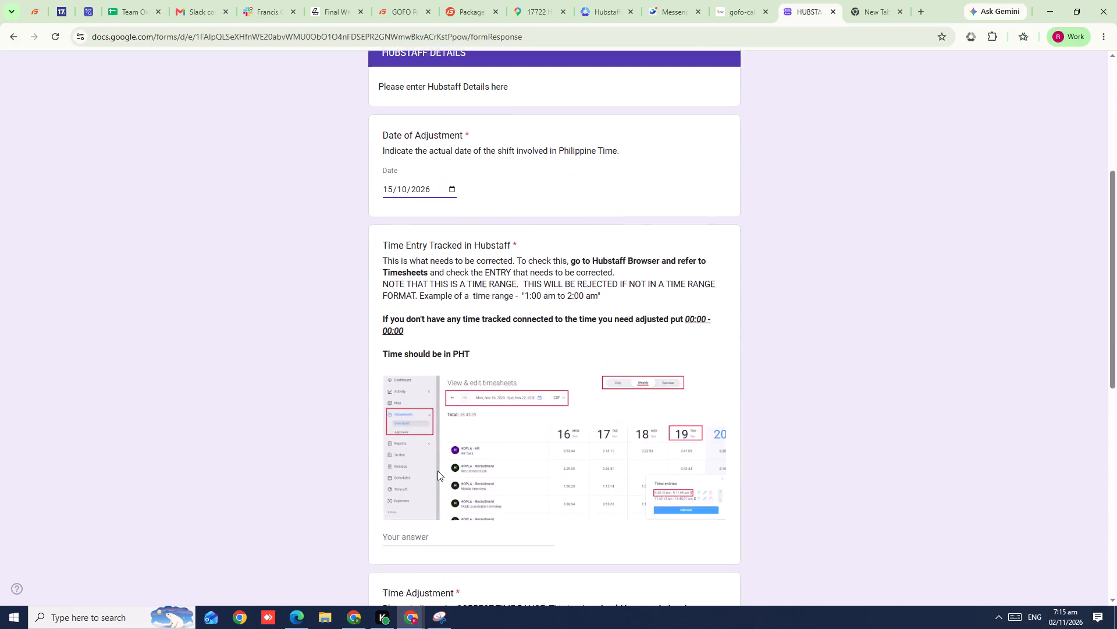
scroll(437, 471, down, 4)
click(437, 234)
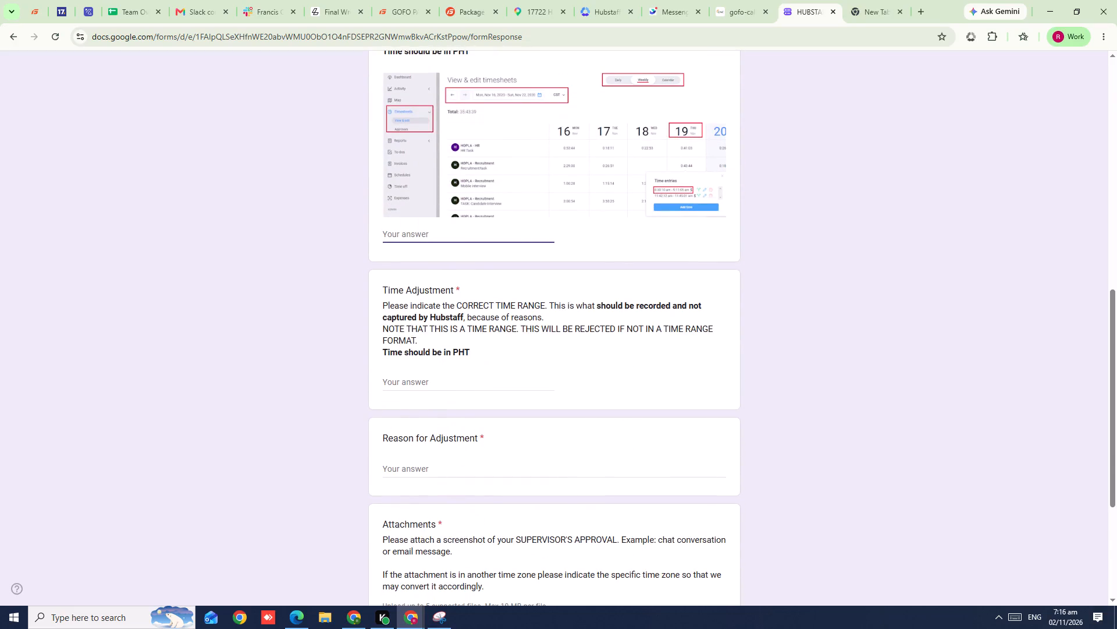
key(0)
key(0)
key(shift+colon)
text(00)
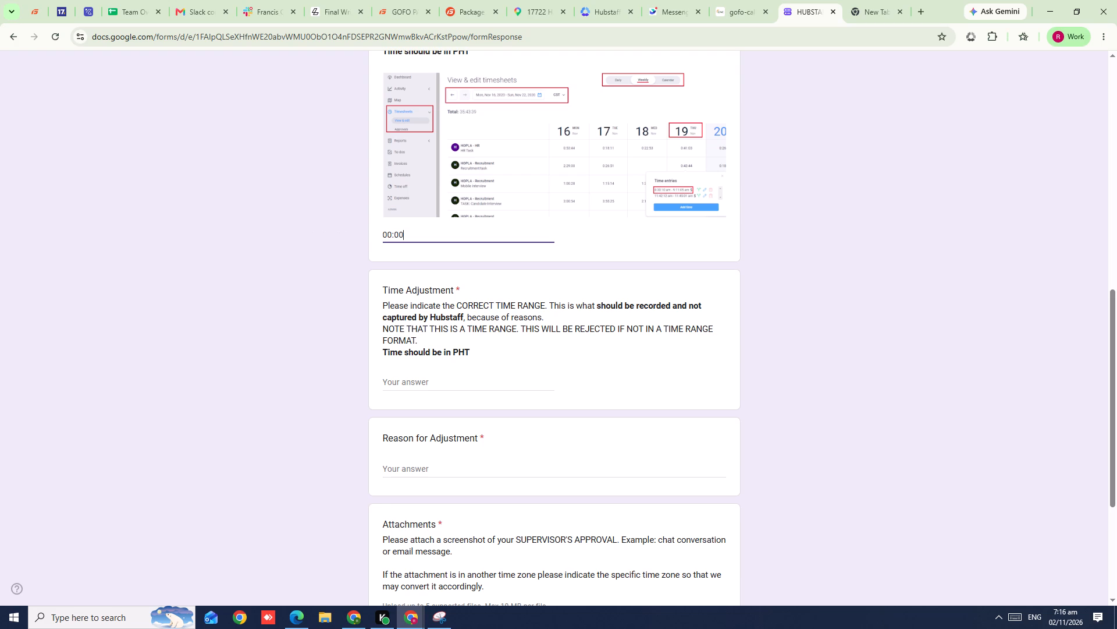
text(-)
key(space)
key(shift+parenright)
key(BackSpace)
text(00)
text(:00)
Recheck the October 15 call recordings and timesheet, and enter "2:04am- 06:am" as the Time Adjustment range.
click(467, 382)
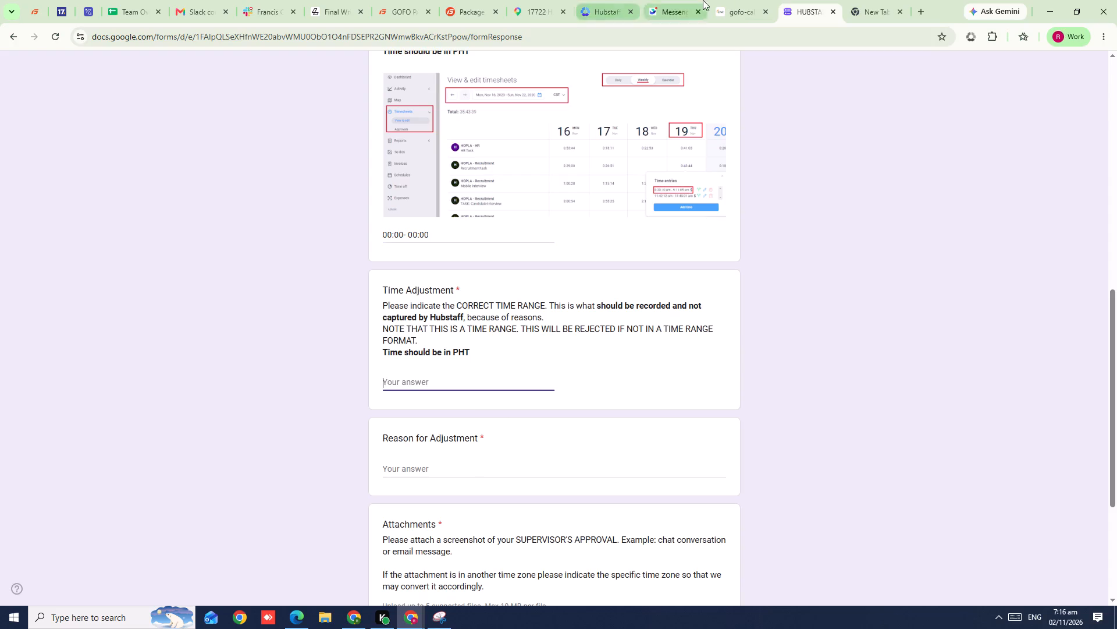
click(744, 12)
scroll(606, 361, down, 10)
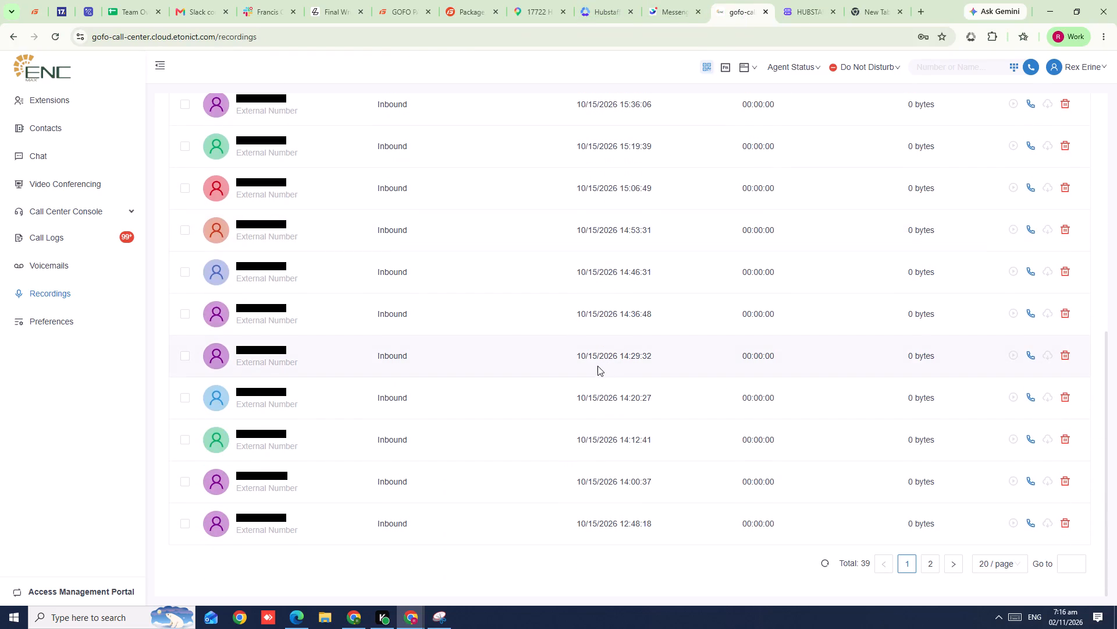
click(605, 4)
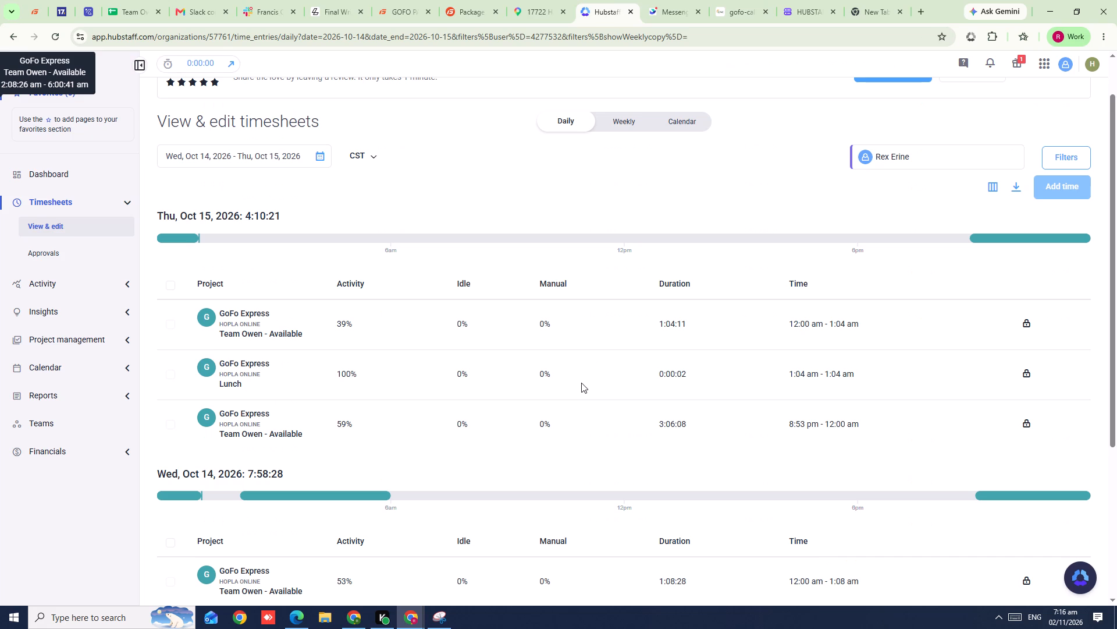
click(801, 23)
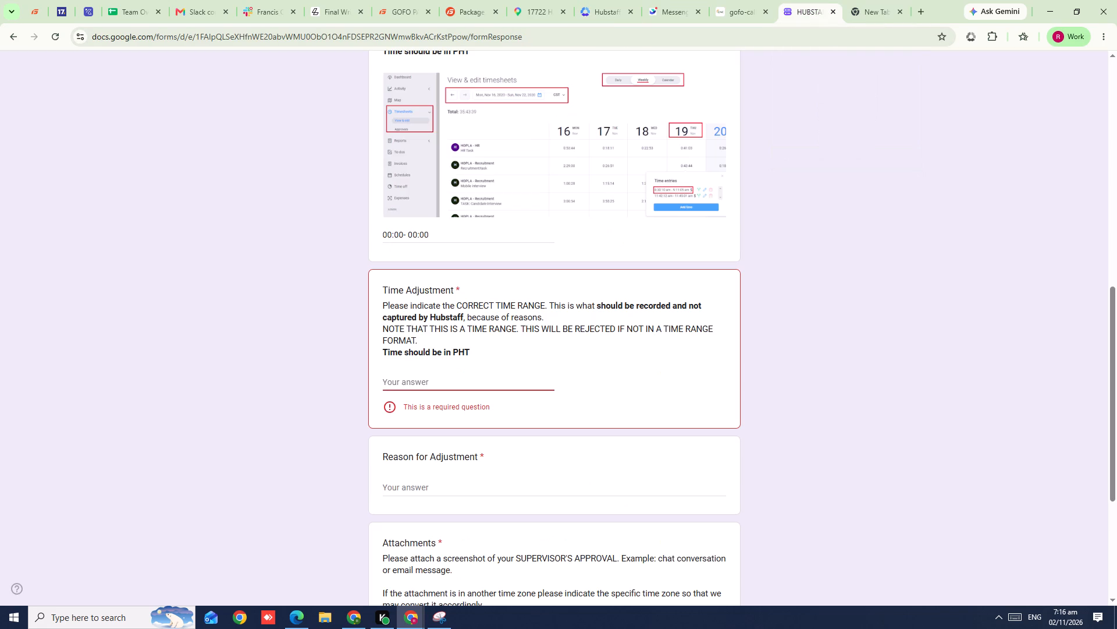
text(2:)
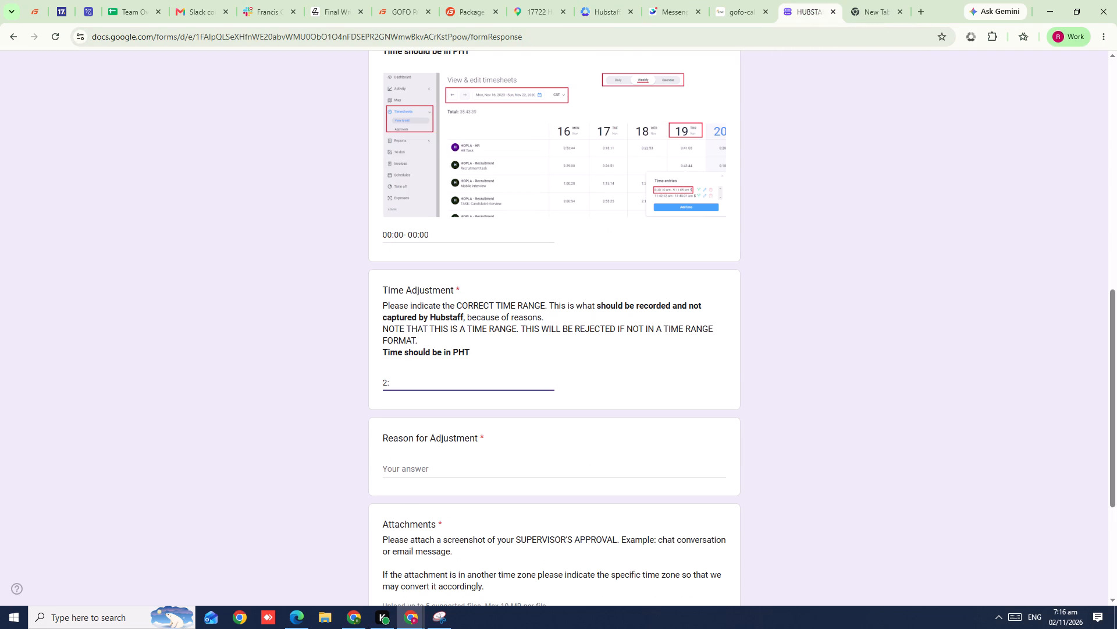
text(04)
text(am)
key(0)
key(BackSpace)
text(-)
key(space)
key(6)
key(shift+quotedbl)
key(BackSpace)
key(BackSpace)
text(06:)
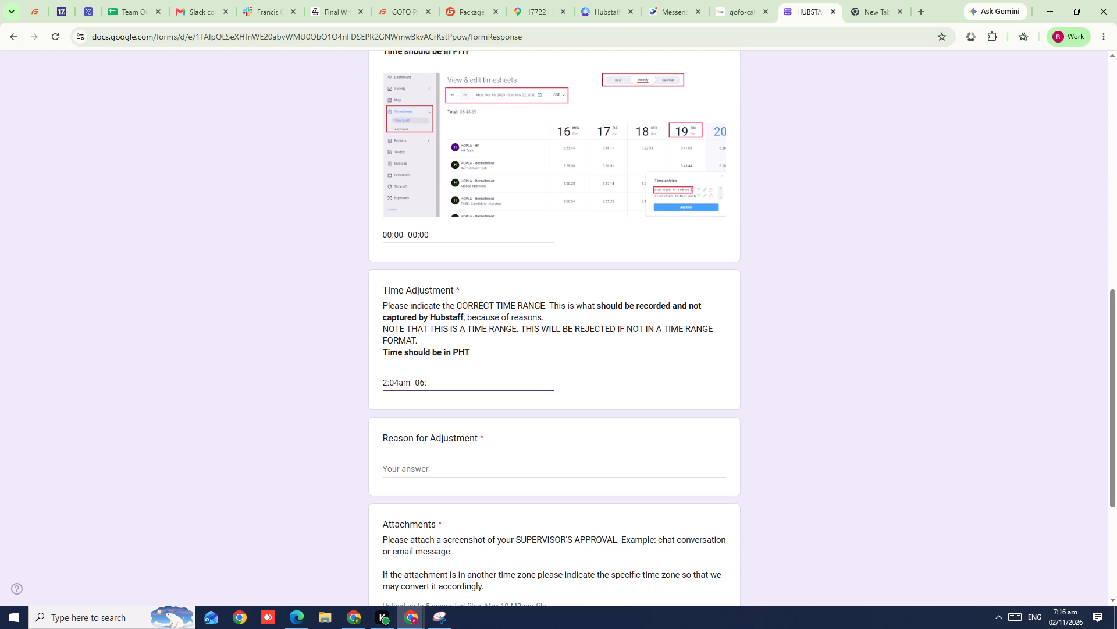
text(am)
Enter "I forgot to punch avail when I went back from lunch" as the Reason for Adjustment.
click(478, 468)
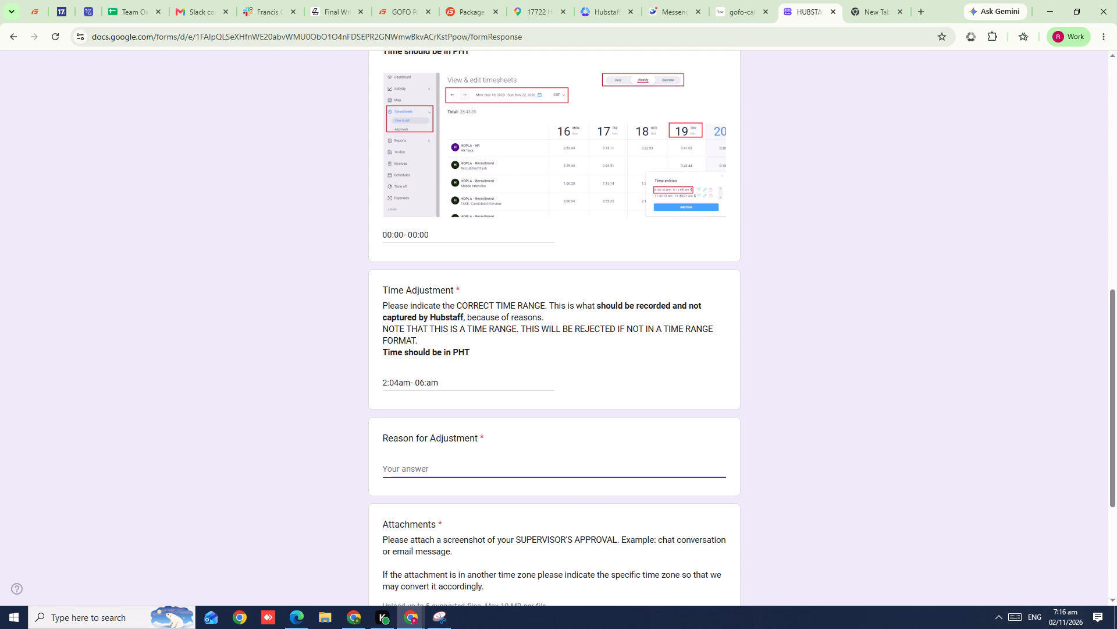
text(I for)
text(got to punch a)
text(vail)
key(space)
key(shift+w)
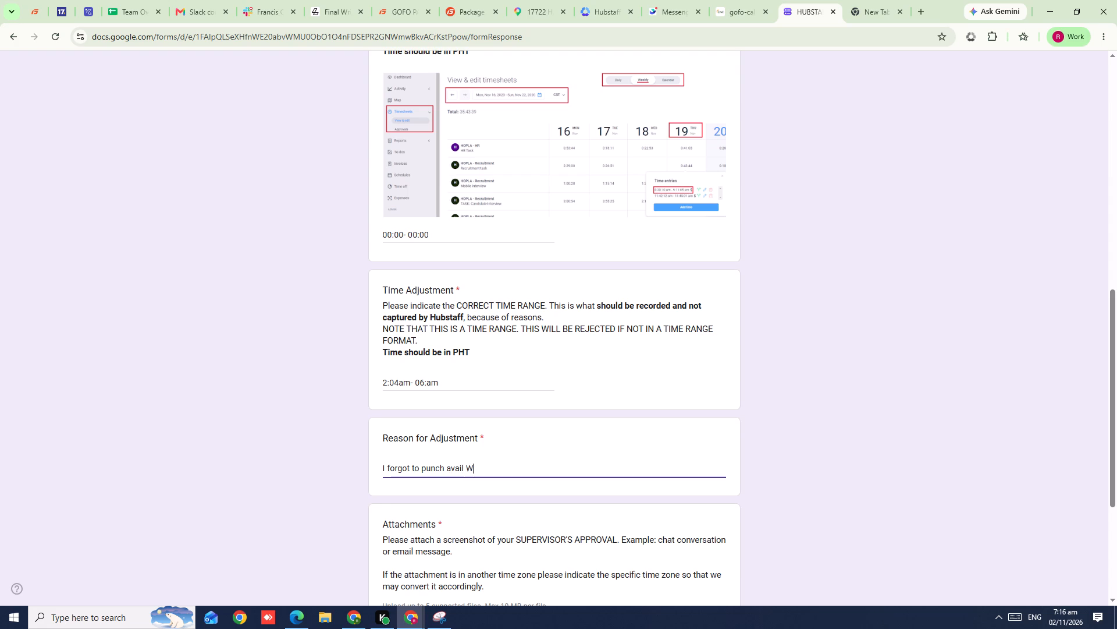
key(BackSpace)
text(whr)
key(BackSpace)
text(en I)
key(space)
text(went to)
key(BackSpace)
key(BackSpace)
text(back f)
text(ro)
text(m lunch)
Attach the october15.1 and october 15 images from Downloads to the adjustment form.
scroll(493, 460, down, 5)
double_click(394, 390)
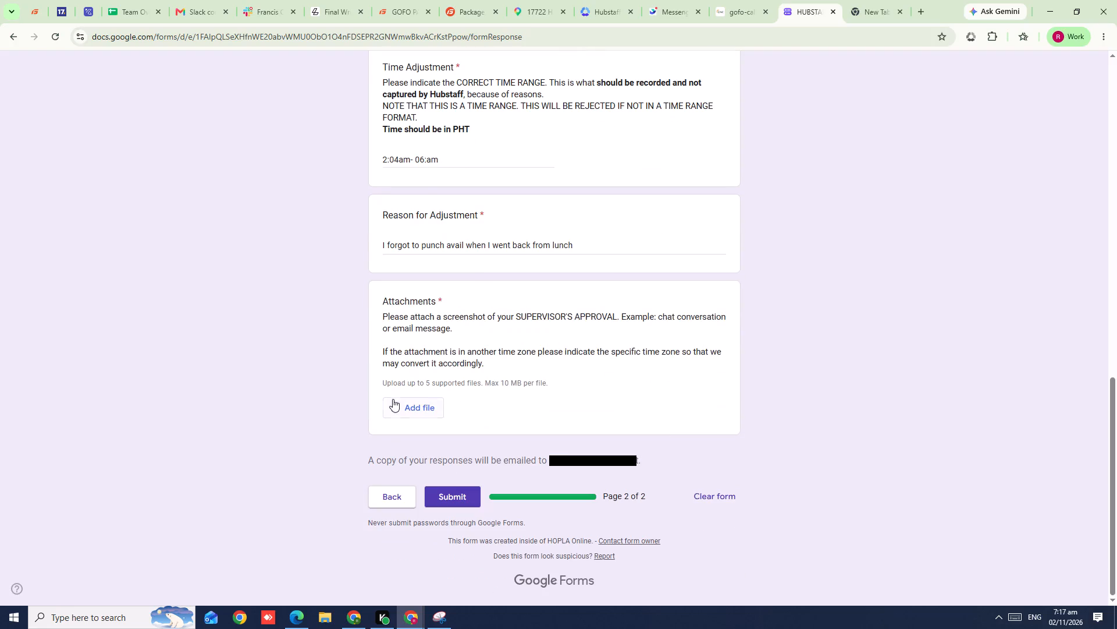
click(393, 399)
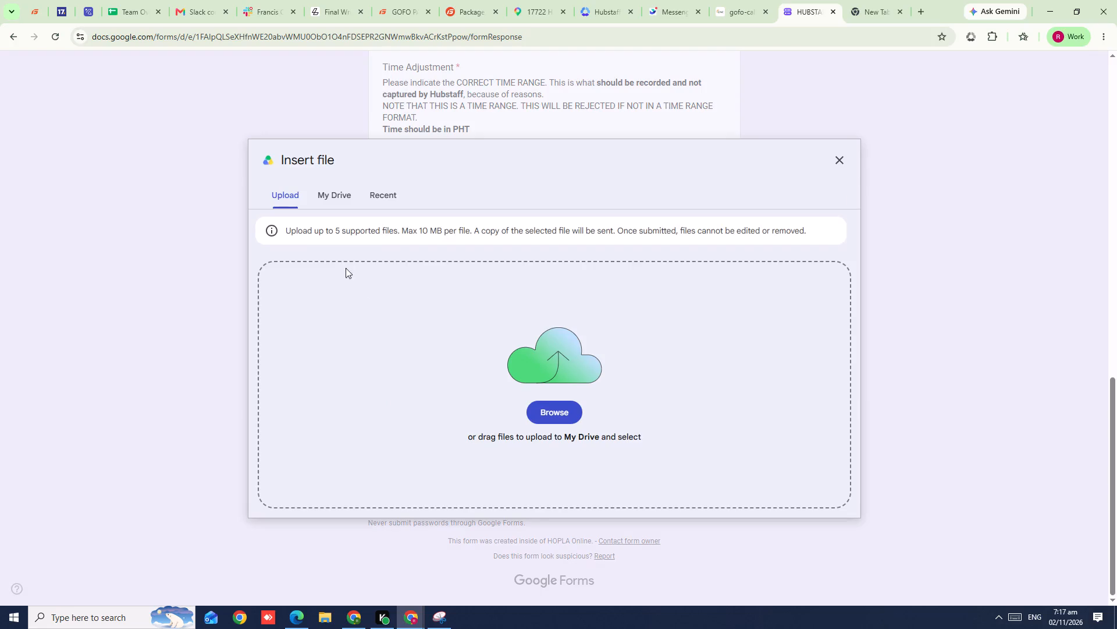
click(567, 422)
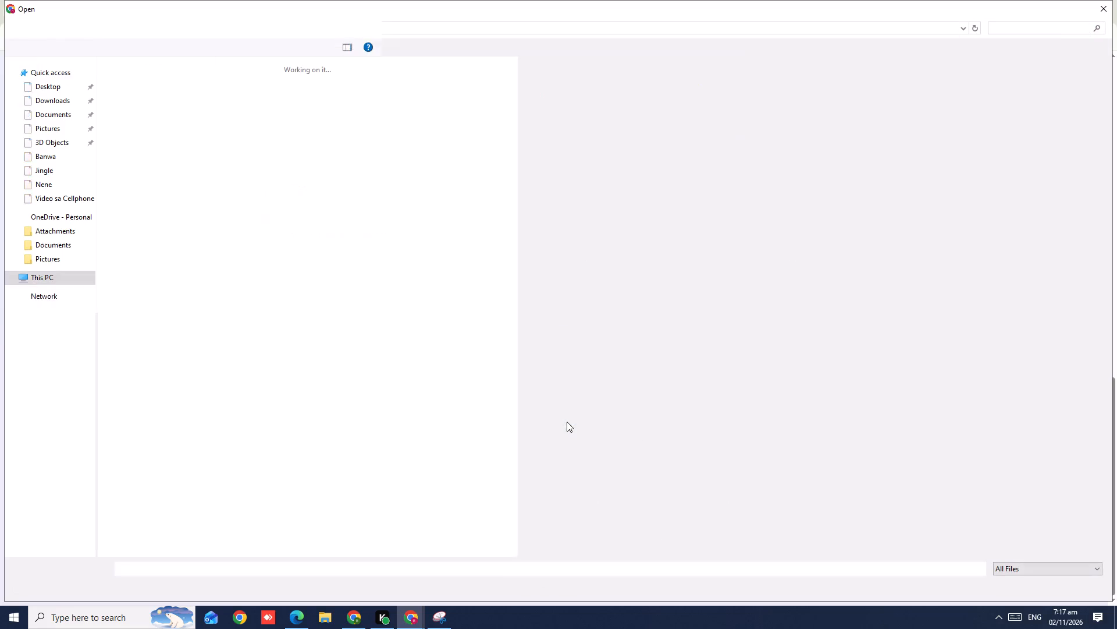
click(128, 121)
ctrl+click(195, 118)
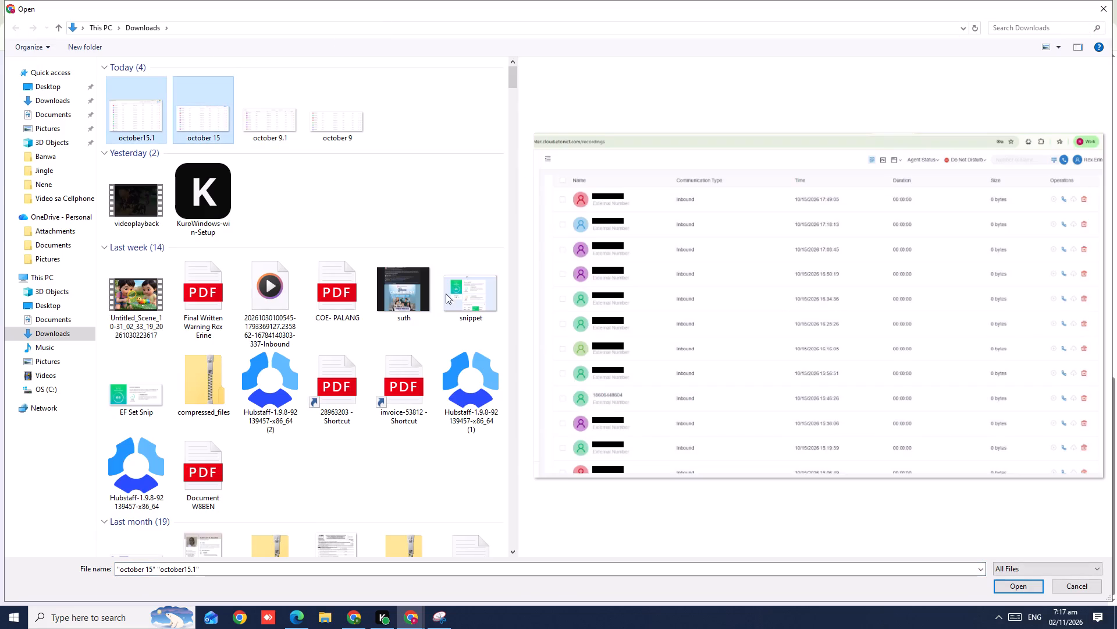
click(1014, 584)
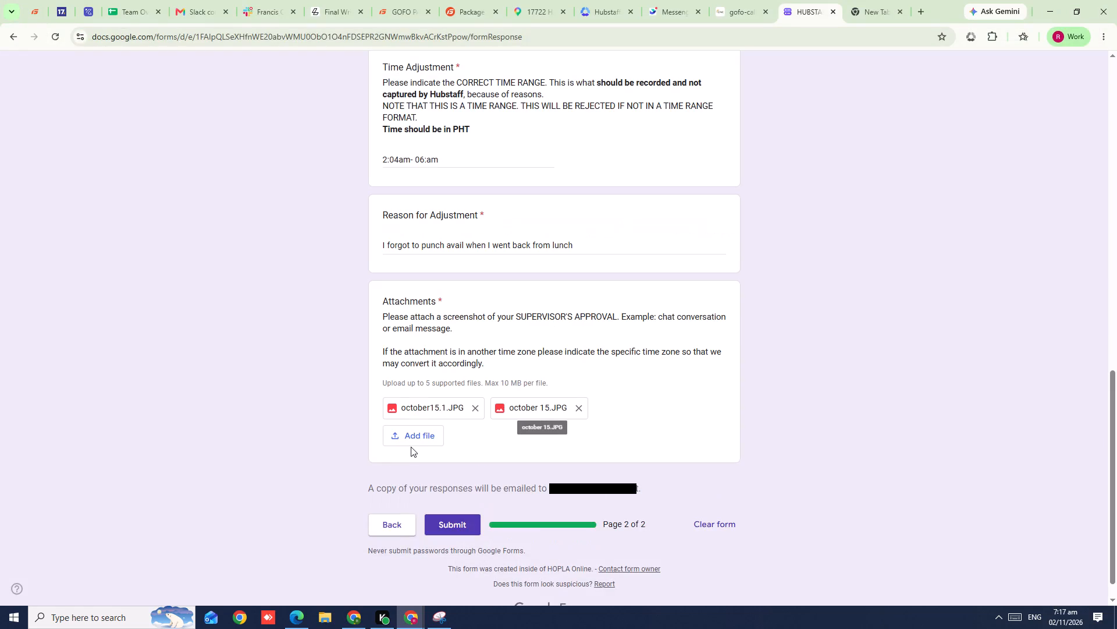
Submit the completed October 15 Hubstaff Adjustment Form.
click(461, 529)
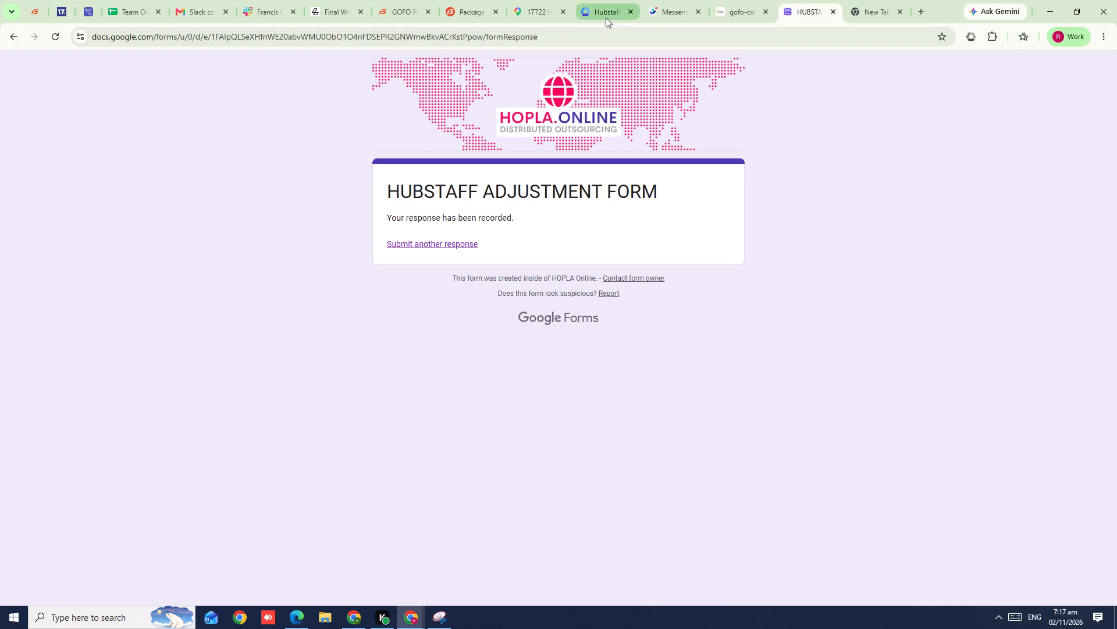
Set the Hubstaff timesheet date range to October 15–16, 2026 and examine the daily time entries.
click(606, 17)
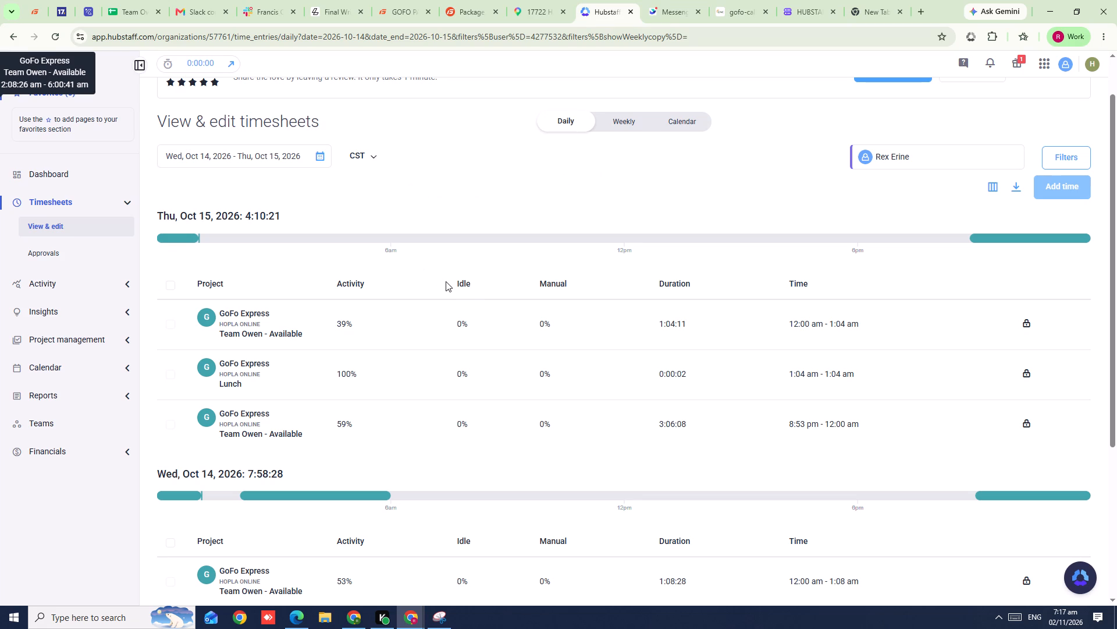
click(317, 156)
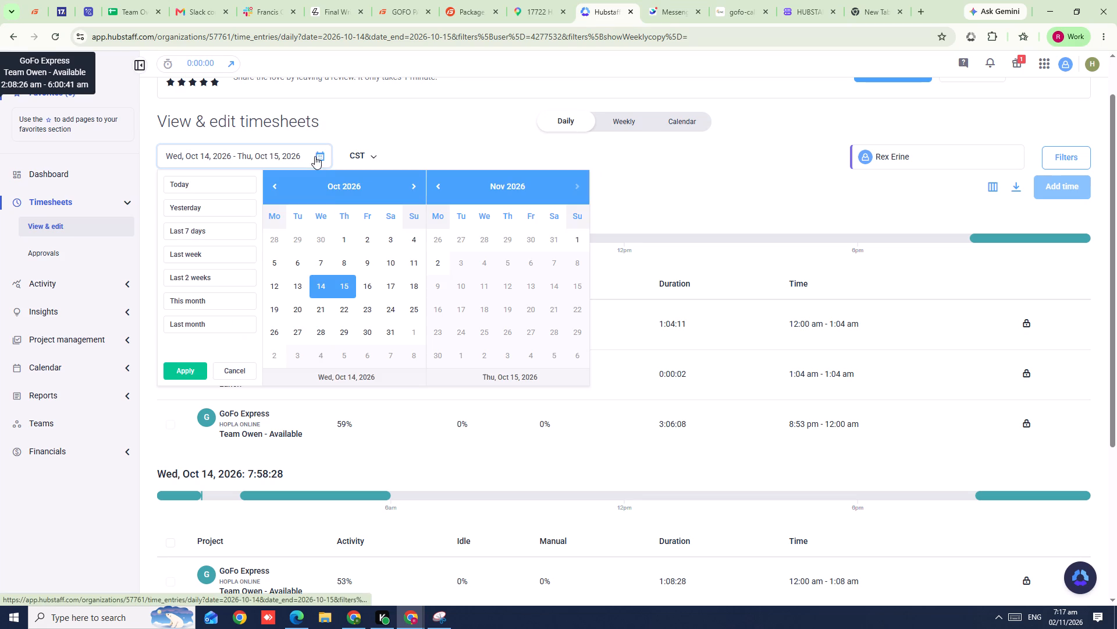
click(352, 292)
click(376, 285)
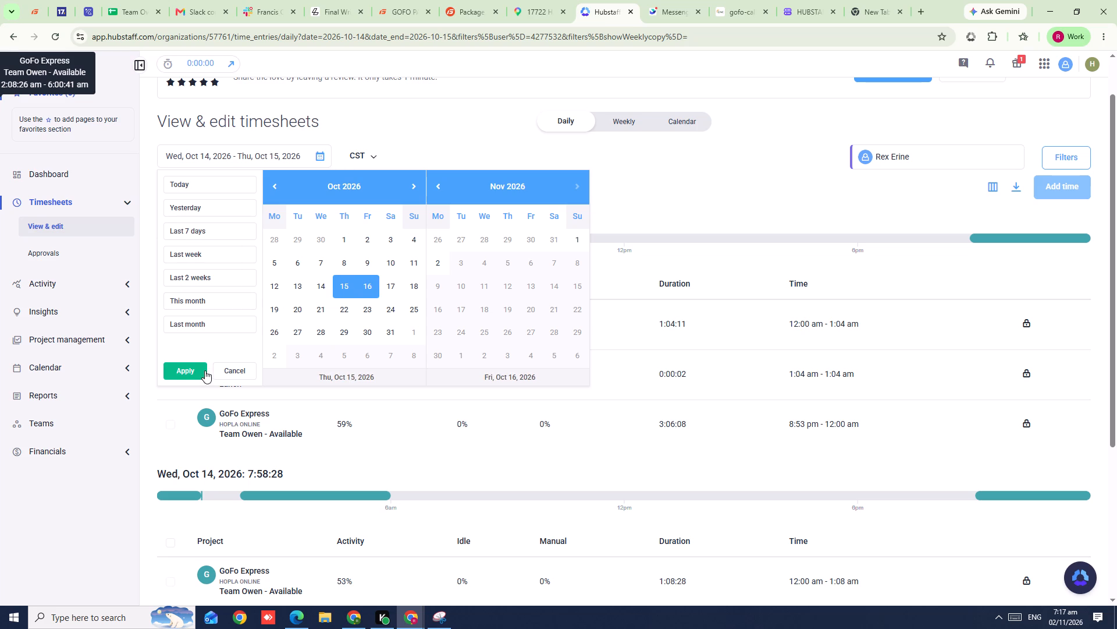
click(187, 370)
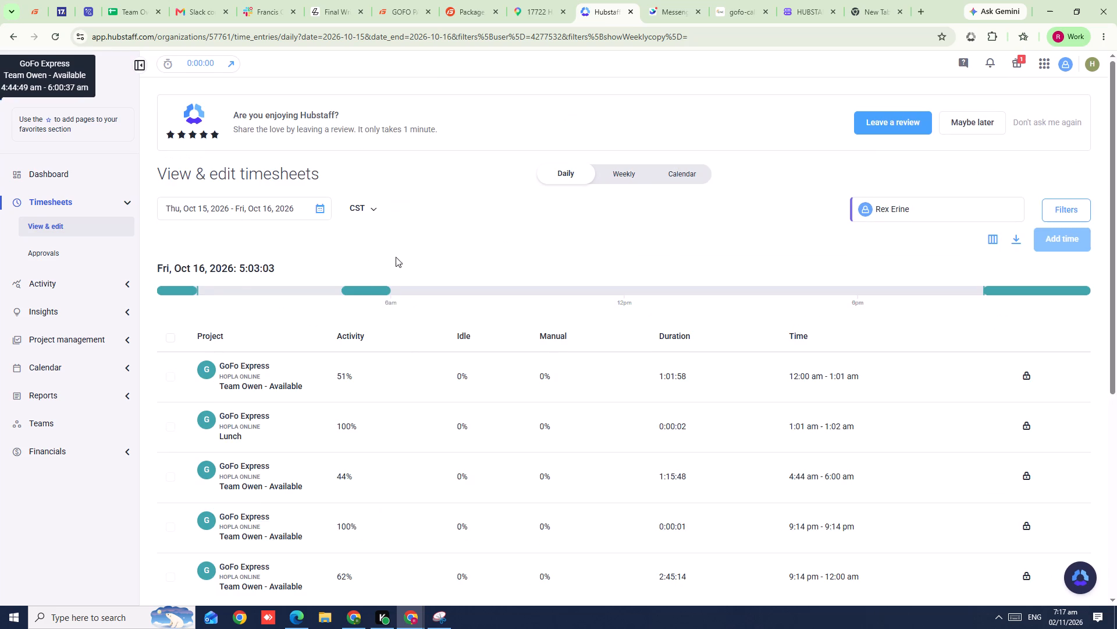
scroll(368, 450, down, 12)
scroll(701, 372, up, 5)
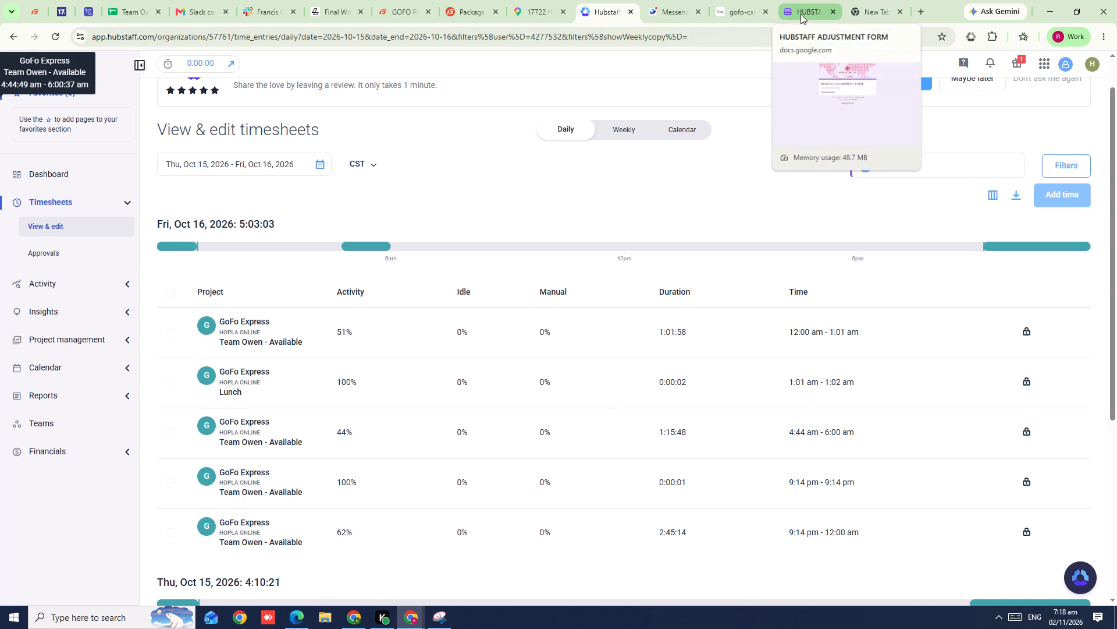
click(732, 8)
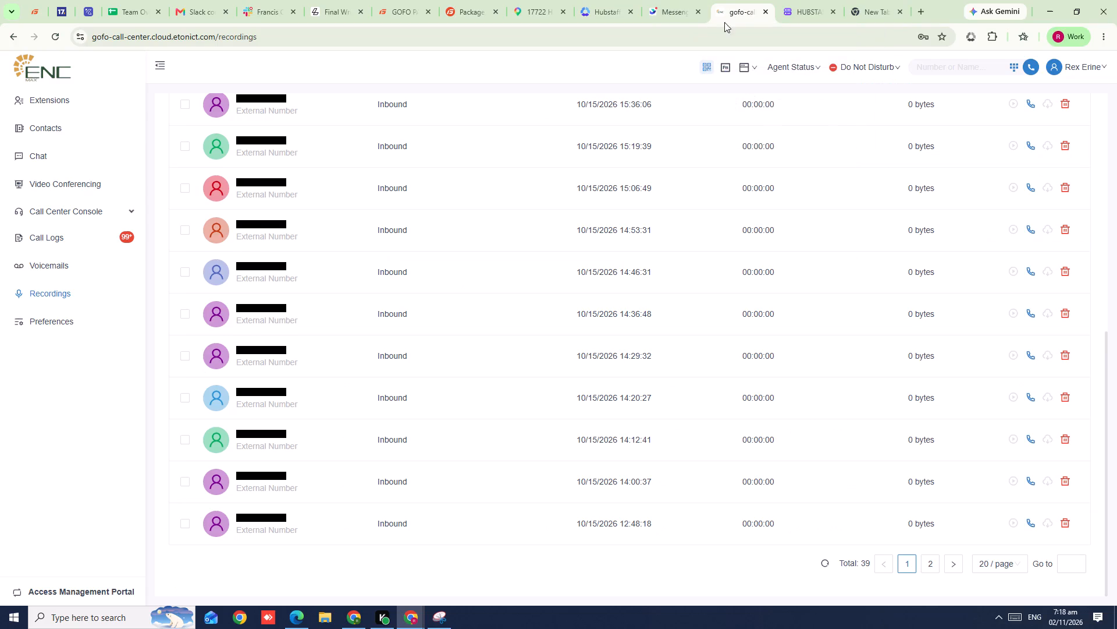
scroll(704, 253, up, 8)
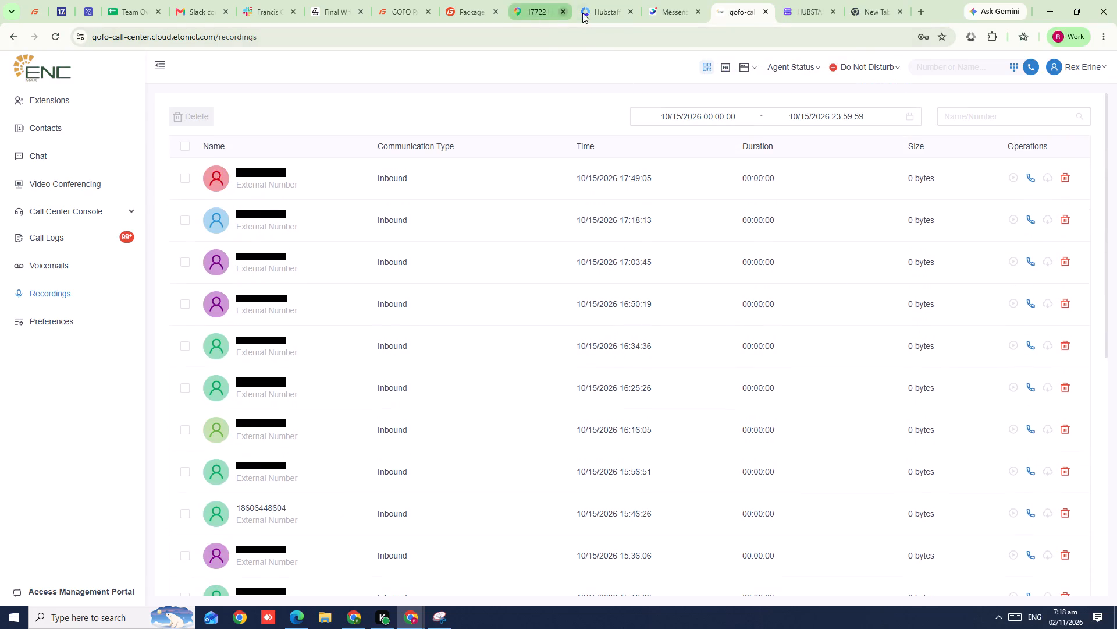
click(587, 13)
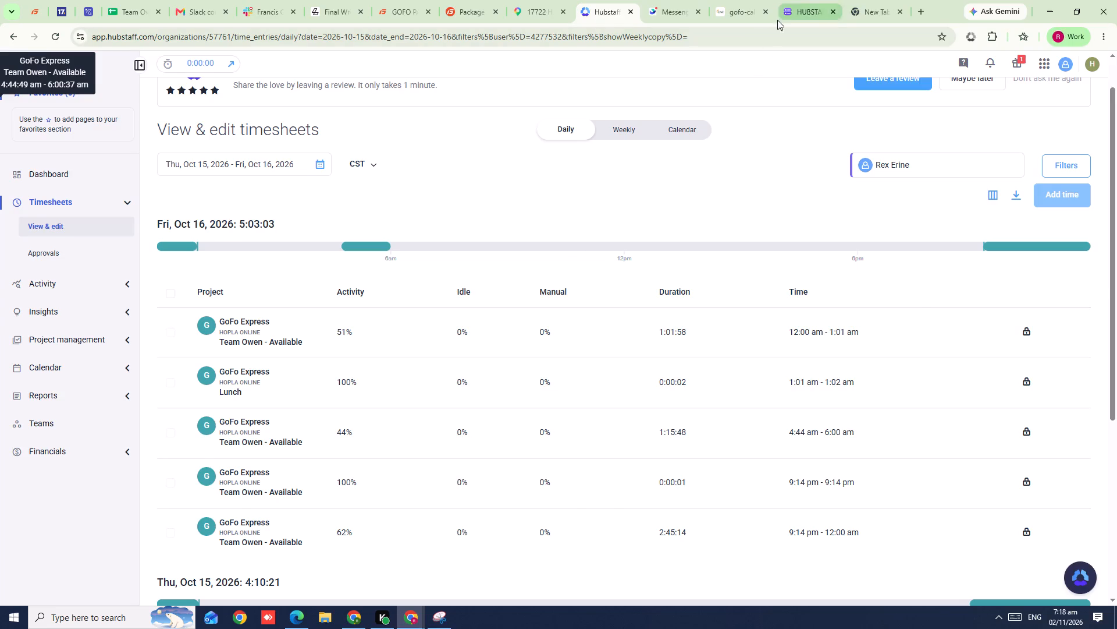
click(738, 10)
click(706, 120)
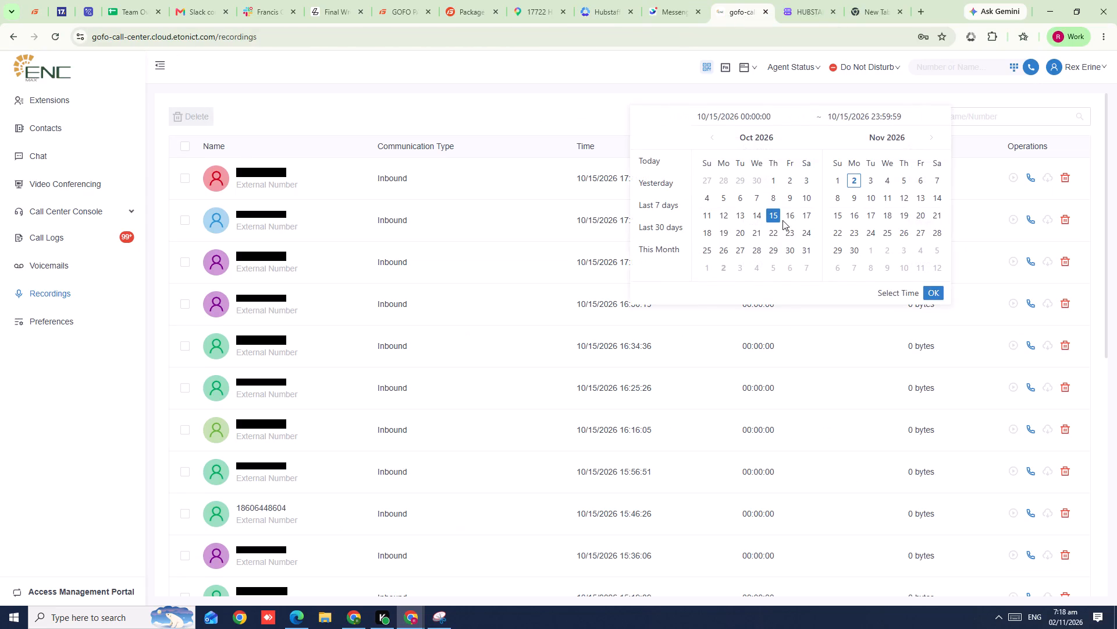
double_click(785, 220)
click(934, 293)
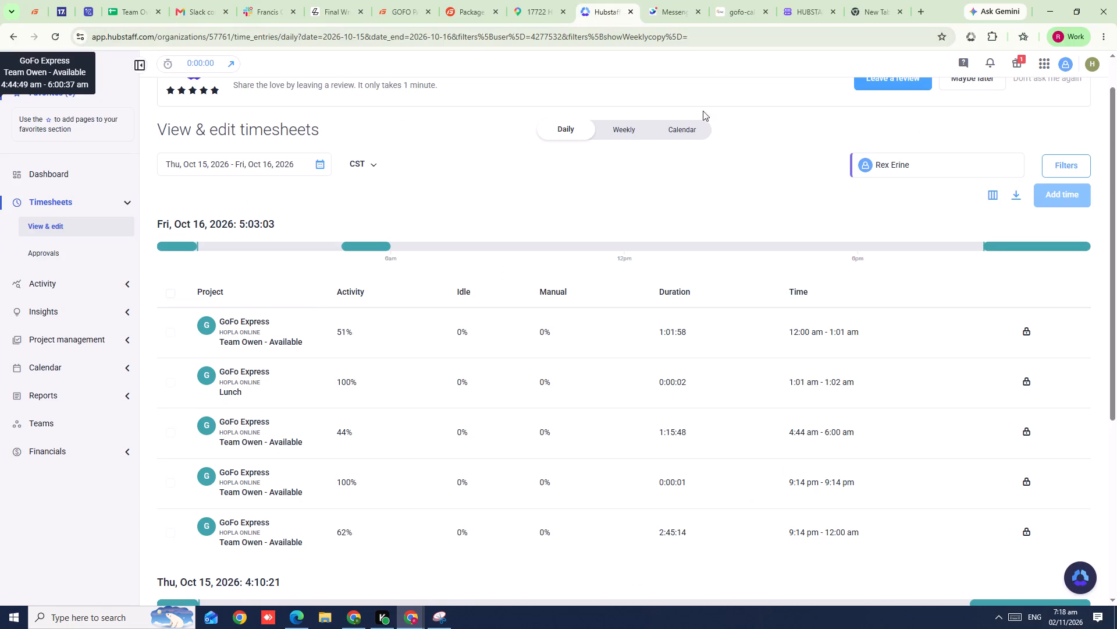
Start another response to the Hubstaff Adjustment Form and opt to record the account's email with it.
click(795, 15)
double_click(438, 252)
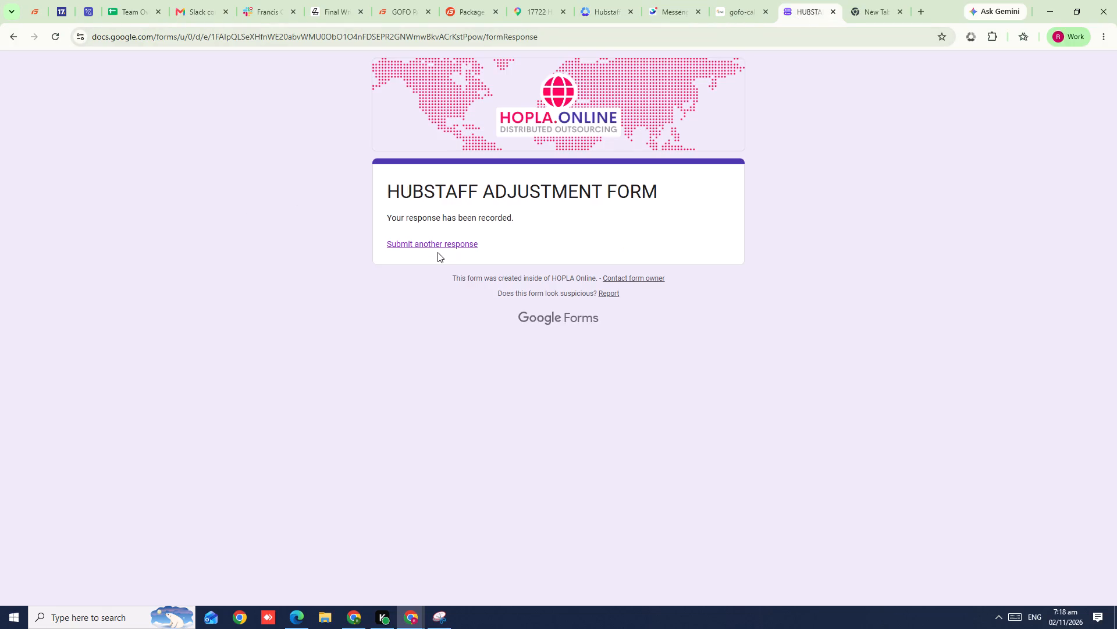
click(439, 238)
click(435, 245)
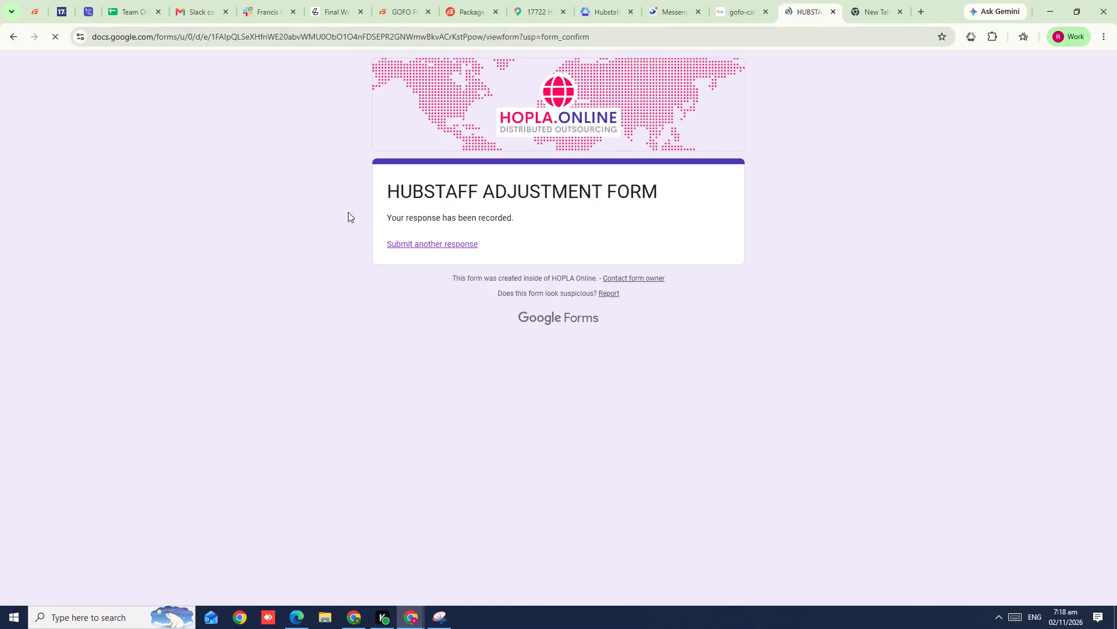
click(392, 459)
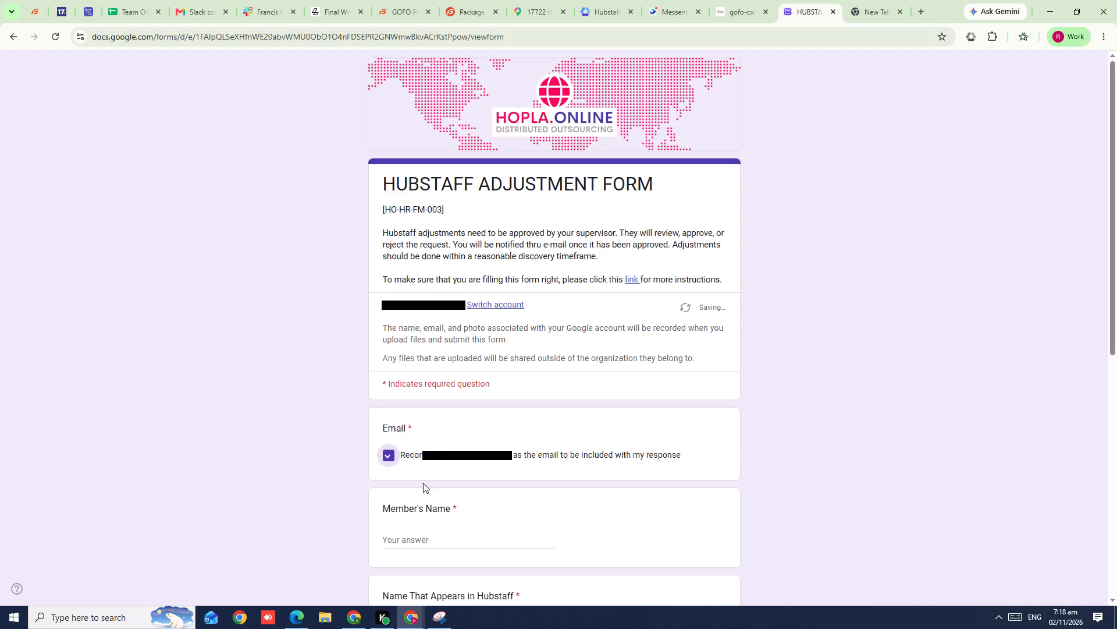
Enter the agent's name as both the Member's Name and the Name That Appears in Hubstaff.
scroll(440, 496, down, 3)
click(447, 369)
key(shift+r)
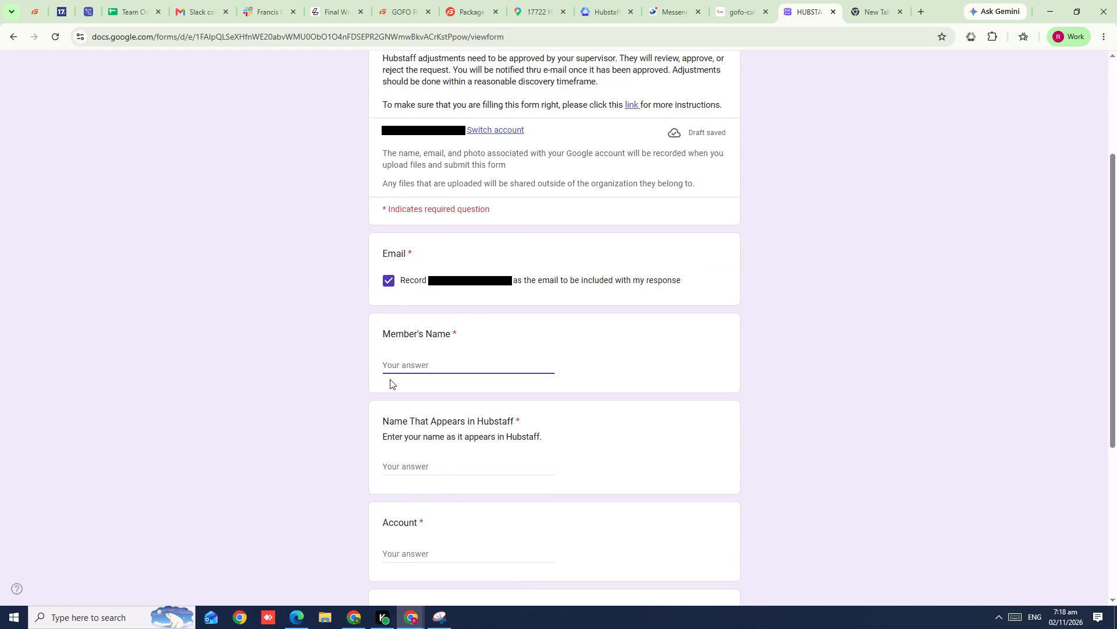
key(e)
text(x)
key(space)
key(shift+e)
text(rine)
click(435, 468)
scroll(456, 407, down, 4)
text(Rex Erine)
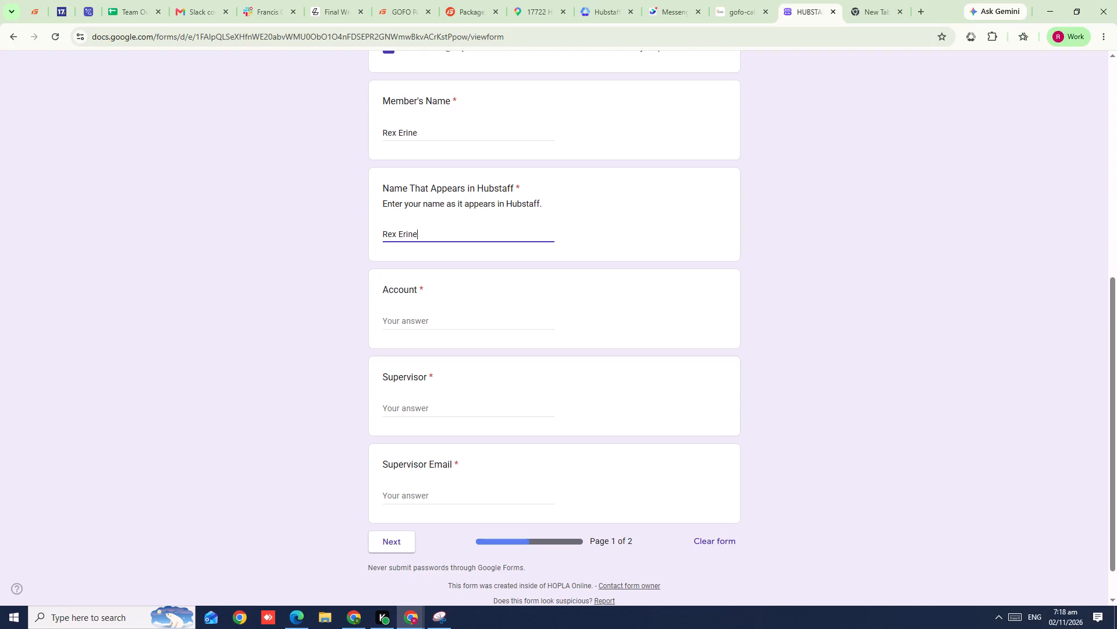
Enter "Gofo Express" as the Account on the new Hubstaff Adjustment Form.
click(447, 321)
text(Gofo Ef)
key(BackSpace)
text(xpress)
Enter the supervisor's full name in the Supervisor field.
click(456, 402)
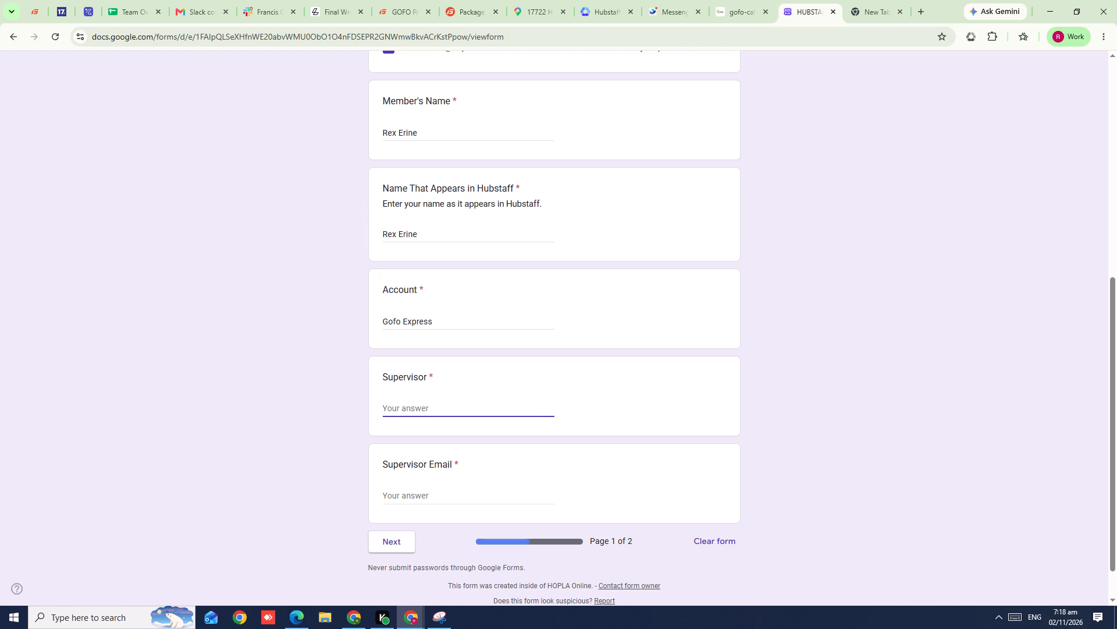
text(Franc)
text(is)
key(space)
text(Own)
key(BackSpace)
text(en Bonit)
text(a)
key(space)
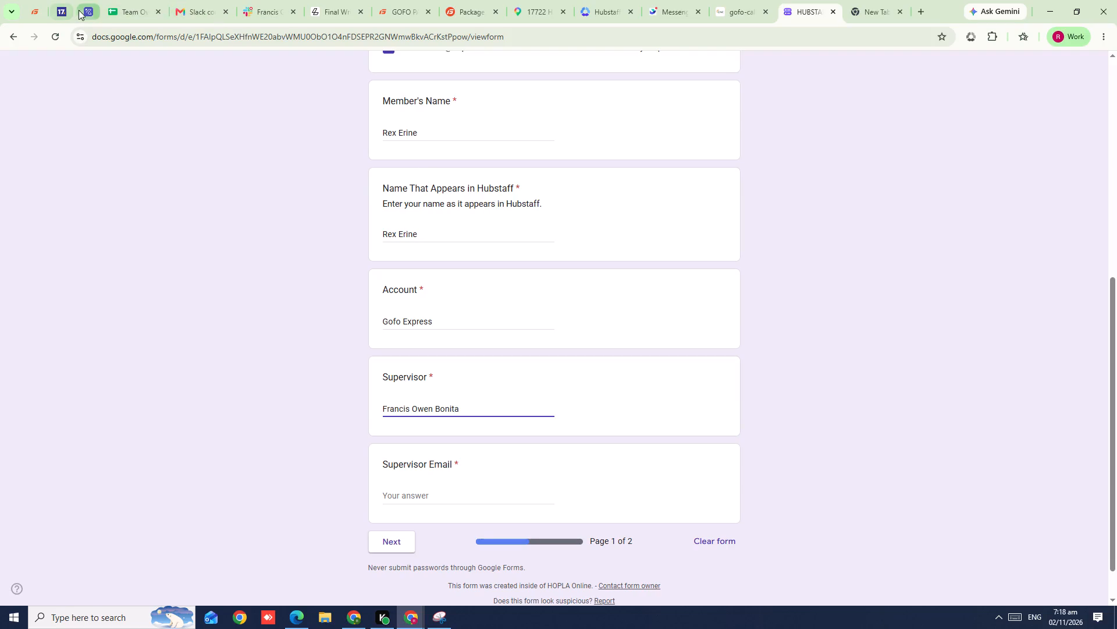
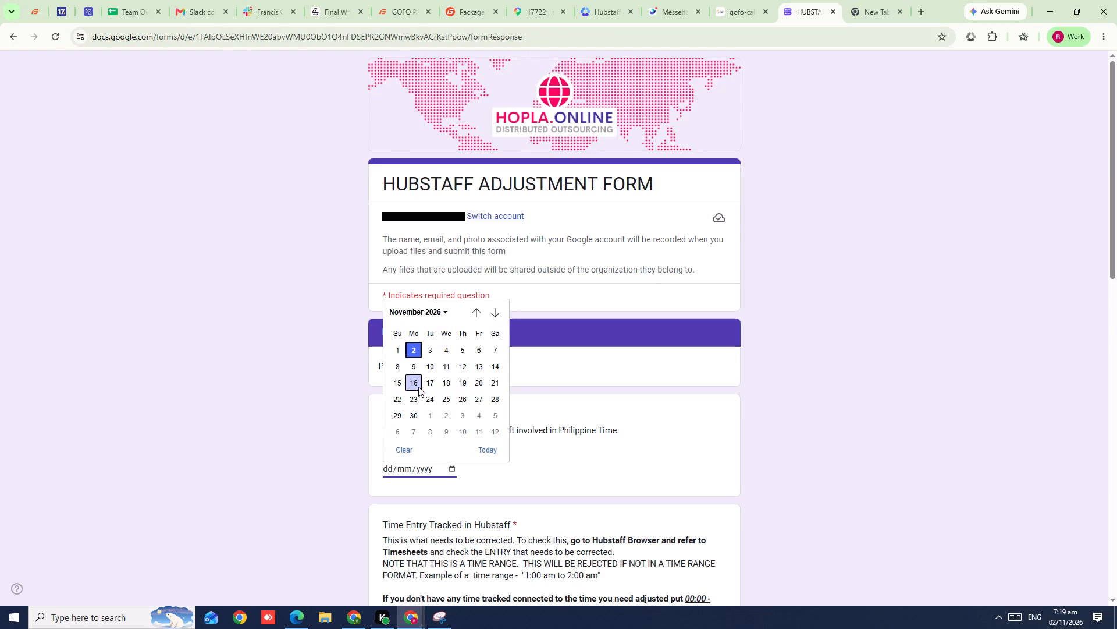
Set the shift date on the Hubstaff Adjustment Form to October 16, 2026.
click(485, 308)
click(479, 313)
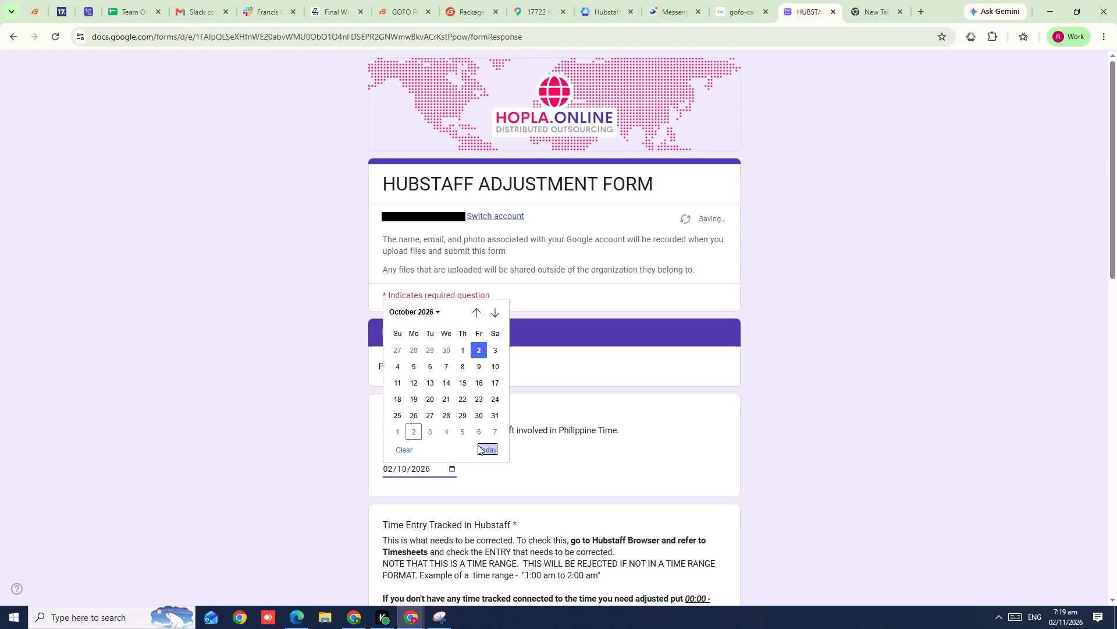
click(485, 383)
Enter "00:00-00:00" as the Time Entry Tracked in Hubstaff.
scroll(444, 474, down, 8)
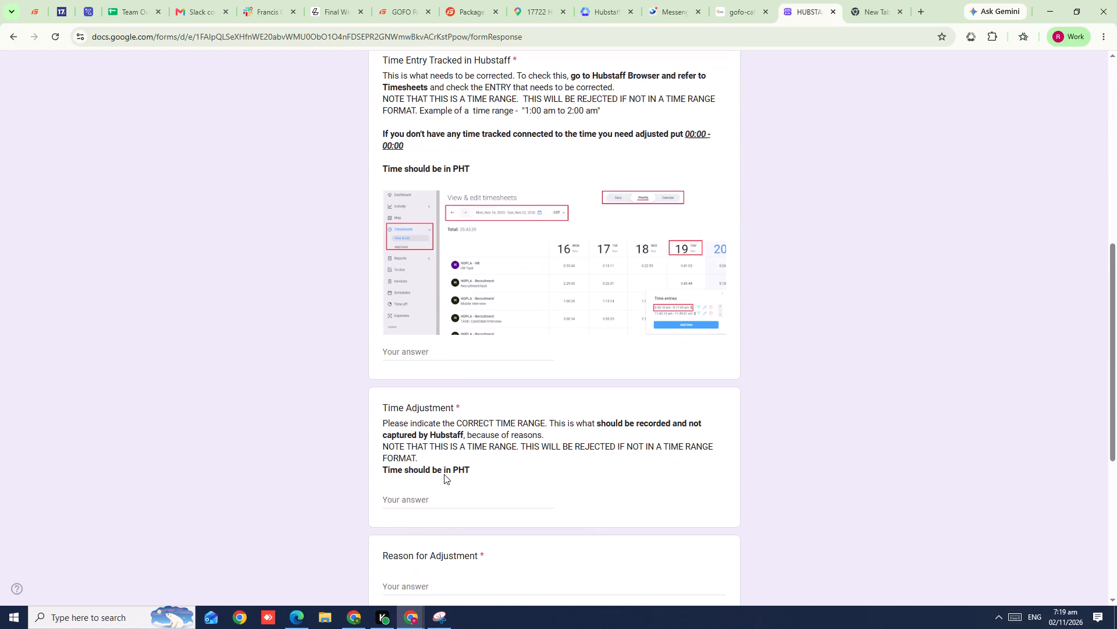
click(459, 345)
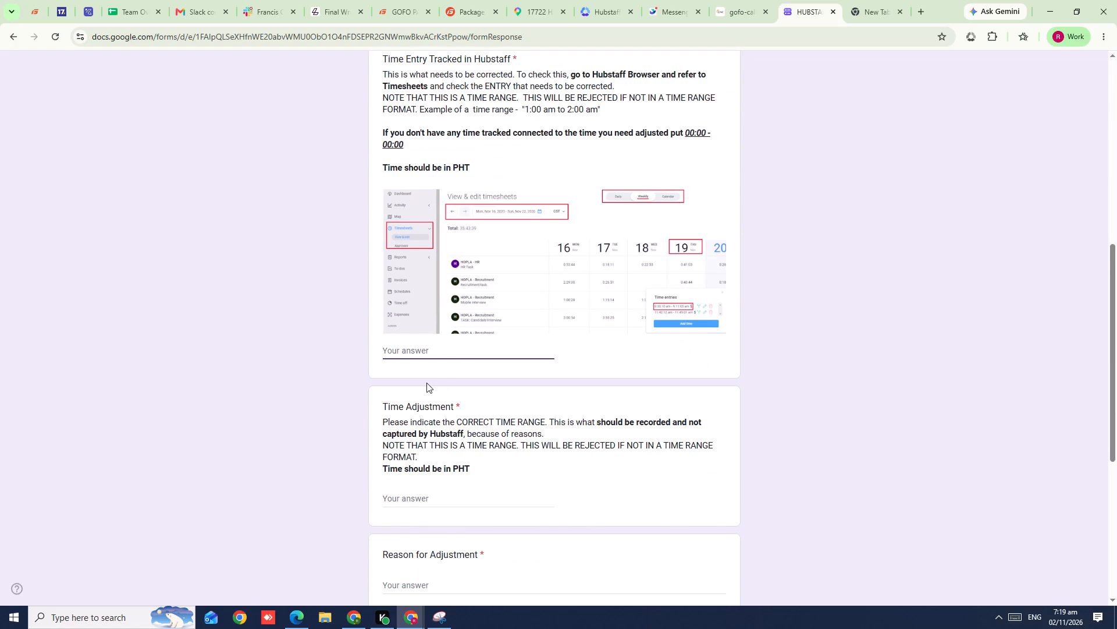
text(00:99)
key(BackSpace)
key(BackSpace)
text(00-)
key(shift+parenright)
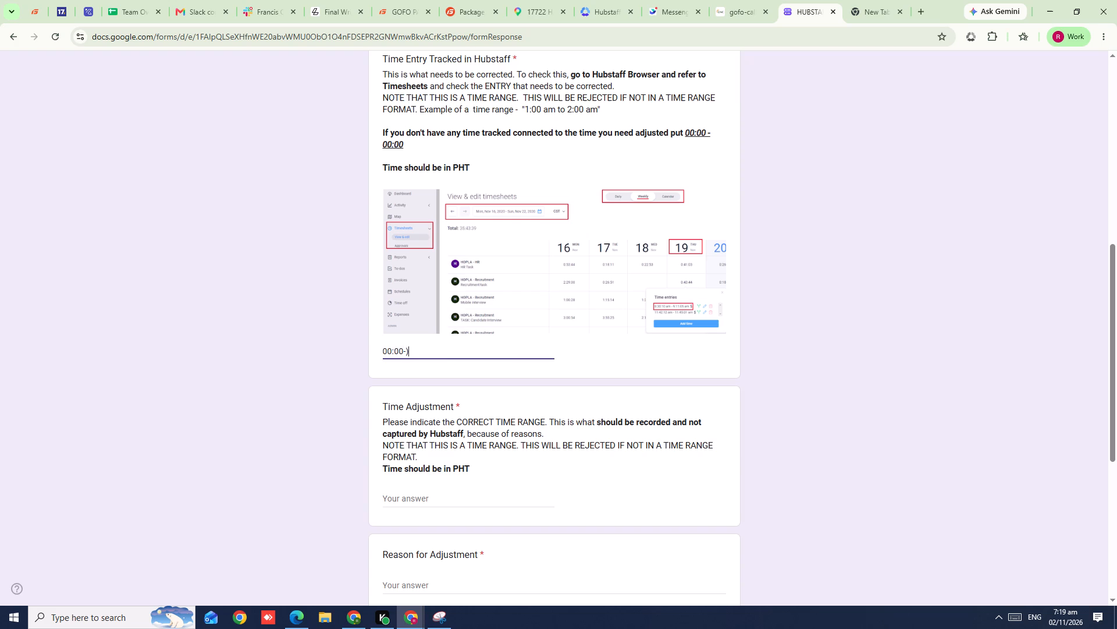
key(BackSpace)
text(00)
text(:00)
Enter "02:02am - 04:44am" as the Time Adjustment, checking the gap against the October 16 entries in the Hubstaff timesheet.
key(Tab)
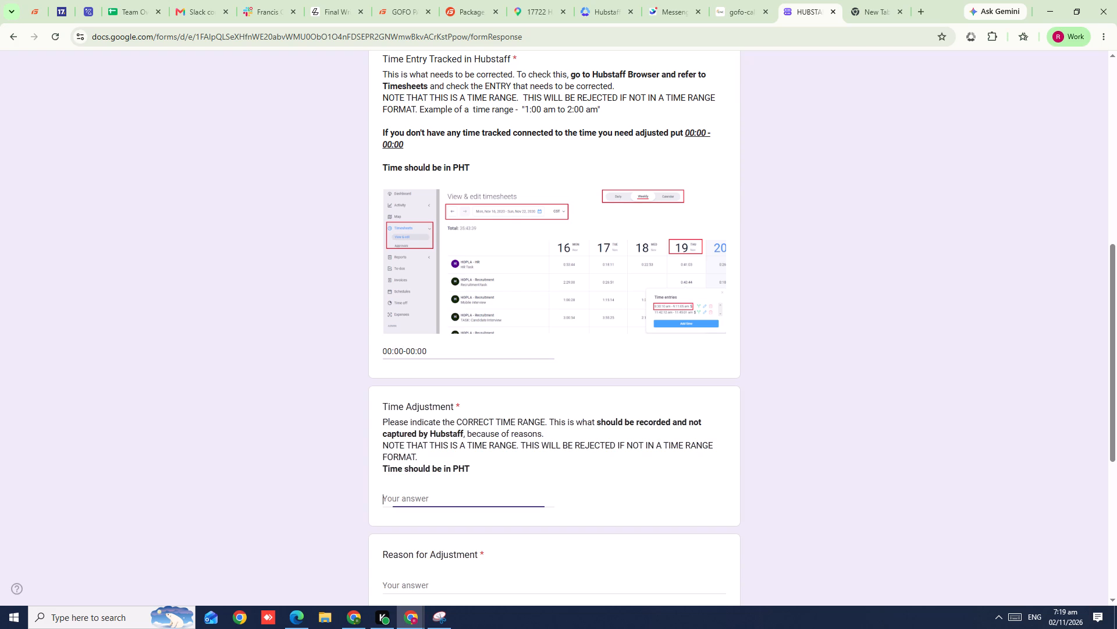
text(04)
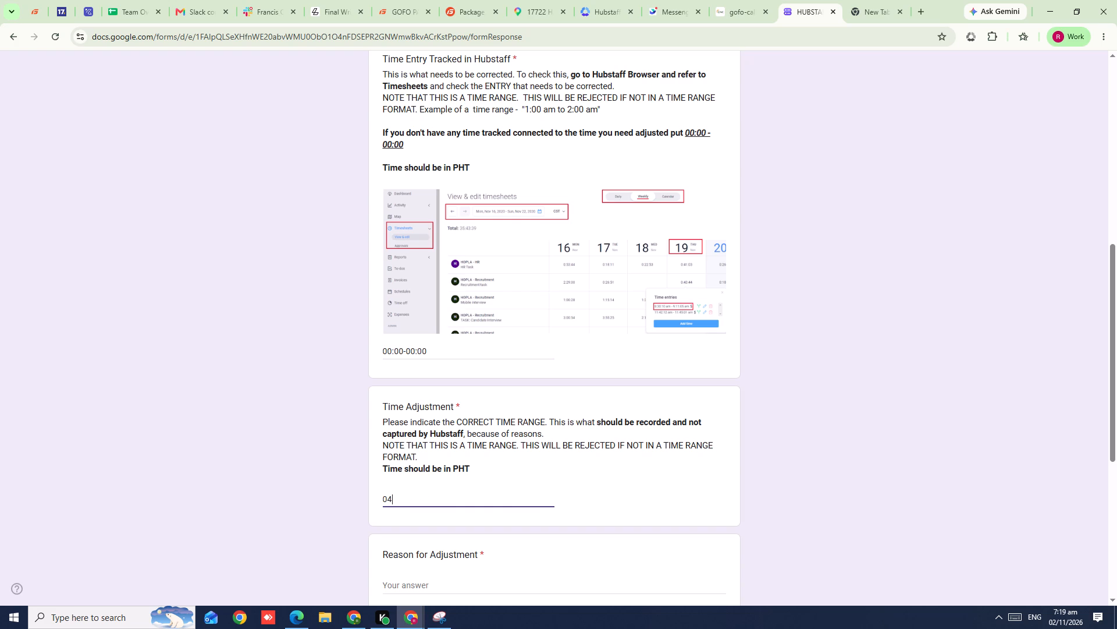
key(BackSpace)
key(2)
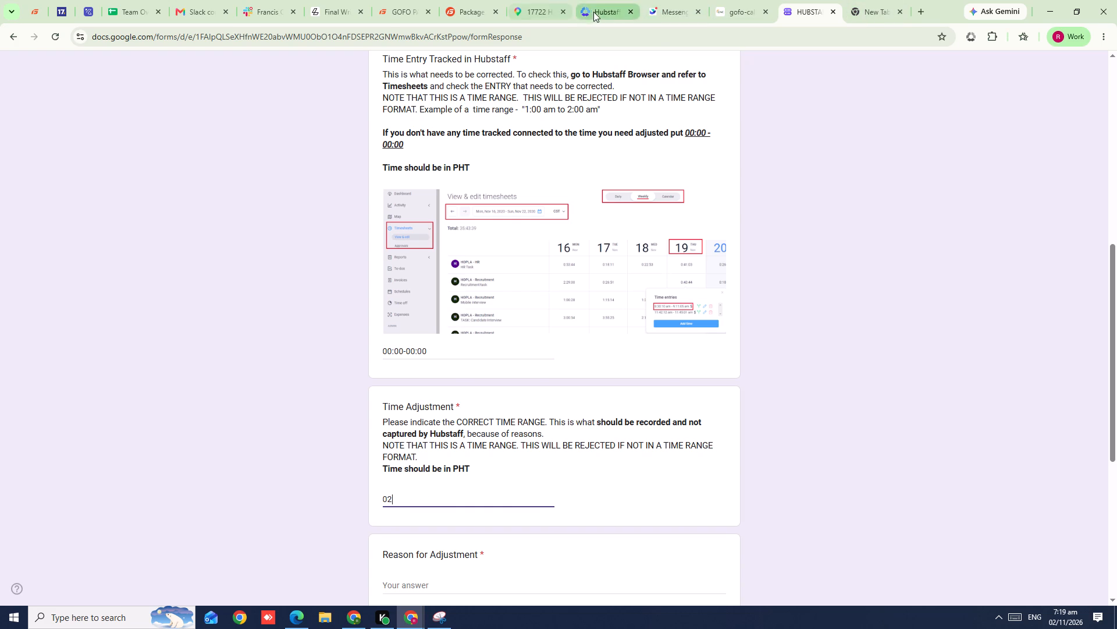
click(594, 12)
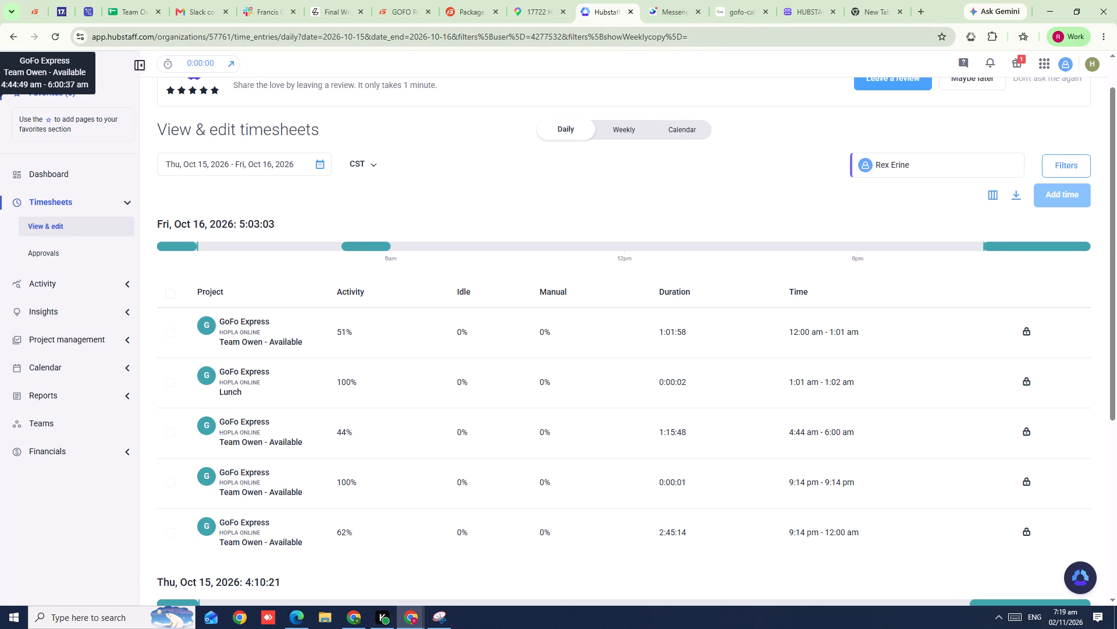
click(788, 16)
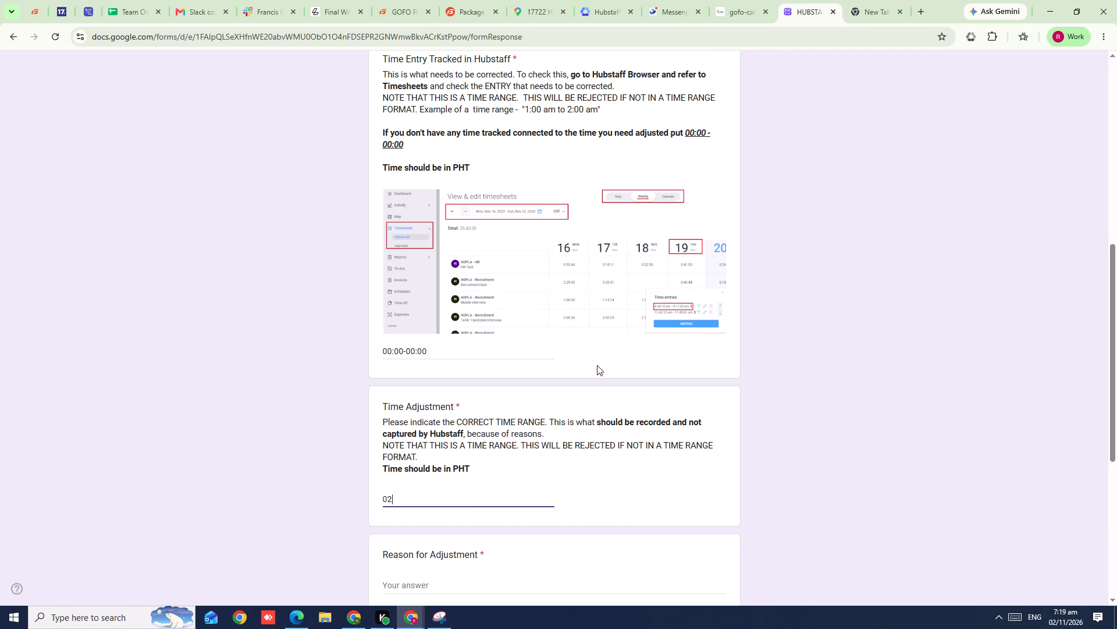
key(shift+colon)
text(02)
text(am)
key(space)
text(-)
key(space)
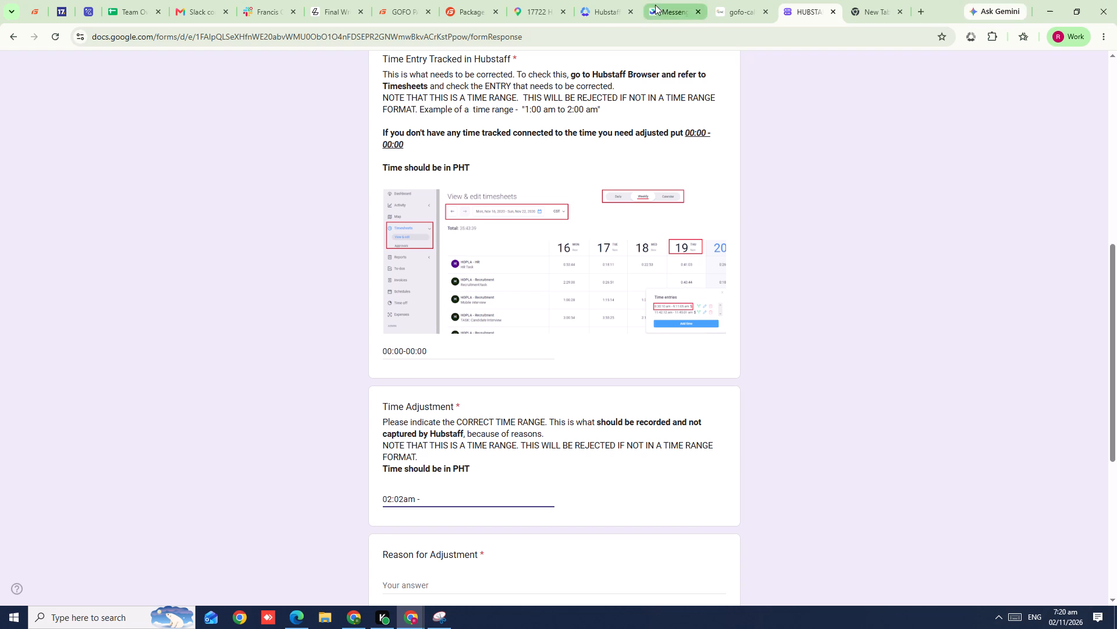
click(597, 11)
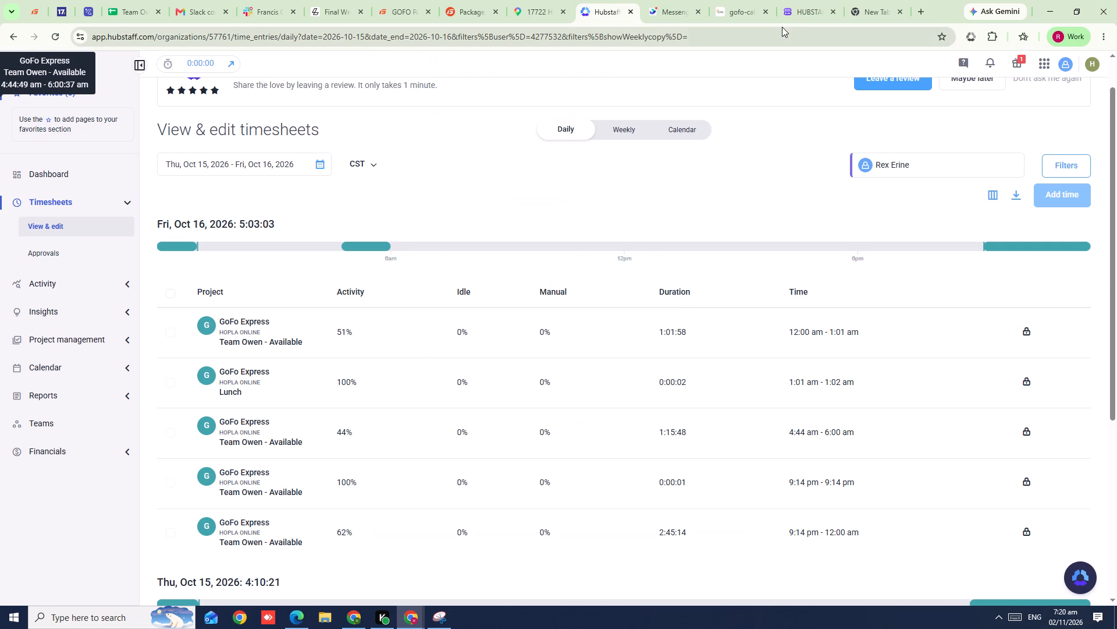
click(798, 15)
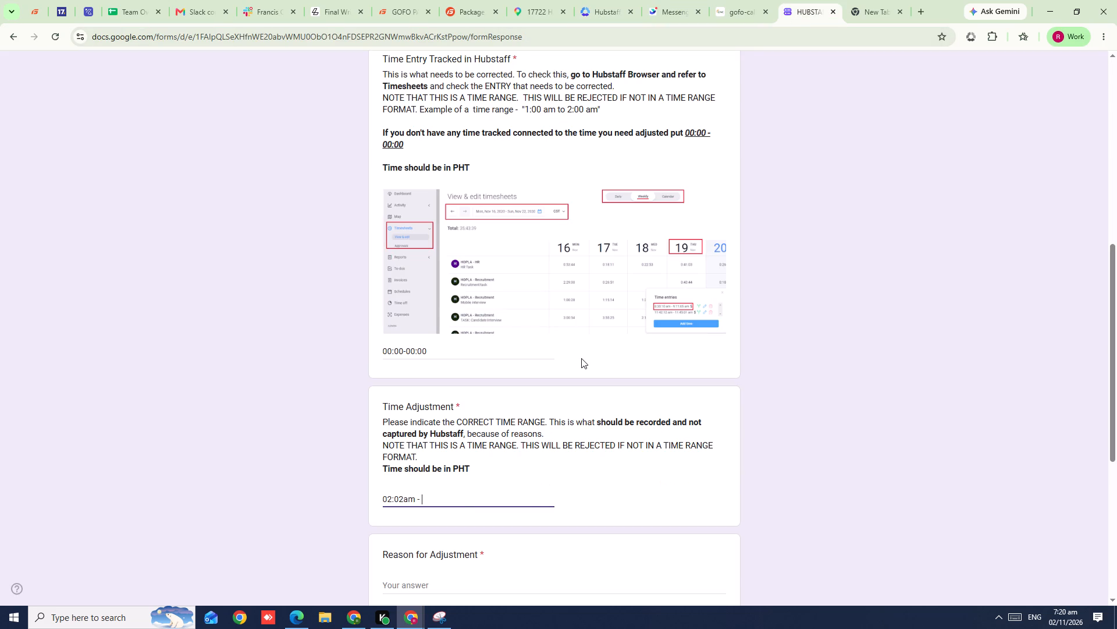
text(04)
key(shift+colon)
key(4)
text(4a,)
key(BackSpace)
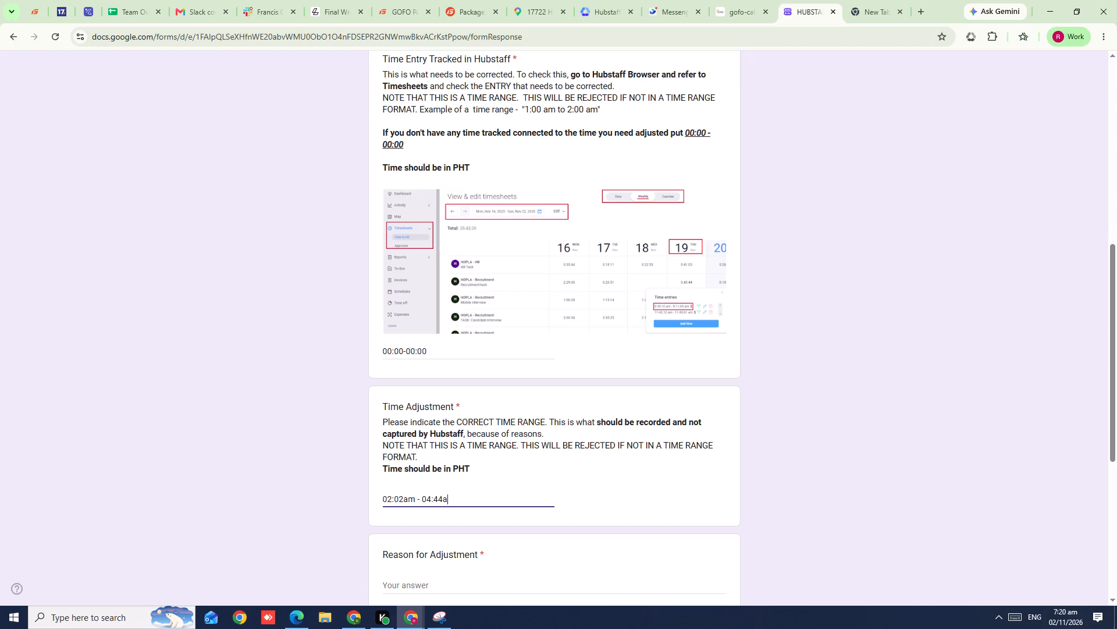
key(BackSpace)
text(am)
key(space)
Enter "I forgot to punch lunch when I went back from lunch" as the Reason for Adjustment.
scroll(500, 478, down, 5)
click(439, 281)
double_click(439, 285)
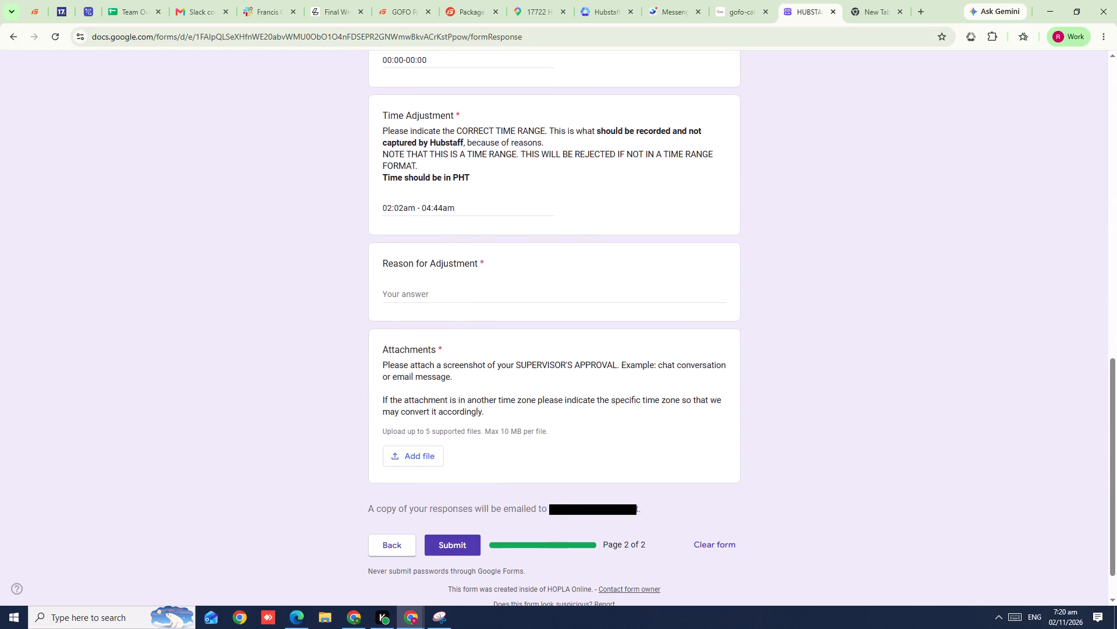
click(432, 298)
text(I for)
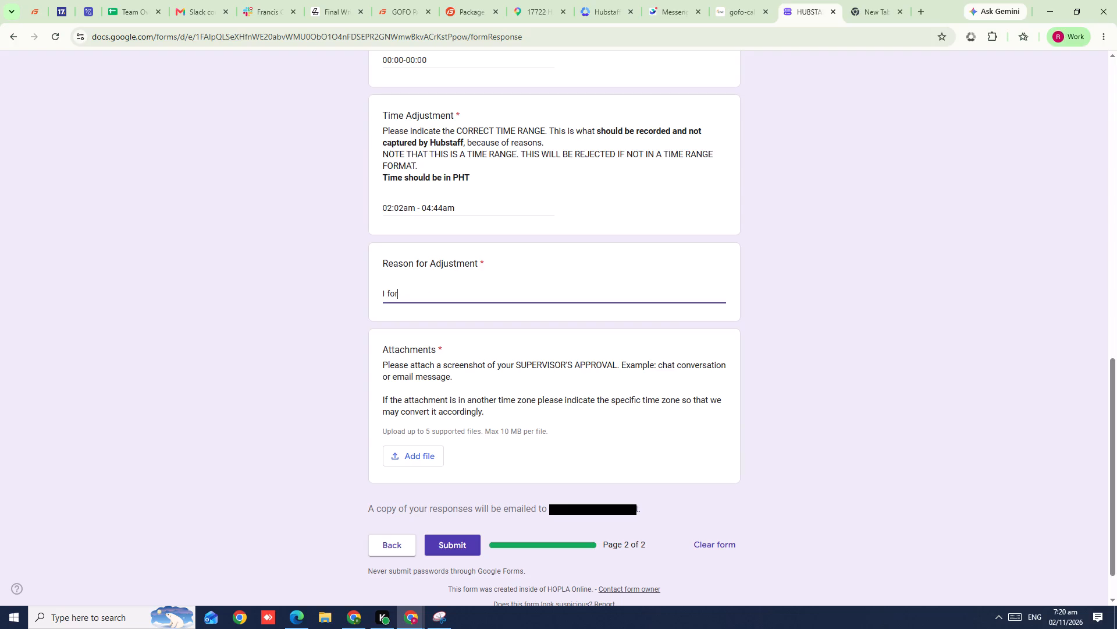
text(got to)
key(space)
text(punch)
key(space)
text(lunch whwn==)
key(BackSpace)
key(BackSpace)
key(BackSpace)
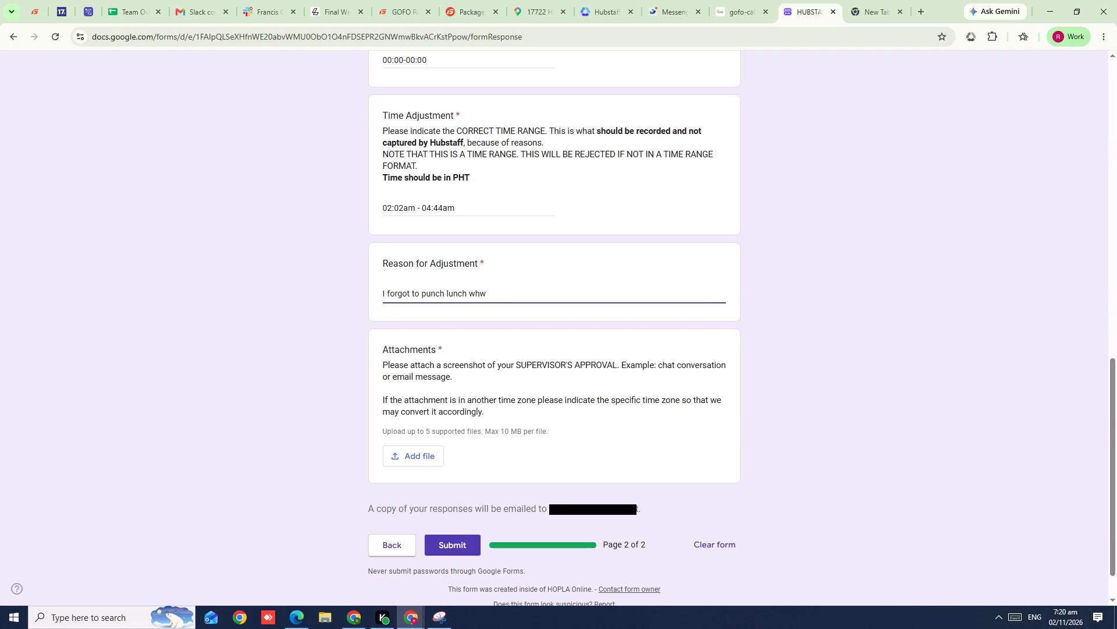
key(BackSpace)
text(en)
key(space)
text(I w)
text(net)
key(BackSpace)
key(BackSpace)
key(BackSpace)
key(e)
text(nt tp)
key(BackSpace)
key(BackSpace)
text(back from)
key(BackSpace)
text(m lunch)
key(space)
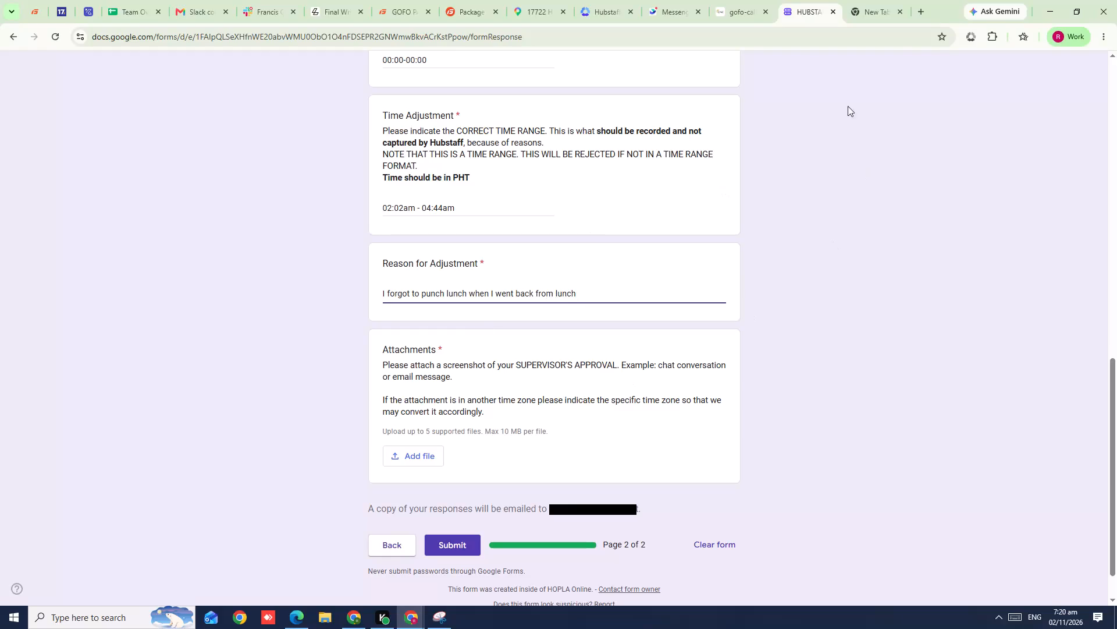
Switch to the call center recordings and snip the October 16 call rows from 14:00:36 to 15:35:34.
click(721, 4)
scroll(617, 463, down, 4)
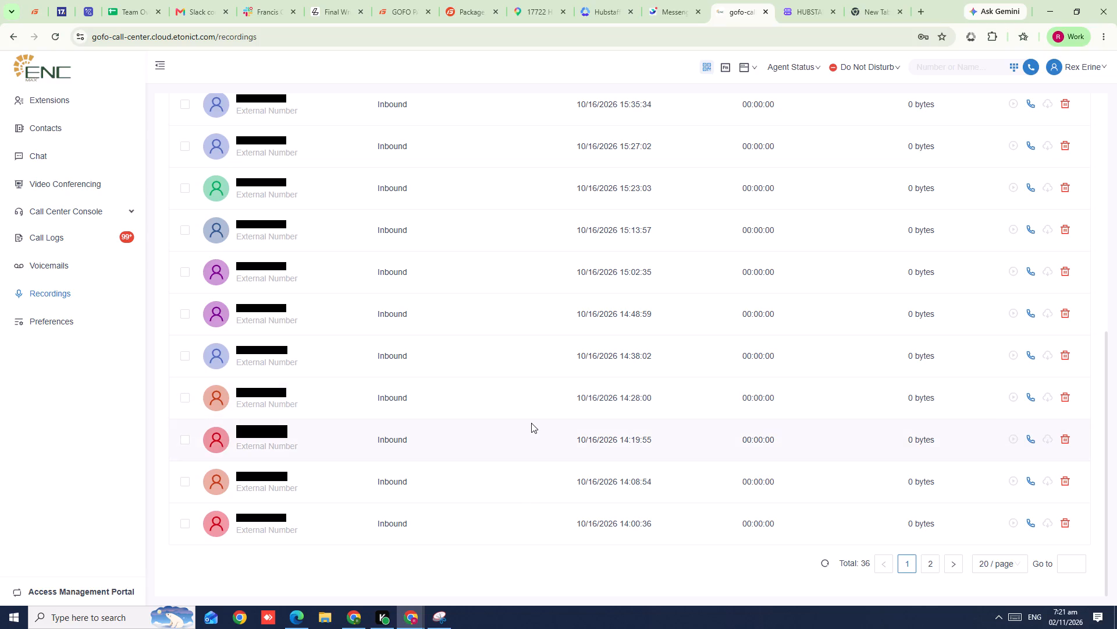
click(444, 627)
click(46, 41)
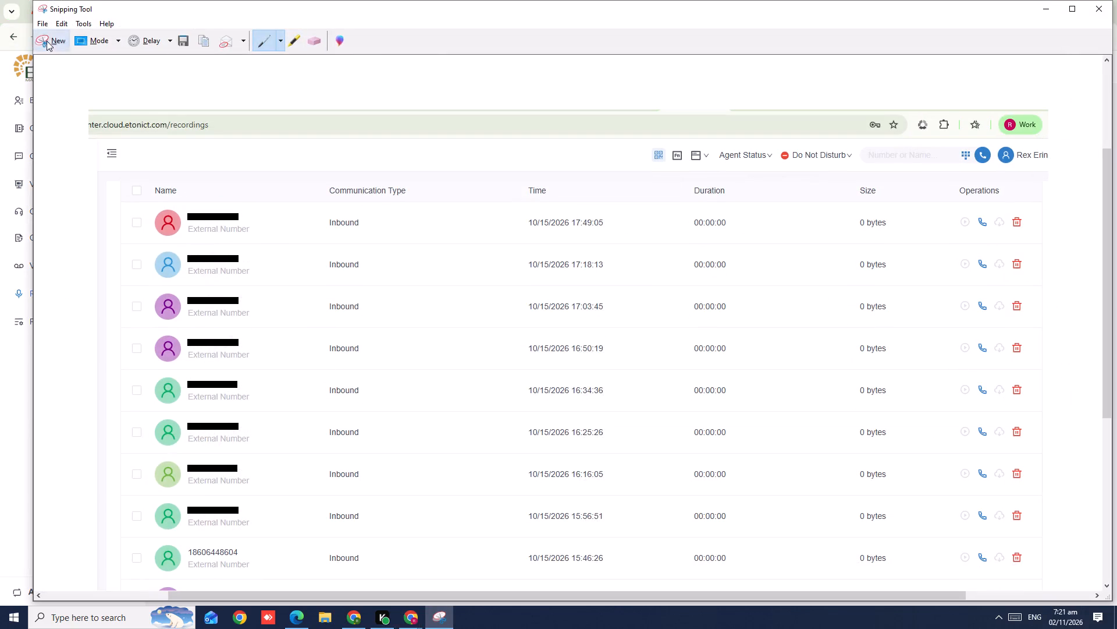
drag(1108, 540, 848, 352)
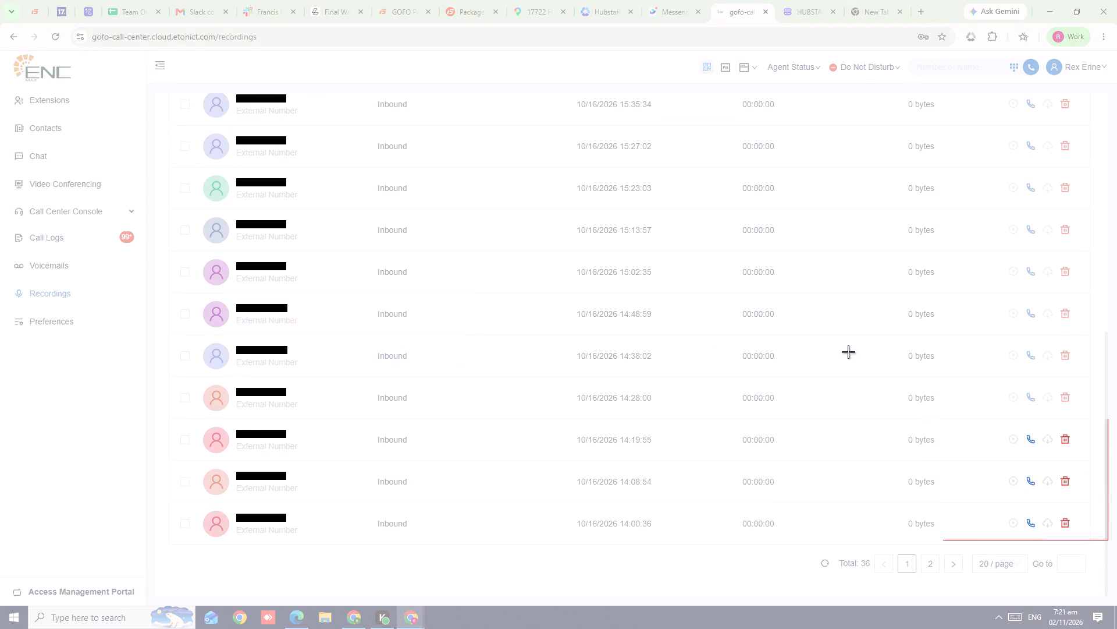
drag(848, 352, 186, 77)
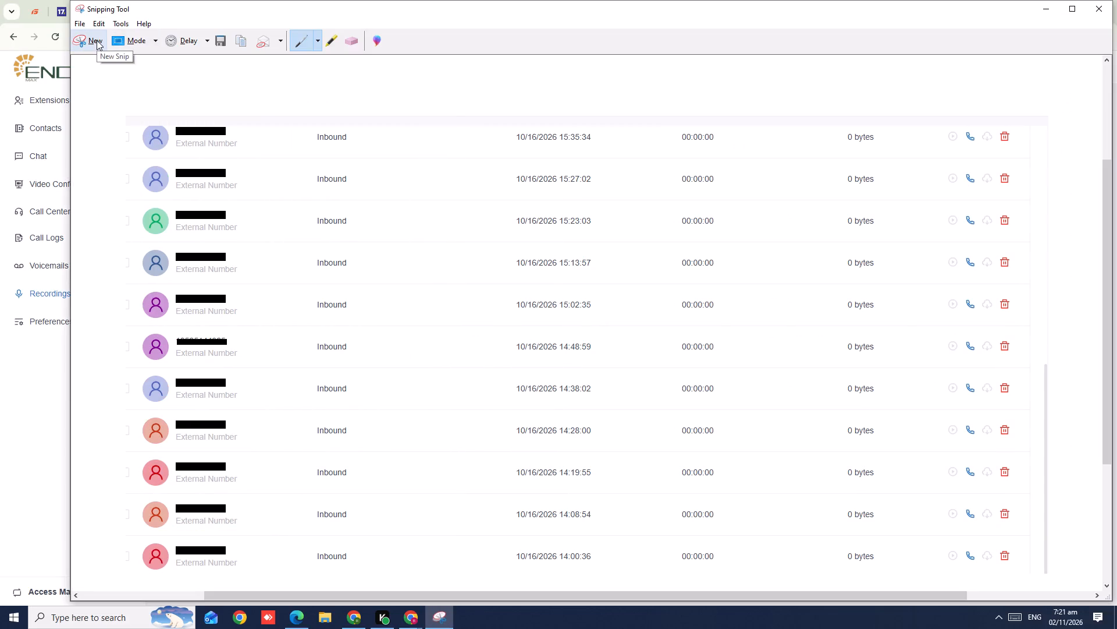
Save the snip in Downloads as a JPEG named "october 16".
click(79, 27)
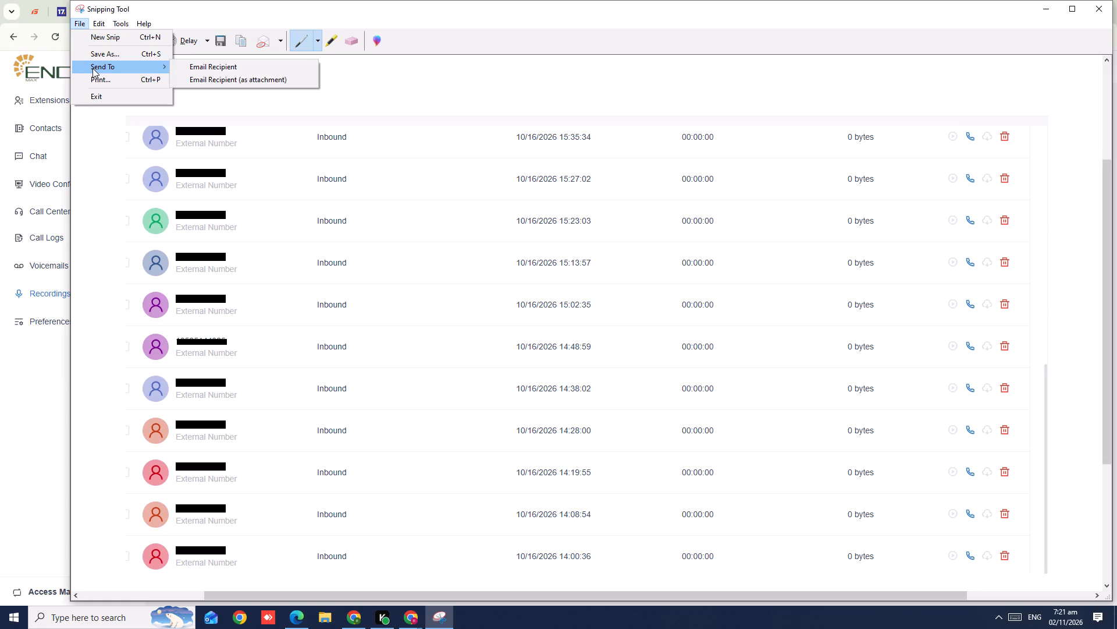
click(99, 57)
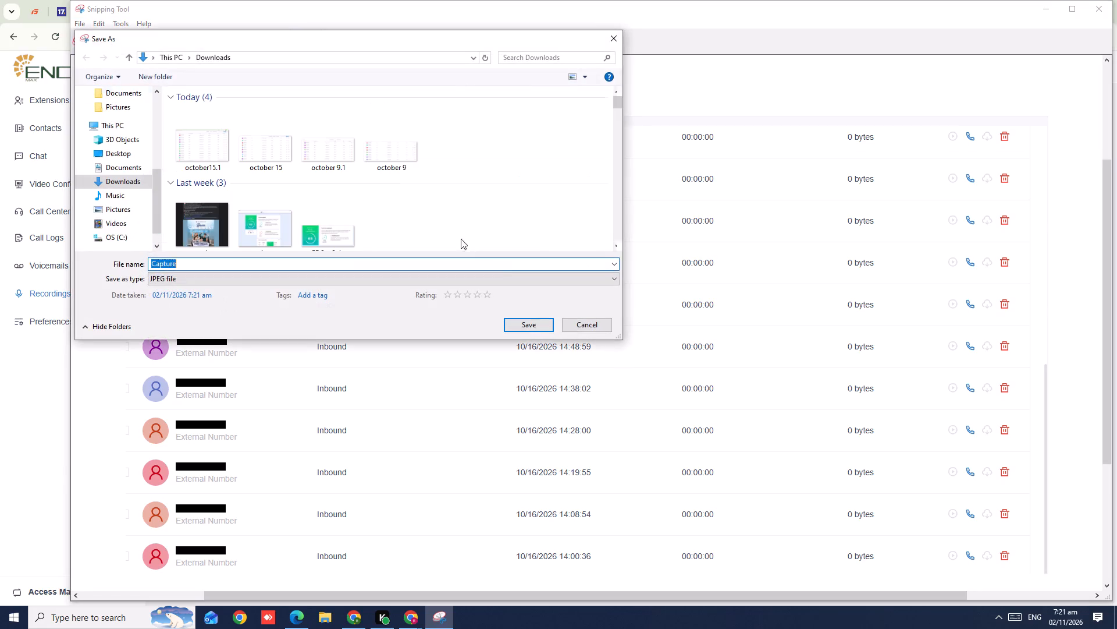
text(10)
key(BackSpace)
key(BackSpace)
key(BackSpace)
text(october 16)
key(Return)
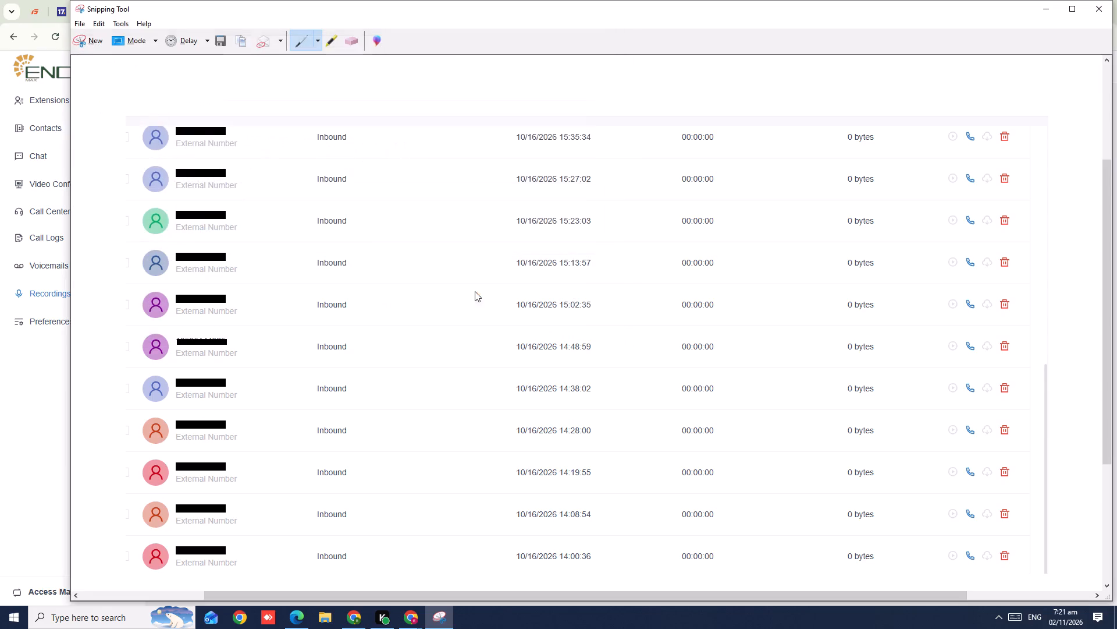
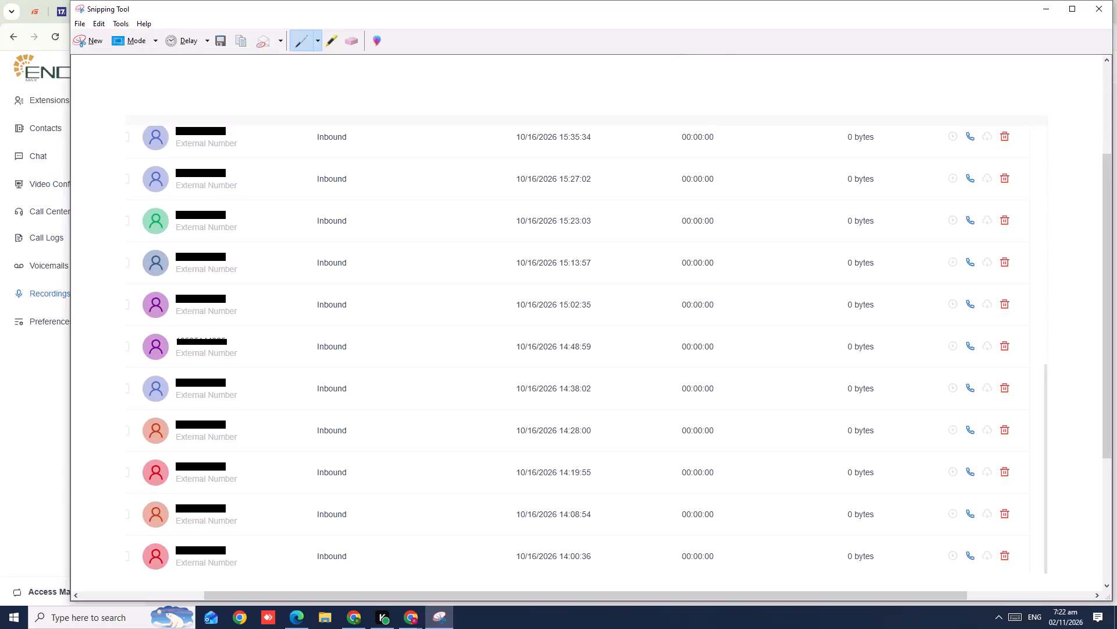
Attach the "october 16" image from Downloads to the Hubstaff Adjustment Form and submit the form.
click(1040, 10)
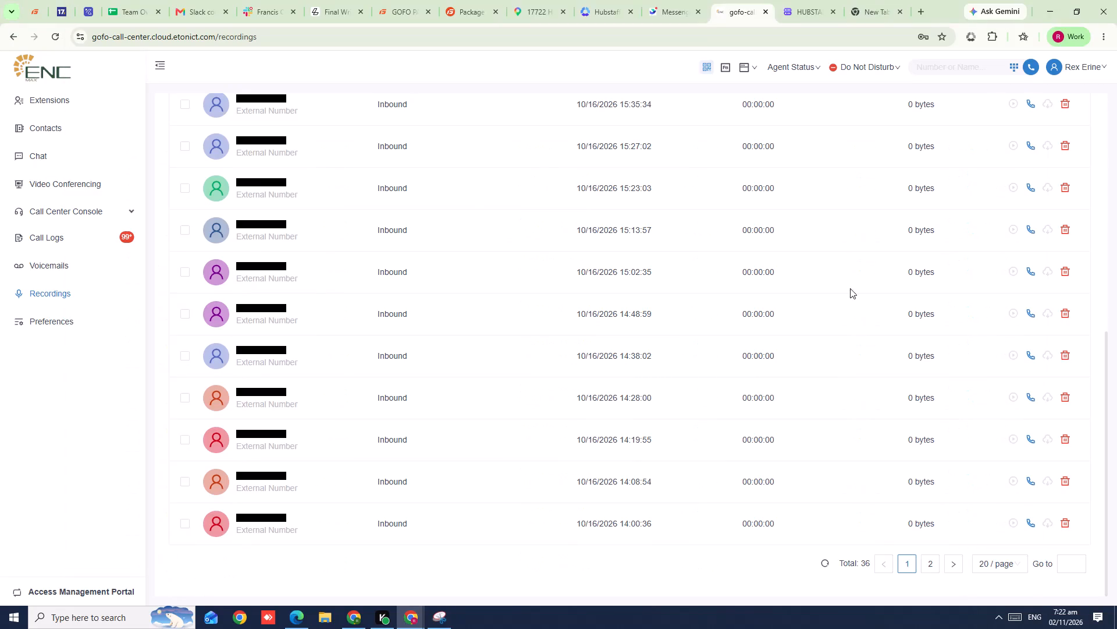
scroll(587, 394, up, 6)
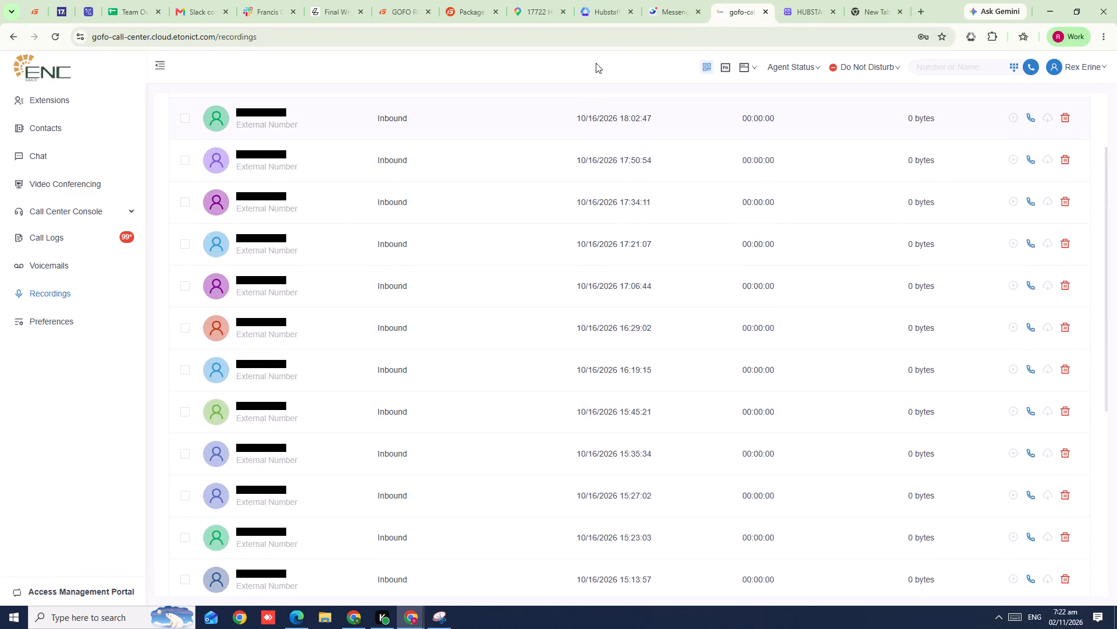
click(611, 18)
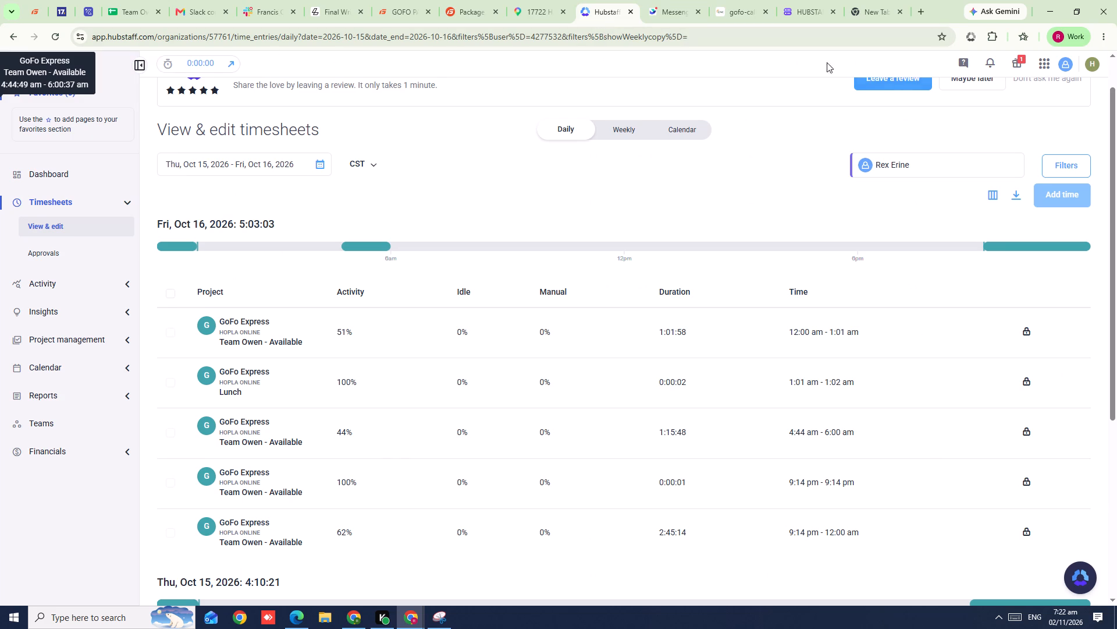
click(788, 20)
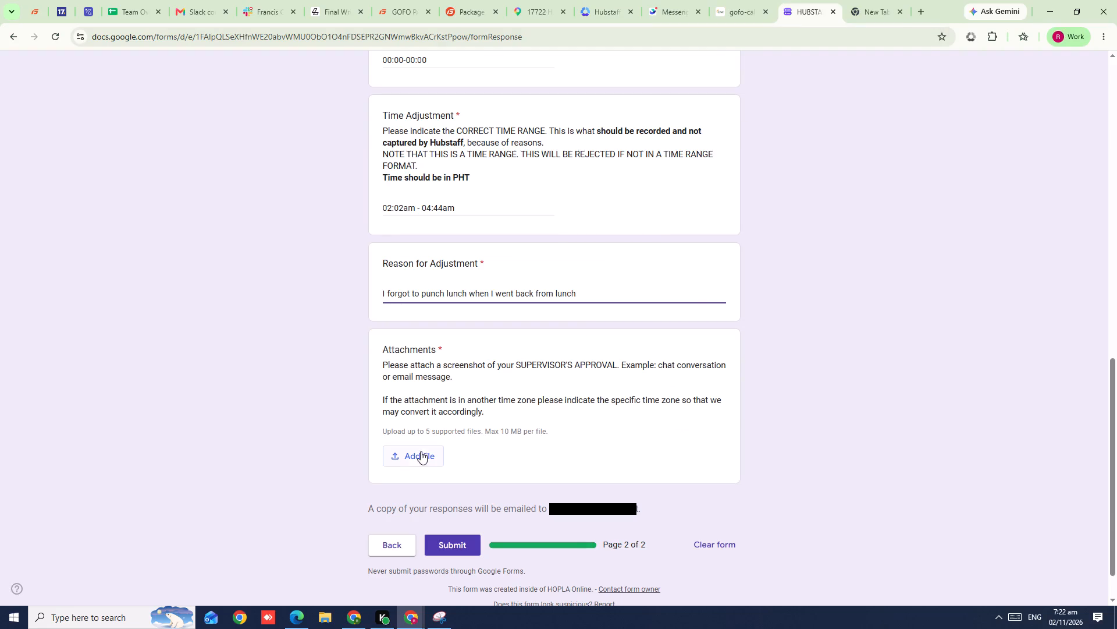
click(411, 459)
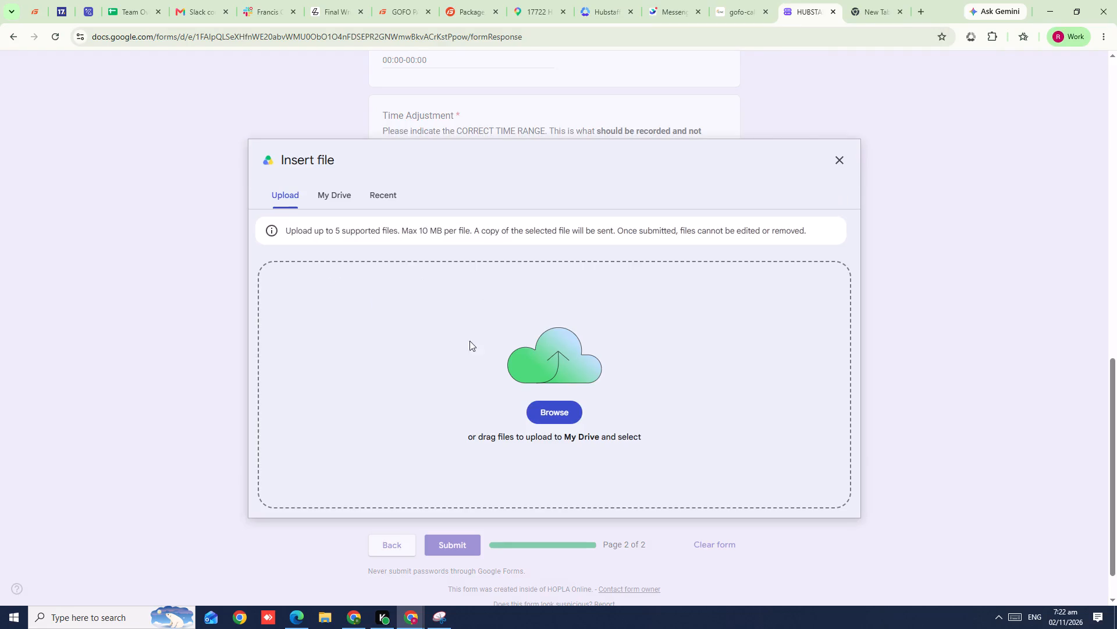
click(564, 419)
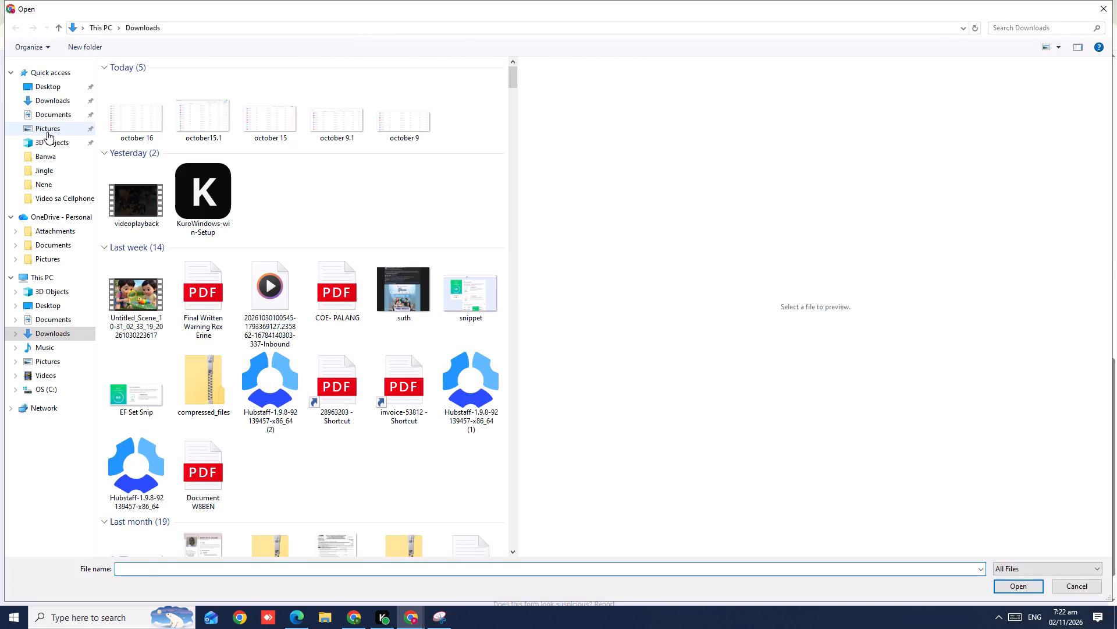
double_click(128, 124)
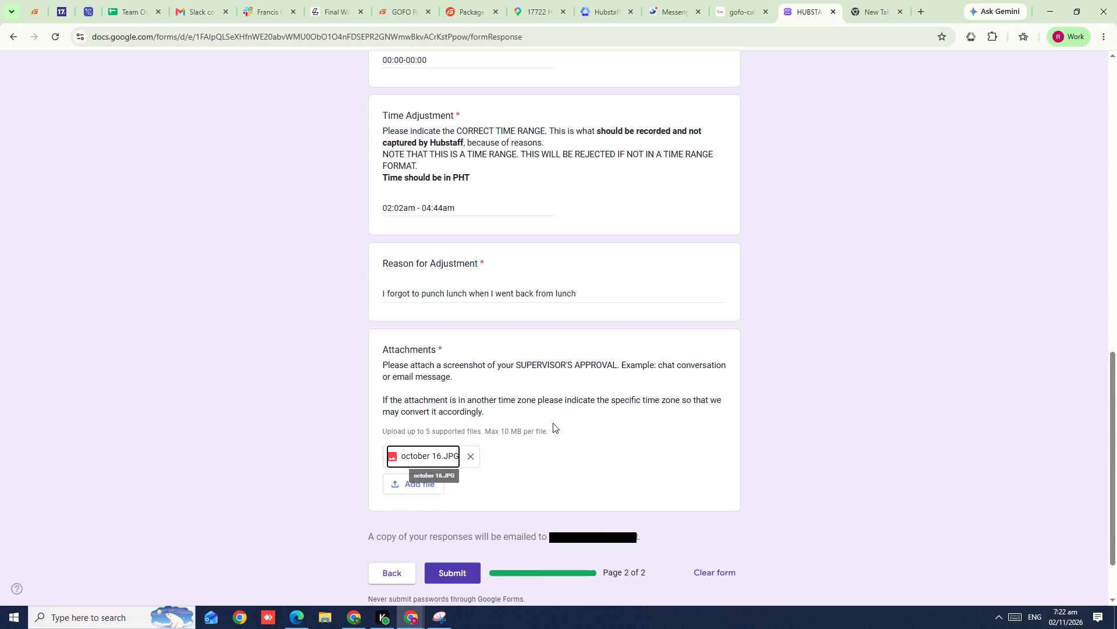
click(454, 574)
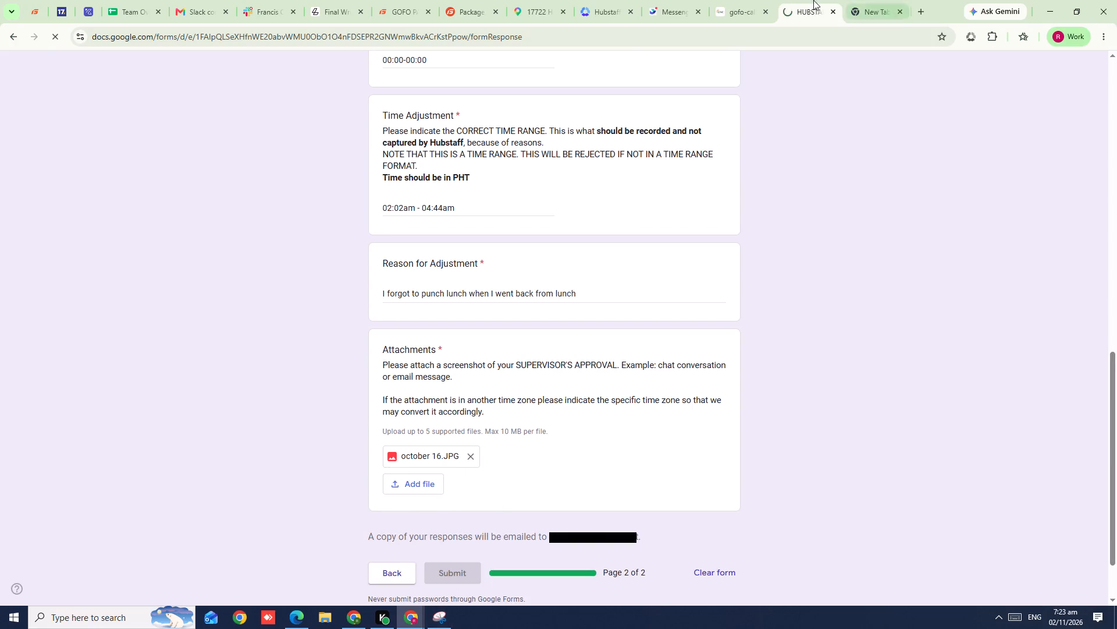
Set the Hubstaff timesheet's date range to October 16 - October 17, 2026 and check the time entries for both days.
click(593, 13)
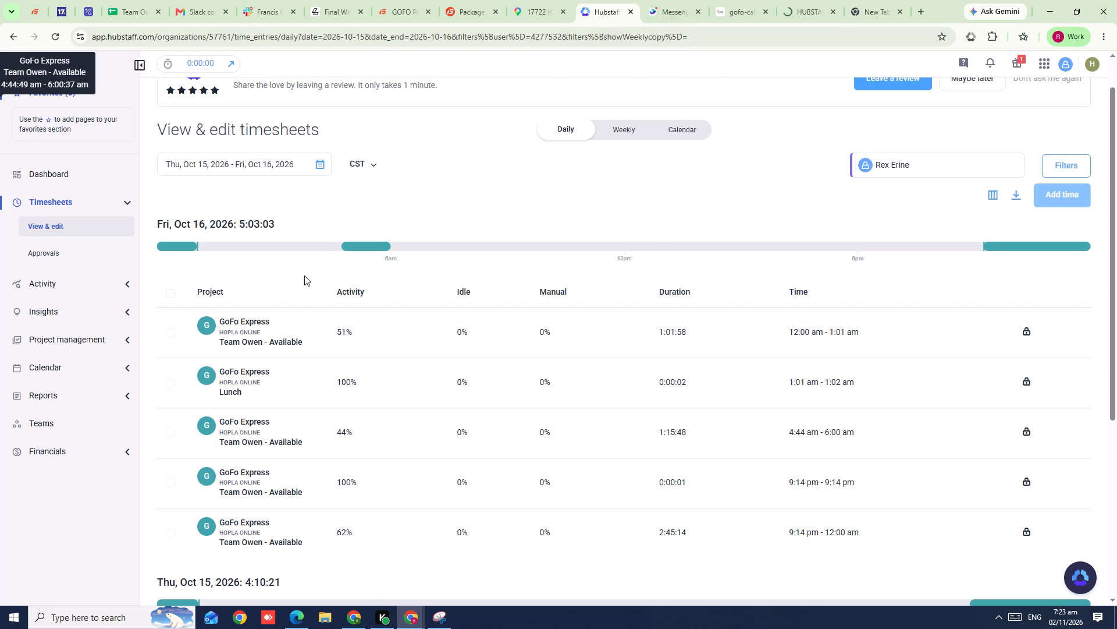
click(318, 167)
click(776, 21)
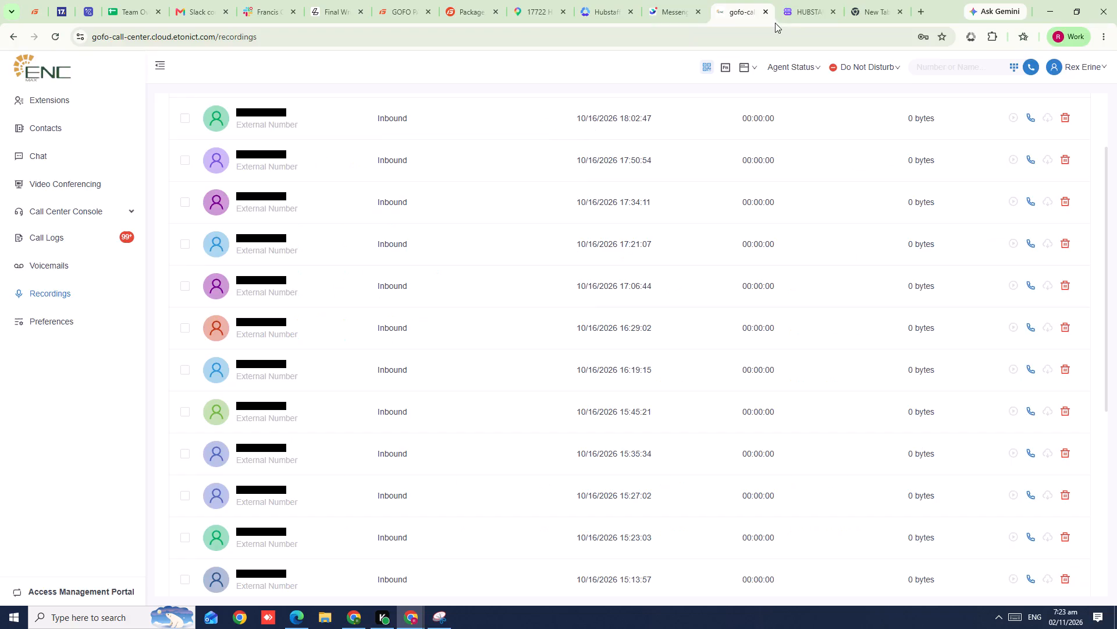
click(796, 19)
click(572, 17)
click(586, 13)
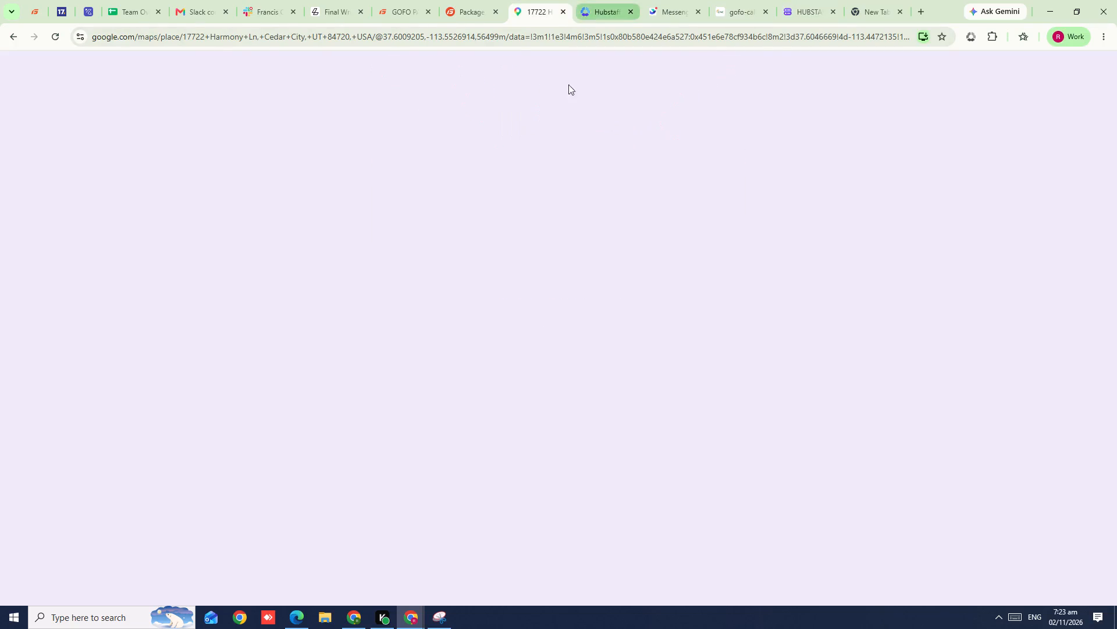
click(386, 295)
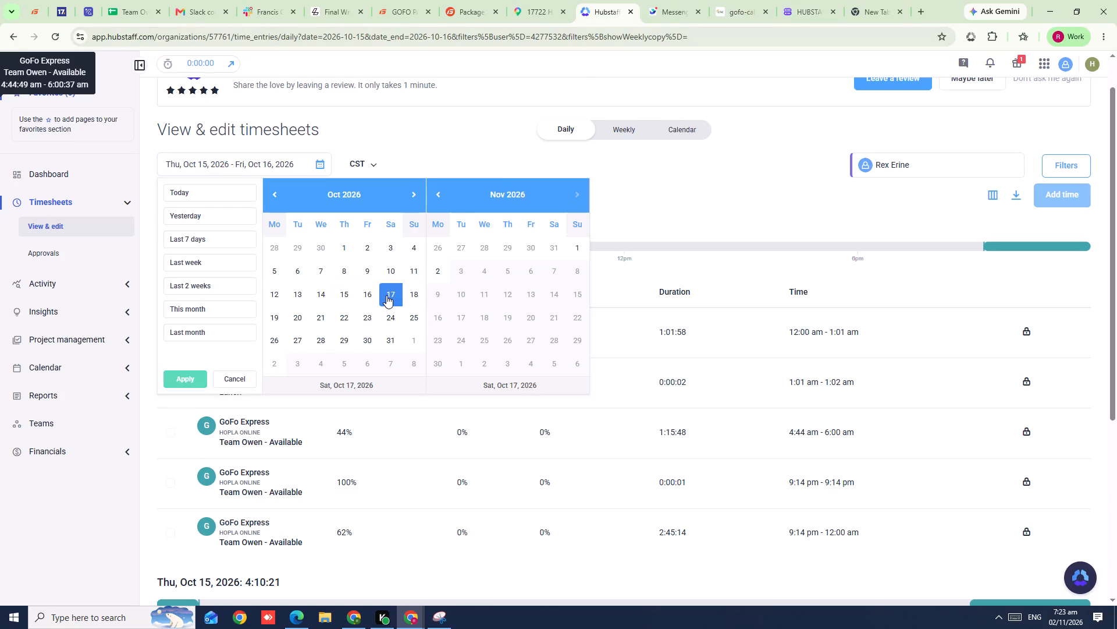
click(386, 295)
click(372, 297)
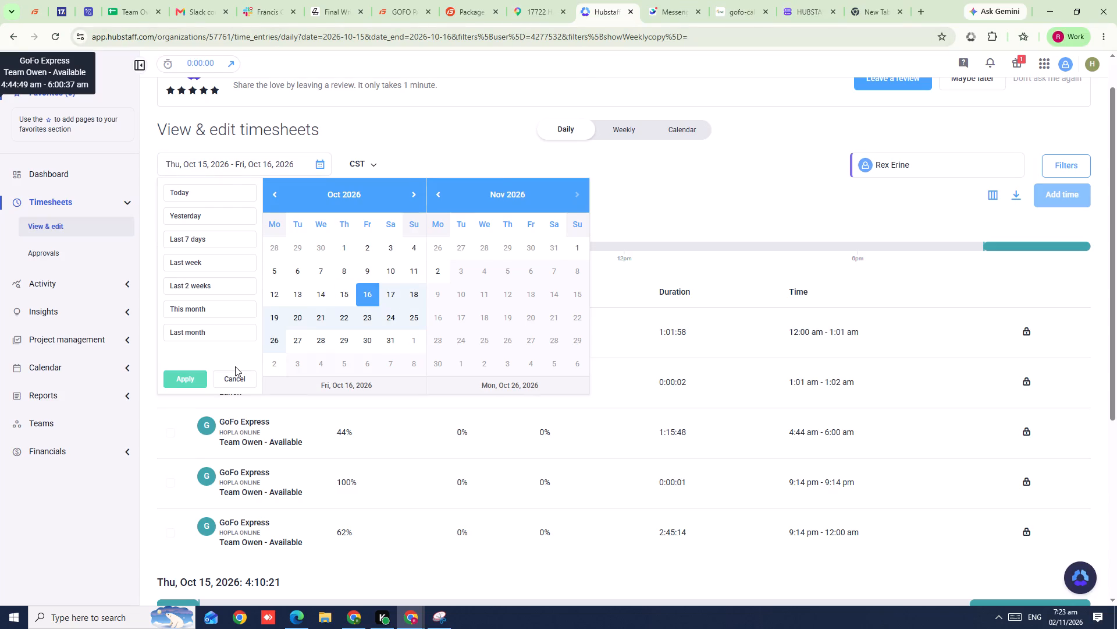
click(180, 378)
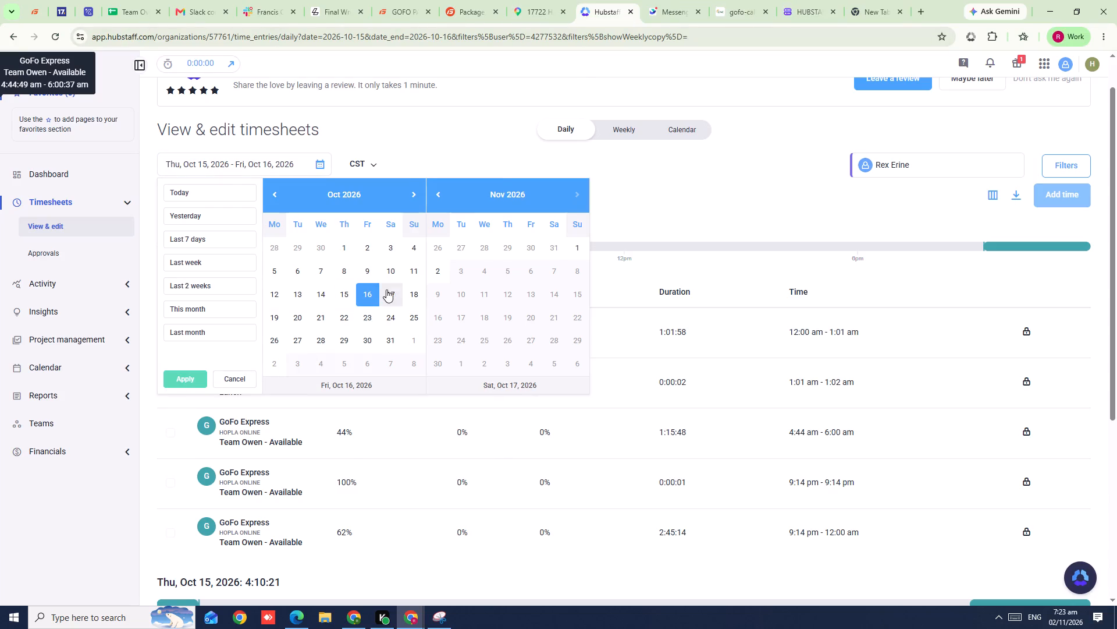
click(368, 301)
click(396, 295)
click(369, 292)
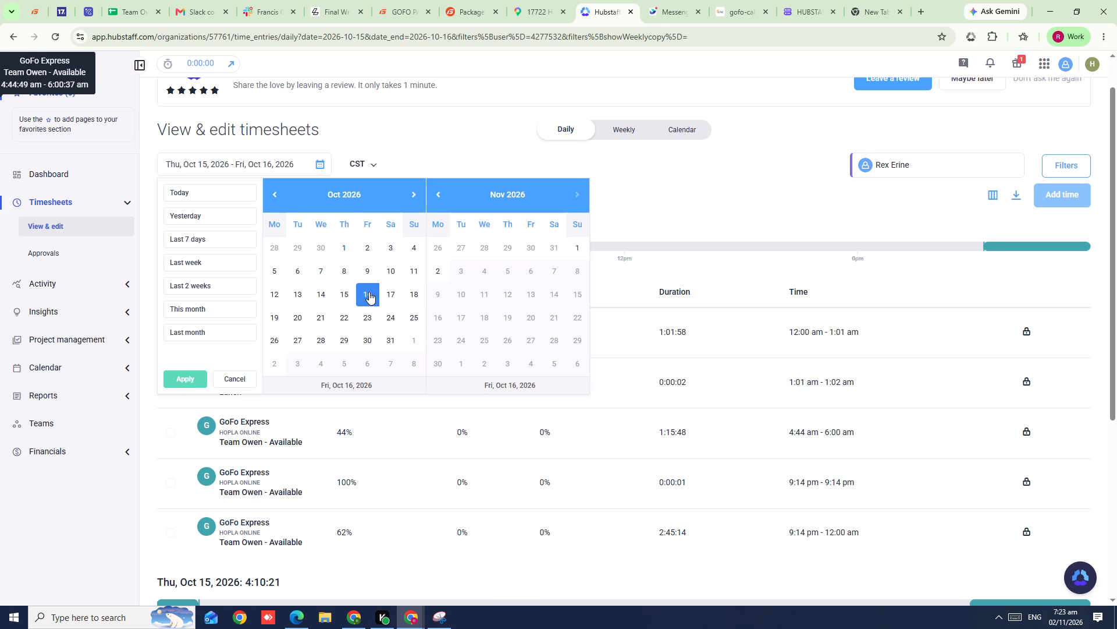
click(386, 295)
click(163, 380)
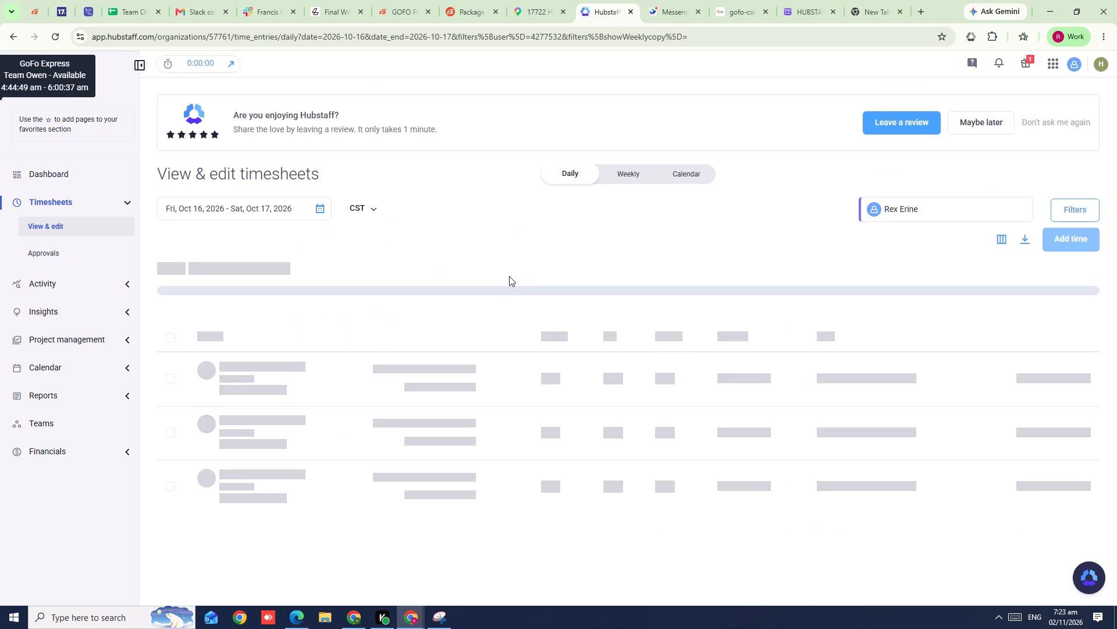
scroll(517, 269, down, 8)
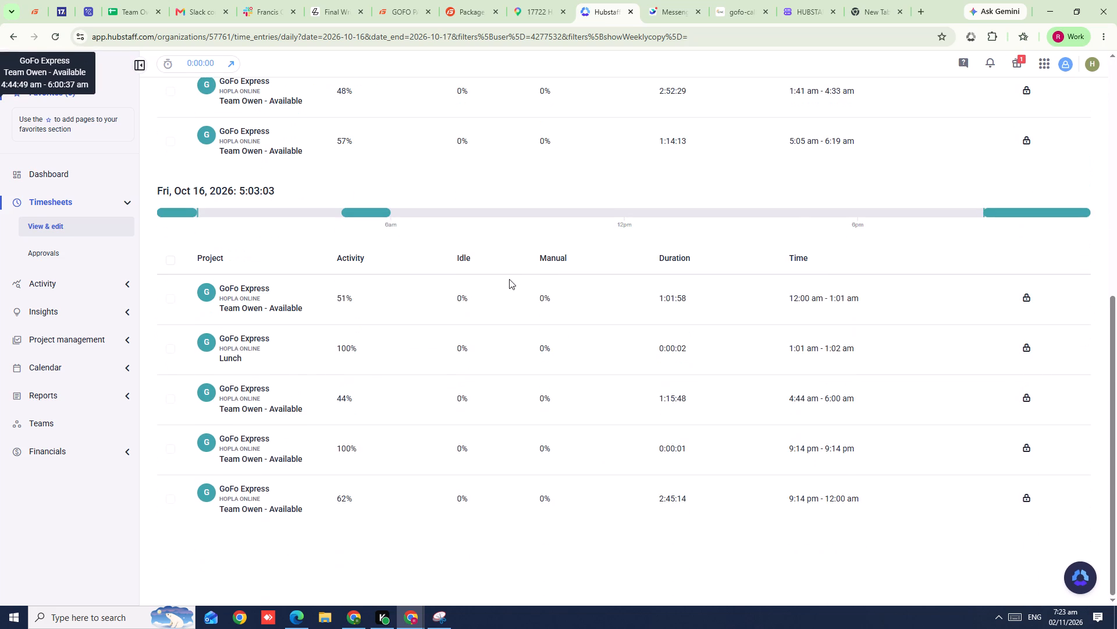
scroll(508, 279, up, 5)
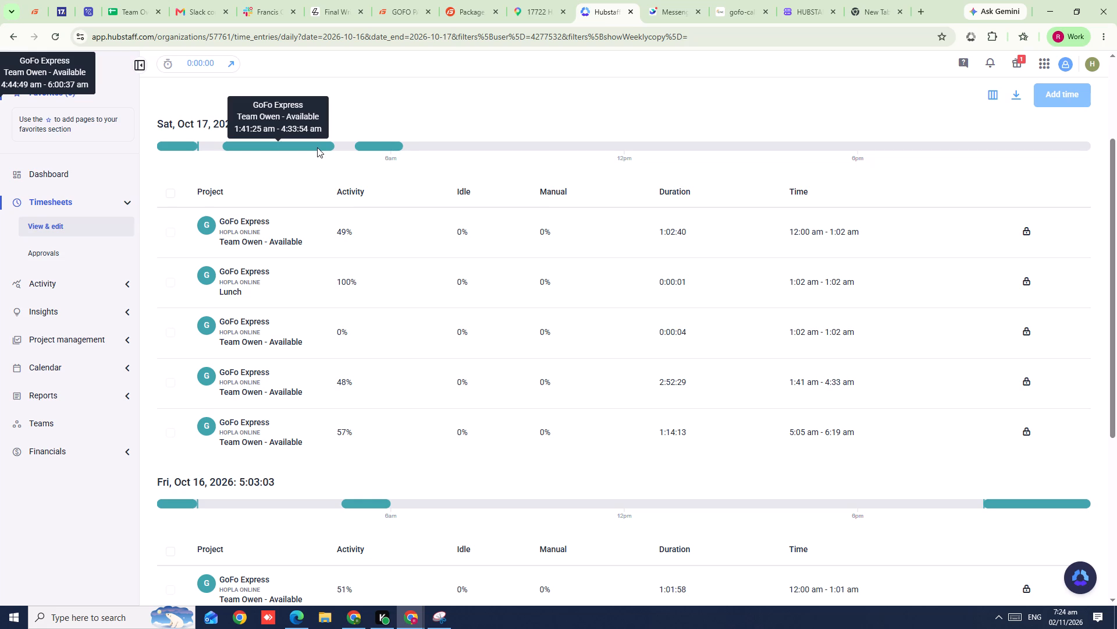
Examine the call recordings filtered to October 16, 2026, checking the call times against the Hubstaff timesheet entries.
click(749, 10)
scroll(564, 268, up, 5)
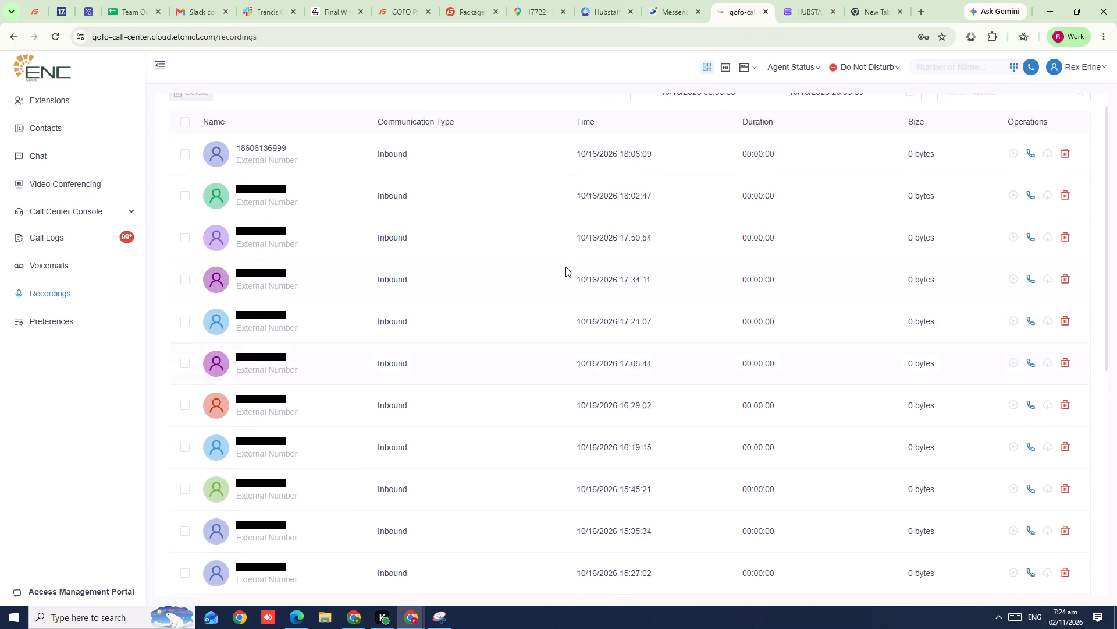
scroll(565, 267, up, 4)
click(783, 122)
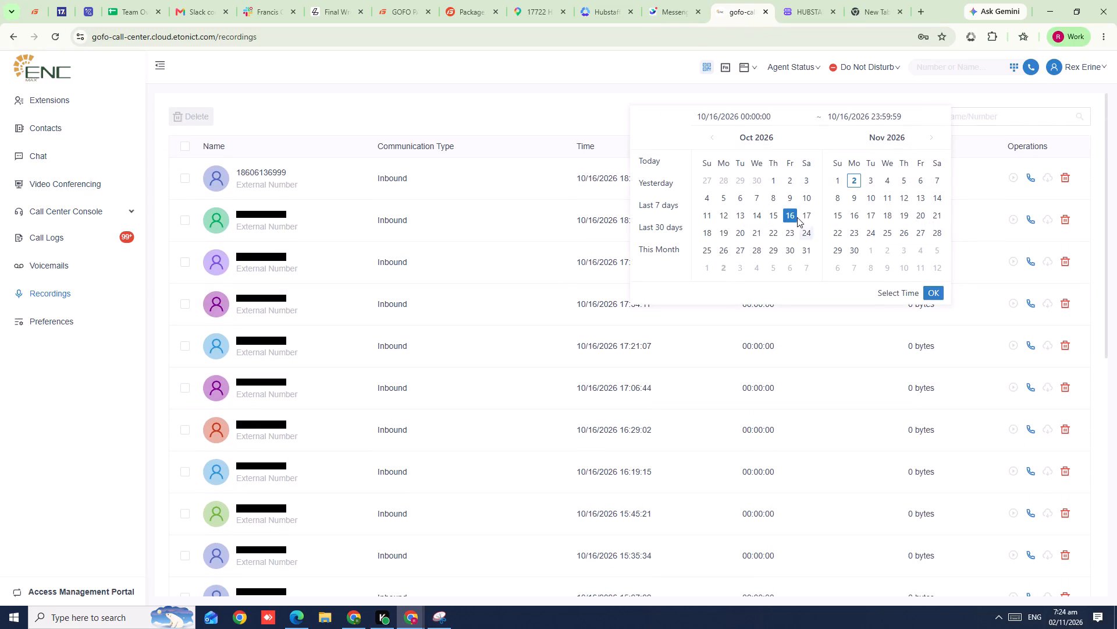
double_click(793, 215)
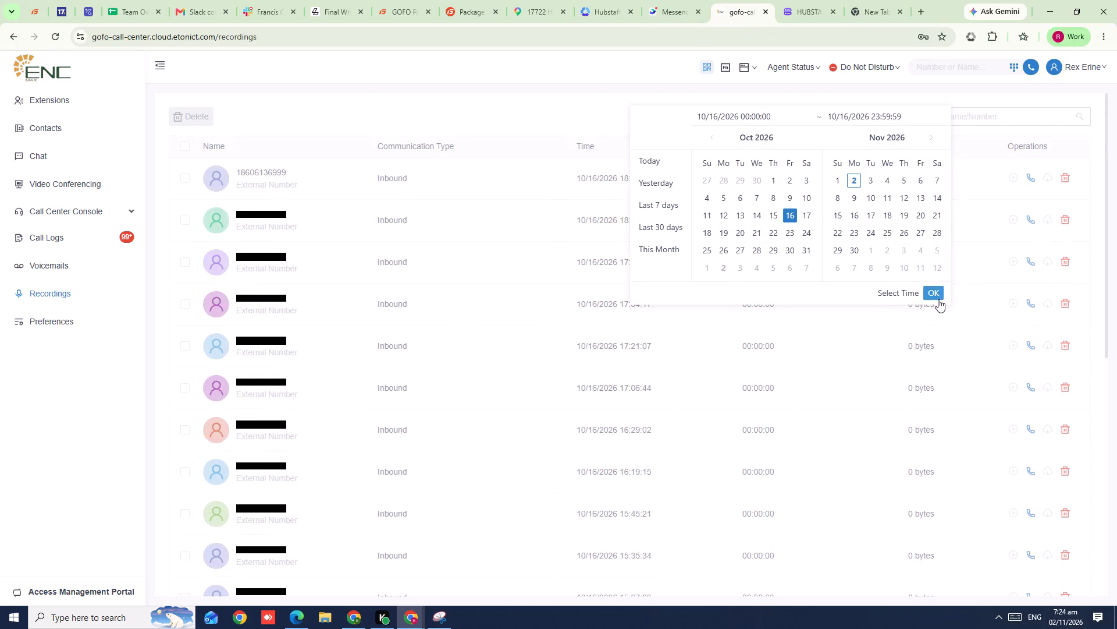
click(938, 299)
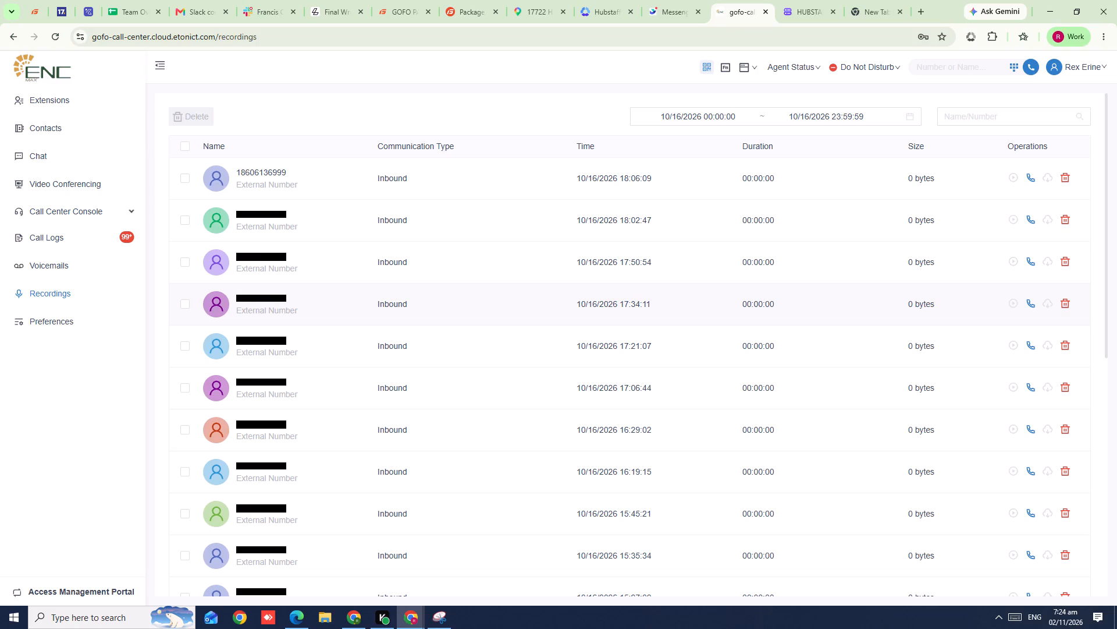
scroll(403, 304, down, 3)
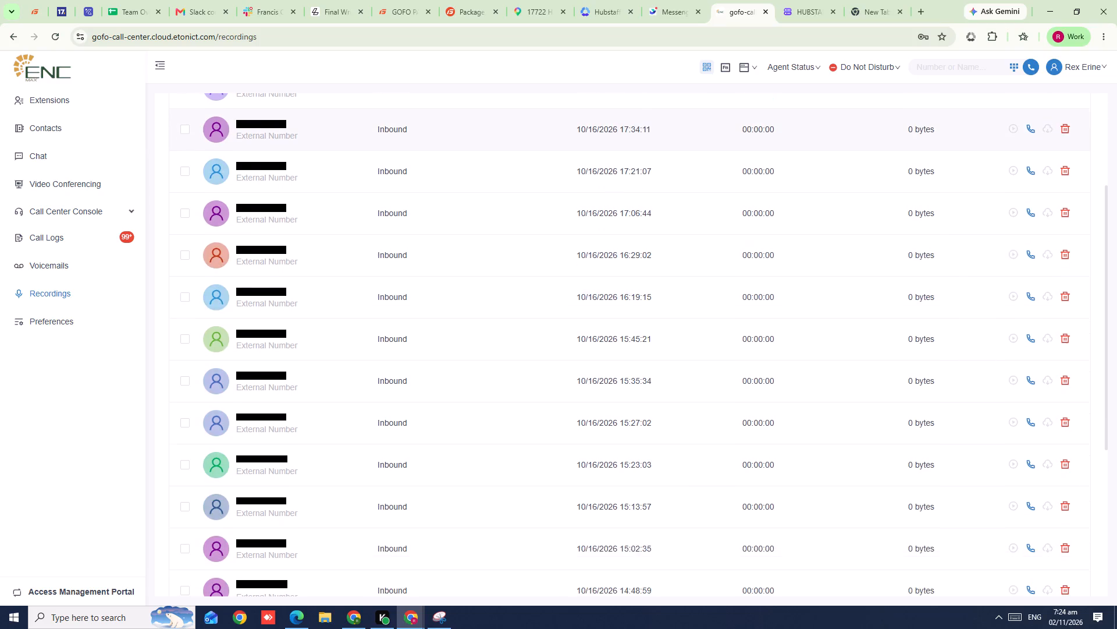
scroll(403, 304, down, 3)
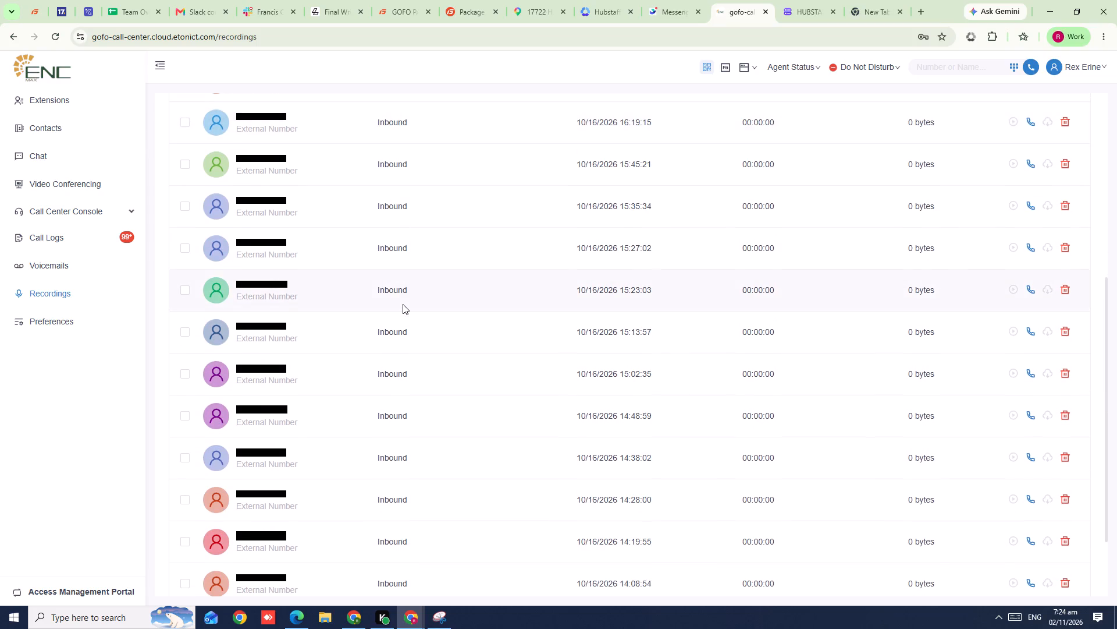
scroll(403, 304, down, 3)
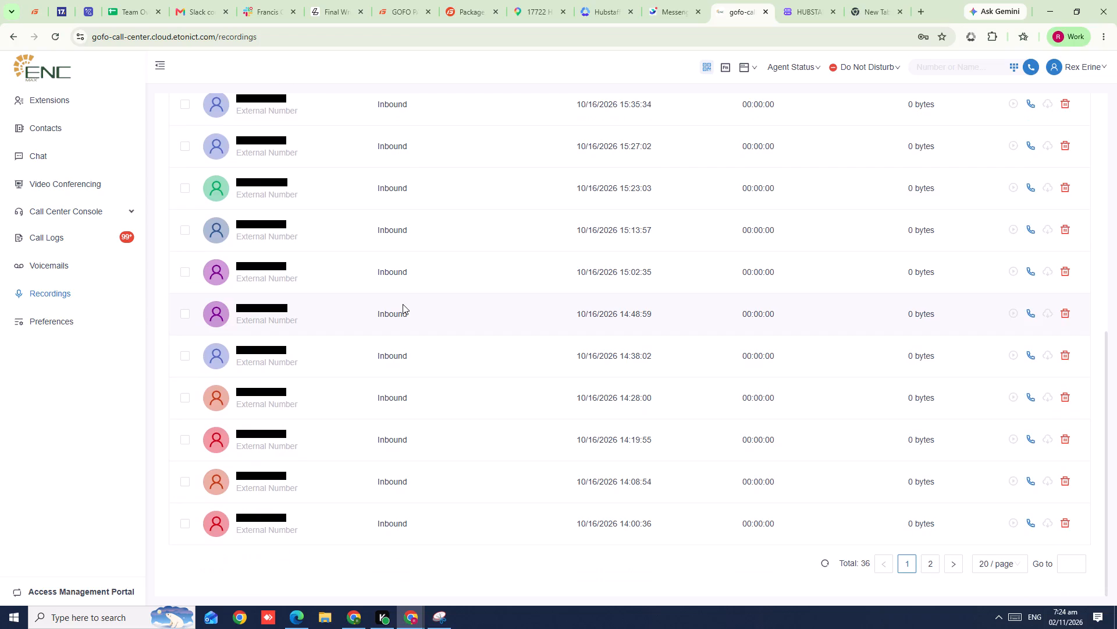
scroll(403, 304, up, 8)
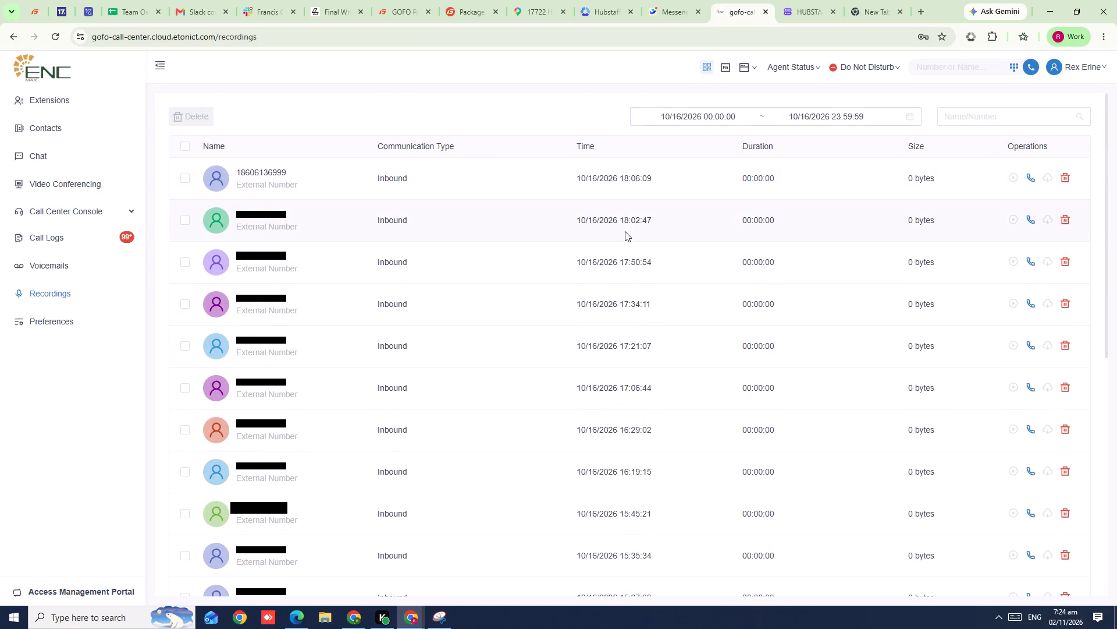
scroll(389, 212, down, 5)
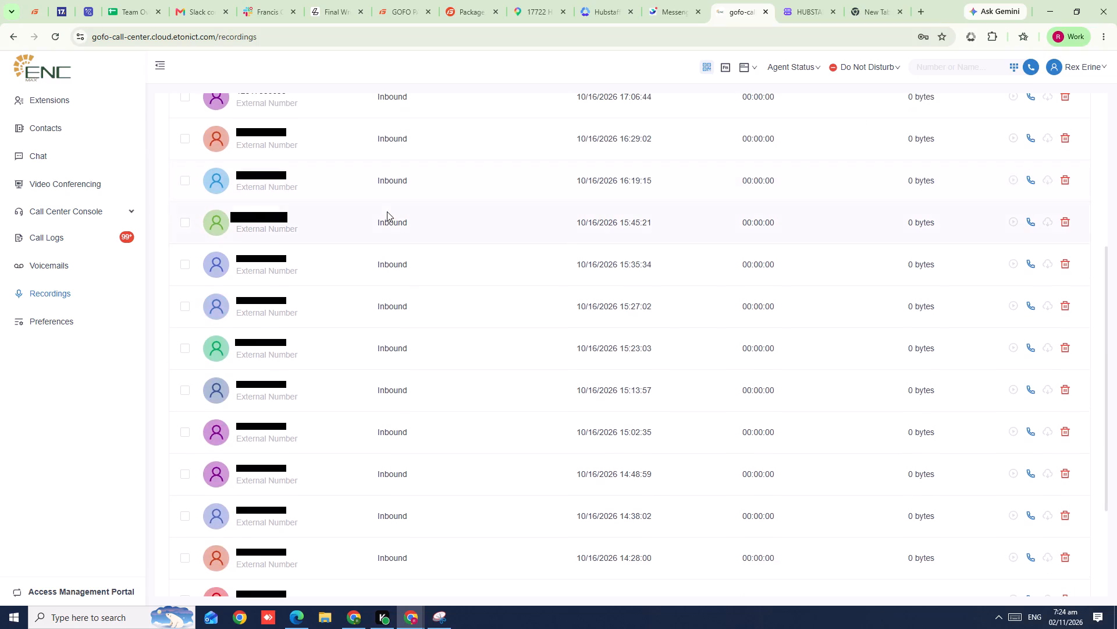
click(449, 620)
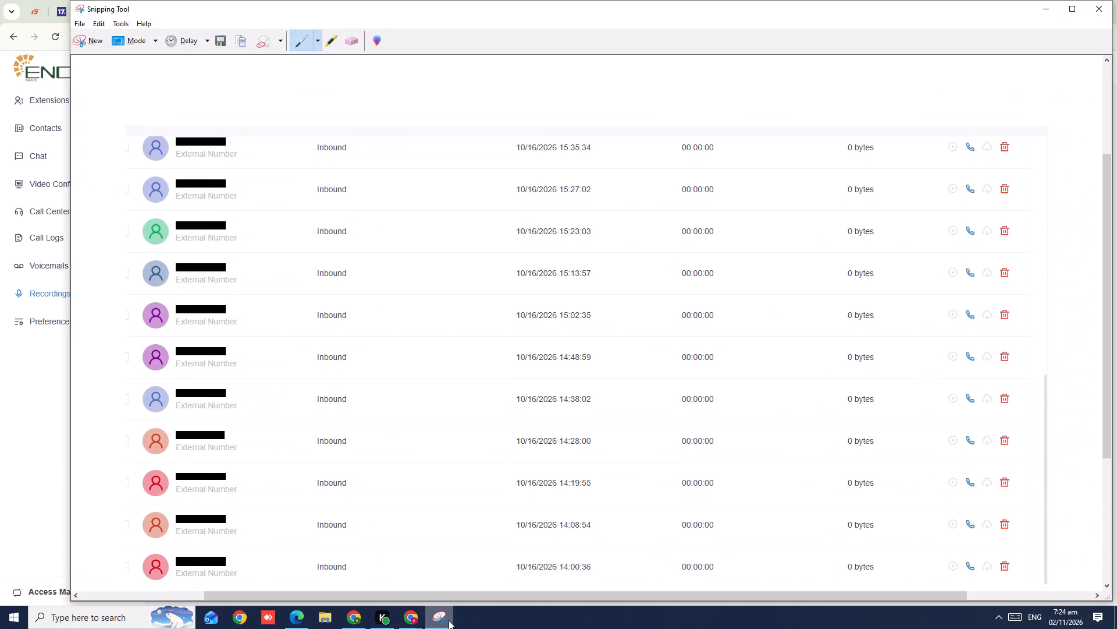
click(449, 620)
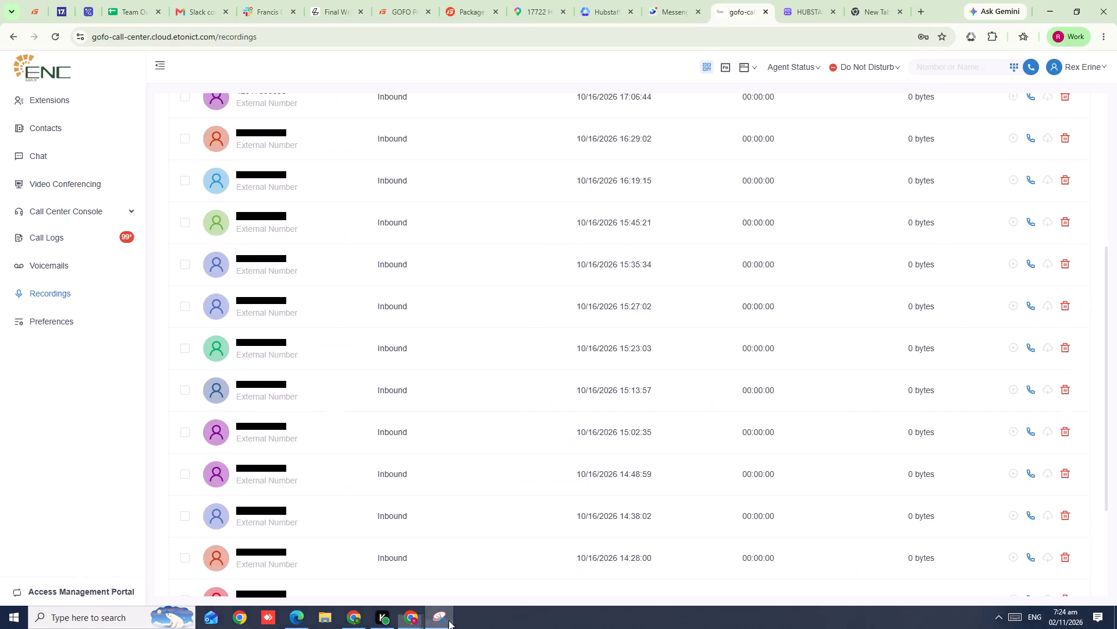
scroll(607, 423, up, 10)
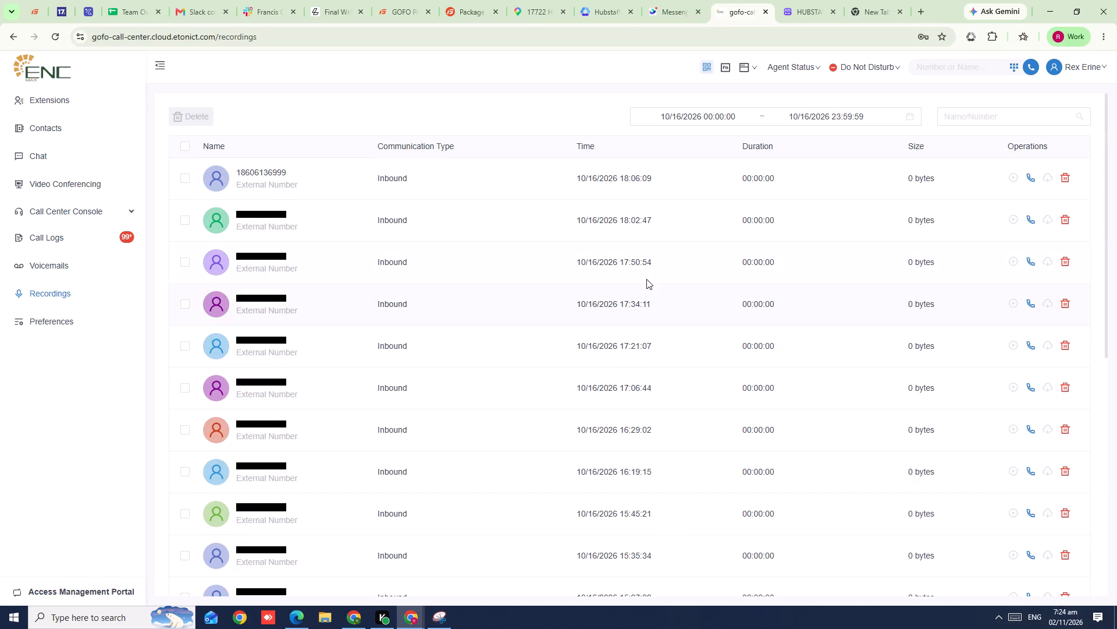
click(814, 172)
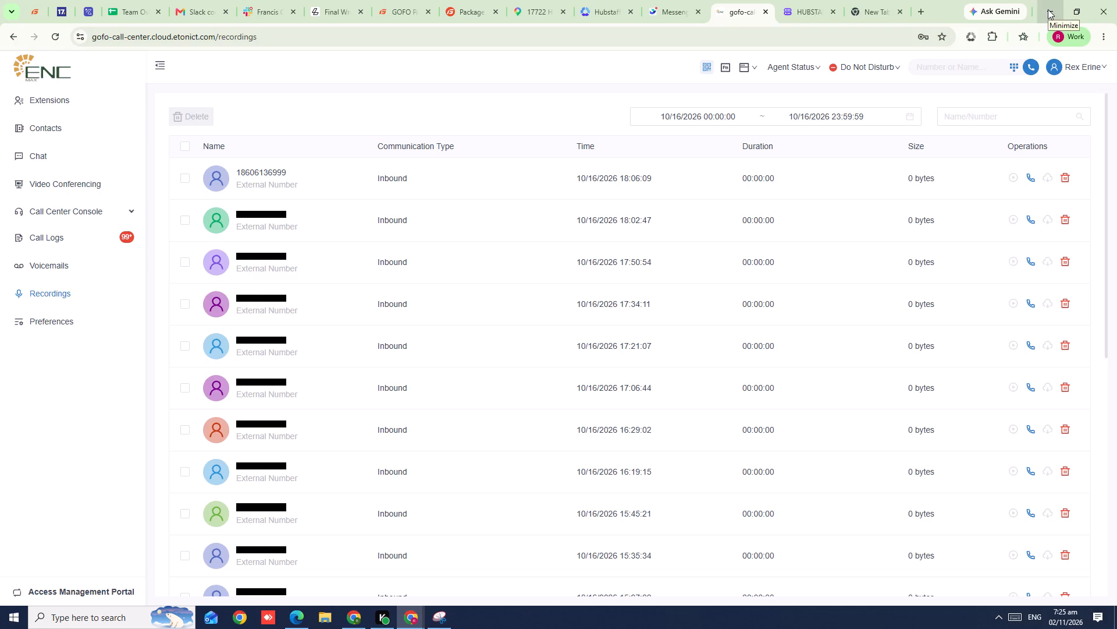
click(101, 400)
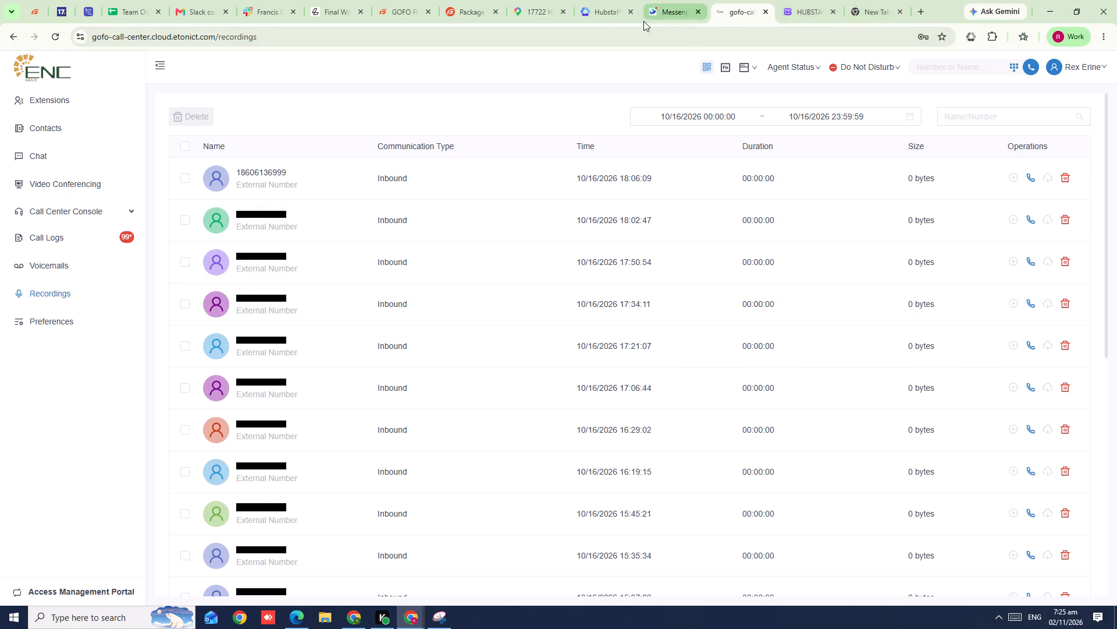
click(585, 20)
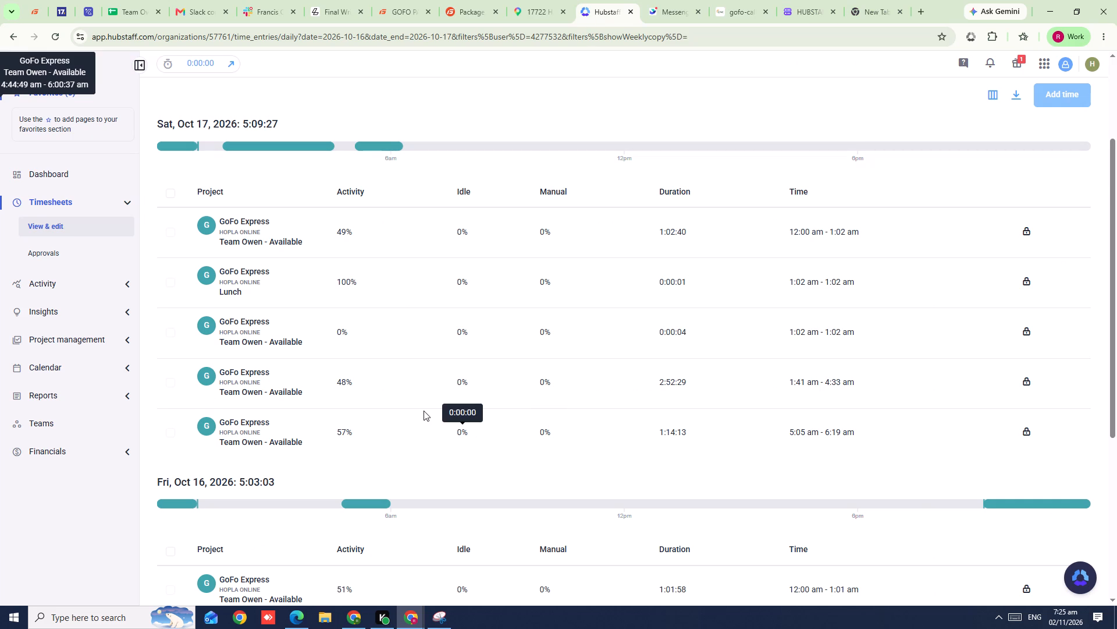
Return to the Hubstaff Adjustment Form and start another response.
click(790, 9)
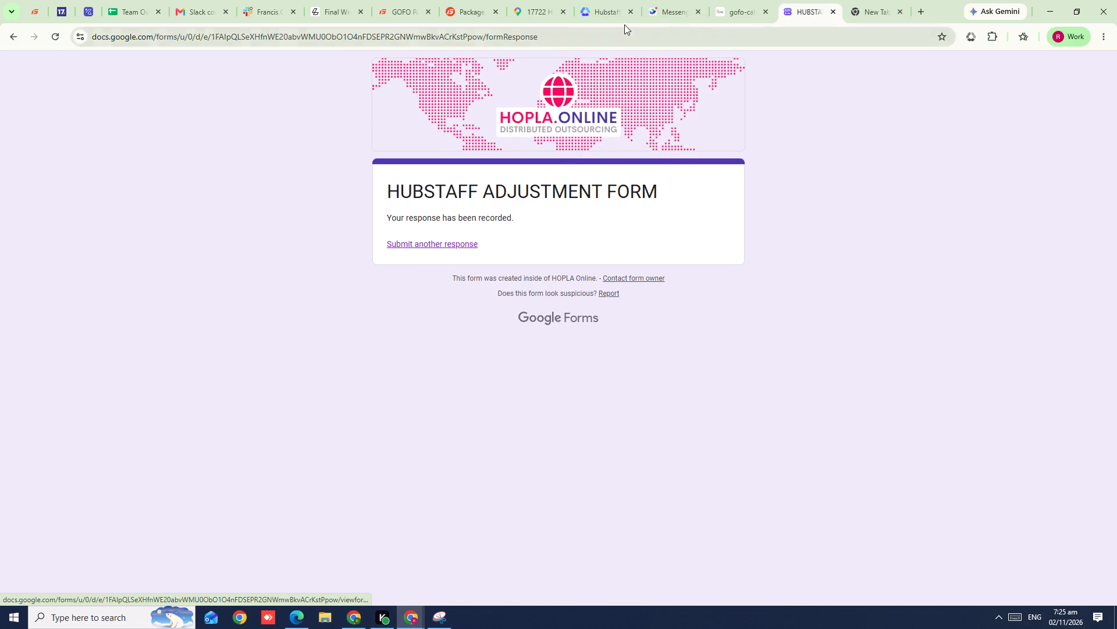
click(461, 250)
click(458, 246)
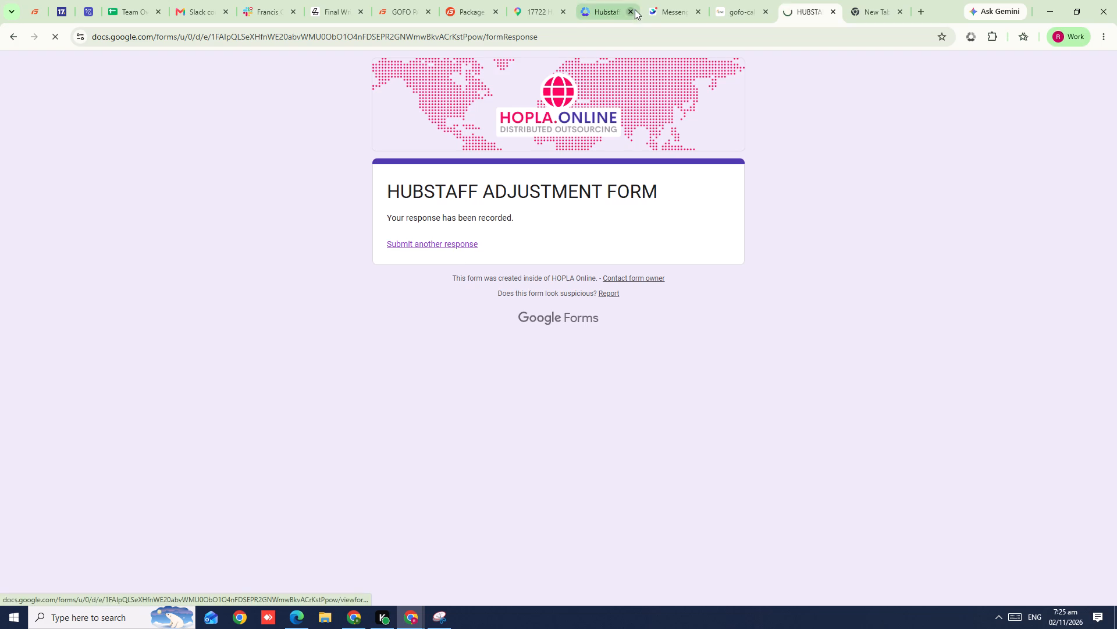
Switch to the Hubstaff timesheet, set its date range to October 17 - October 18, 2026, and check the time entries for both days.
click(600, 15)
scroll(306, 161, up, 5)
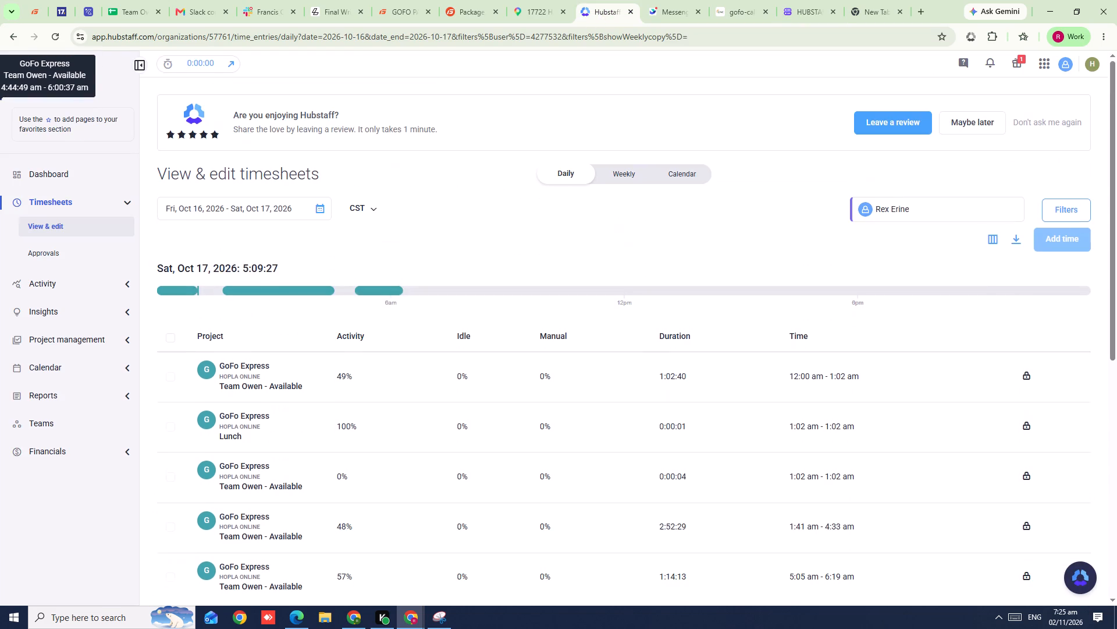
click(320, 211)
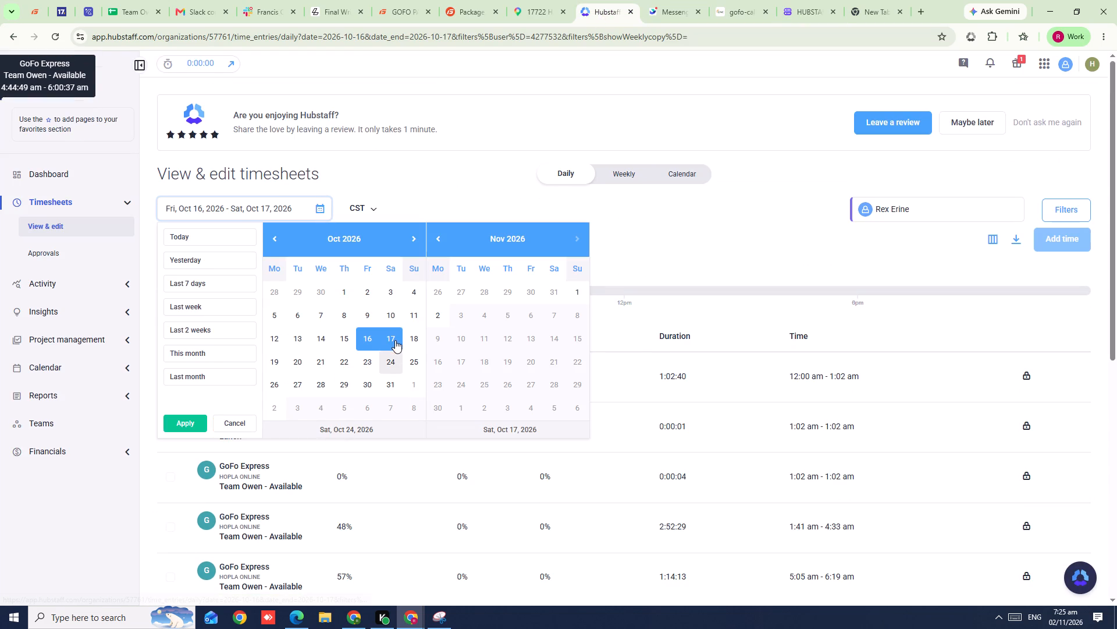
click(394, 337)
click(394, 337)
click(422, 343)
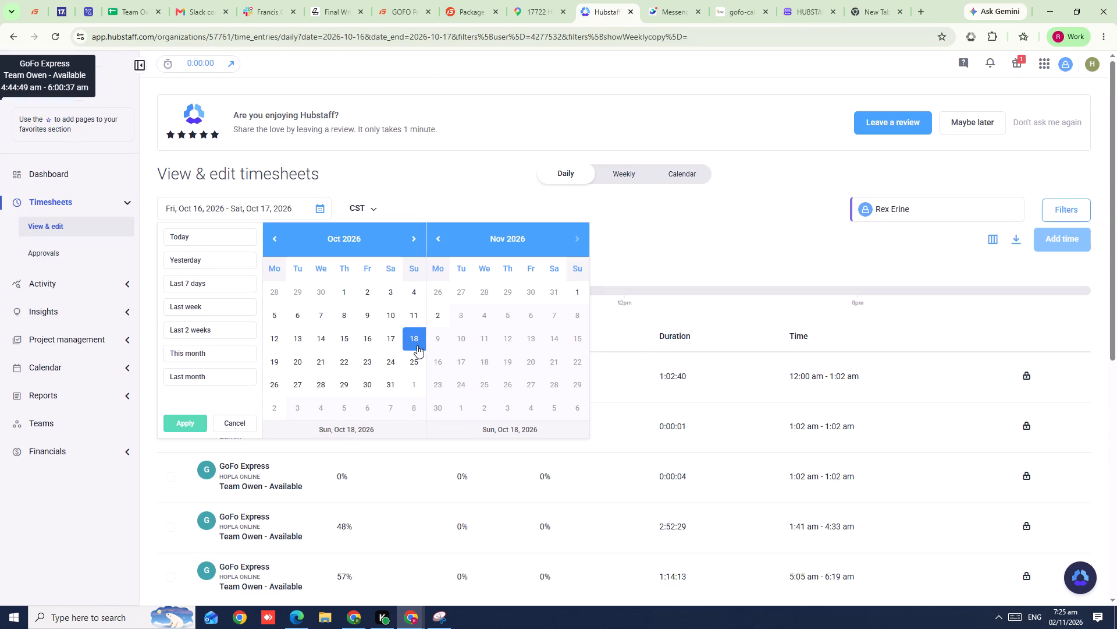
click(387, 344)
click(416, 347)
click(192, 421)
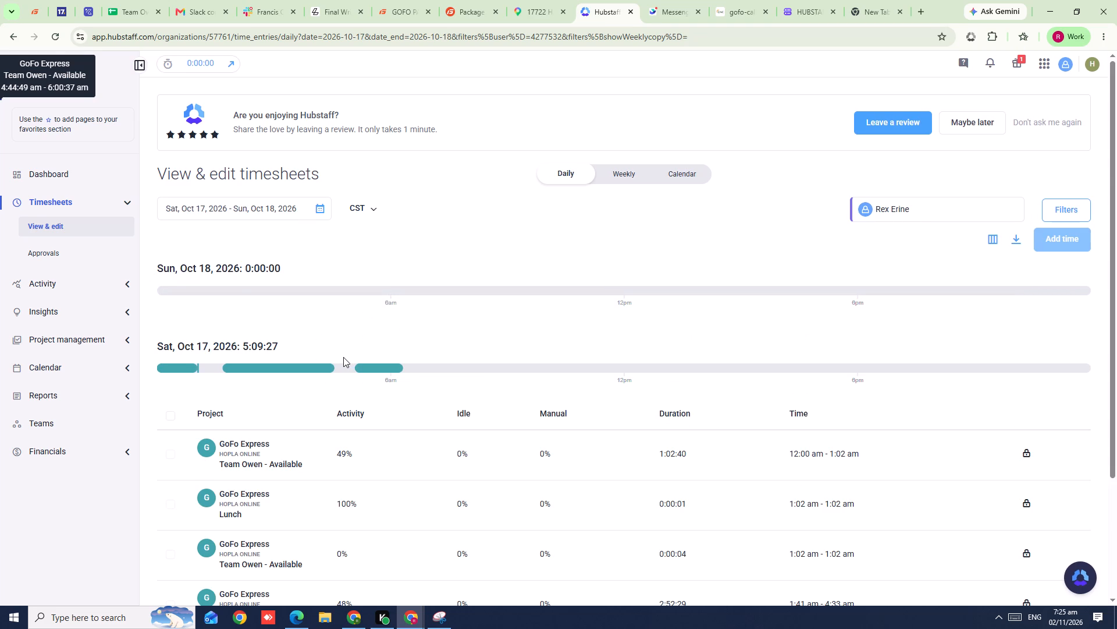
scroll(343, 357, down, 5)
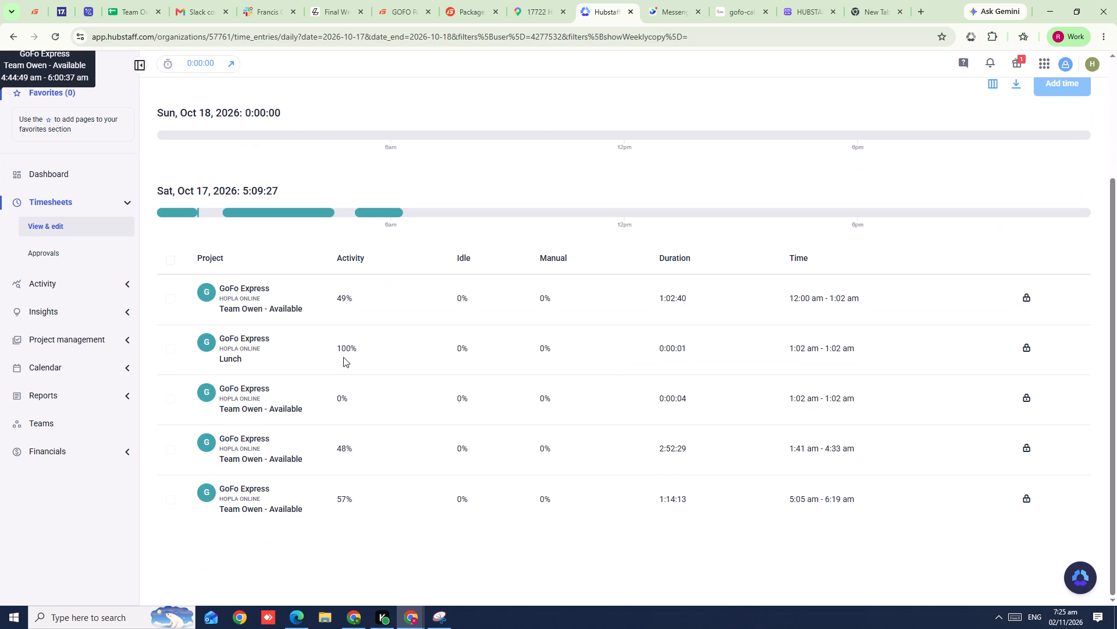
Set the Hubstaff timesheet's date range to October 18, 2026 only.
scroll(341, 357, up, 4)
click(318, 211)
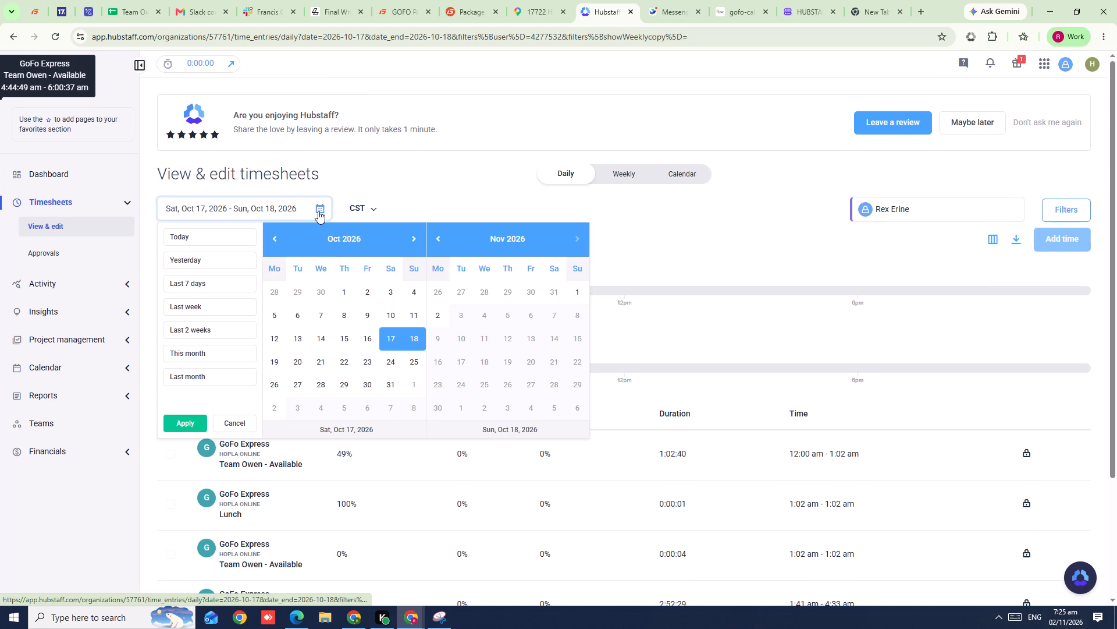
double_click(414, 340)
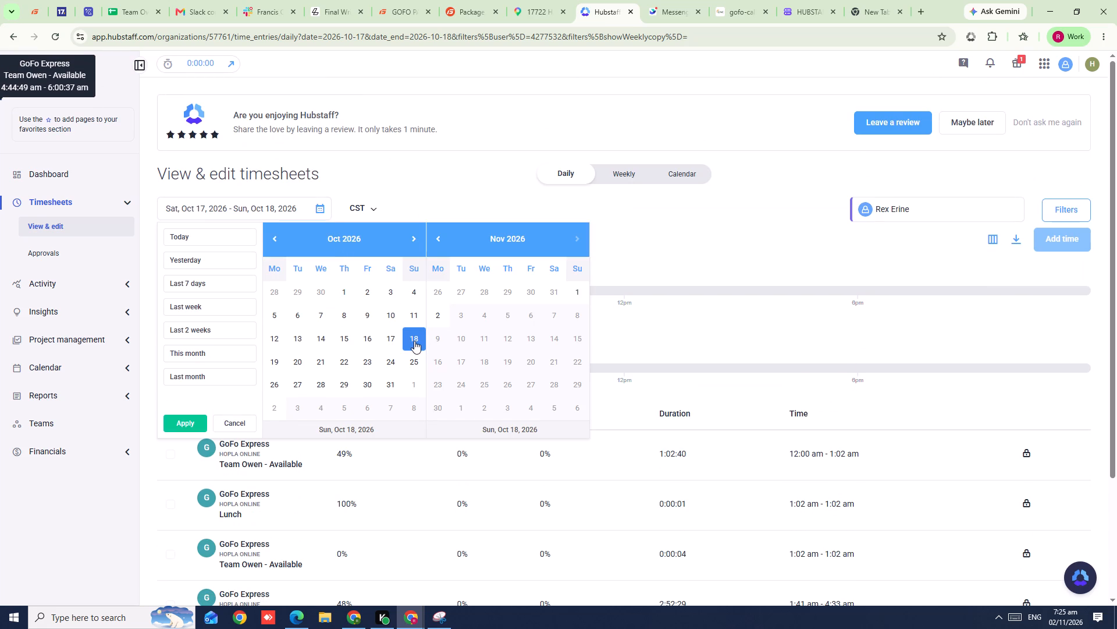
click(193, 425)
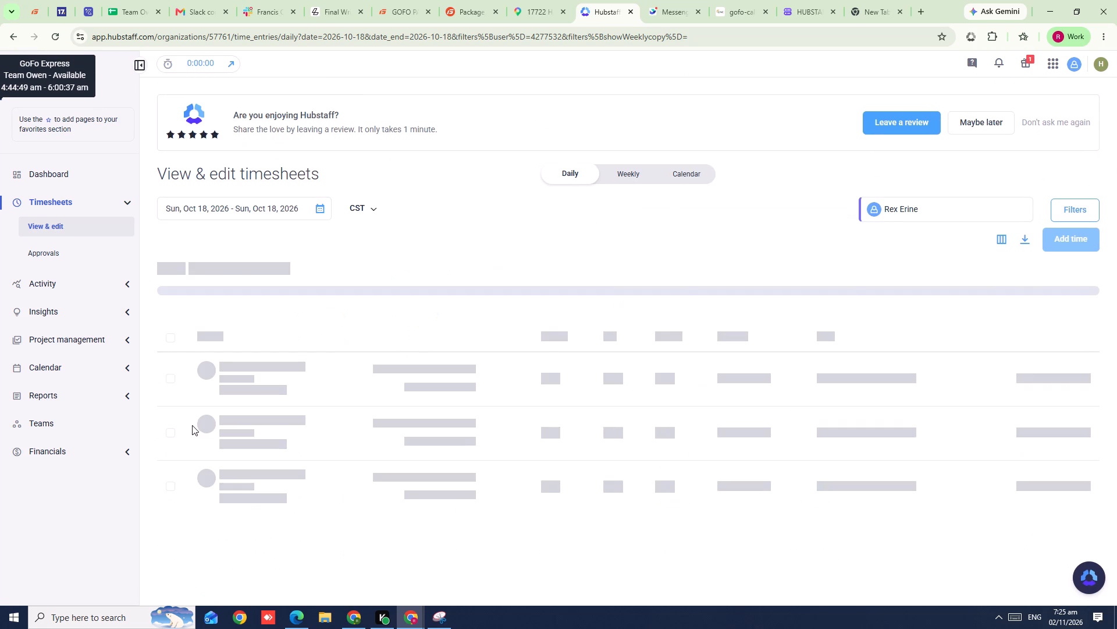
Set the timesheet's date range to October 19, 2026 only and check that day's time entries.
click(319, 211)
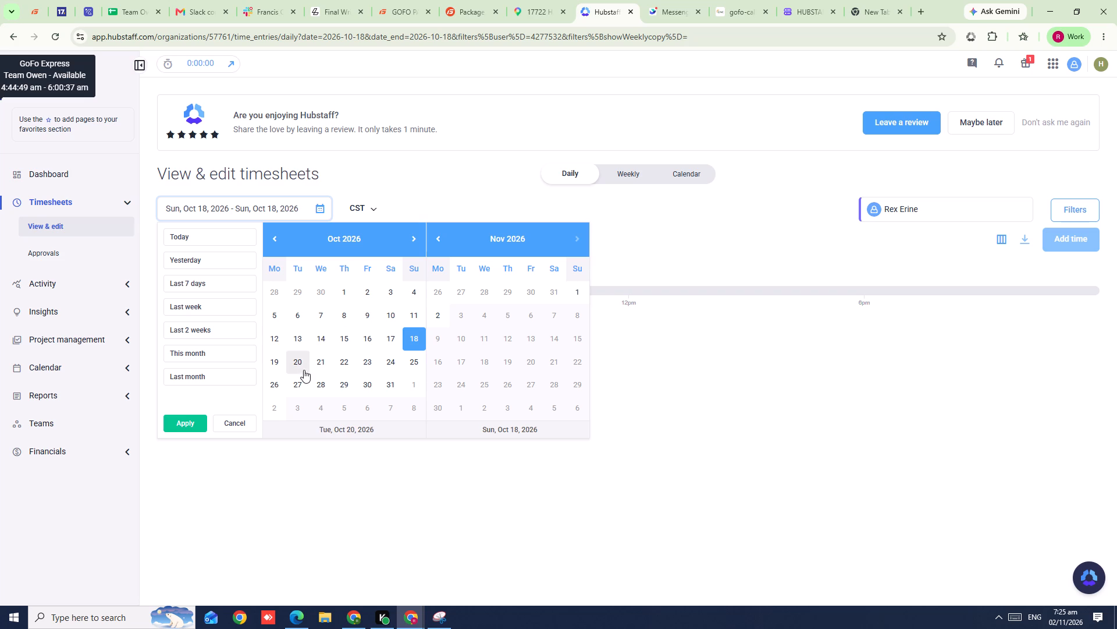
click(273, 365)
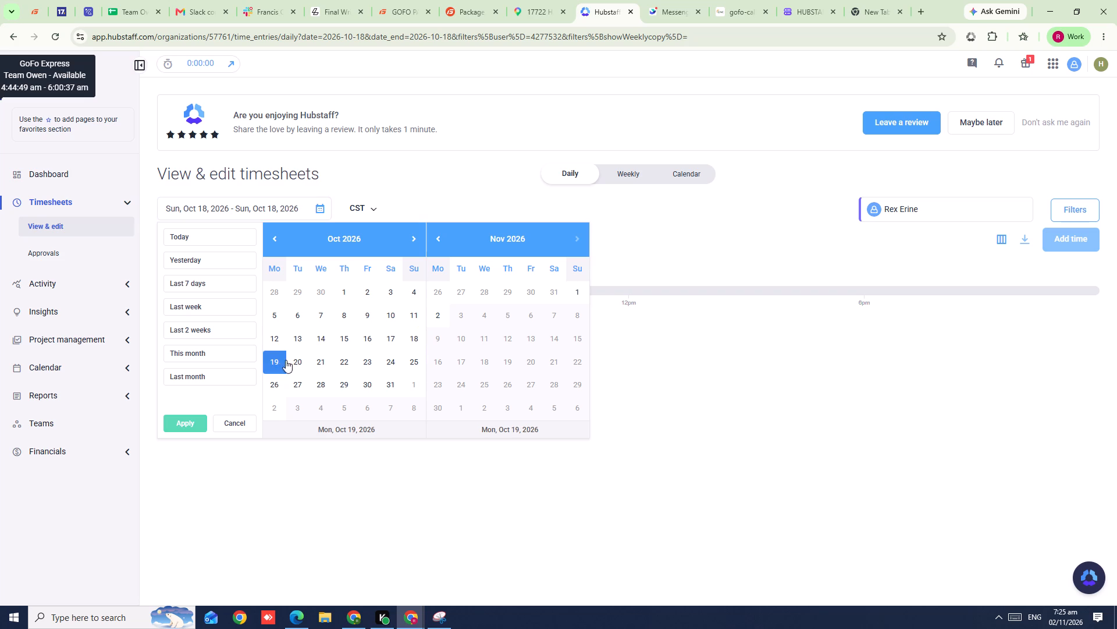
click(275, 362)
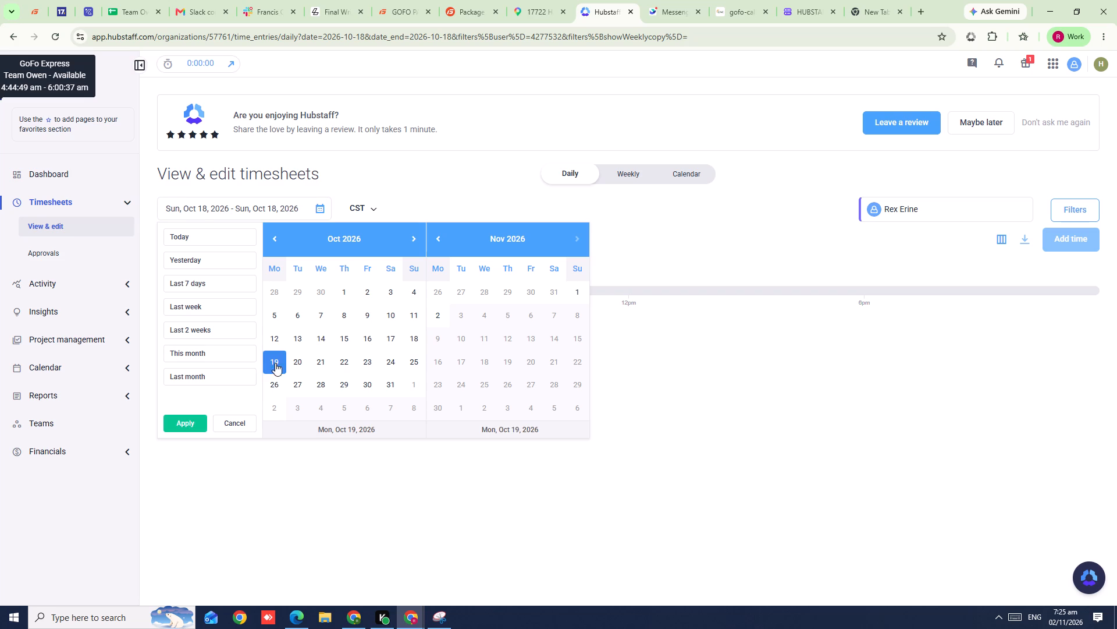
click(184, 426)
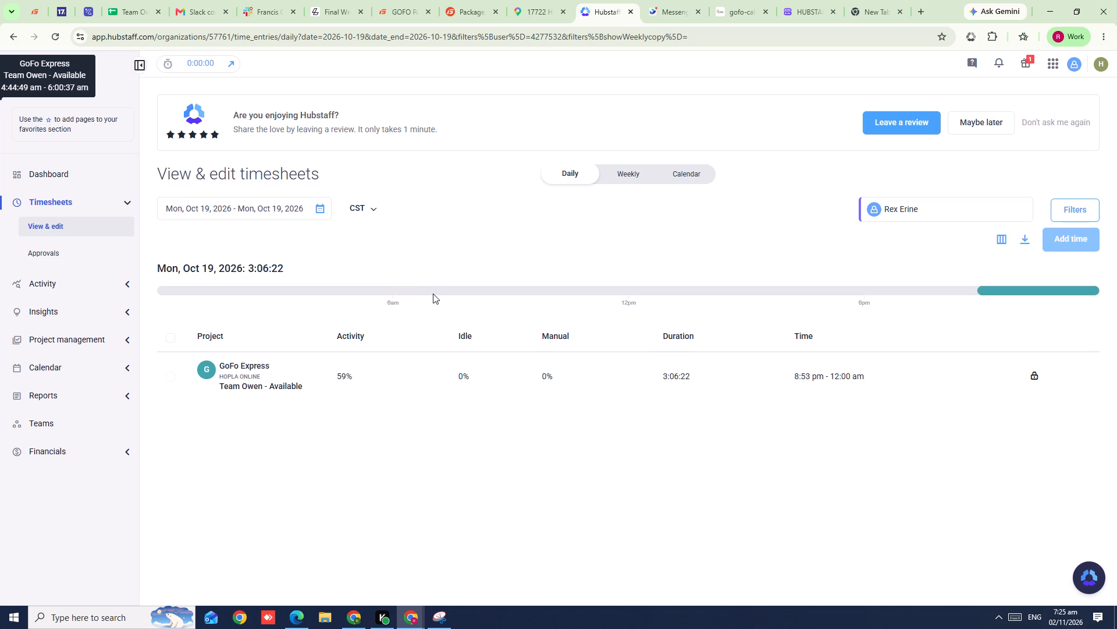
Extend the timesheet's date range to October 19 - October 20, 2026 and check the time entries for both days.
click(319, 209)
click(273, 363)
click(289, 358)
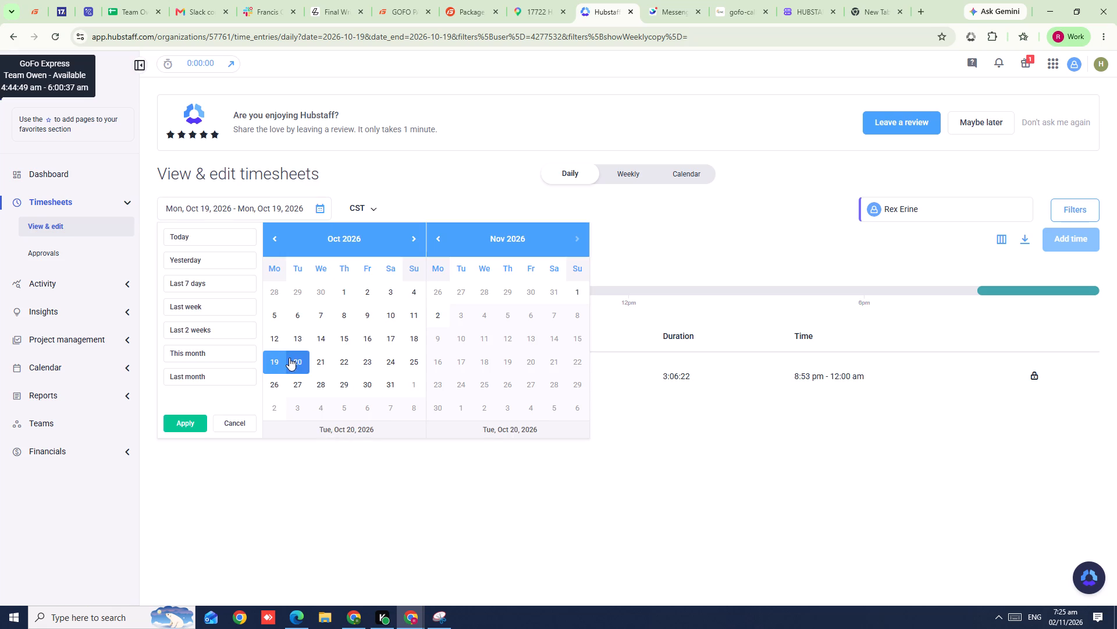
click(169, 426)
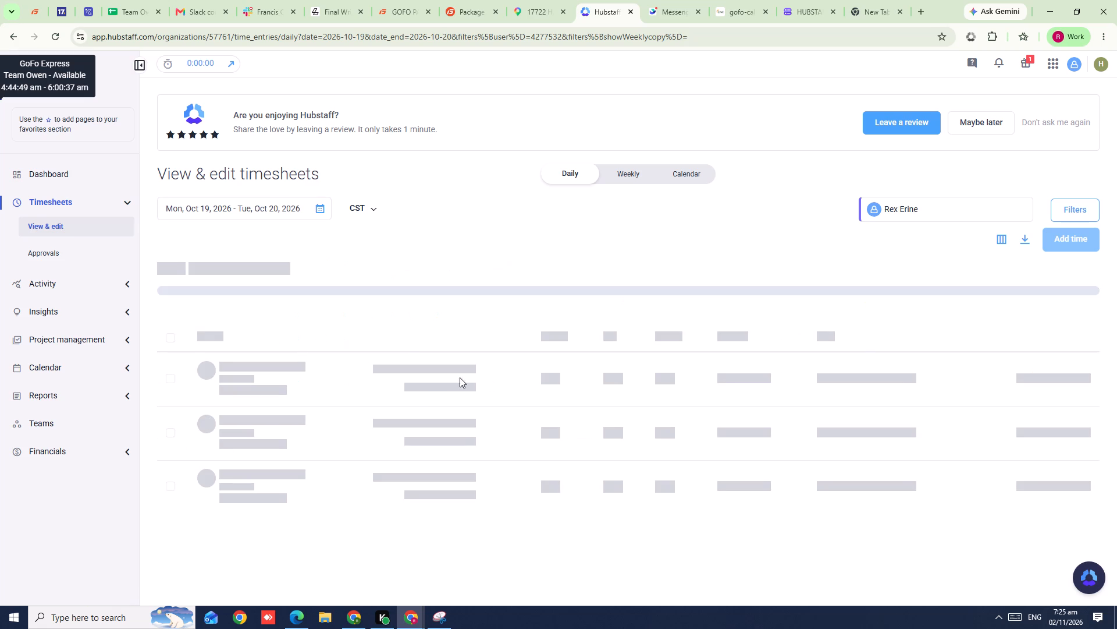
scroll(302, 367, down, 3)
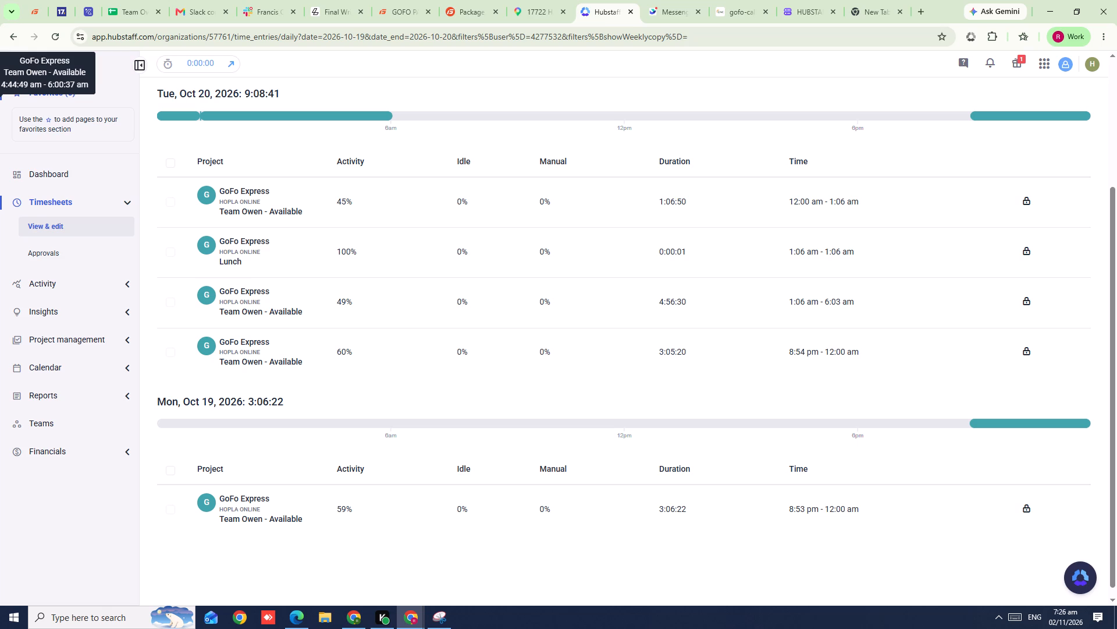
Set the timesheet's date range to October 20 - October 21, 2026 and check both days' entries for missing time.
scroll(387, 319, up, 4)
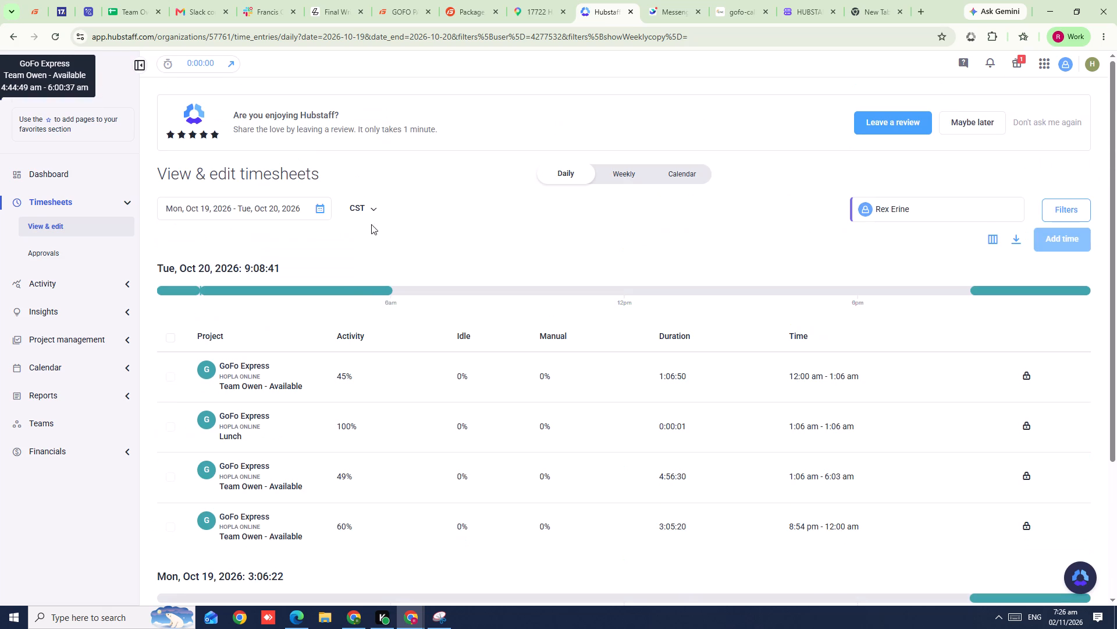
click(317, 205)
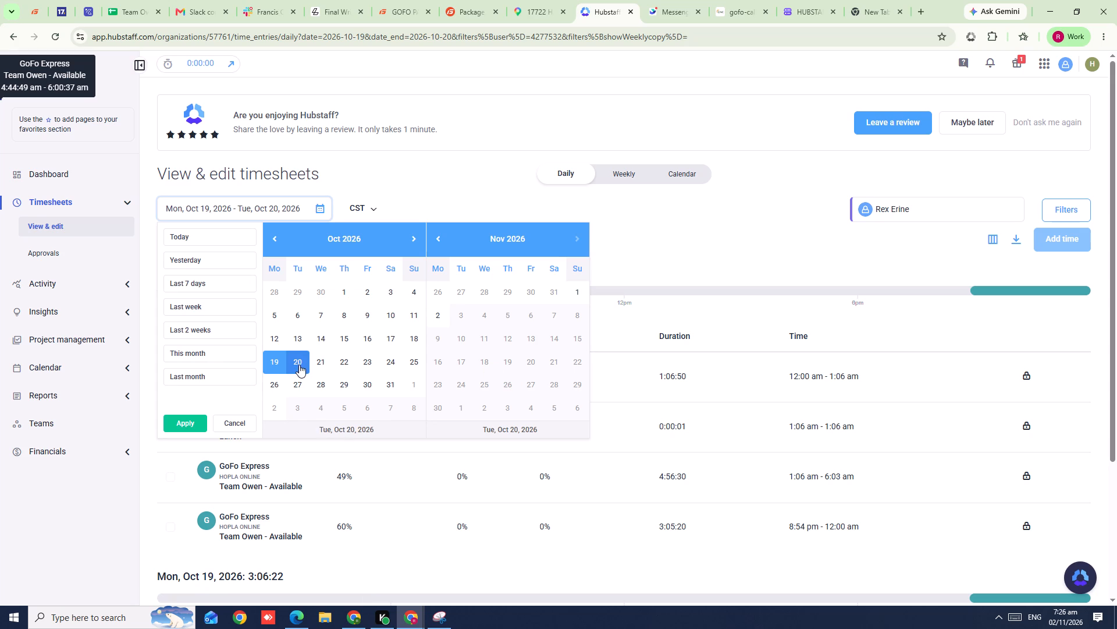
click(299, 365)
click(322, 367)
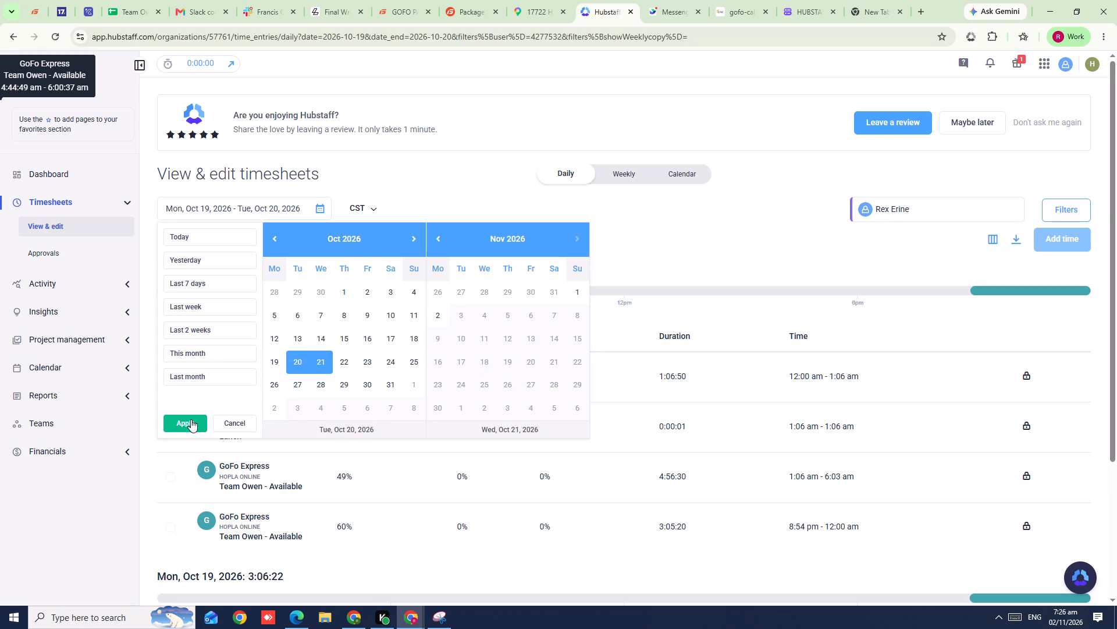
click(191, 419)
scroll(311, 379, down, 5)
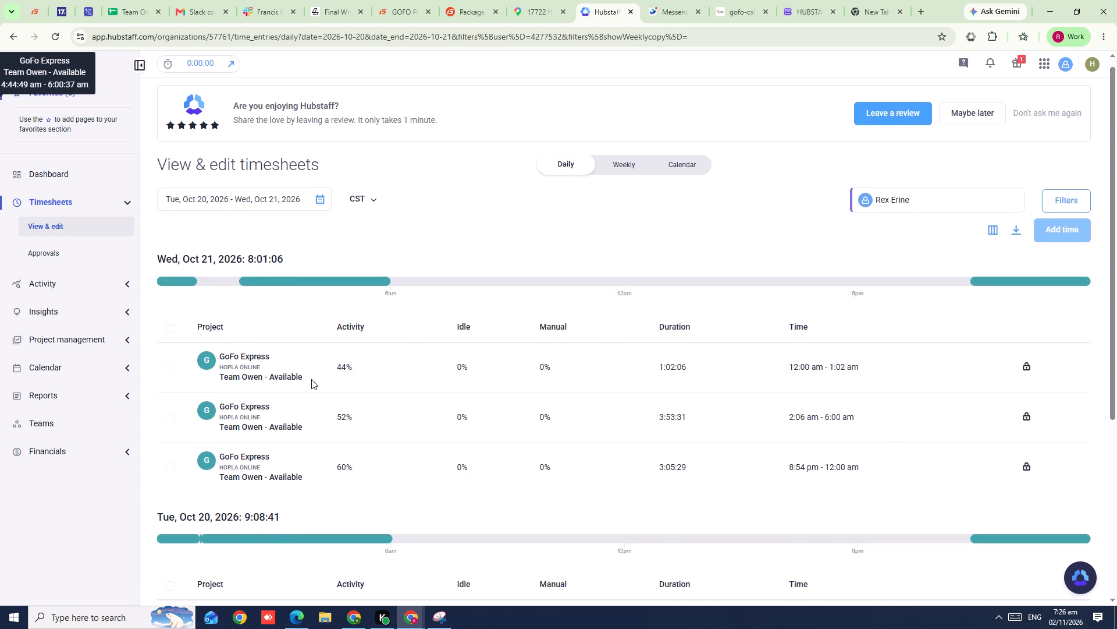
scroll(469, 515, up, 5)
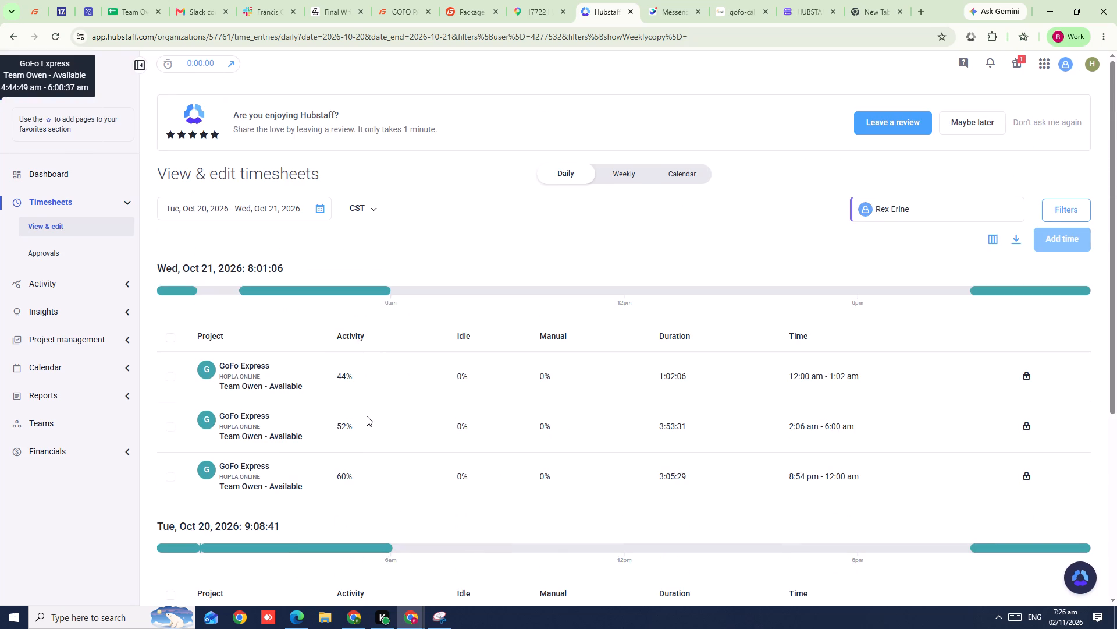
scroll(367, 416, down, 2)
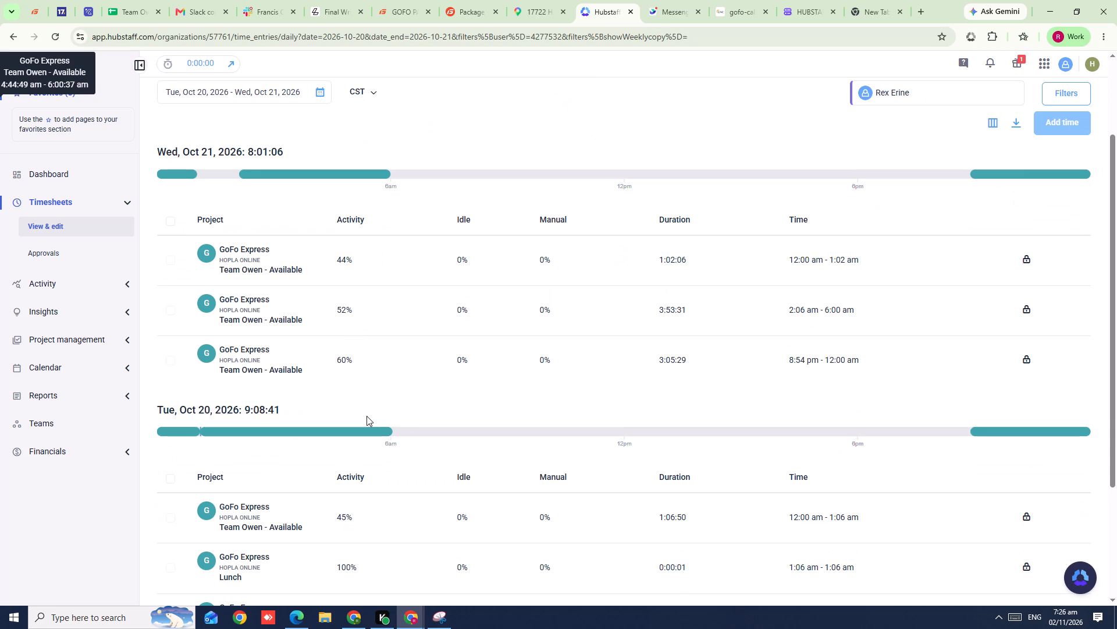
scroll(367, 416, down, 3)
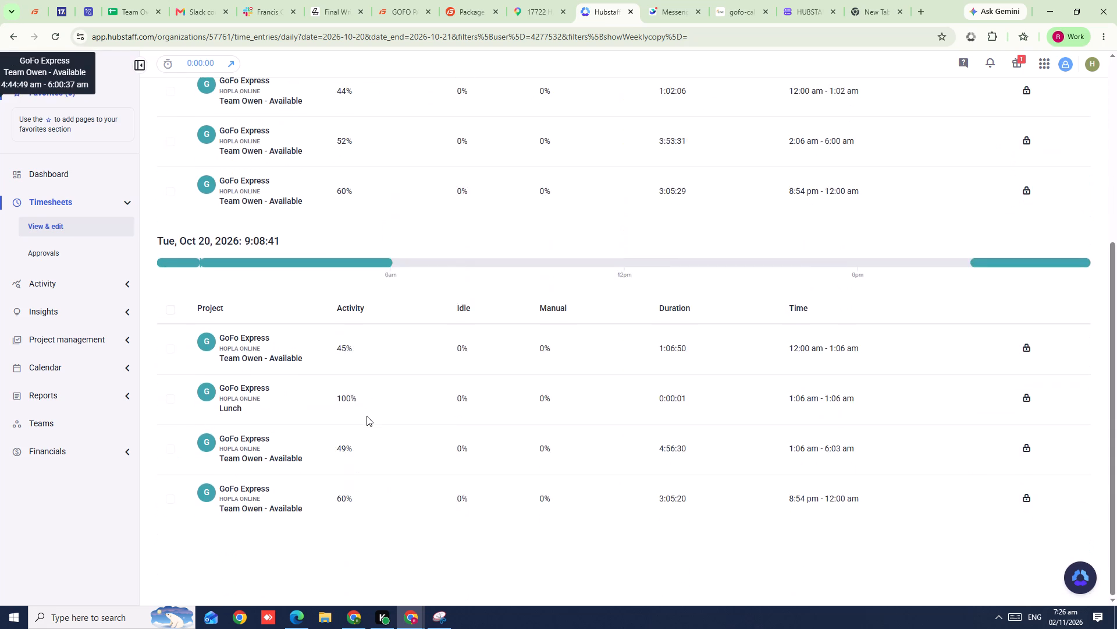
Set the timesheet's date range to October 21 - October 22, 2026 and check both days' entries for missing time.
scroll(367, 416, up, 5)
click(325, 209)
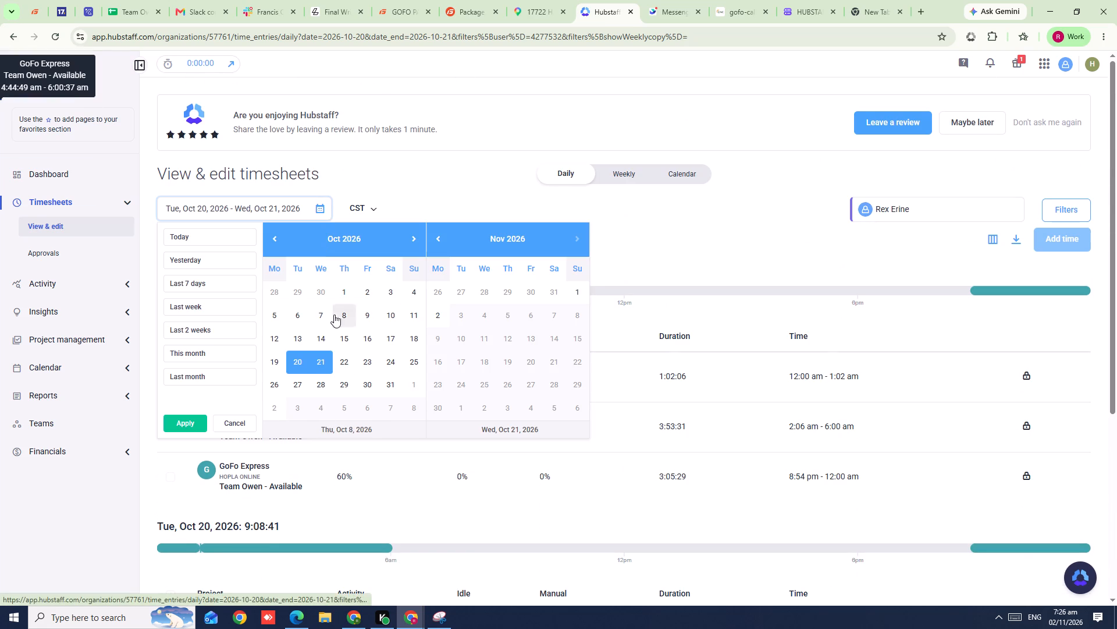
click(343, 365)
click(319, 364)
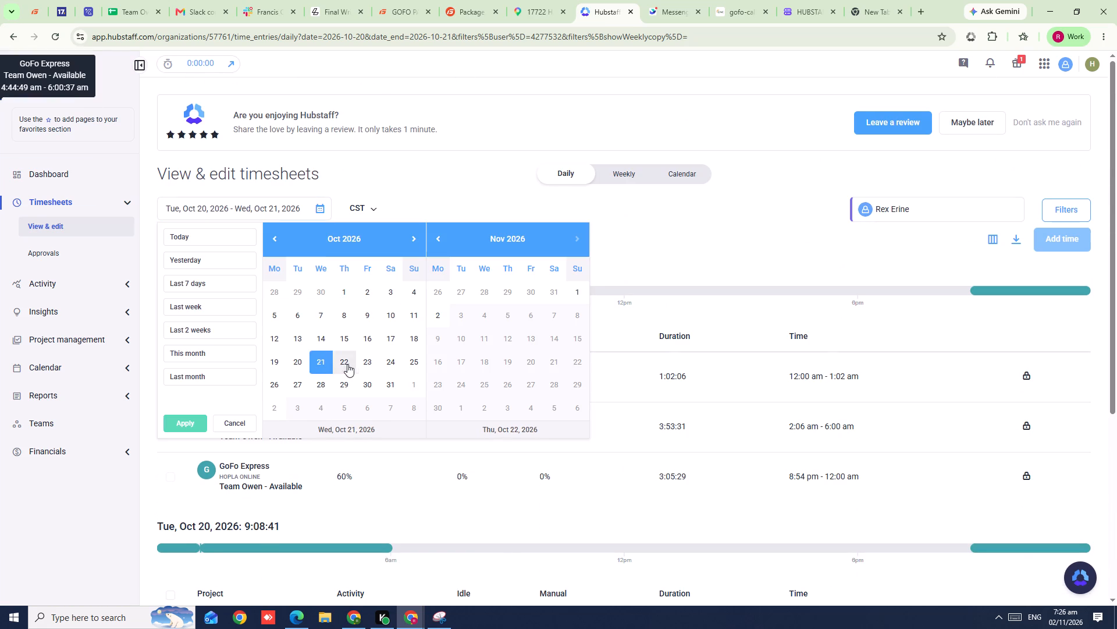
click(347, 364)
click(179, 421)
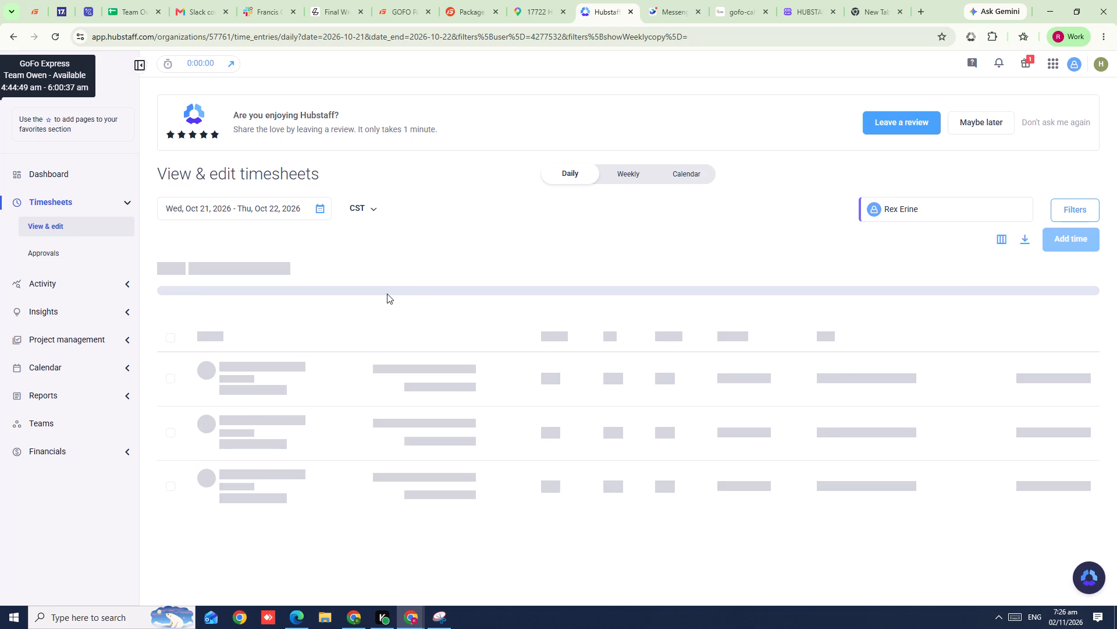
scroll(387, 294, down, 5)
scroll(387, 294, up, 4)
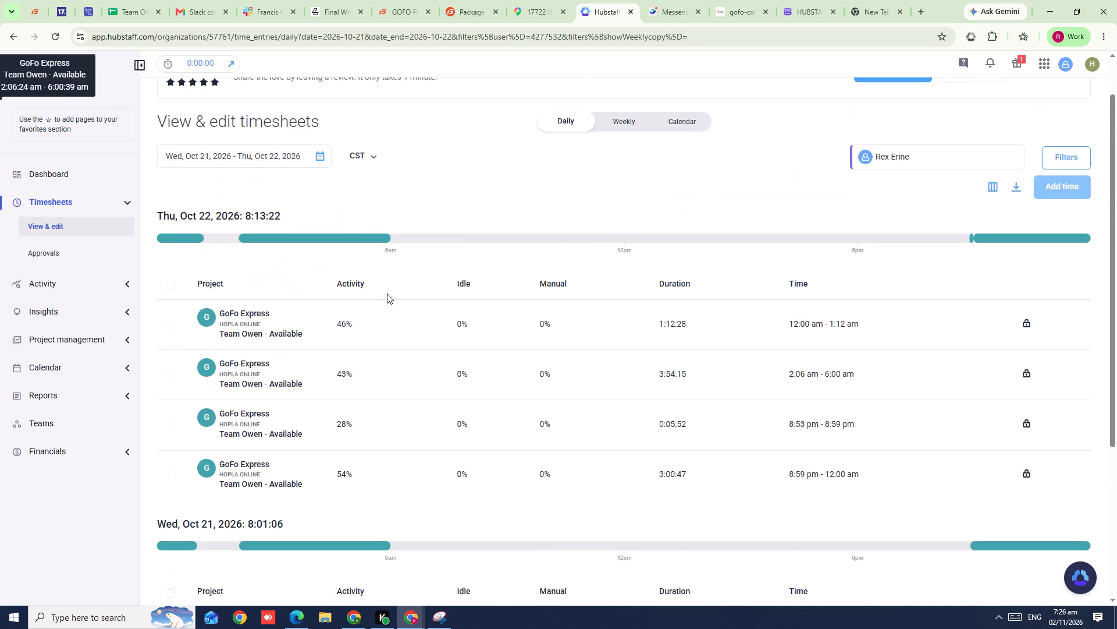
scroll(387, 294, down, 4)
scroll(387, 294, up, 6)
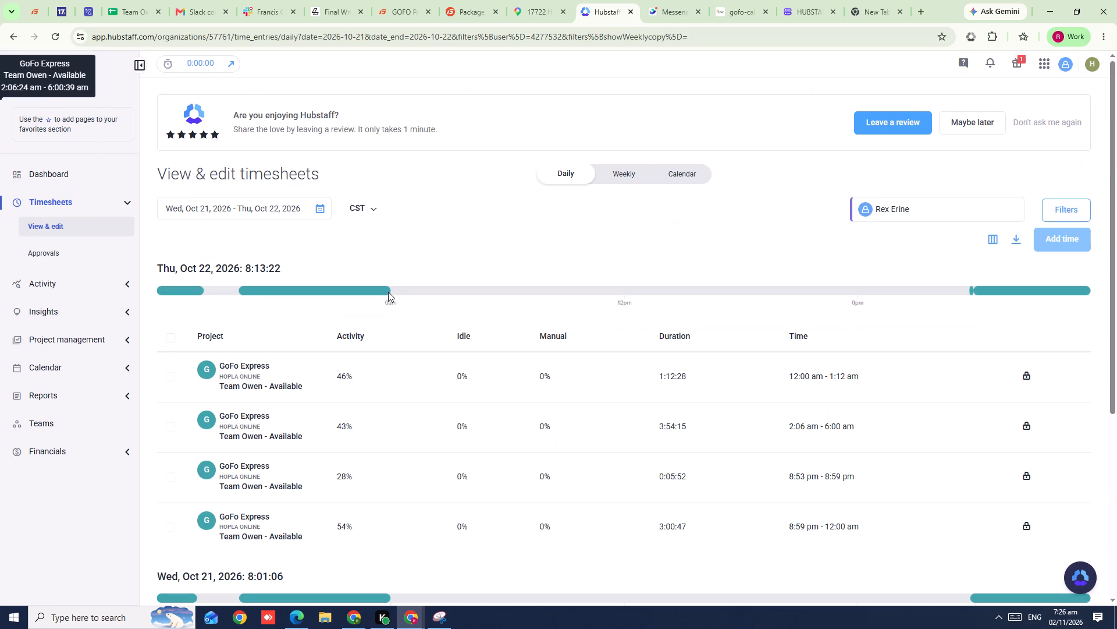
scroll(388, 292, down, 2)
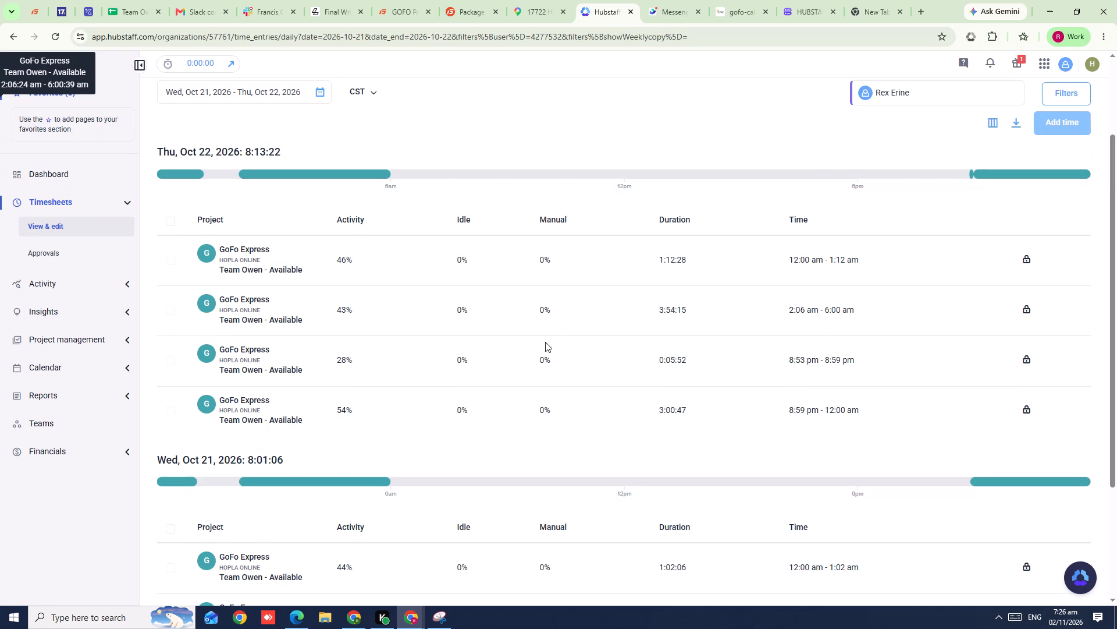
Set the timesheet's date range to October 22 - October 23, 2026 and examine both days' entries for gaps and wrongly assigned time.
scroll(288, 263, up, 4)
click(326, 212)
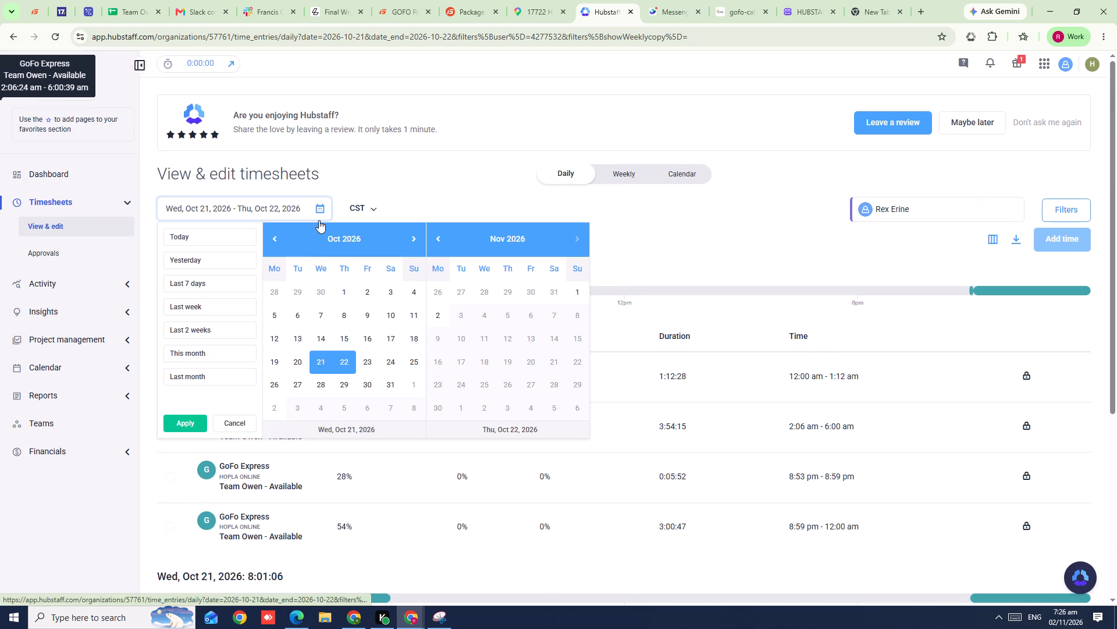
click(342, 366)
click(368, 365)
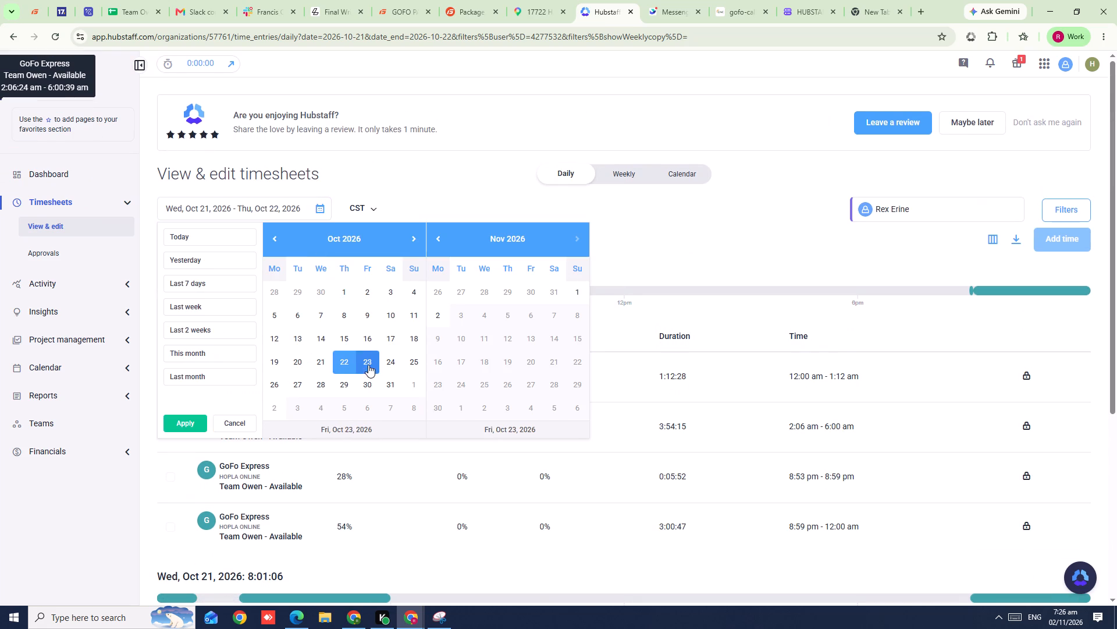
click(187, 423)
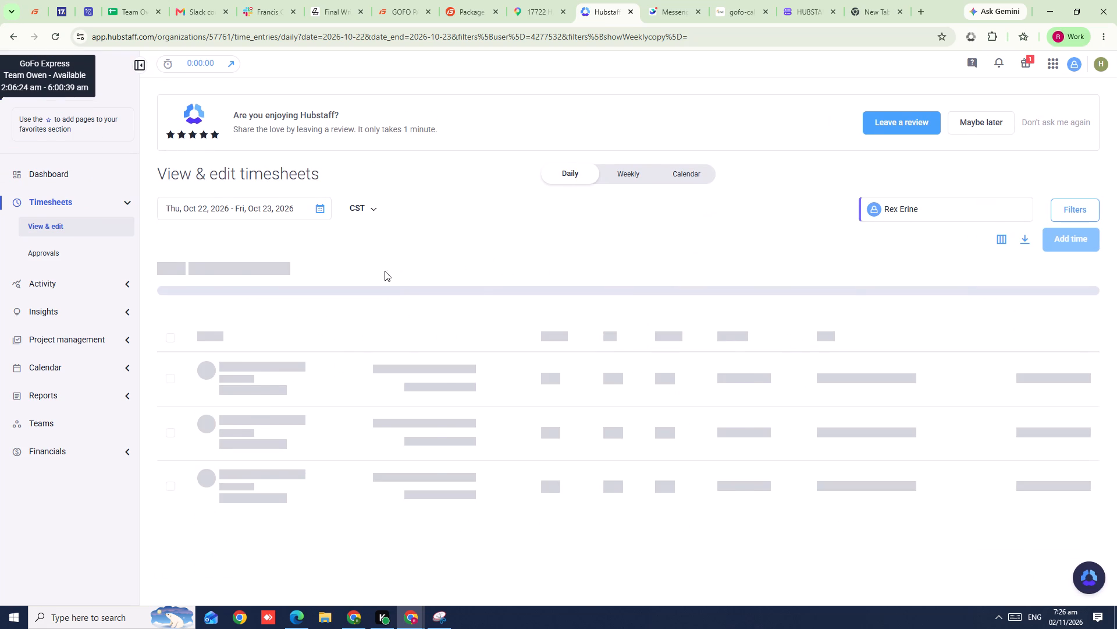
scroll(329, 260, down, 6)
scroll(454, 325, down, 5)
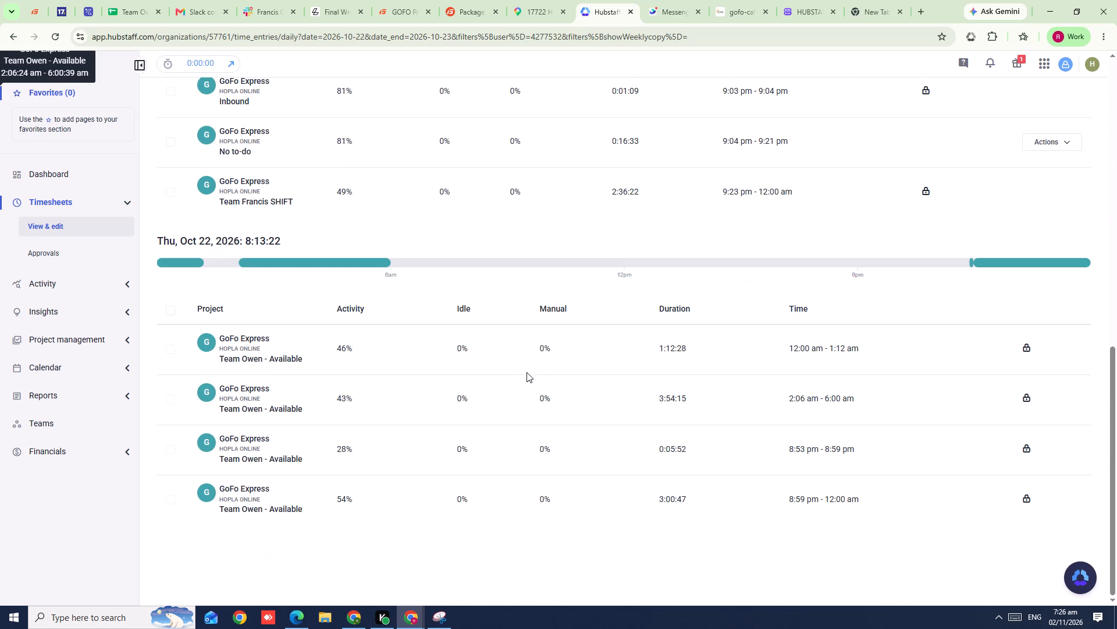
scroll(528, 372, up, 8)
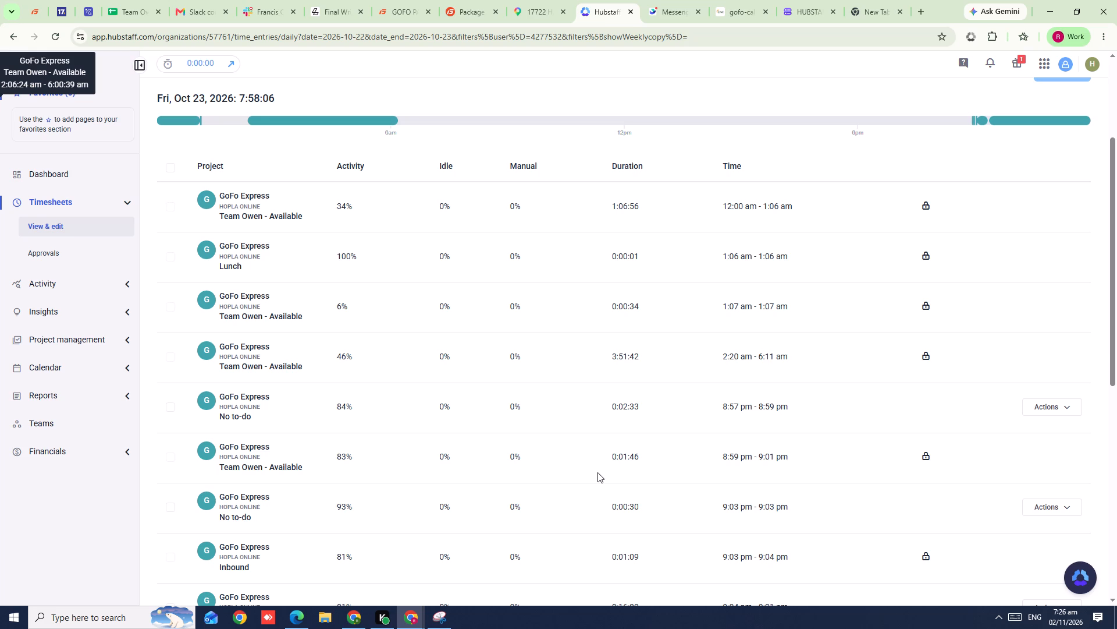
scroll(685, 522, down, 3)
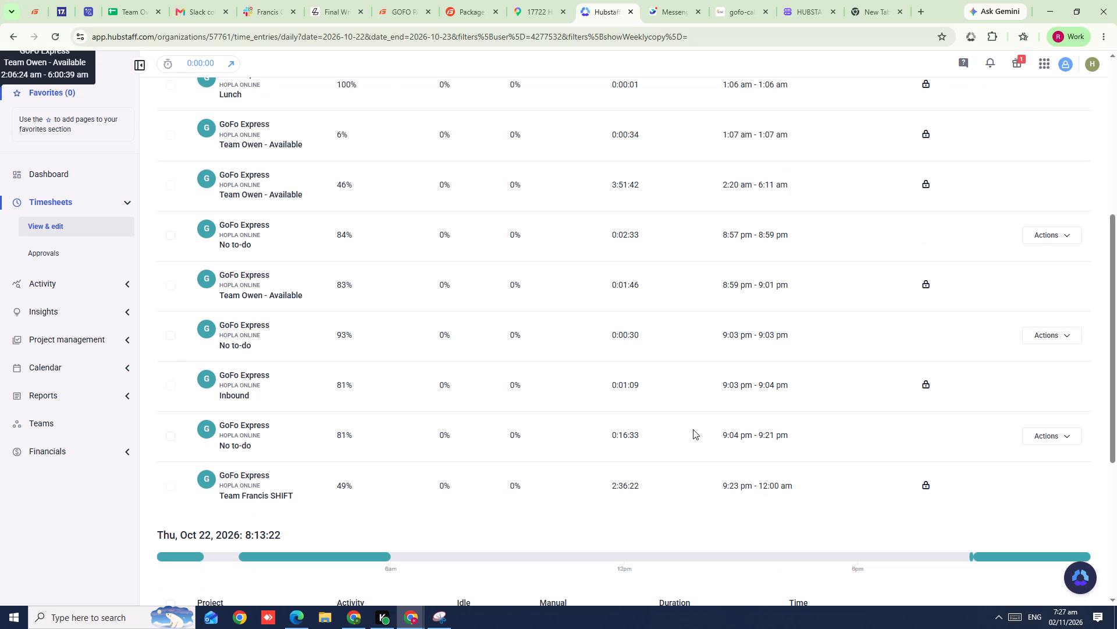
scroll(604, 489, up, 4)
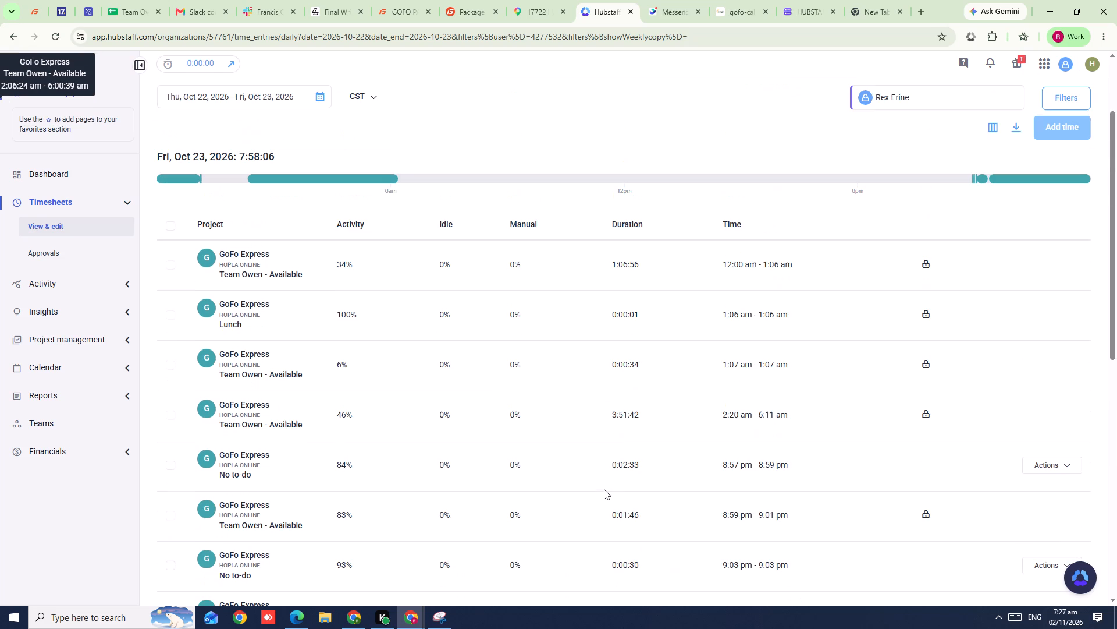
Set the timesheet's date range to October 23 - October 24, 2026 and check both days' entries for missing time.
scroll(237, 222, up, 4)
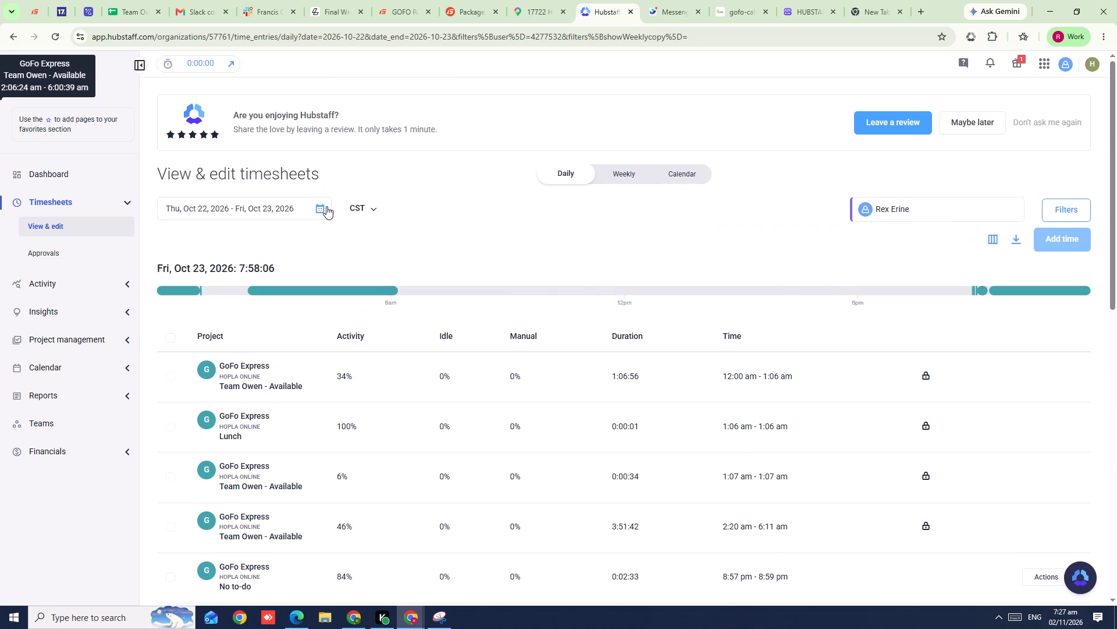
click(326, 206)
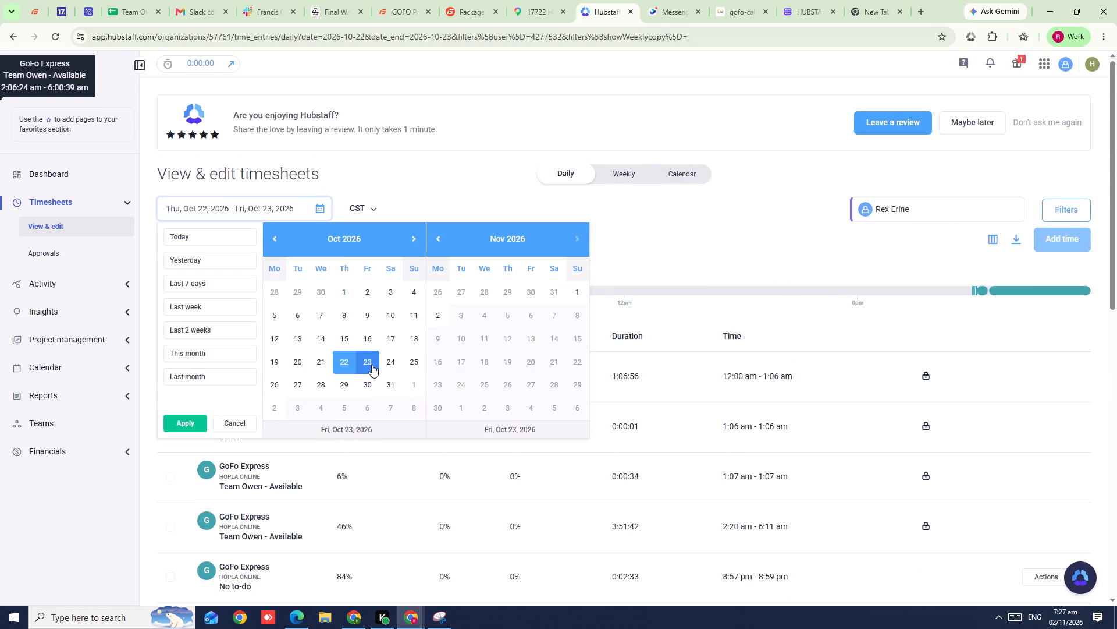
click(372, 365)
click(395, 367)
click(183, 422)
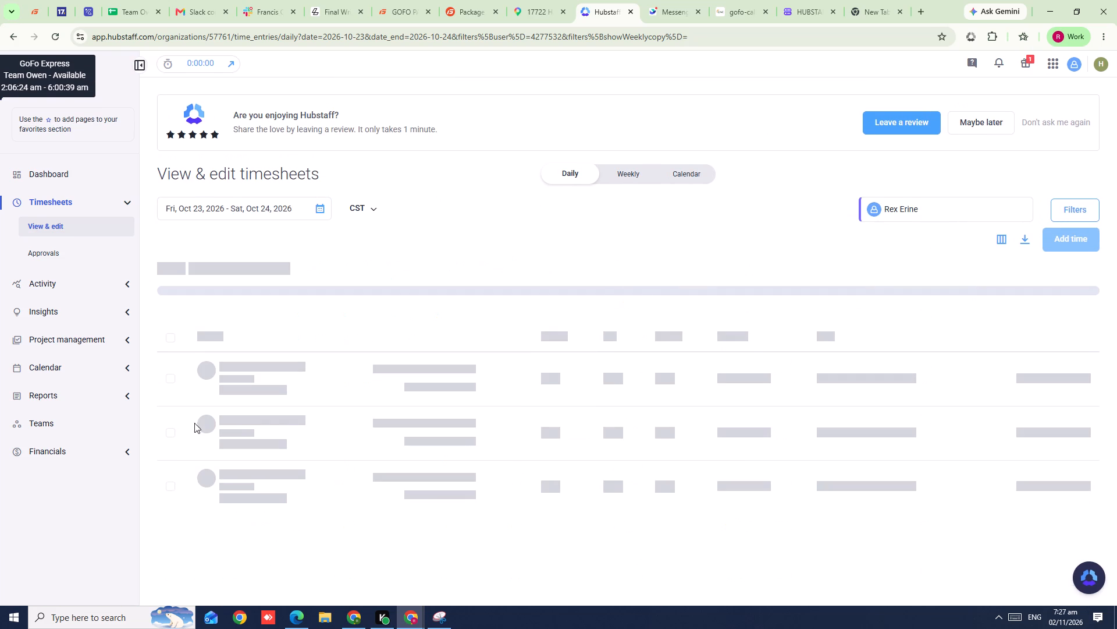
scroll(410, 350, down, 4)
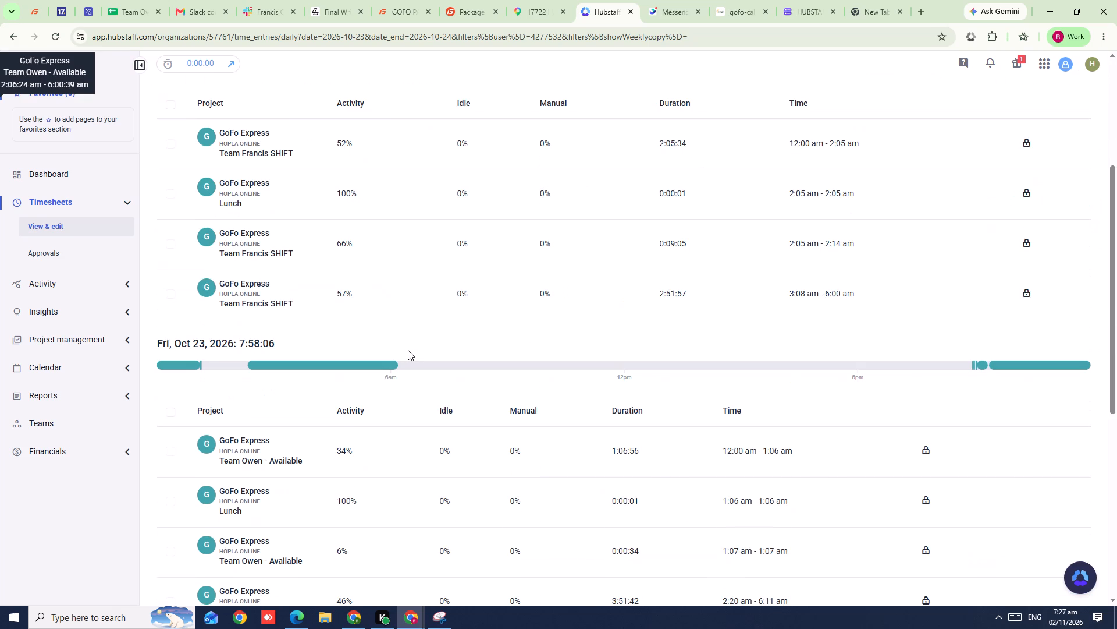
scroll(408, 350, down, 10)
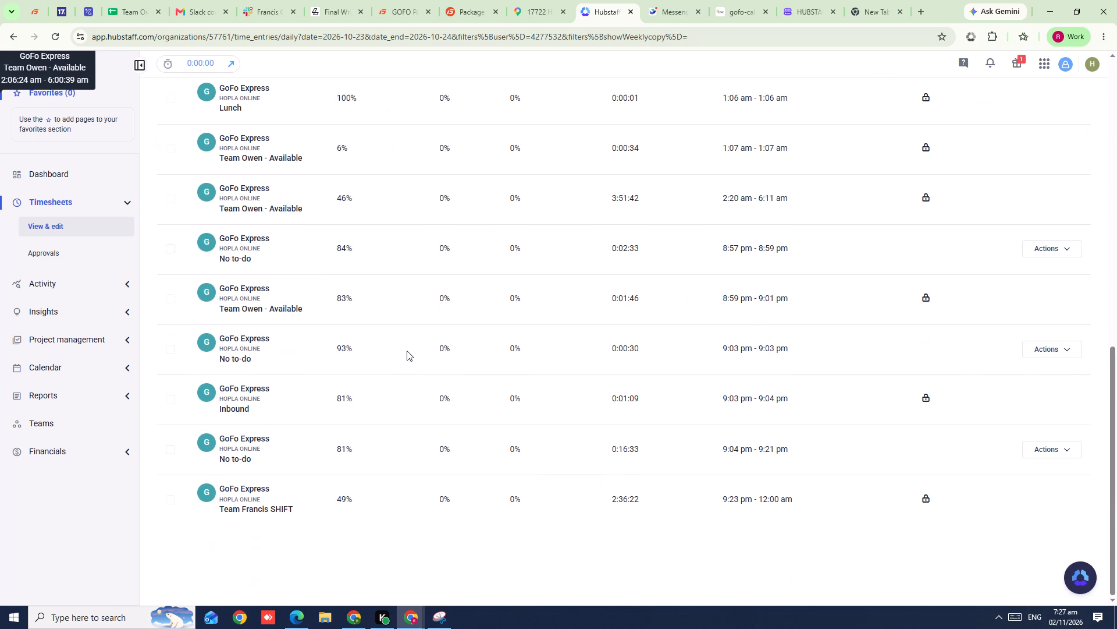
scroll(382, 361, up, 4)
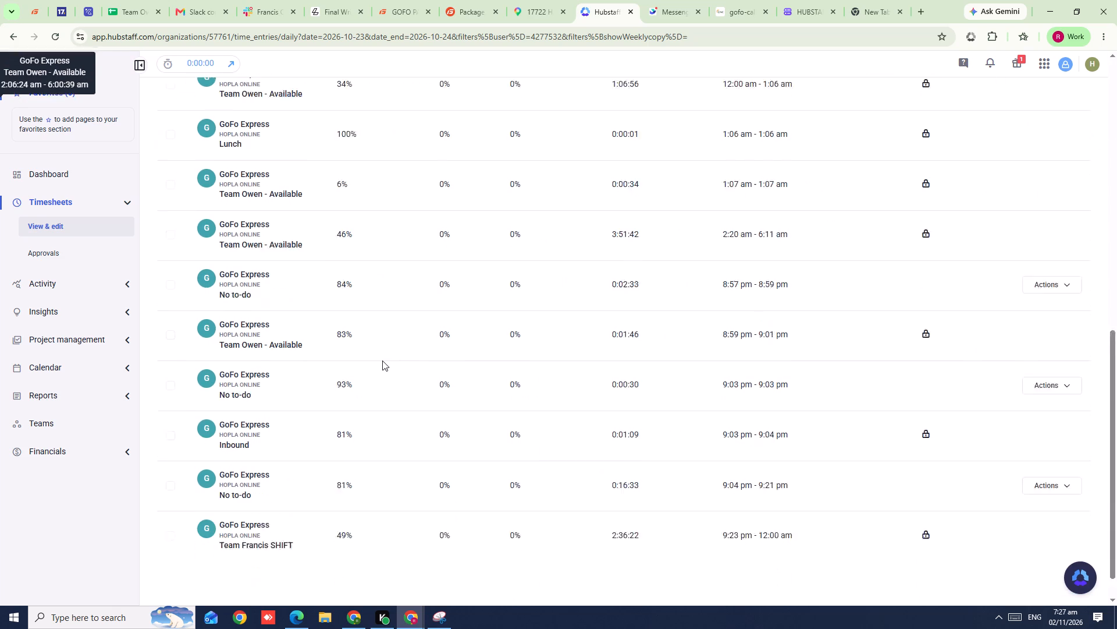
scroll(382, 361, up, 1)
scroll(382, 361, down, 5)
scroll(382, 361, up, 11)
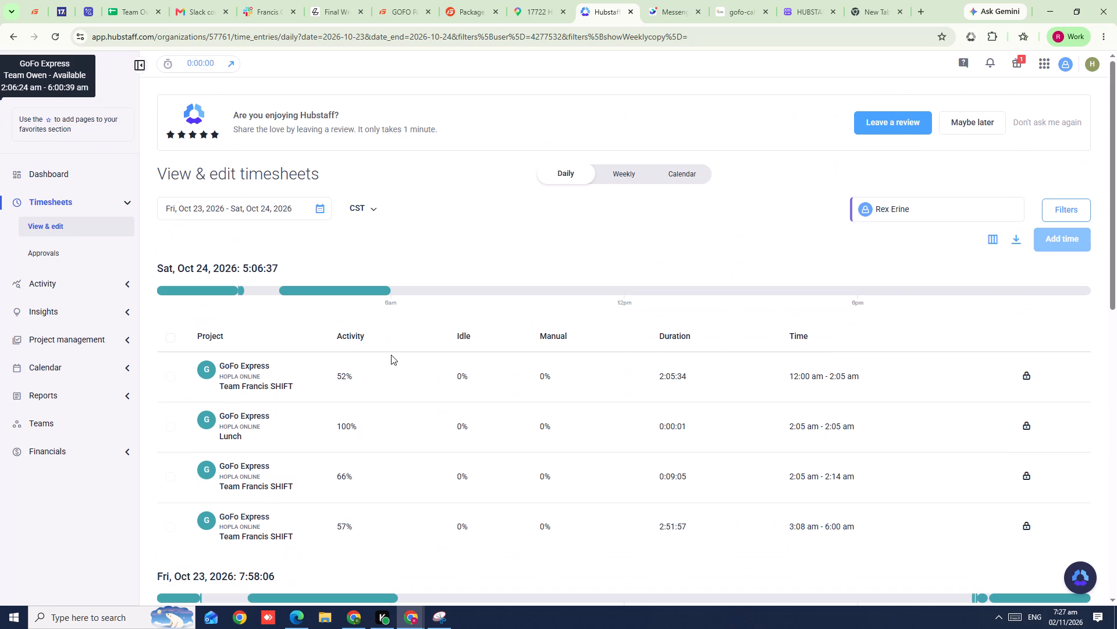
scroll(391, 355, down, 6)
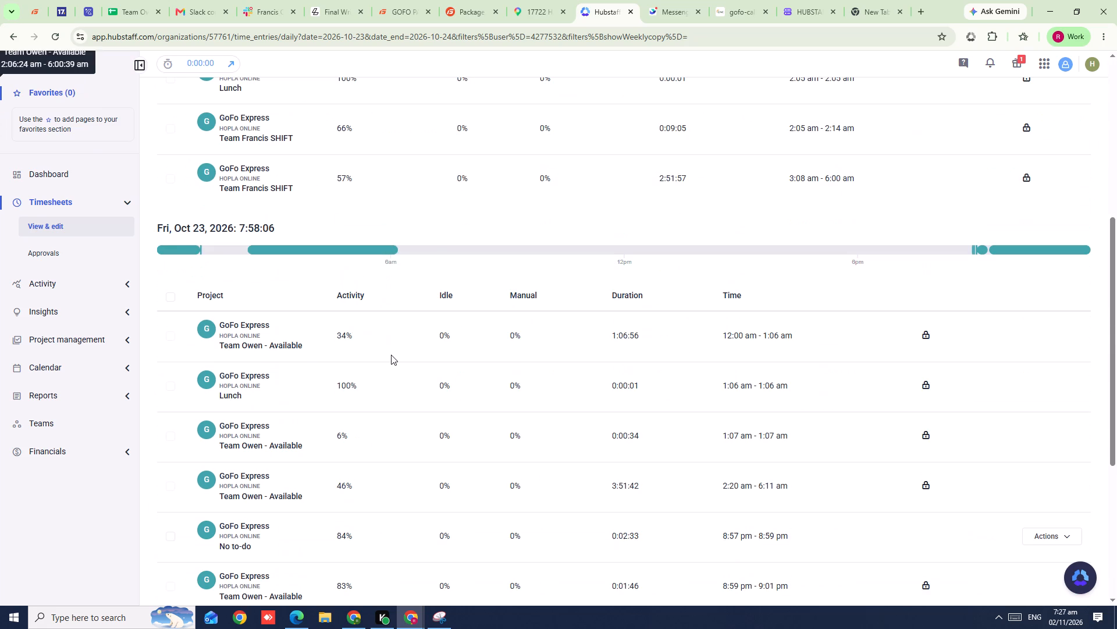
scroll(391, 355, down, 5)
scroll(391, 355, up, 11)
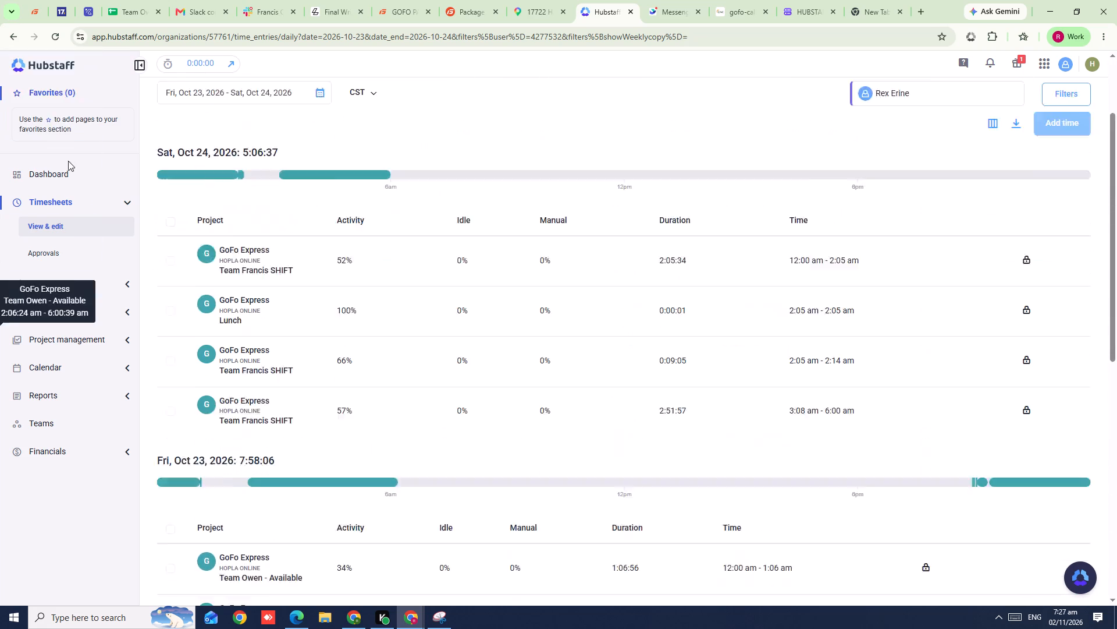
Set the timesheet's date range to October 24 - October 25, 2026 to check both days' entries.
scroll(68, 161, up, 4)
click(322, 206)
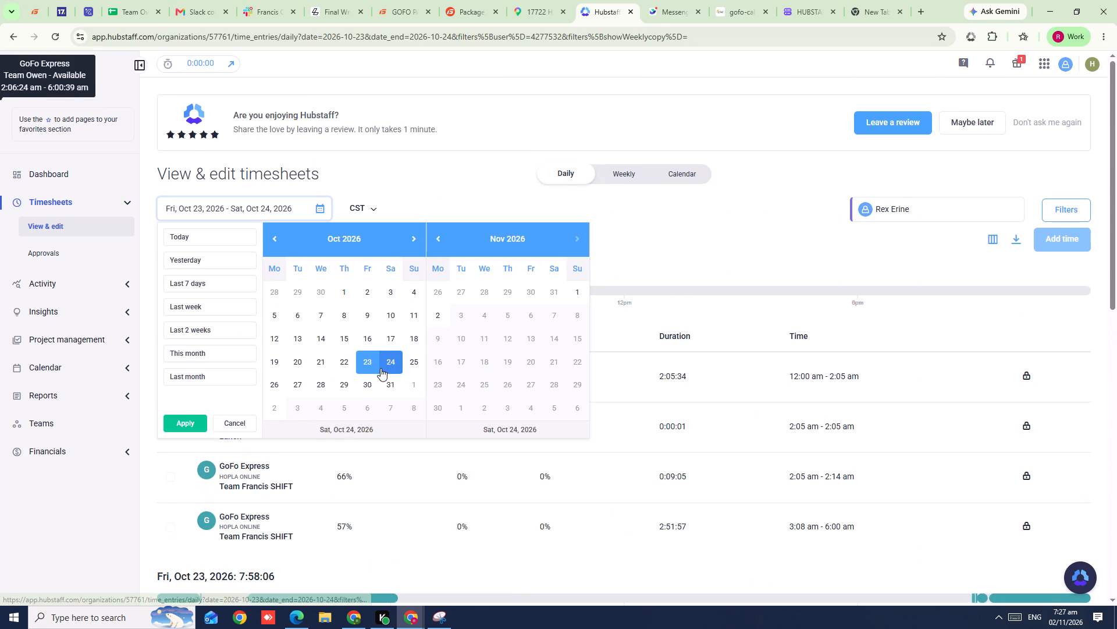
click(390, 361)
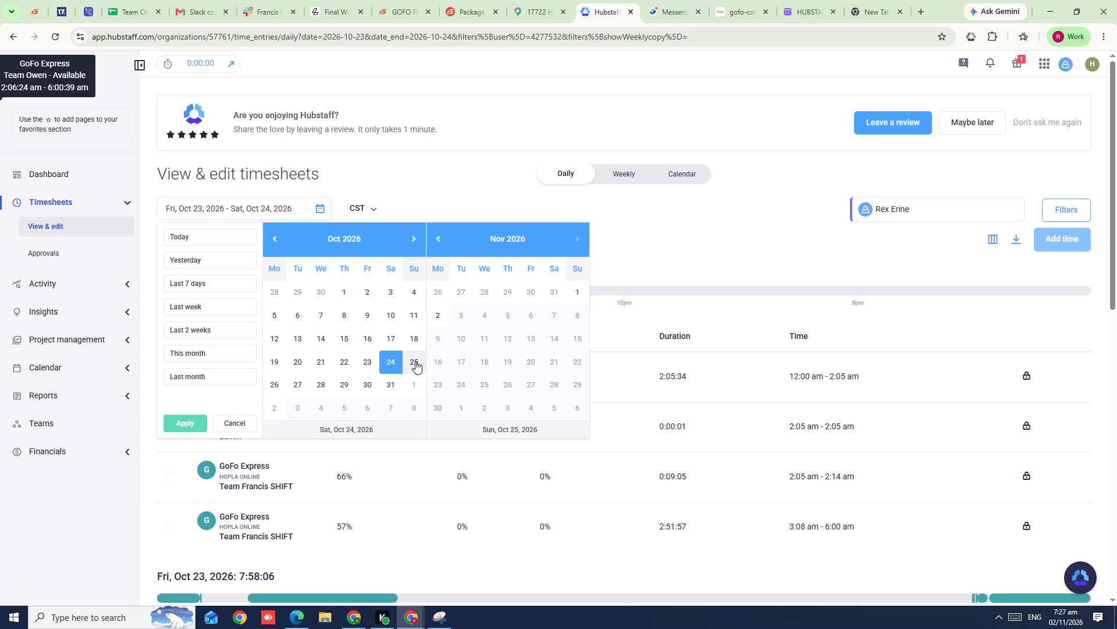
click(415, 361)
click(191, 421)
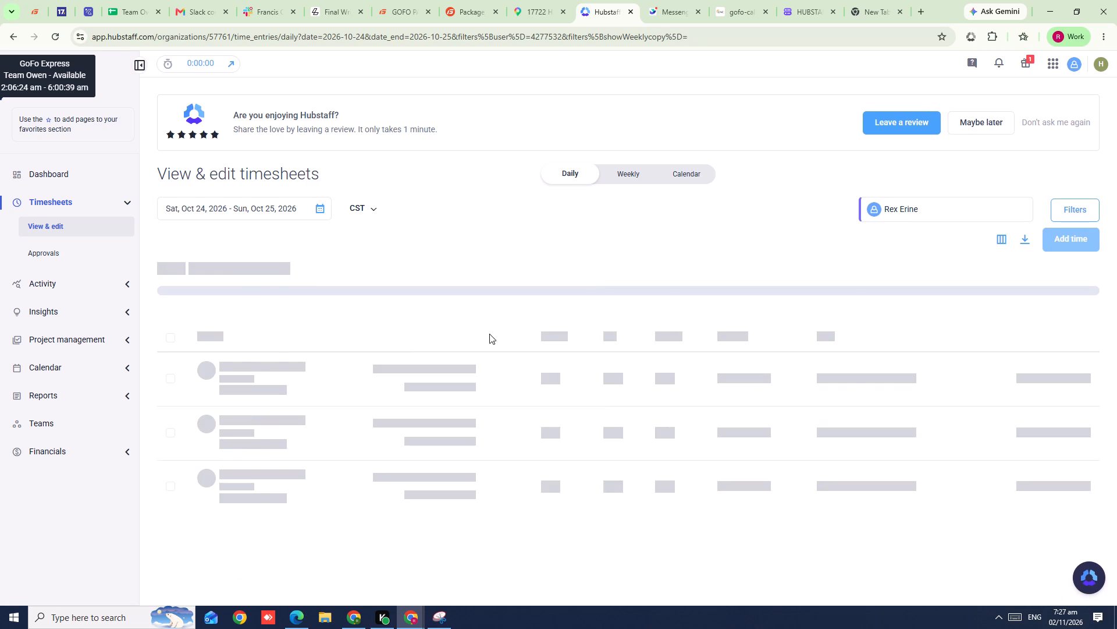
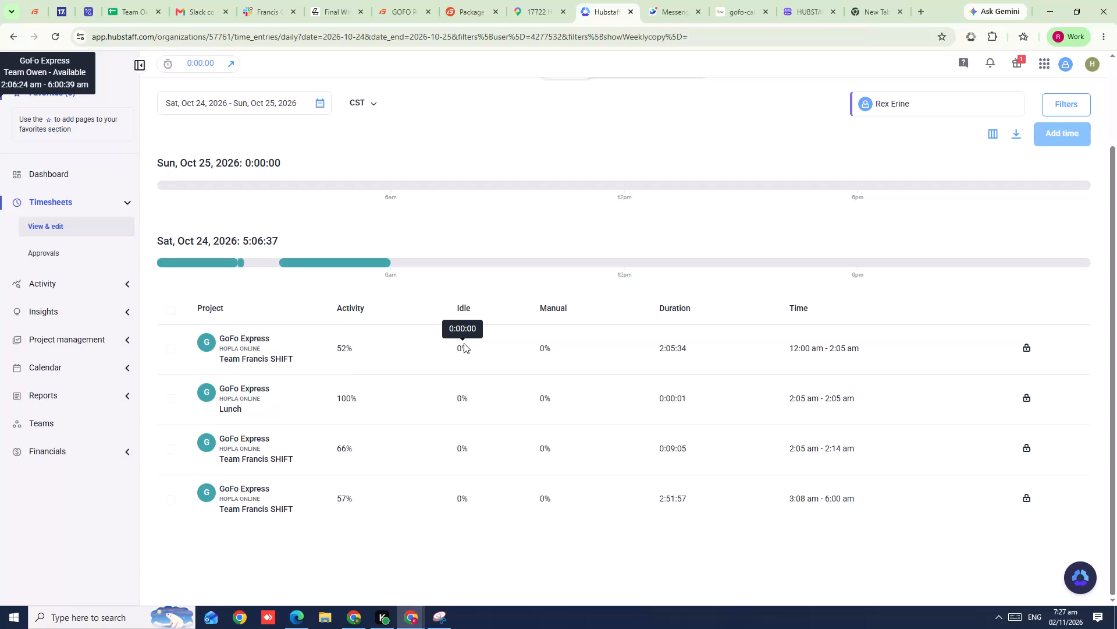
Set the timesheet's date range to October 26 - October 27, 2026 and check both days' entries for missing time.
scroll(464, 343, up, 3)
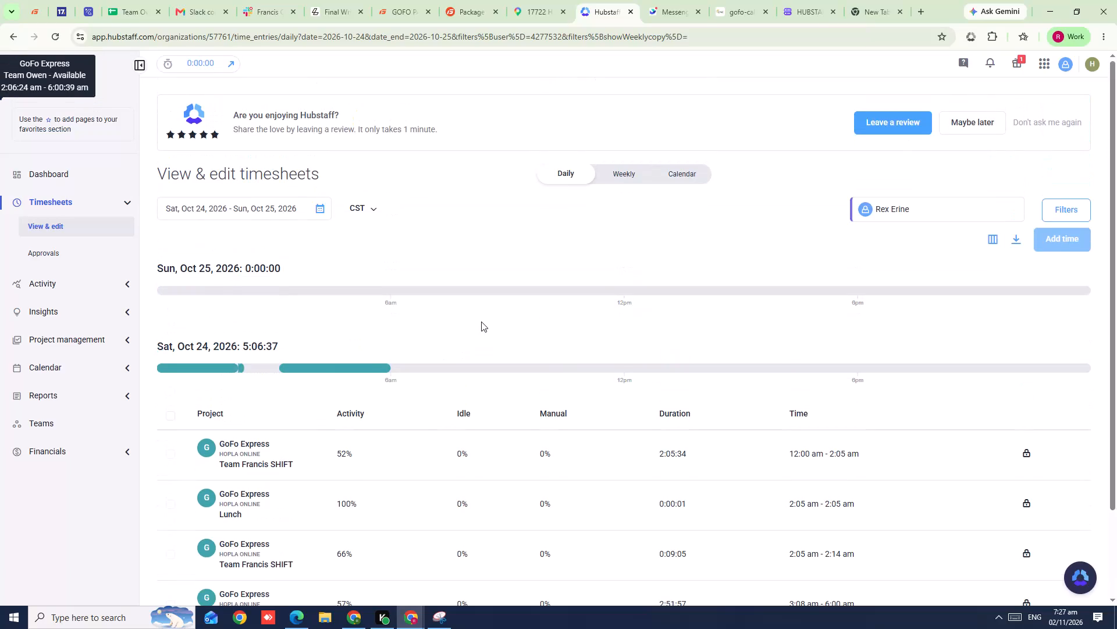
scroll(481, 321, down, 3)
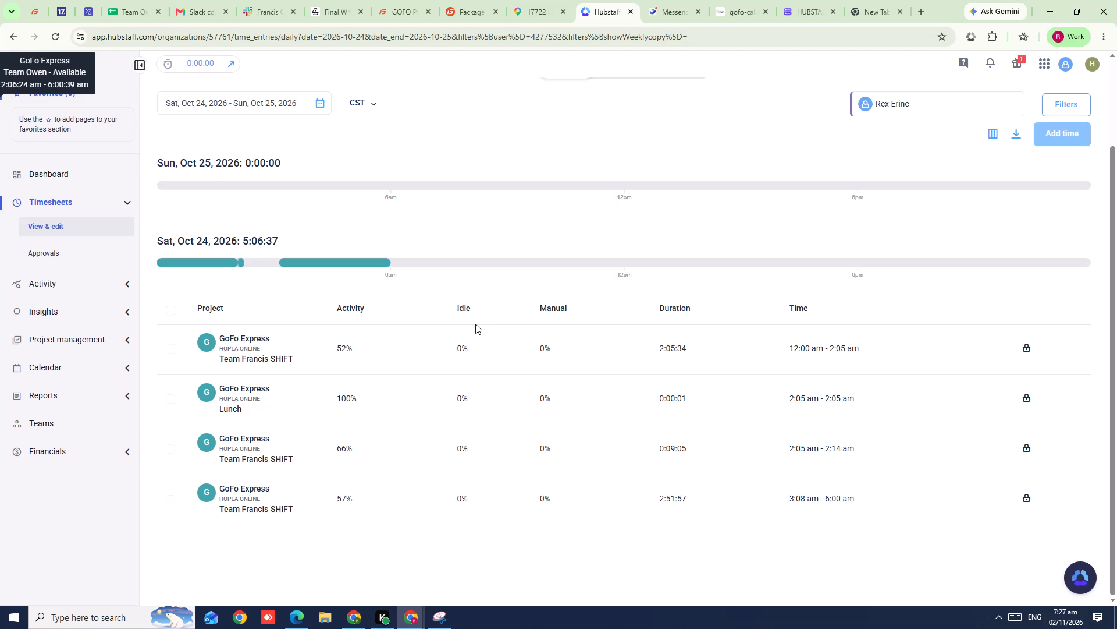
scroll(465, 268, up, 4)
click(322, 213)
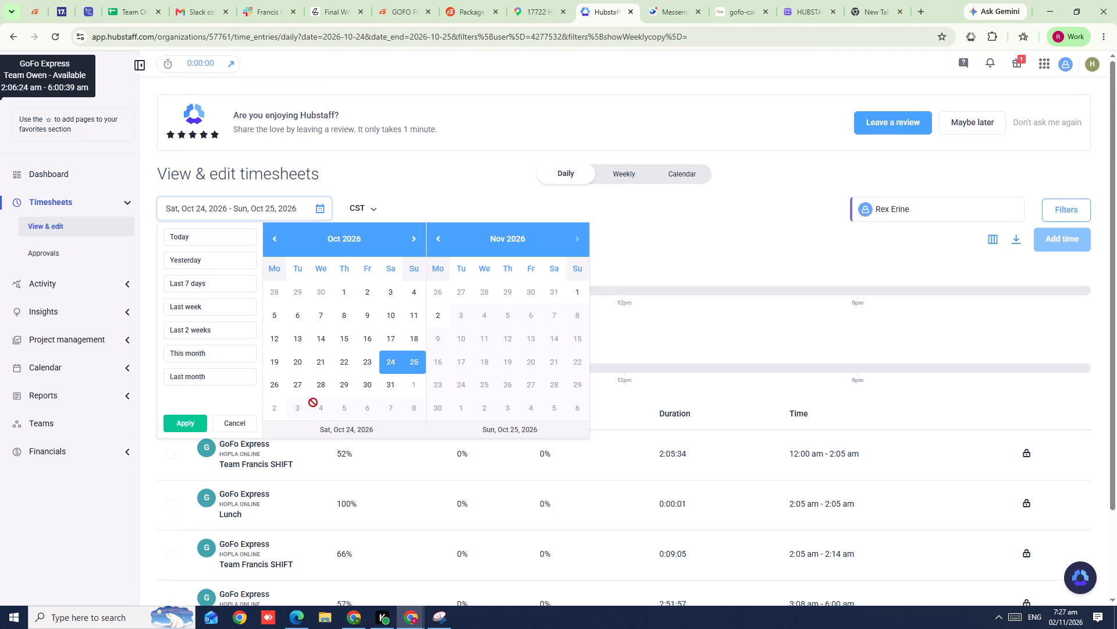
click(275, 387)
click(308, 382)
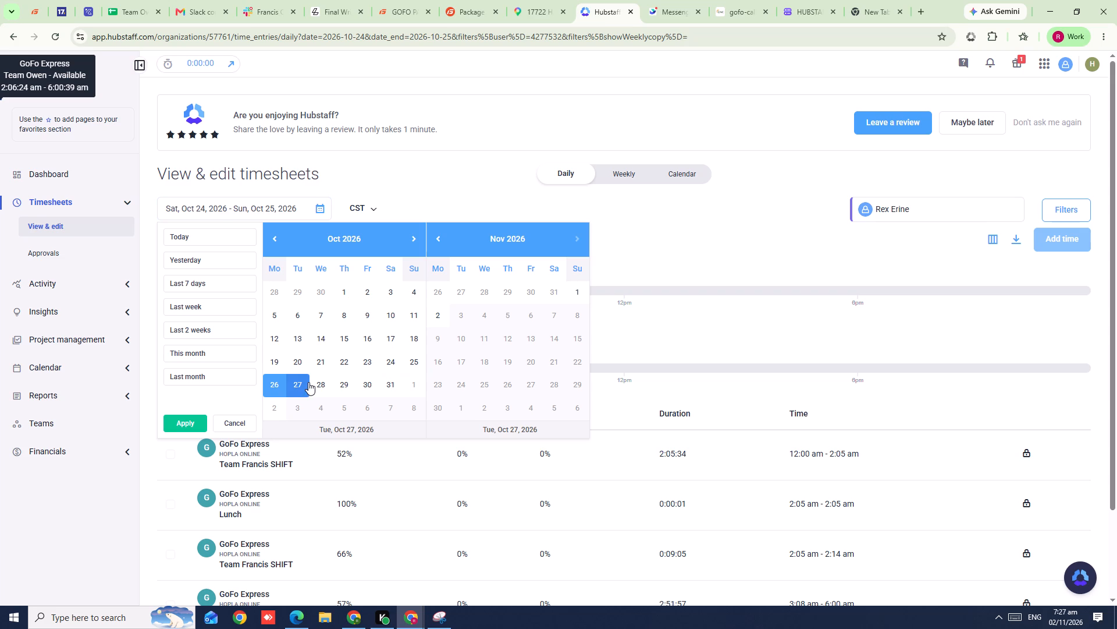
click(180, 426)
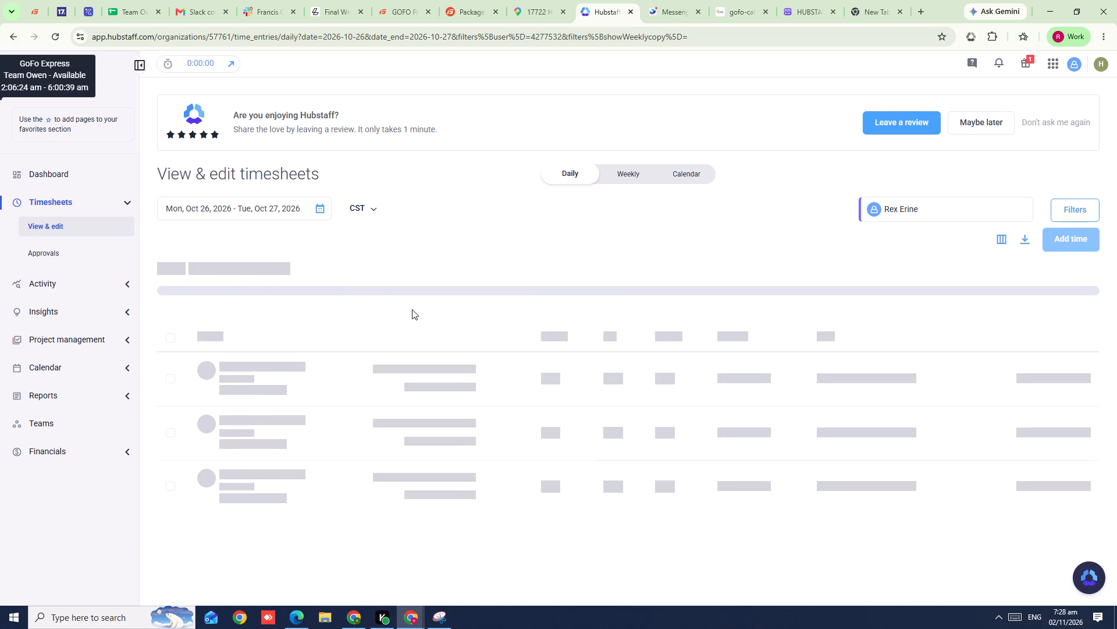
scroll(412, 309, down, 5)
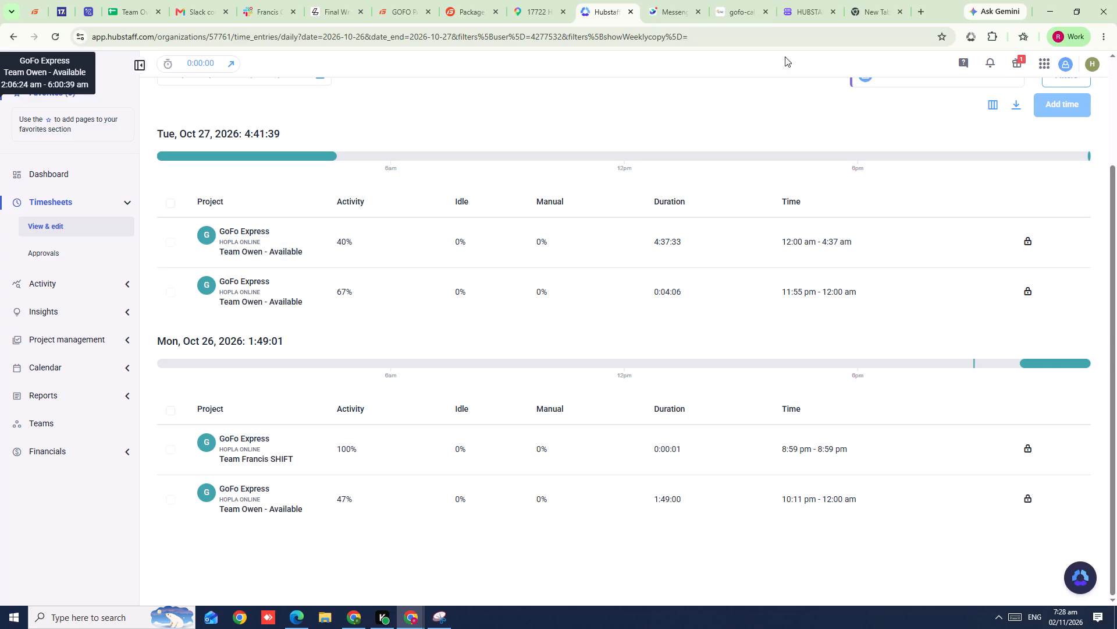
Filter the call recordings to October 26, 2026 and review that day's call times.
click(732, 9)
click(707, 108)
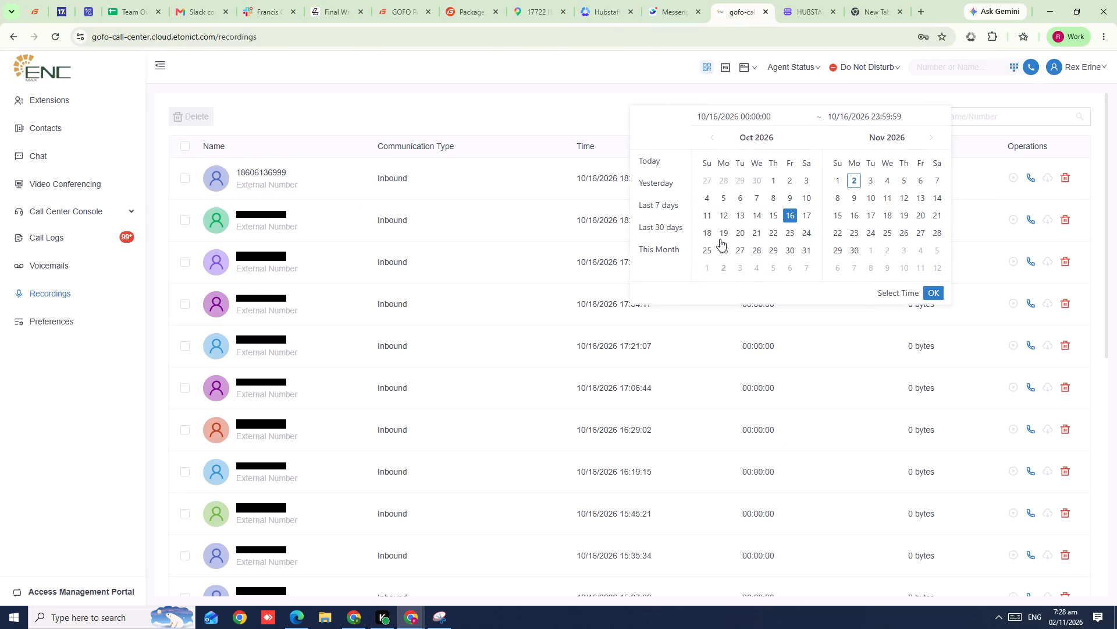
click(728, 253)
click(728, 253)
click(936, 288)
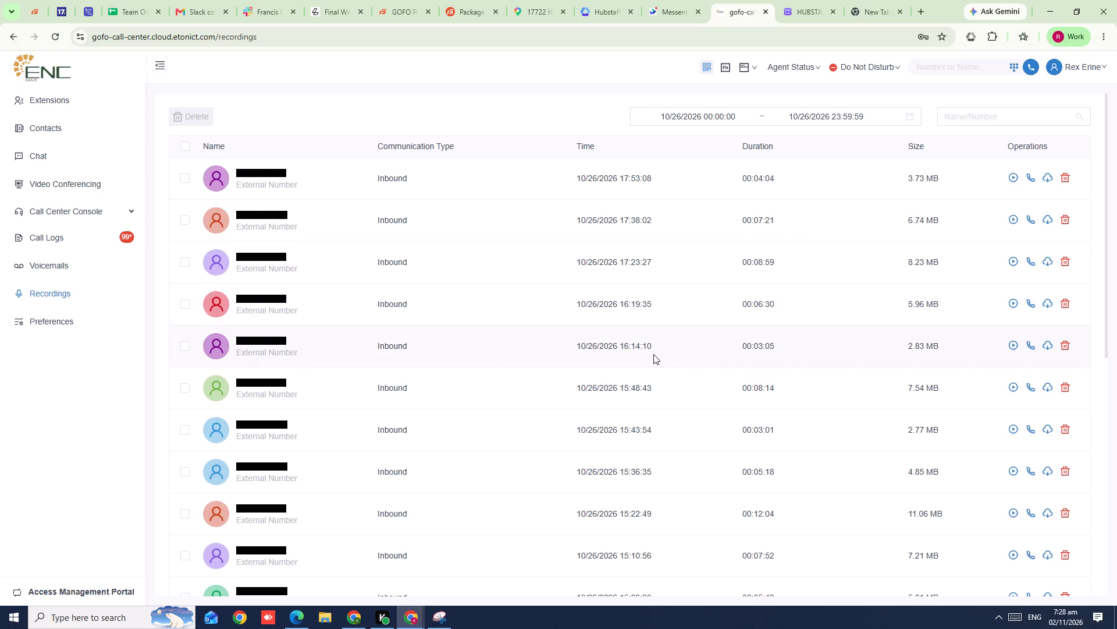
scroll(653, 354, down, 14)
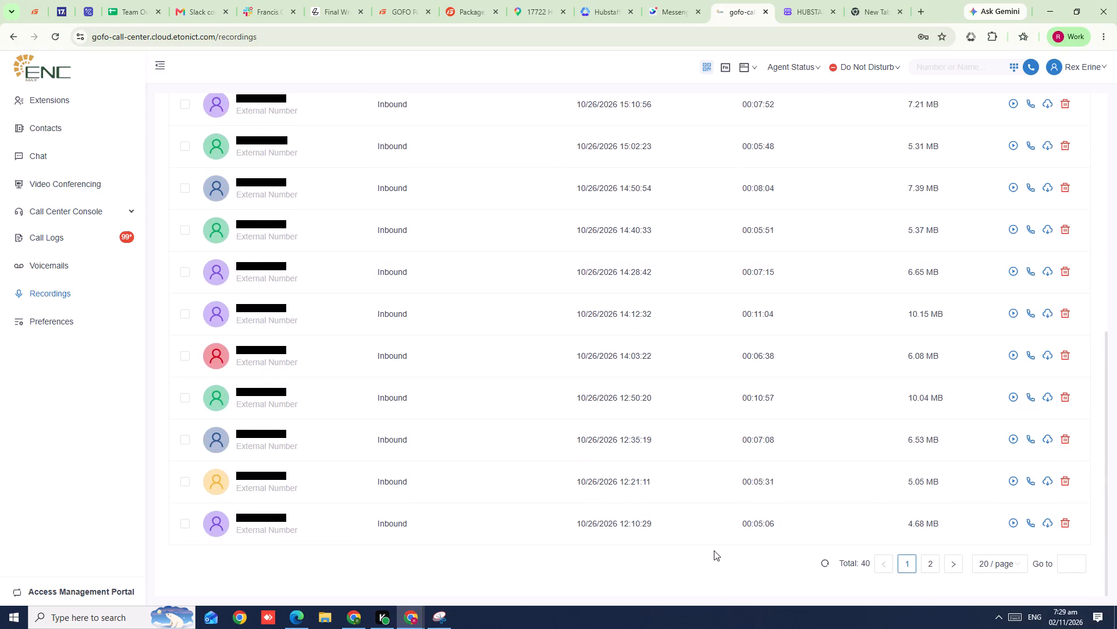
scroll(710, 551, up, 10)
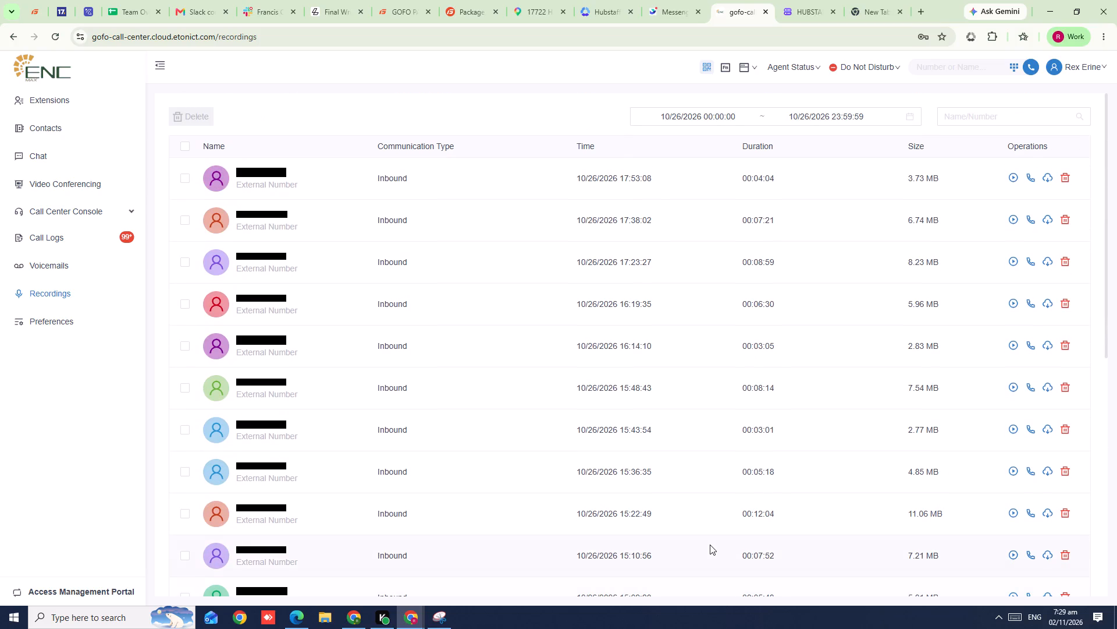
scroll(710, 545, down, 6)
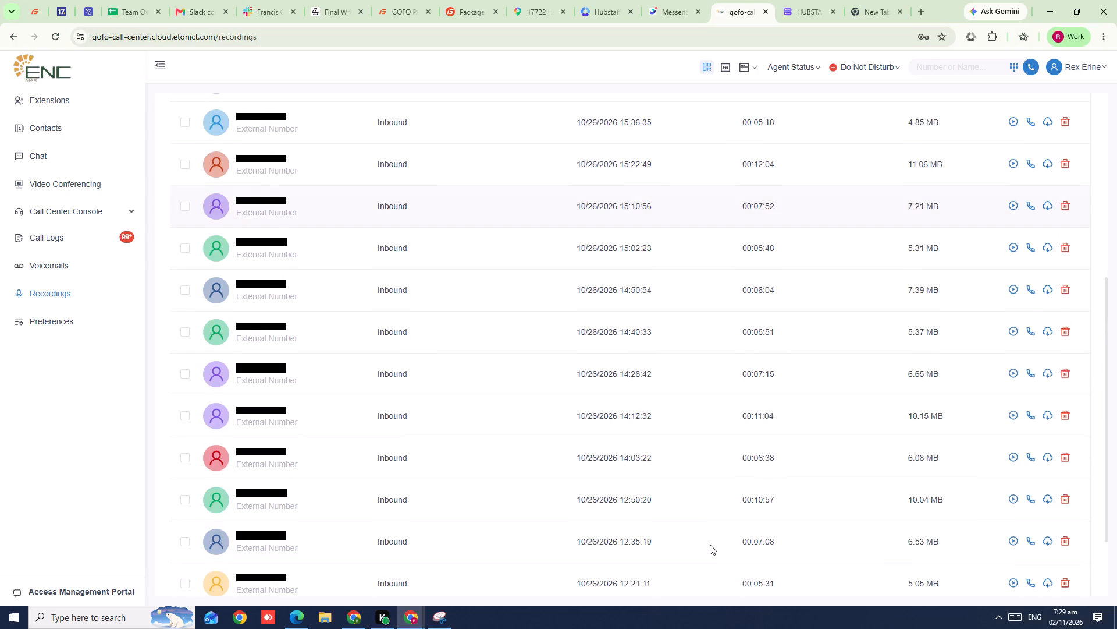
scroll(710, 545, down, 4)
Consult the system calendar for the dates around the end of October 2026.
click(1070, 622)
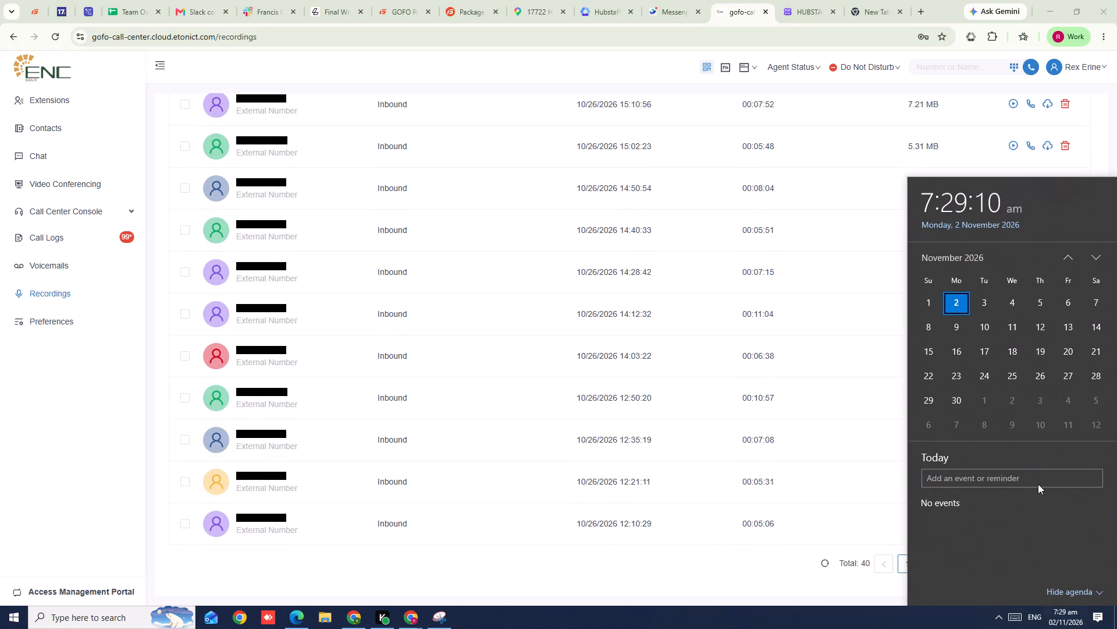
scroll(983, 379, up, 2)
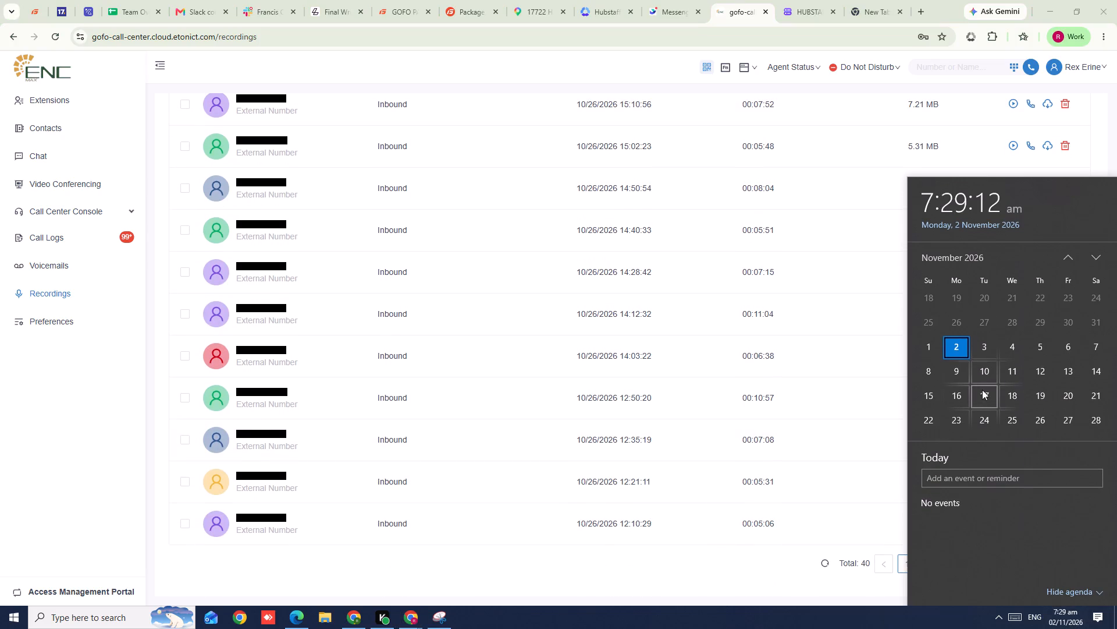
click(703, 556)
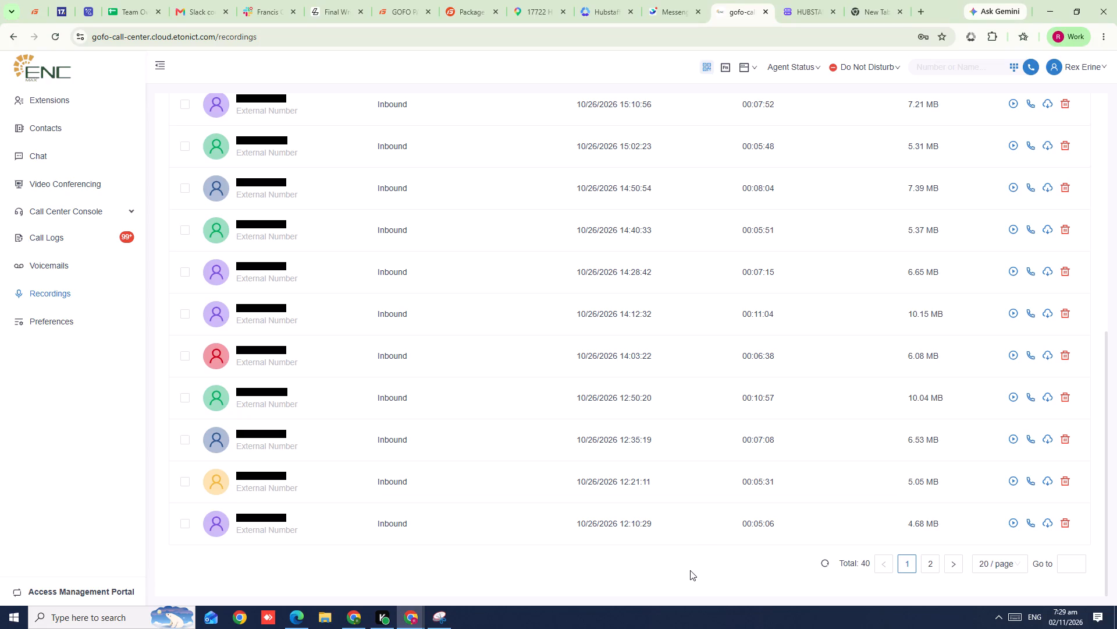
Recheck the first and last call times on the first page of October 26 recordings.
scroll(714, 528, up, 4)
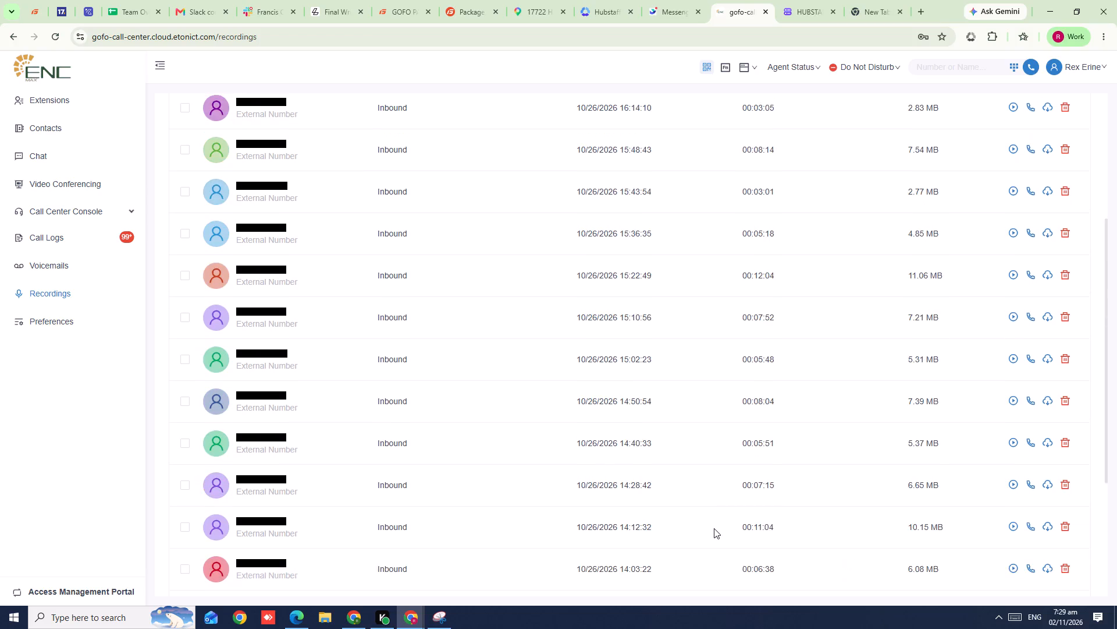
scroll(714, 528, up, 7)
scroll(714, 528, down, 1)
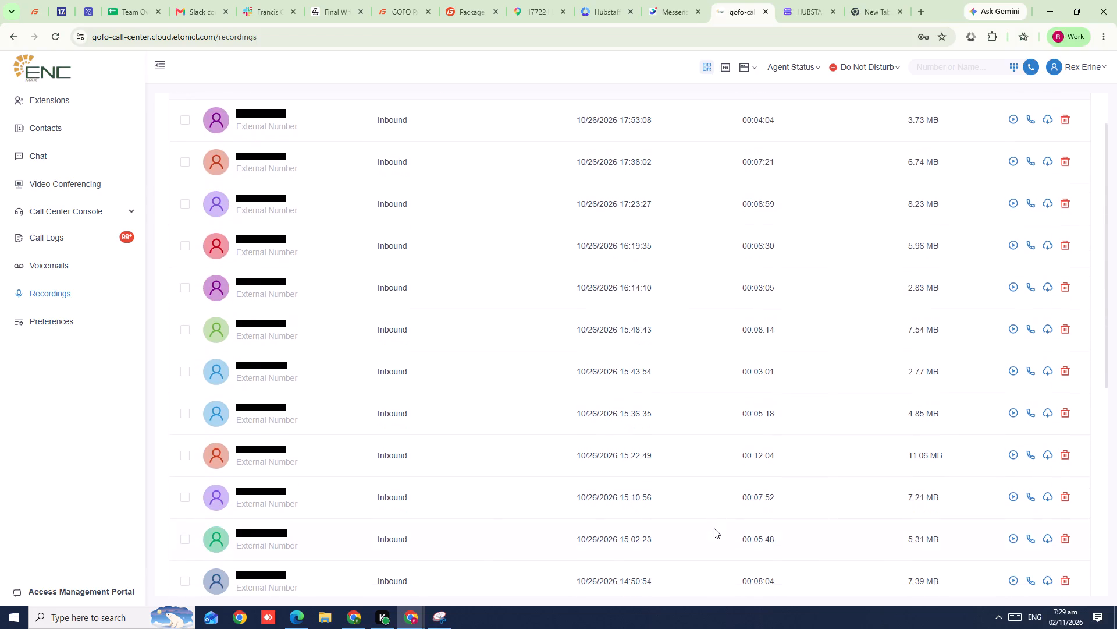
scroll(714, 528, down, 9)
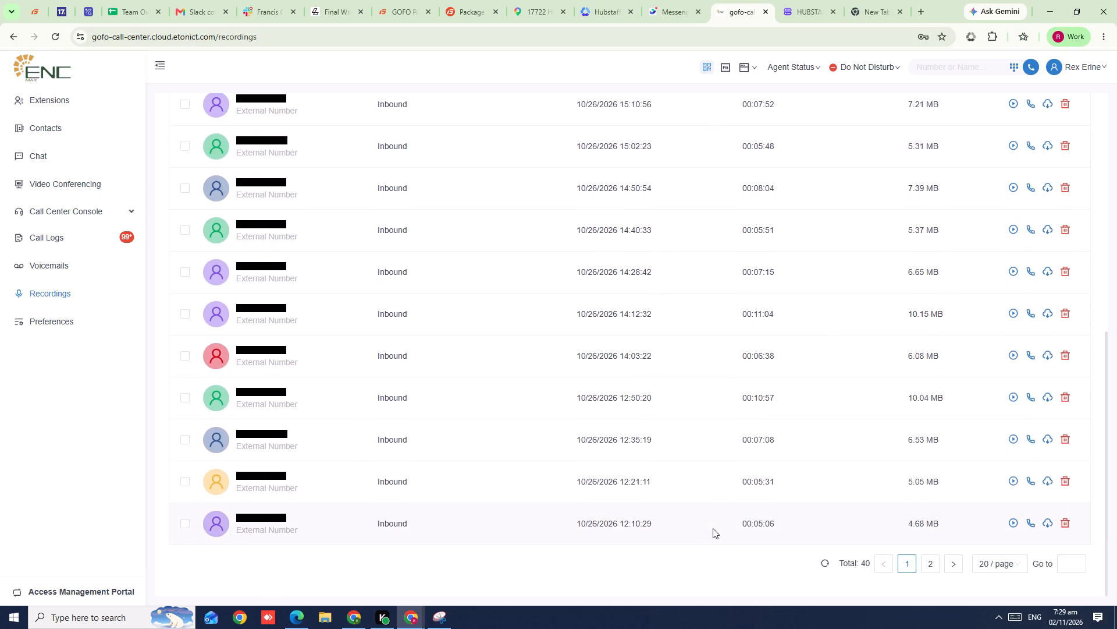
Return to the Hubstaff timesheet and compare the October 26 and October 27 entries with the recorded call times.
click(602, 6)
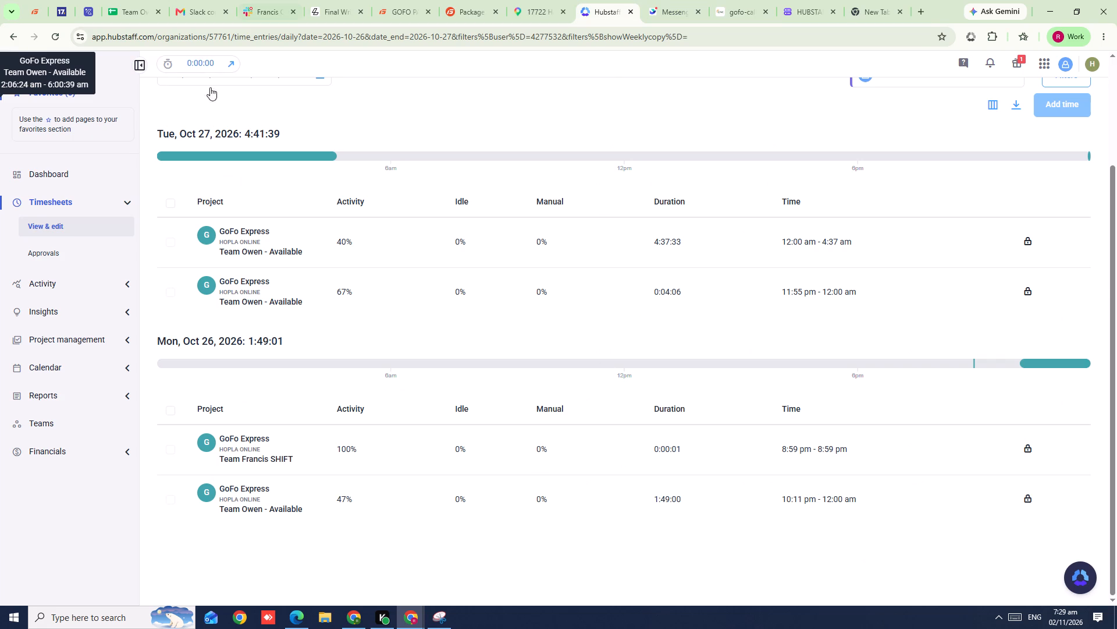
scroll(236, 176, up, 3)
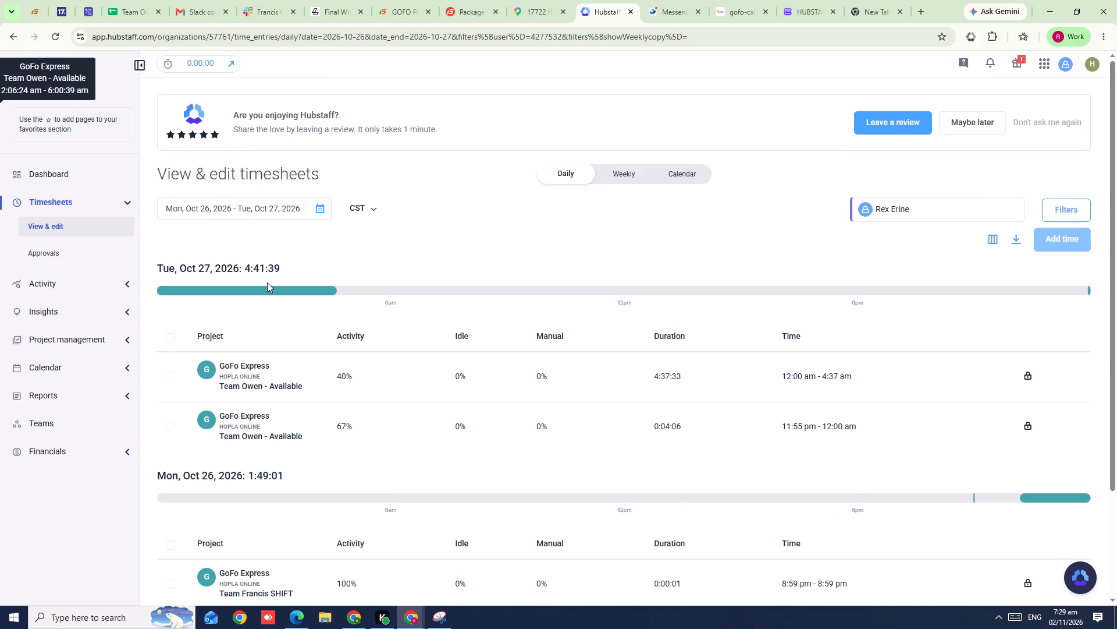
click(324, 205)
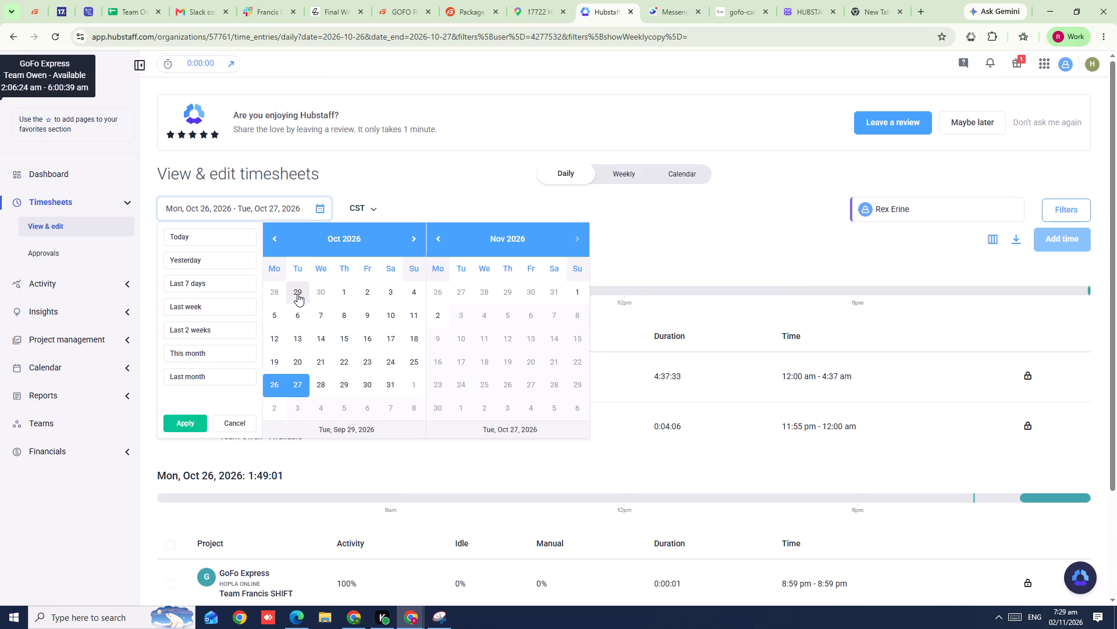
click(707, 243)
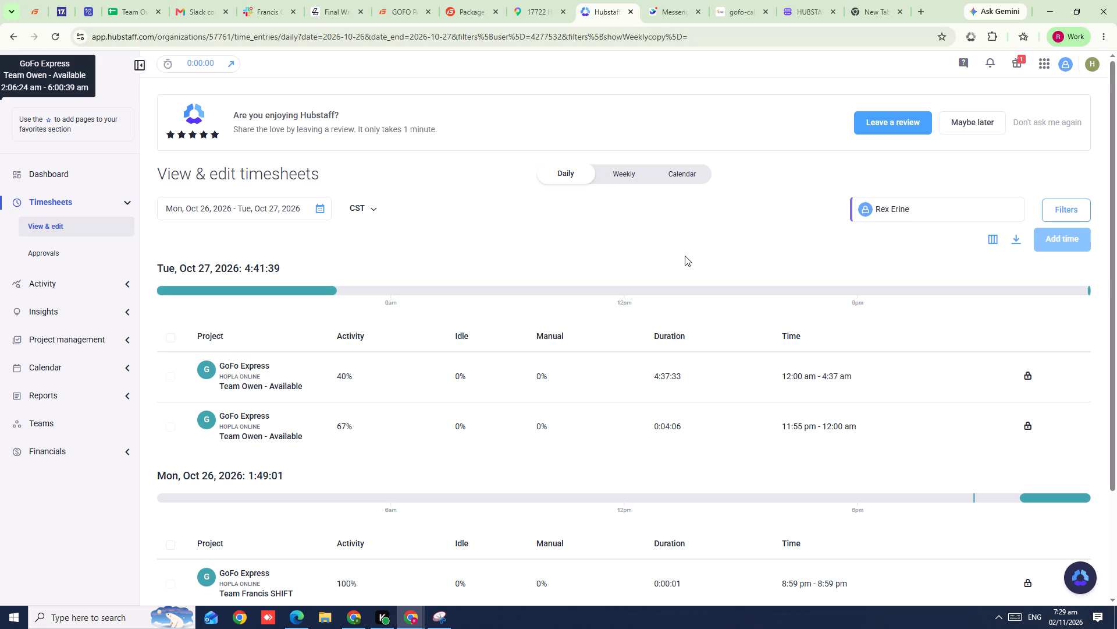
scroll(685, 256, down, 7)
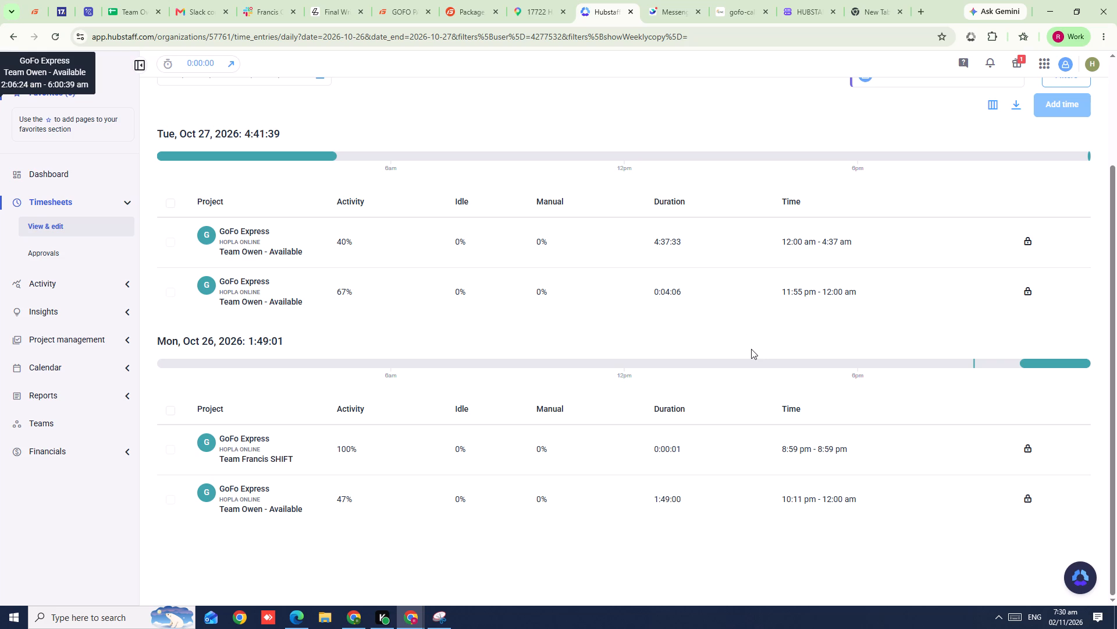
scroll(751, 349, up, 4)
Return to the call recordings and filter them to October 27, 2026.
click(861, 8)
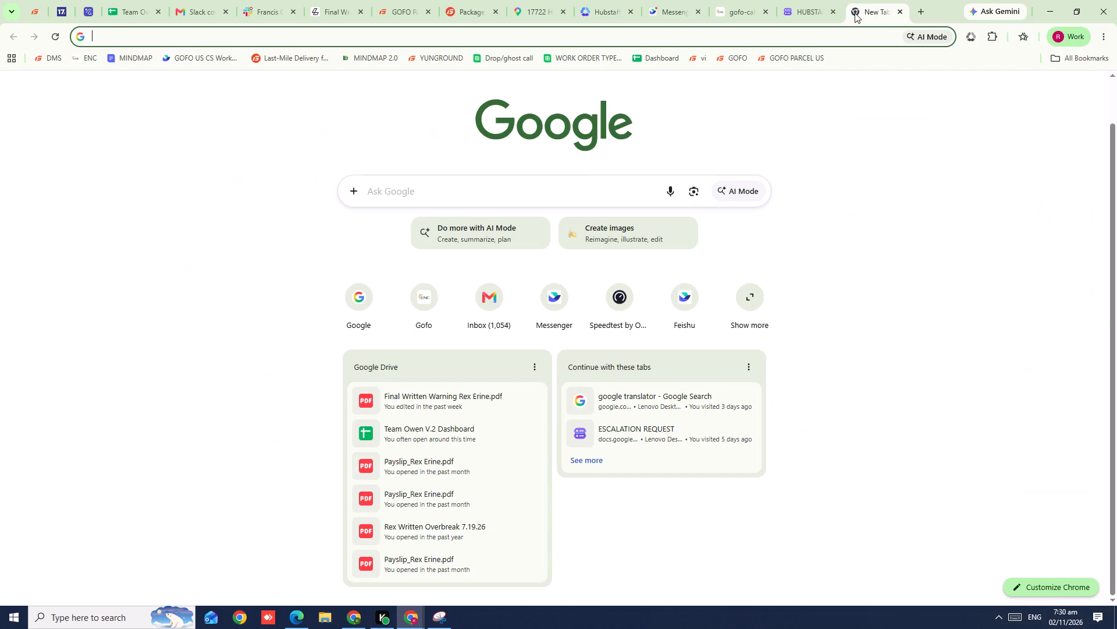
click(807, 21)
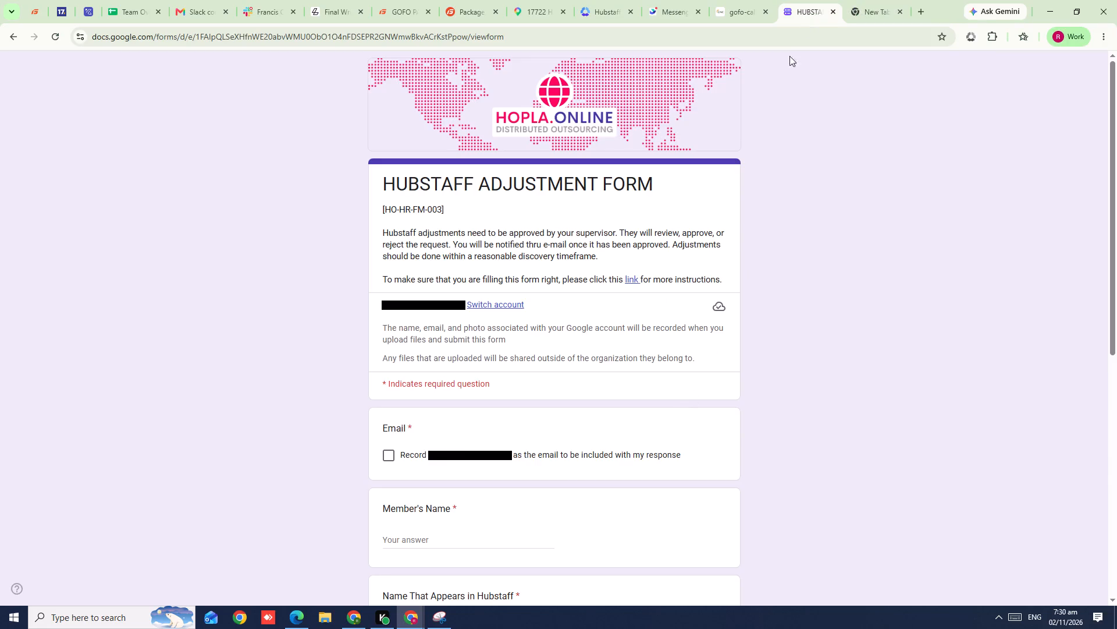
click(731, 5)
scroll(488, 412, up, 10)
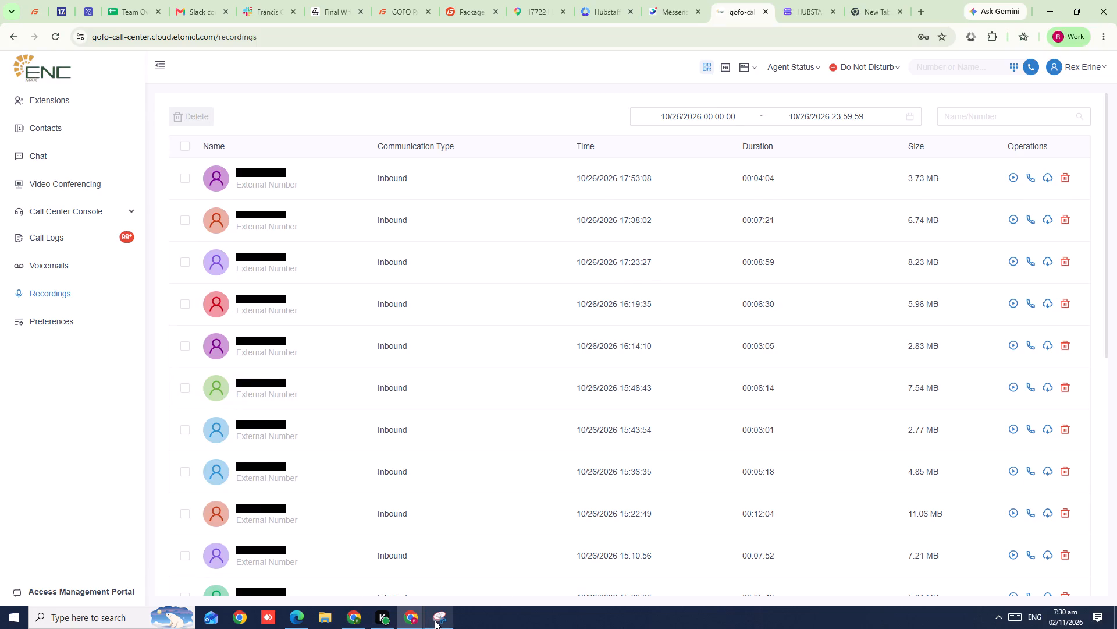
click(695, 108)
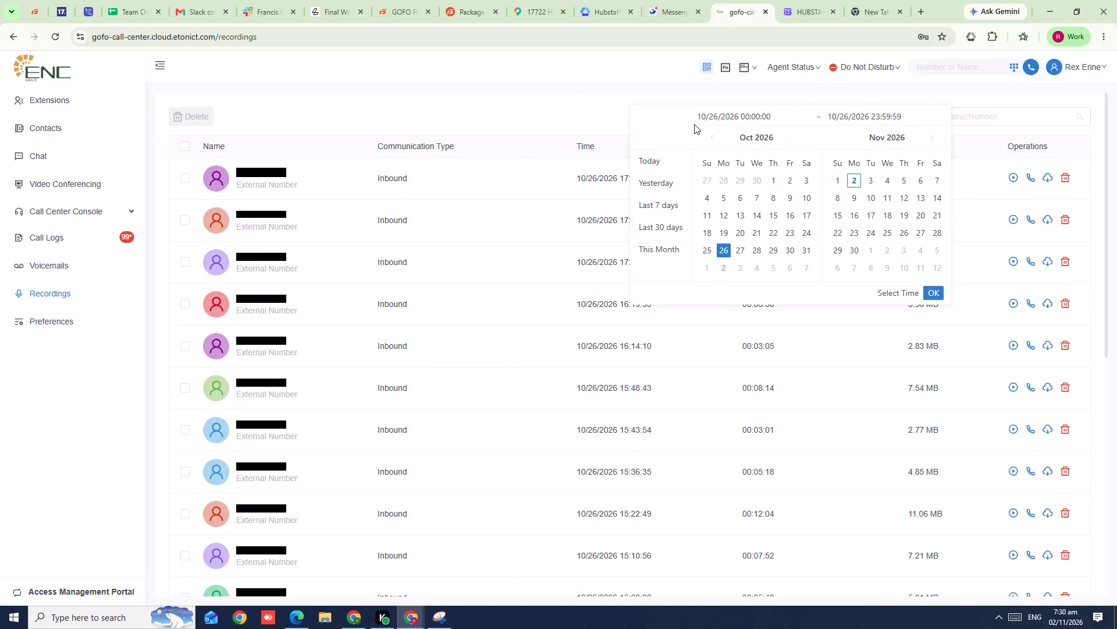
double_click(737, 253)
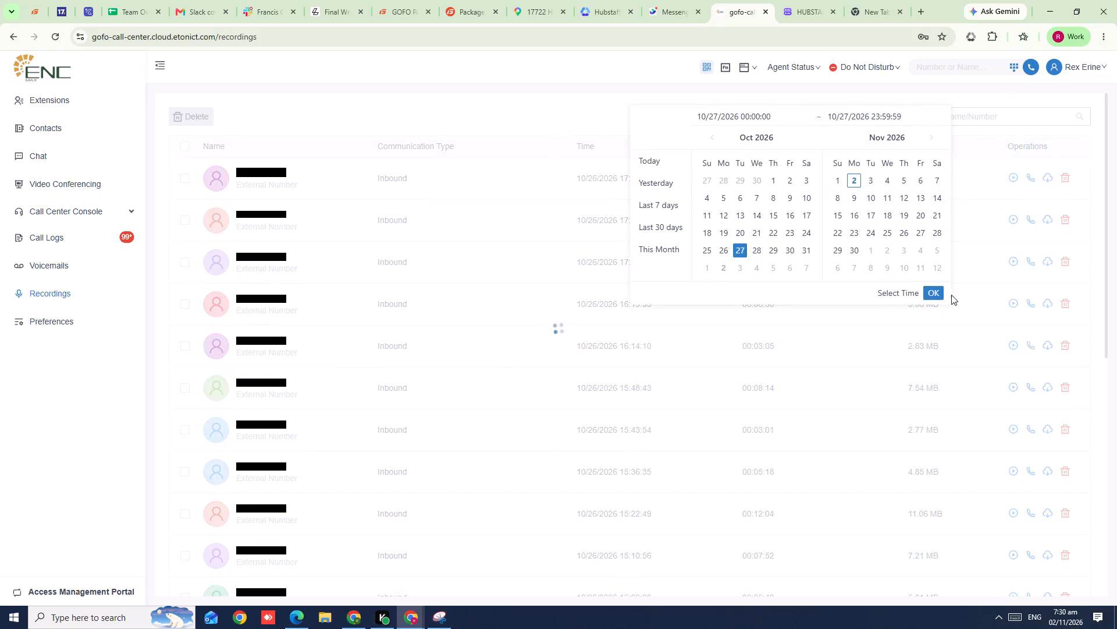
click(937, 295)
Examine the October 27 recordings' call times to determine the hours worked that shift.
scroll(753, 386, up, 5)
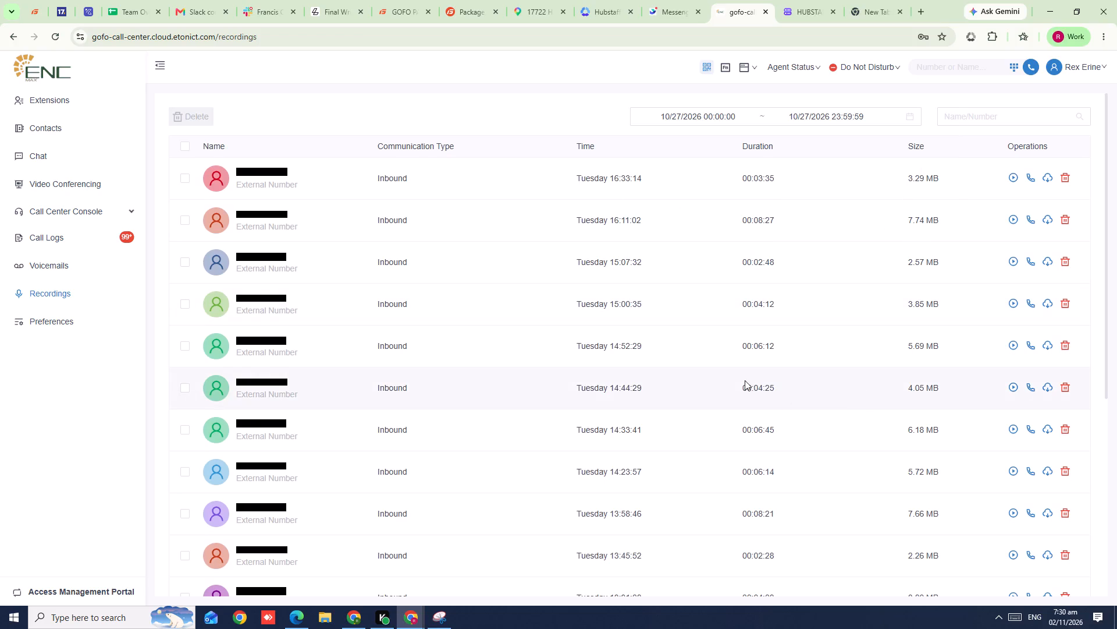
scroll(742, 378, down, 6)
scroll(741, 378, up, 5)
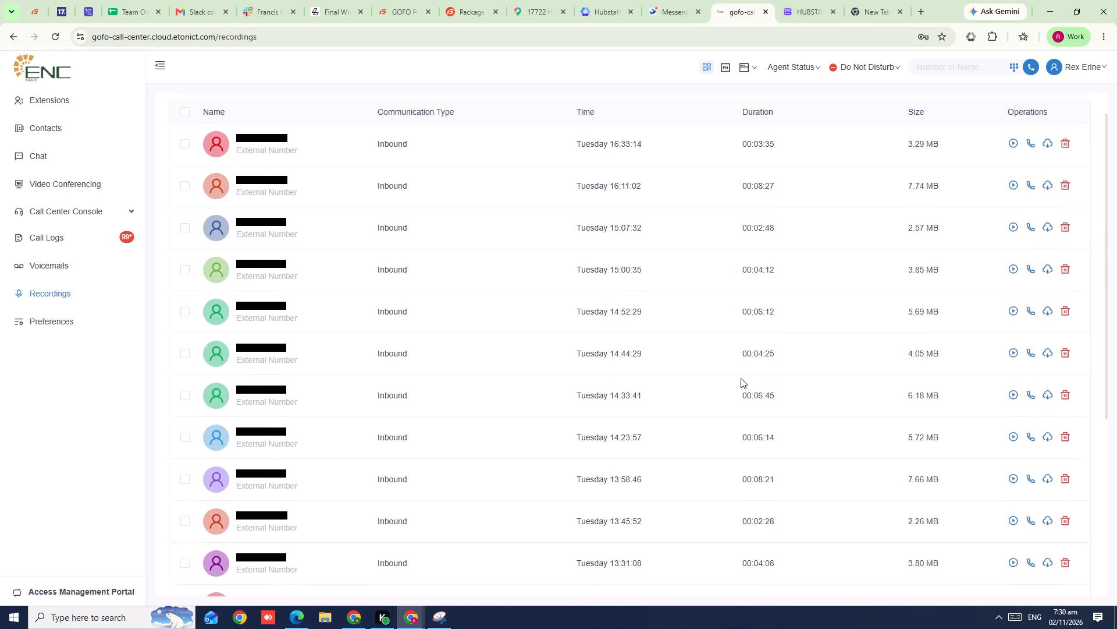
scroll(741, 378, down, 5)
scroll(741, 378, up, 5)
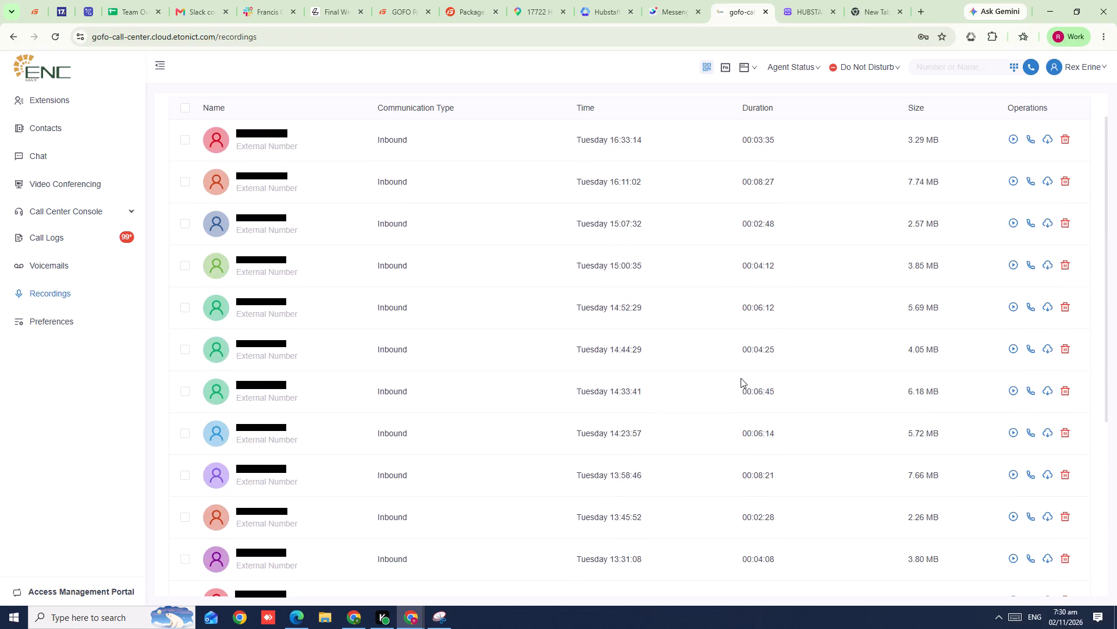
scroll(741, 378, up, 5)
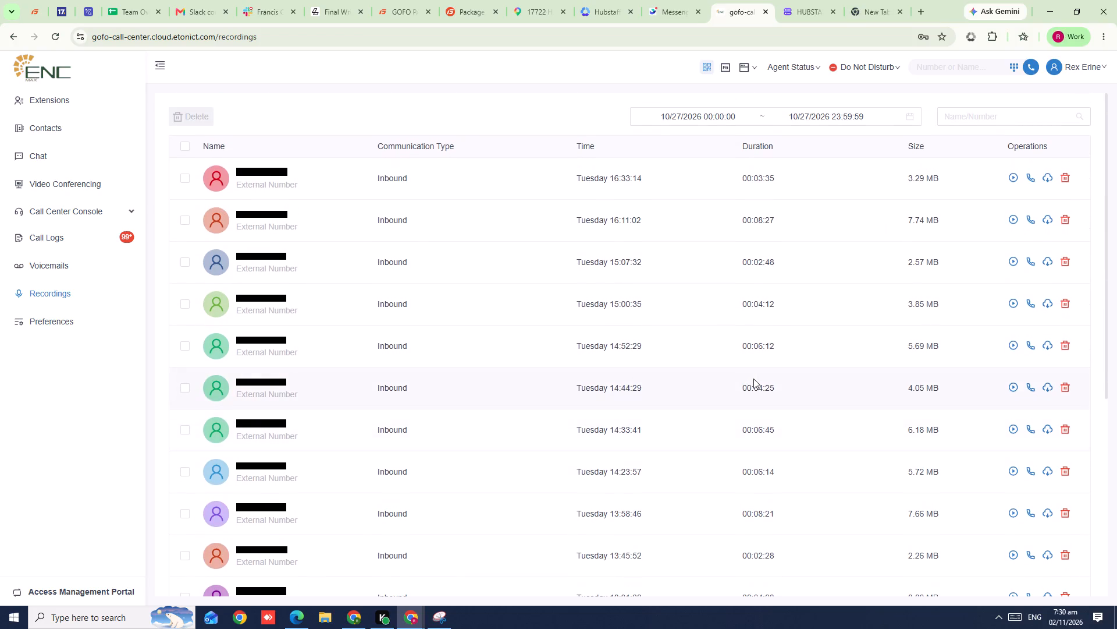
scroll(722, 371, down, 5)
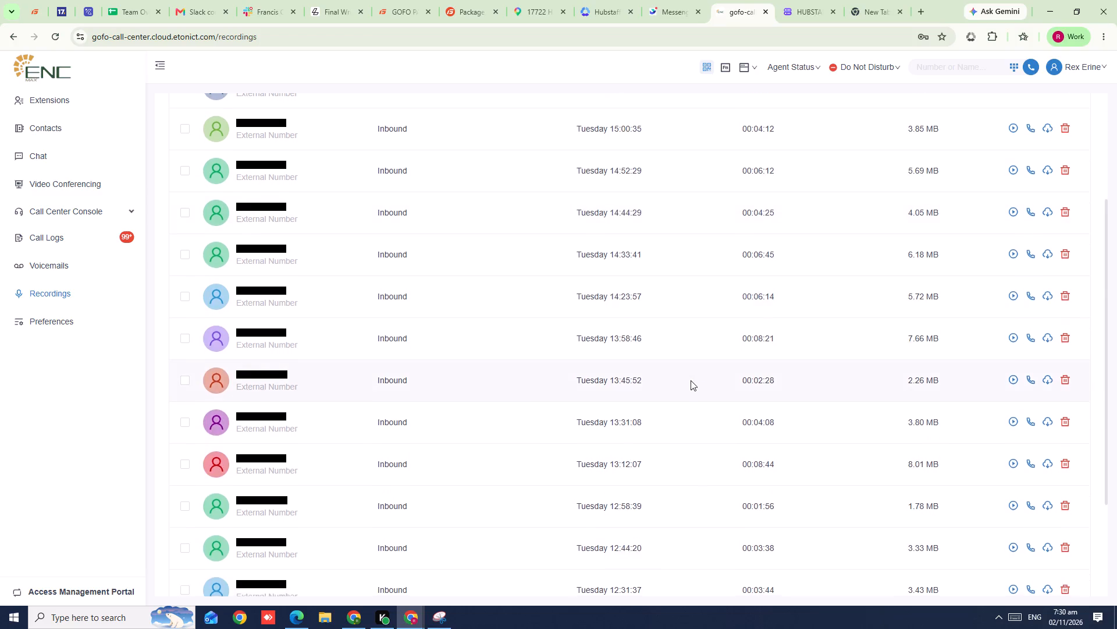
scroll(691, 380, down, 1)
scroll(690, 380, up, 6)
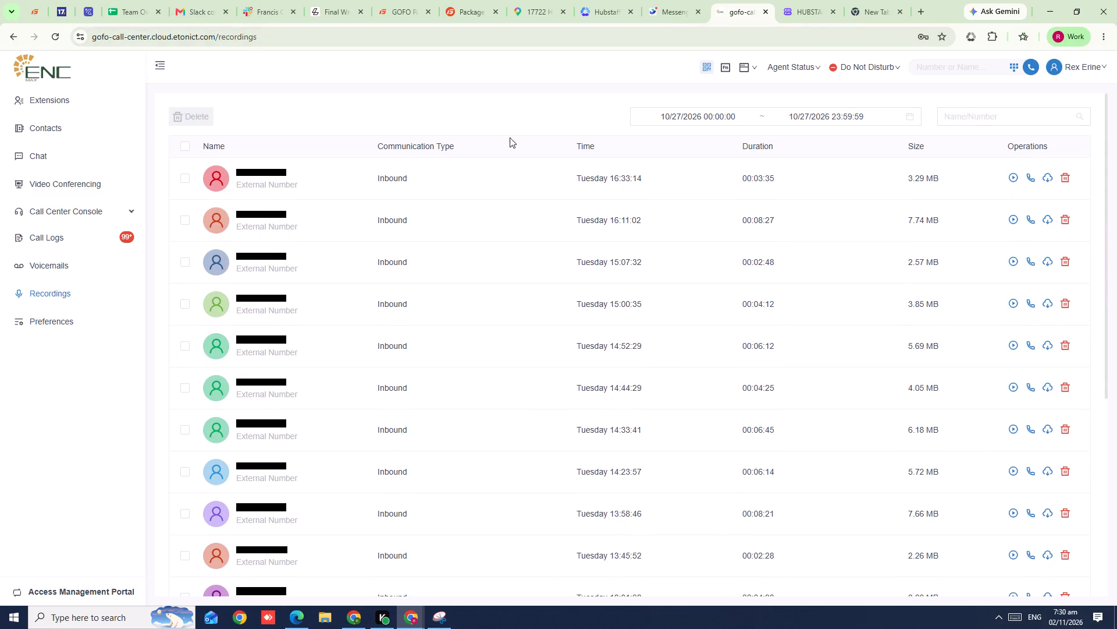
scroll(525, 212, up, 6)
Return to the Hubstaff timesheet and show the entries for October 27 to October 28, 2026.
click(588, 16)
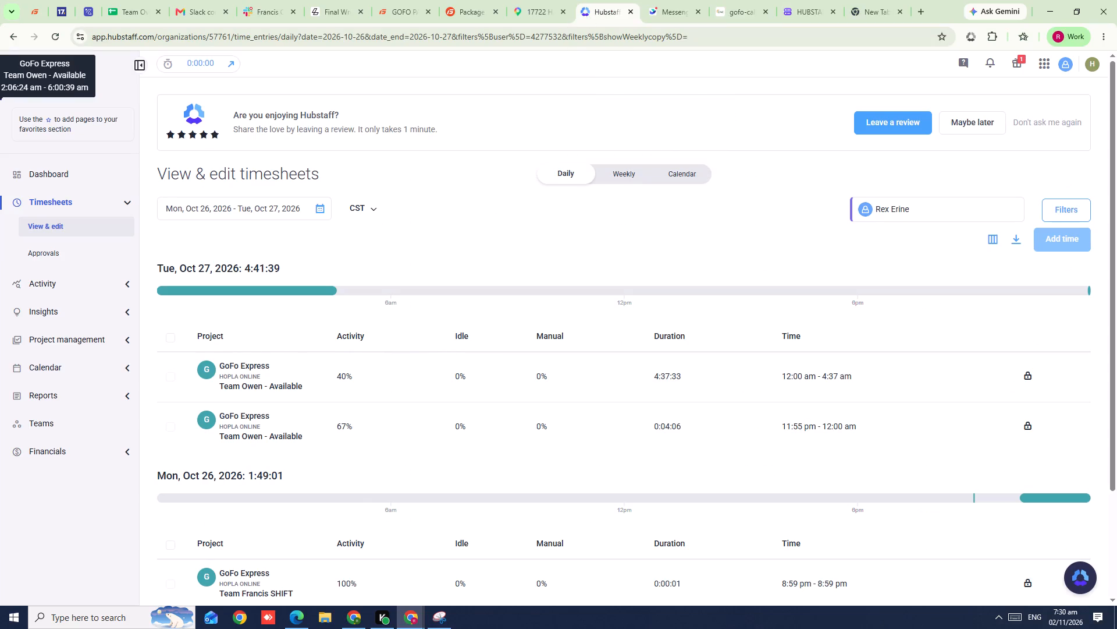
scroll(344, 338, down, 5)
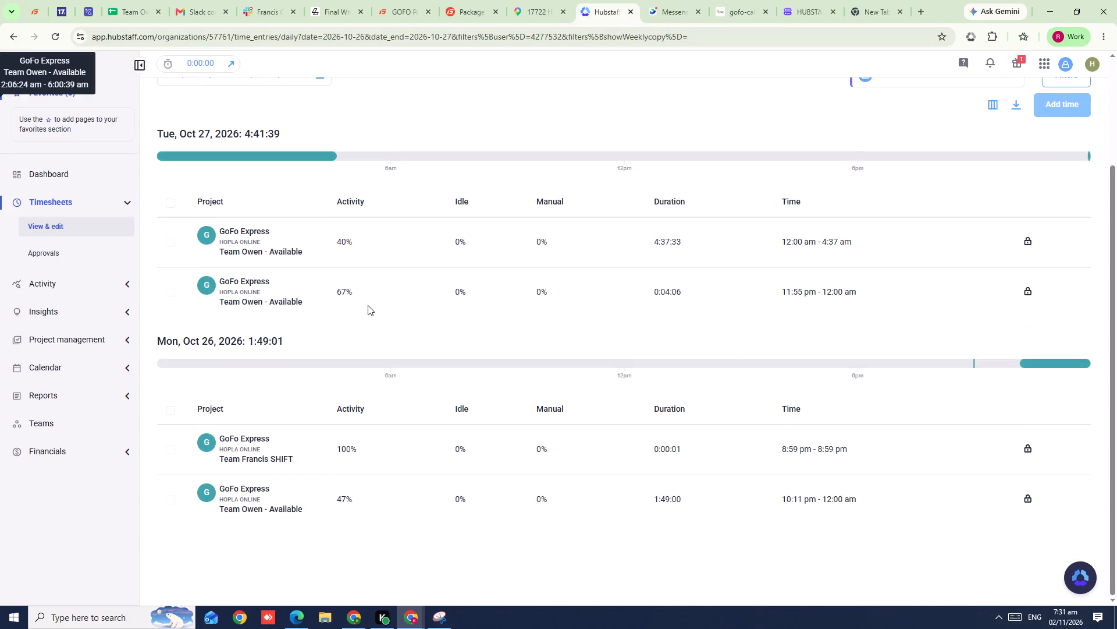
scroll(368, 305, up, 5)
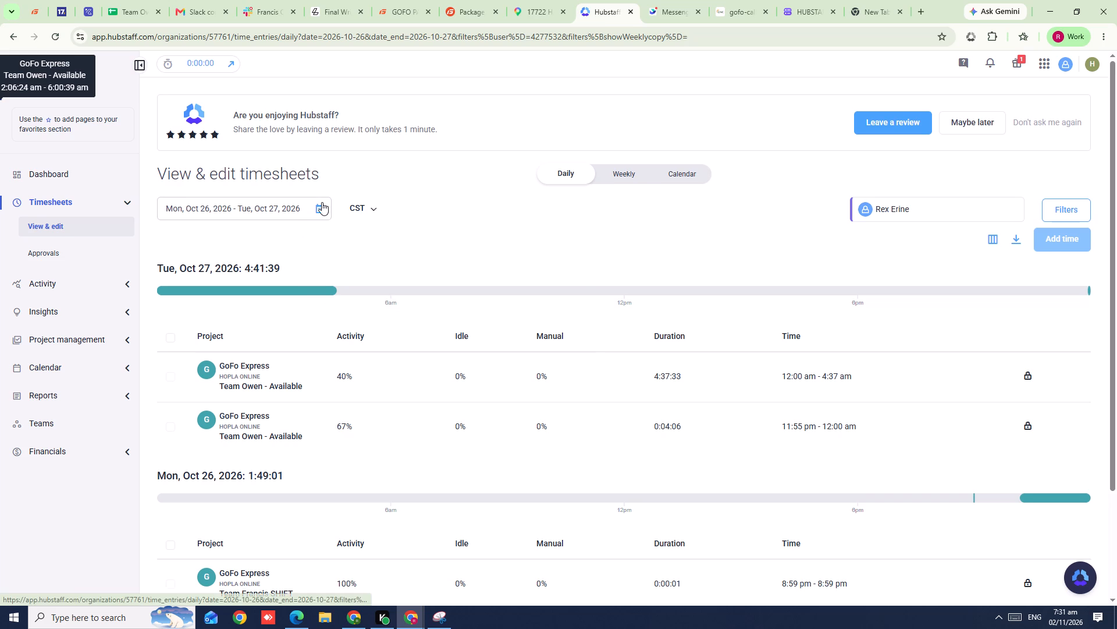
click(322, 202)
click(305, 391)
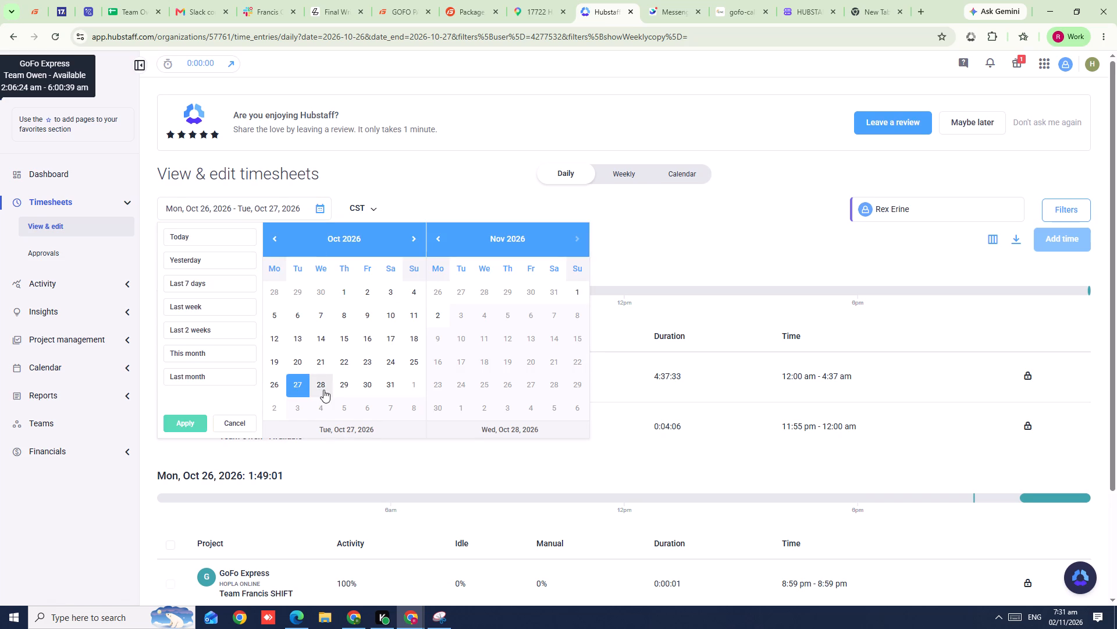
click(323, 390)
click(172, 422)
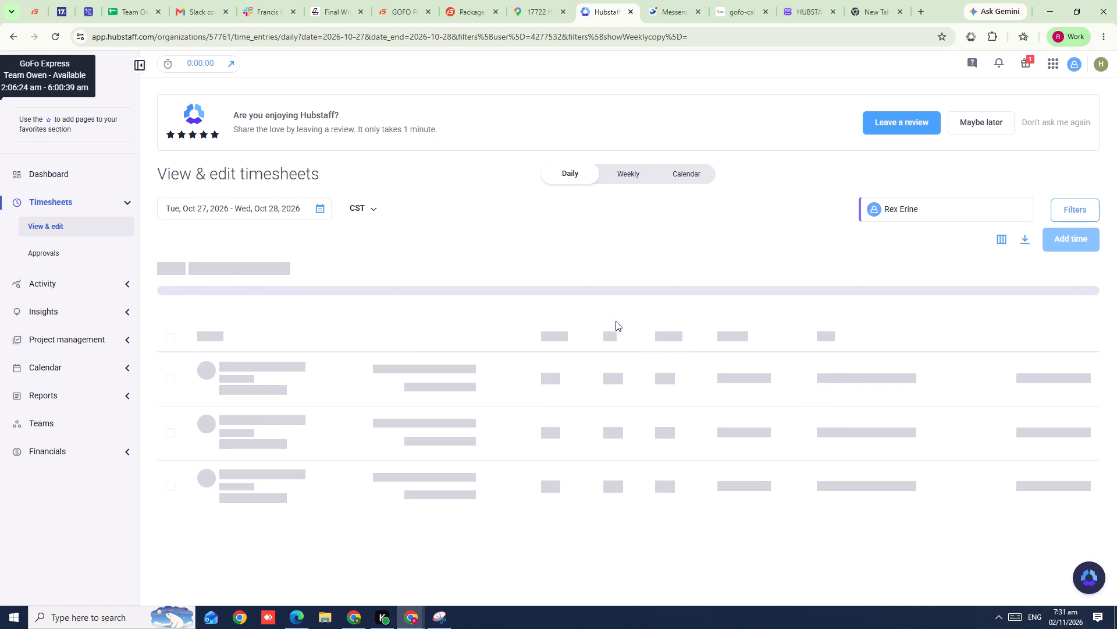
scroll(586, 313, down, 7)
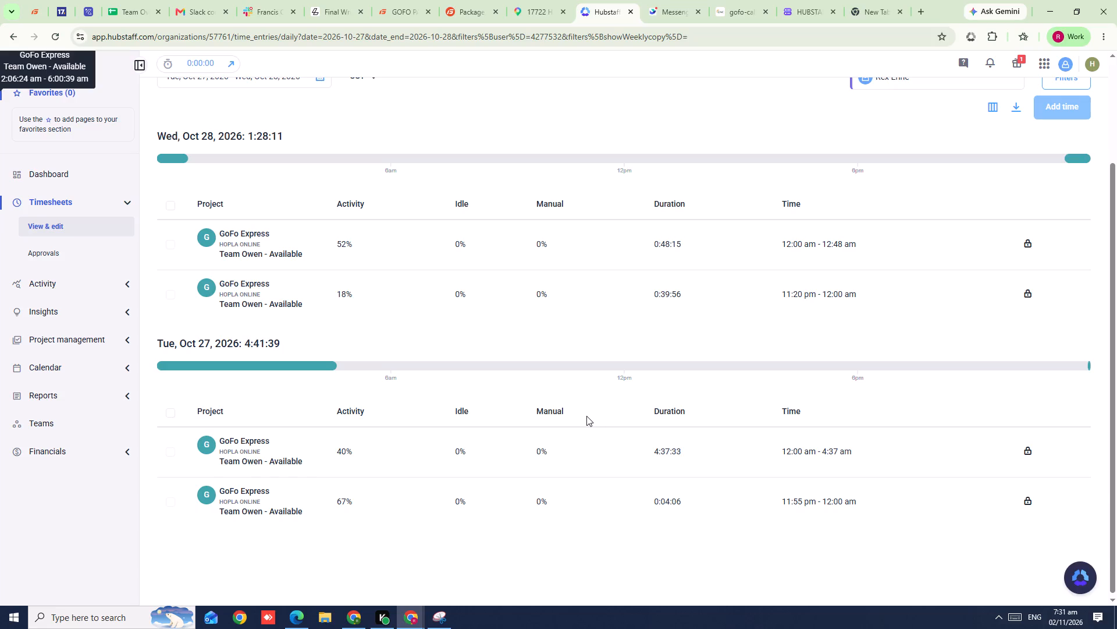
Switch to the call recordings and filter them to October 27 through October 28, 2026.
click(742, 21)
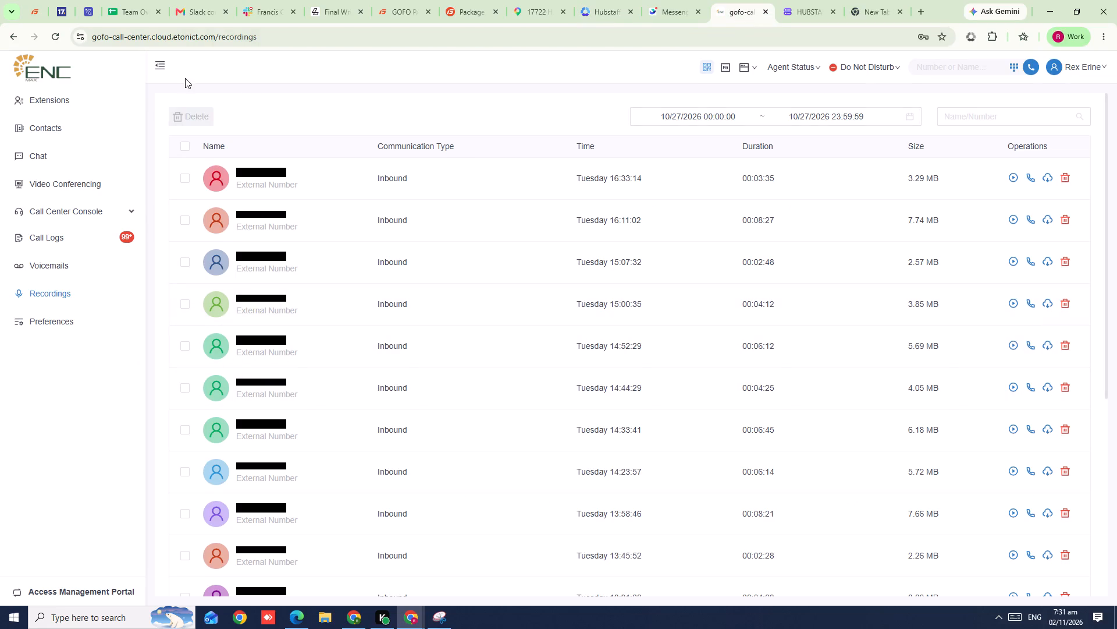
click(705, 119)
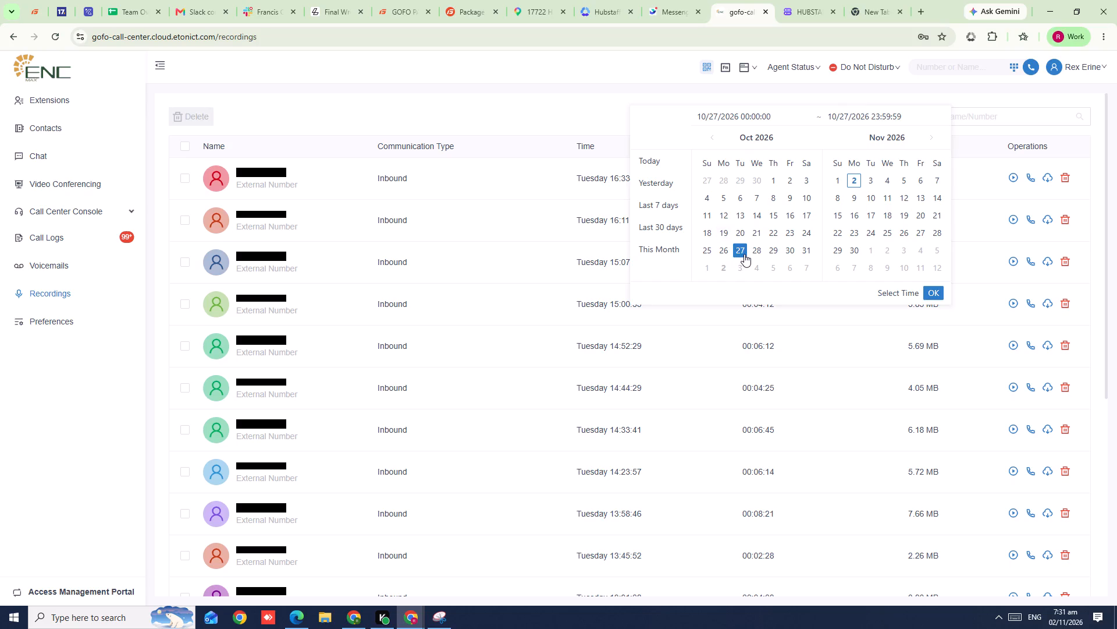
click(744, 254)
click(759, 250)
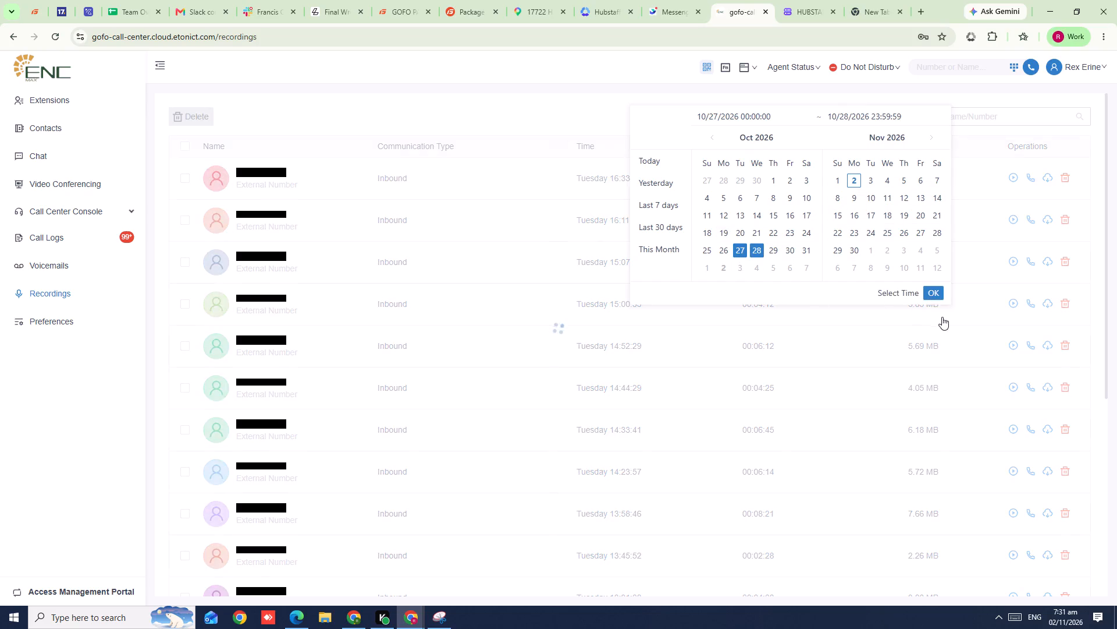
click(936, 298)
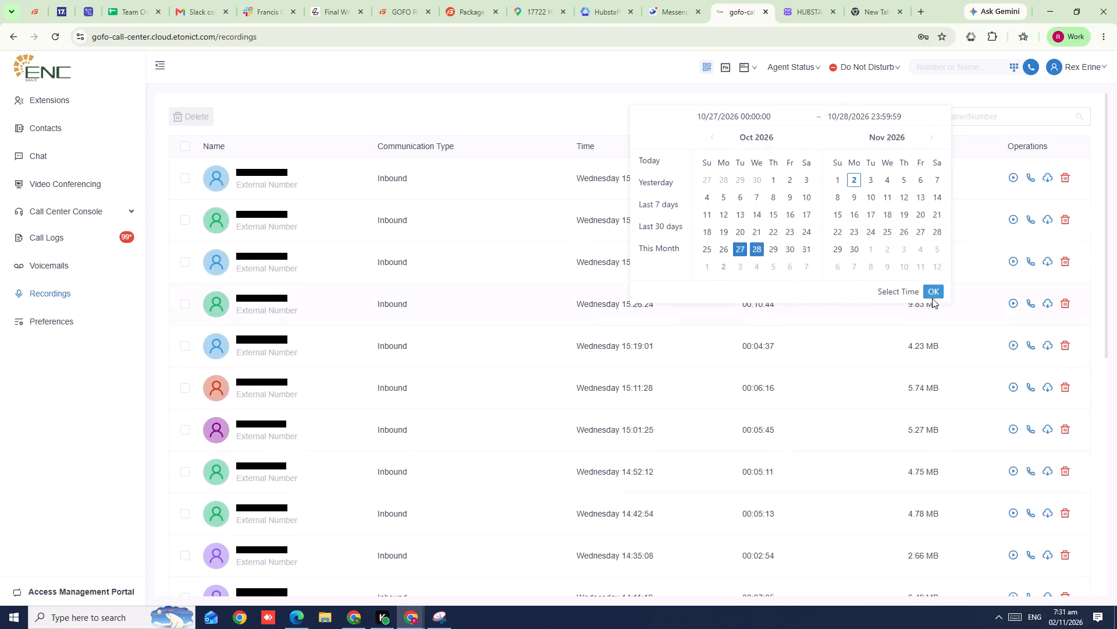
Examine the first page of October 27–28 recordings for the shift's call times.
scroll(545, 308, down, 13)
scroll(555, 316, up, 1)
scroll(555, 316, down, 8)
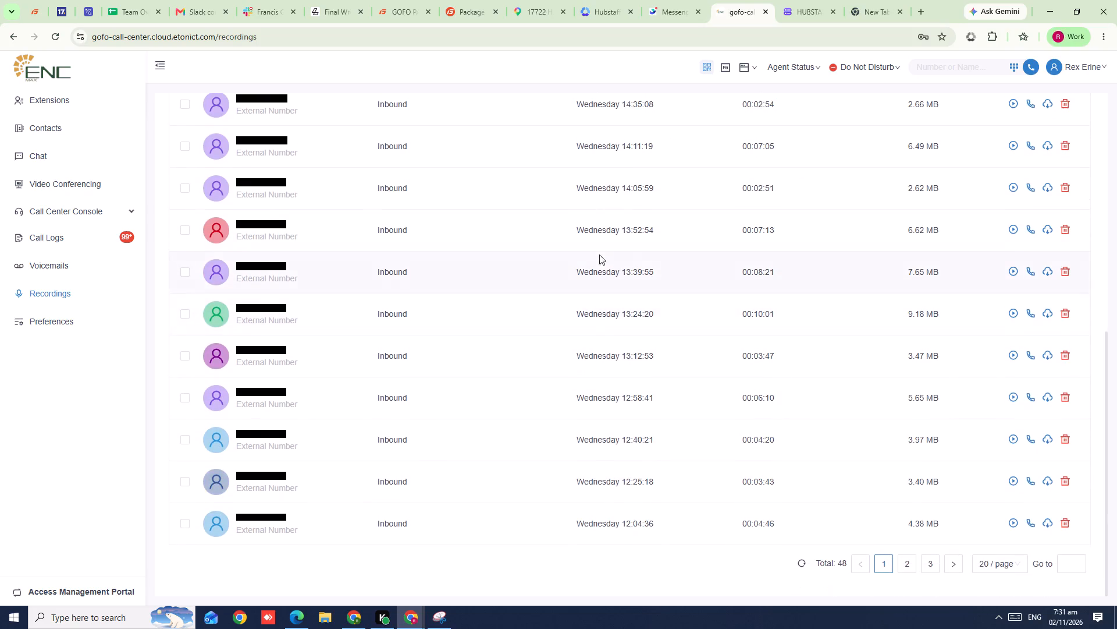
scroll(802, 477, up, 14)
scroll(805, 432, down, 13)
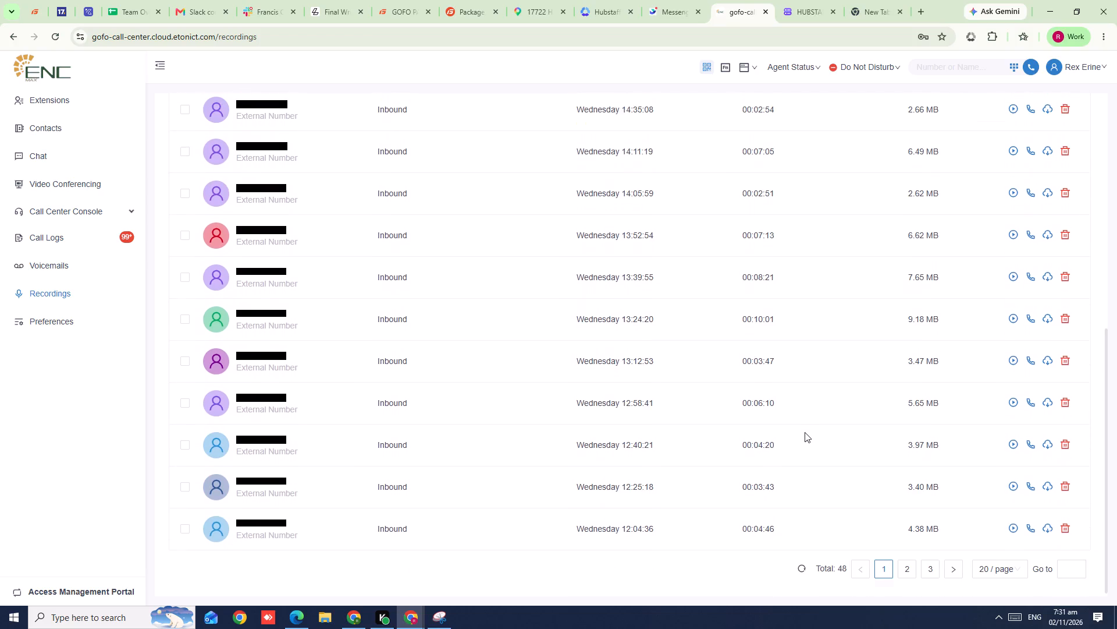
scroll(805, 432, up, 11)
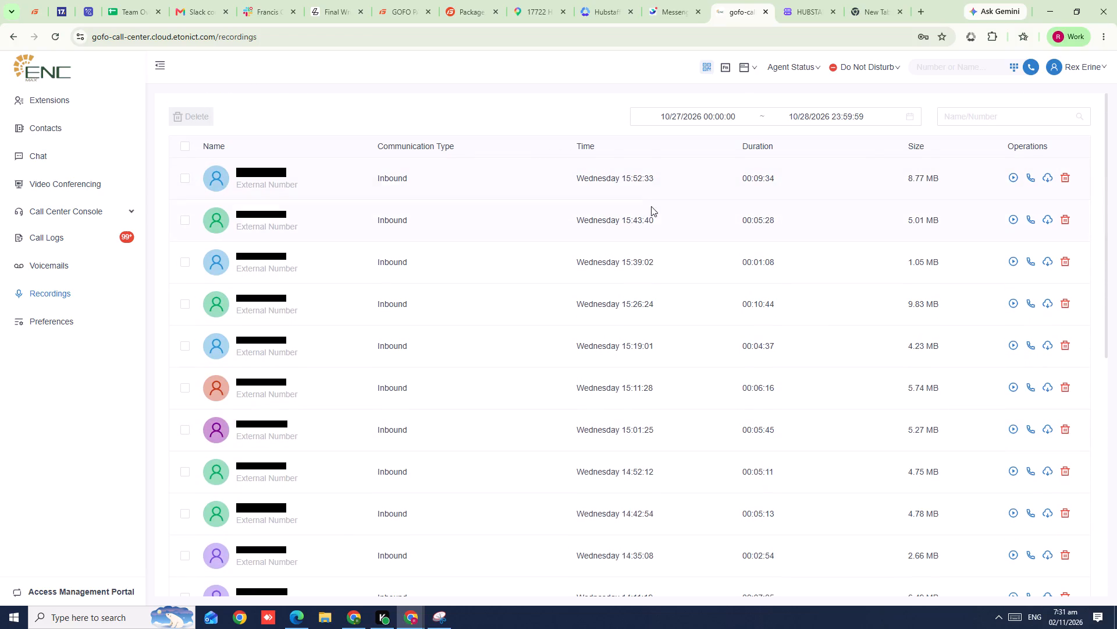
scroll(639, 210, down, 4)
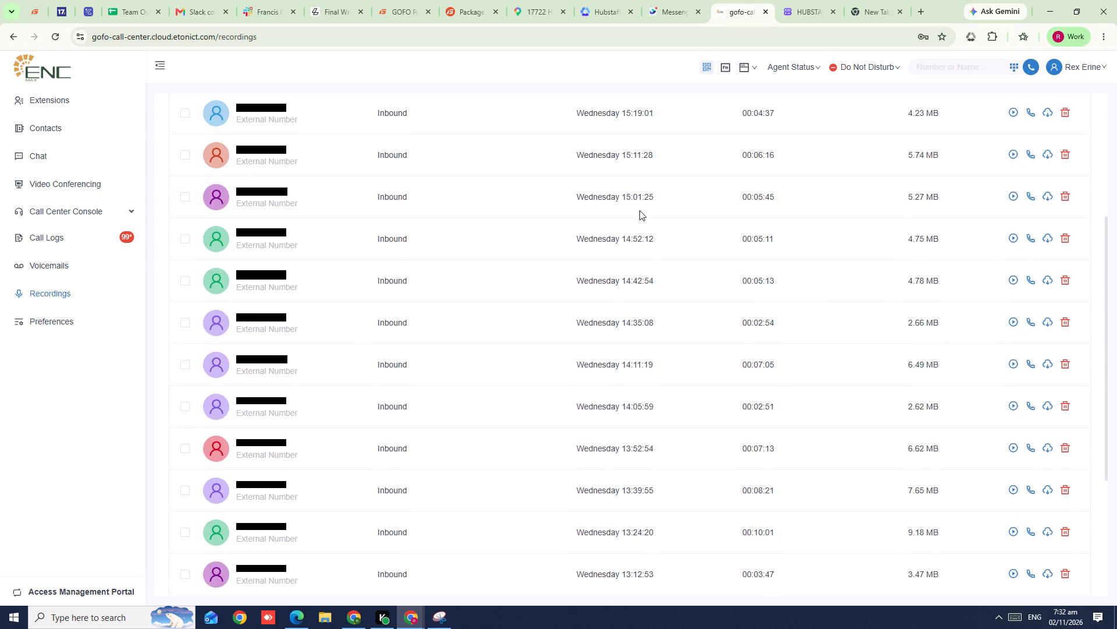
scroll(639, 210, down, 1)
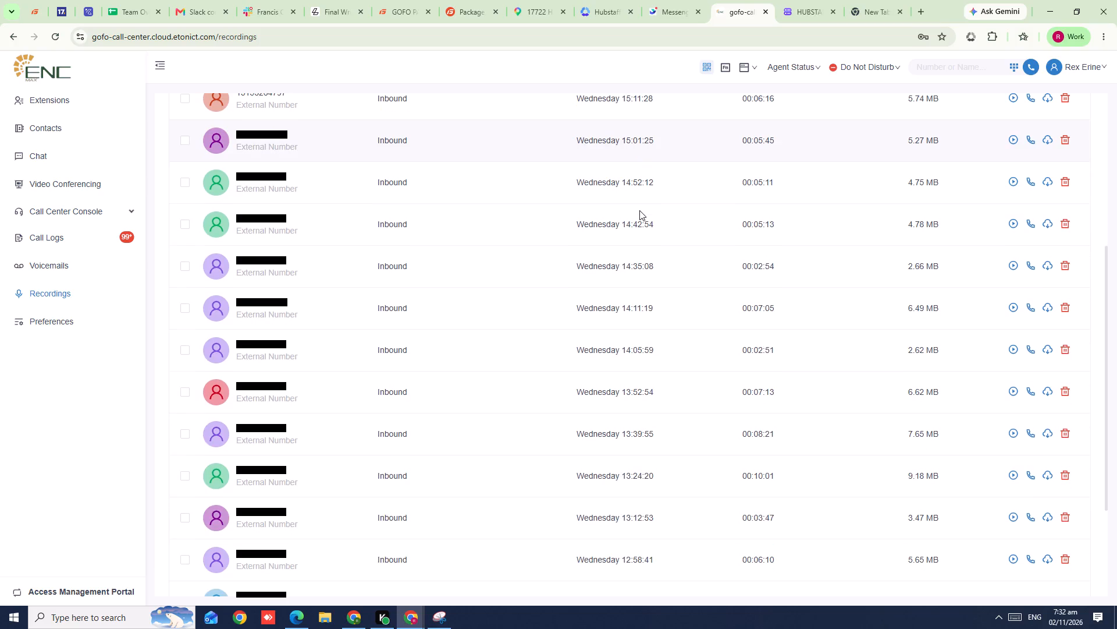
scroll(639, 210, down, 4)
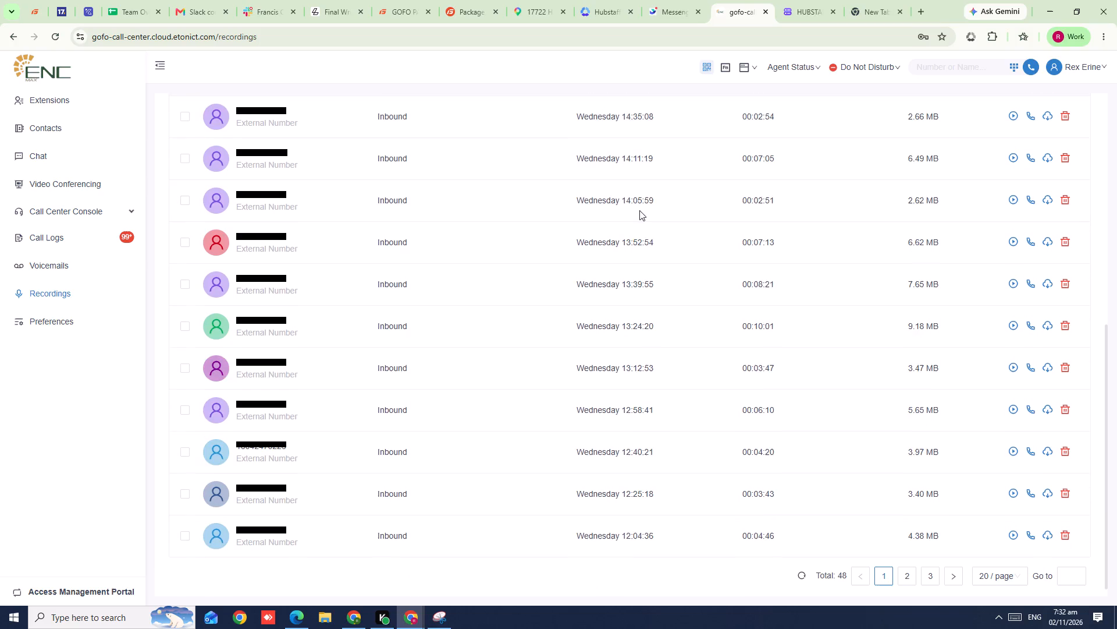
scroll(639, 210, down, 4)
scroll(664, 432, up, 10)
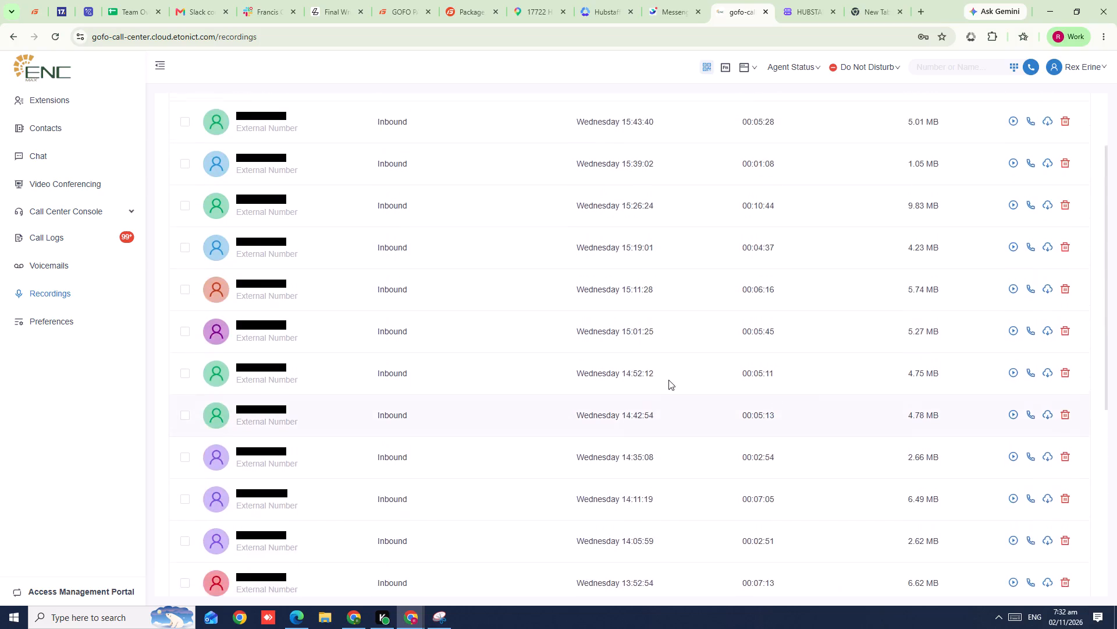
scroll(668, 380, up, 7)
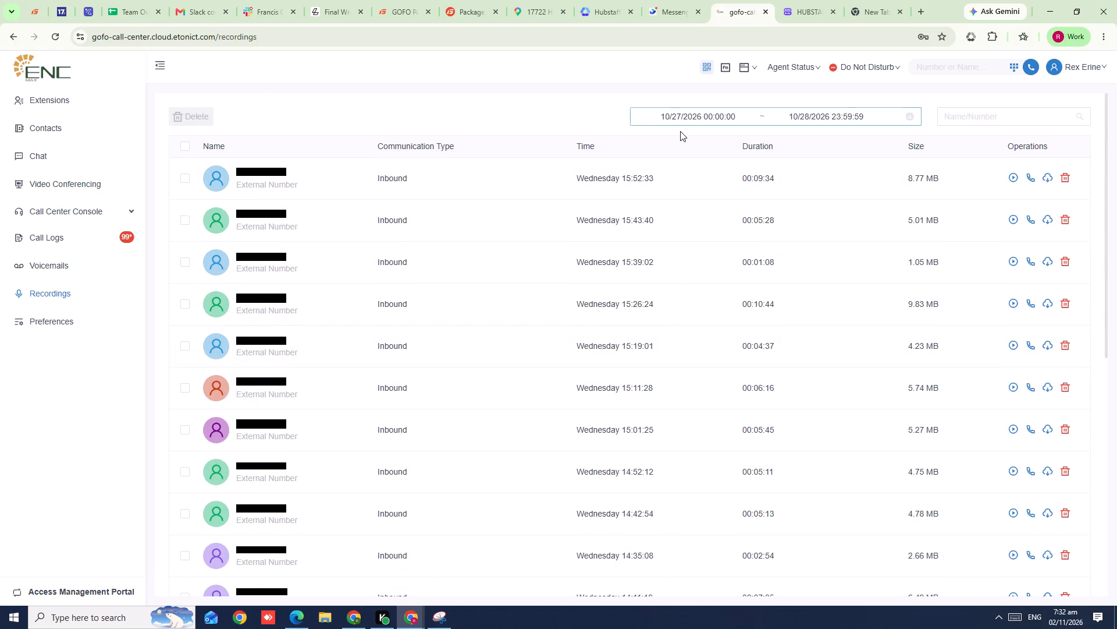
Narrow the recordings filter to October 27, 2026 only.
click(685, 123)
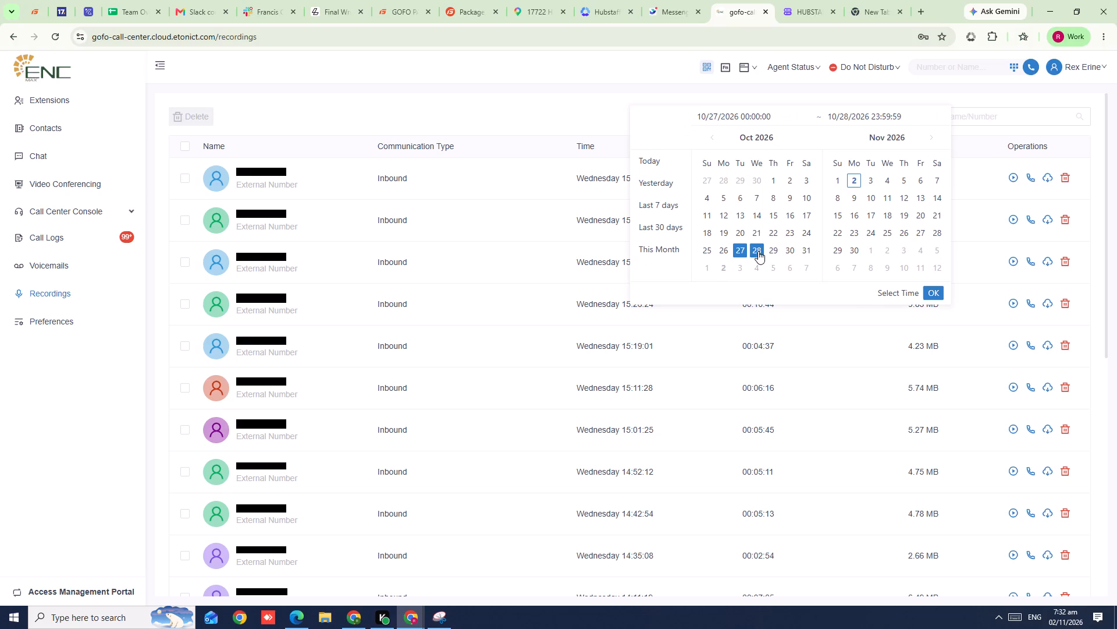
click(739, 252)
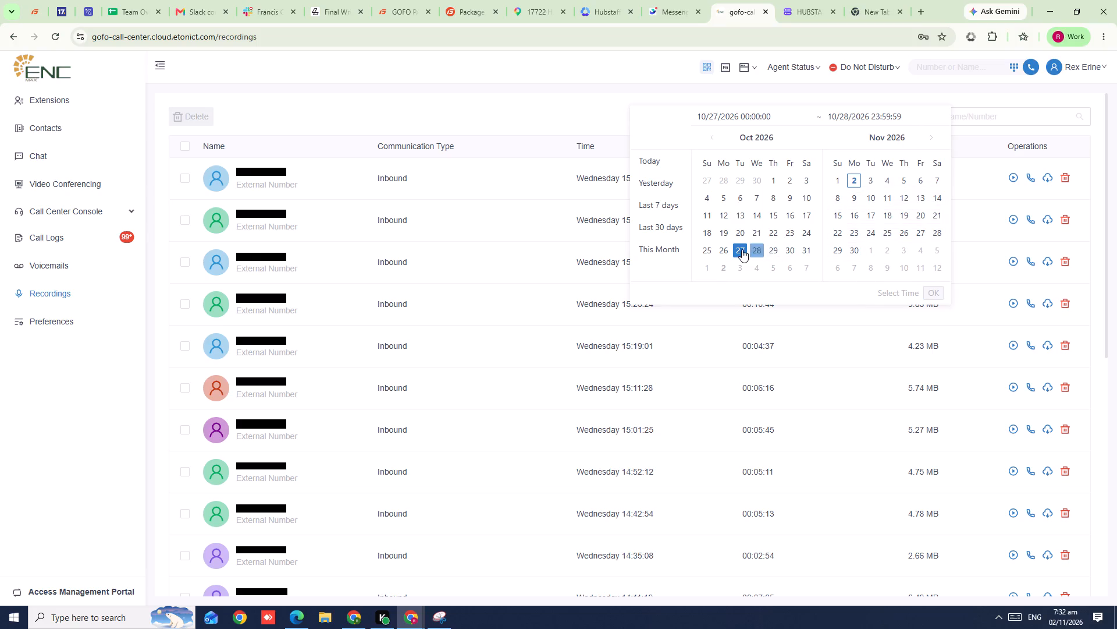
click(739, 249)
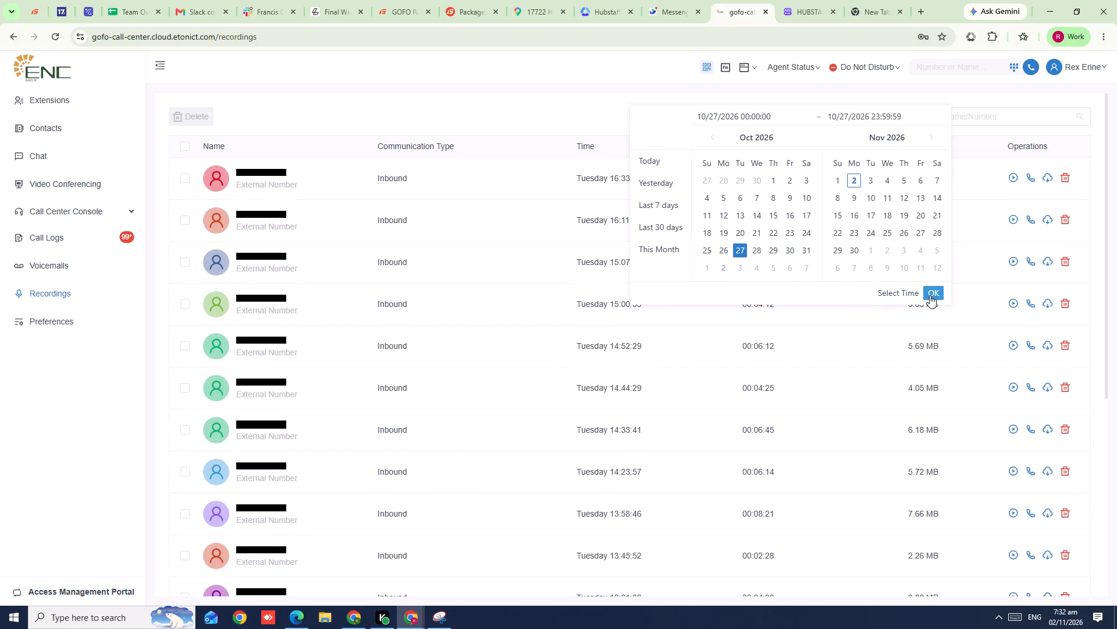
click(930, 295)
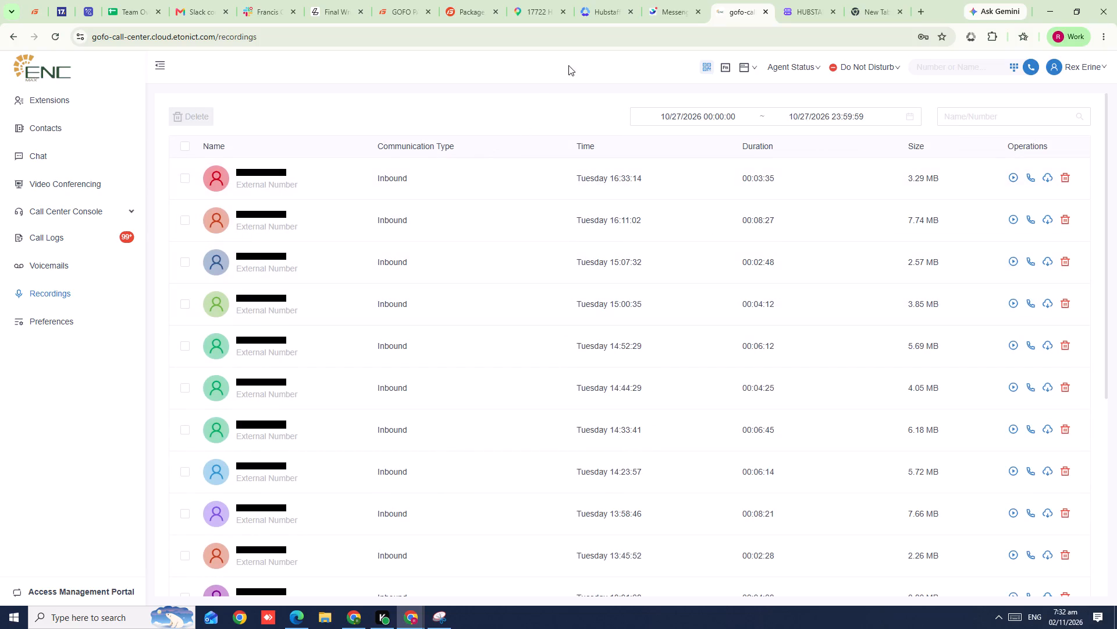
Return to the Hubstaff timesheet and compare the October 27 and October 28 entries with the recorded call times.
click(588, 3)
scroll(393, 444, up, 2)
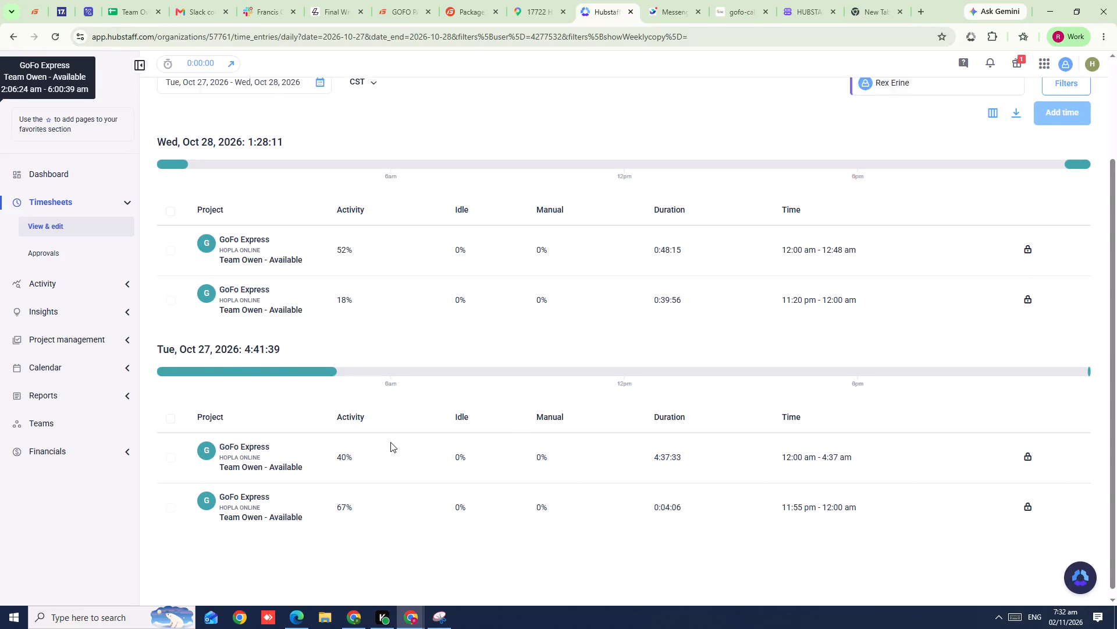
scroll(390, 442, up, 1)
scroll(390, 442, down, 4)
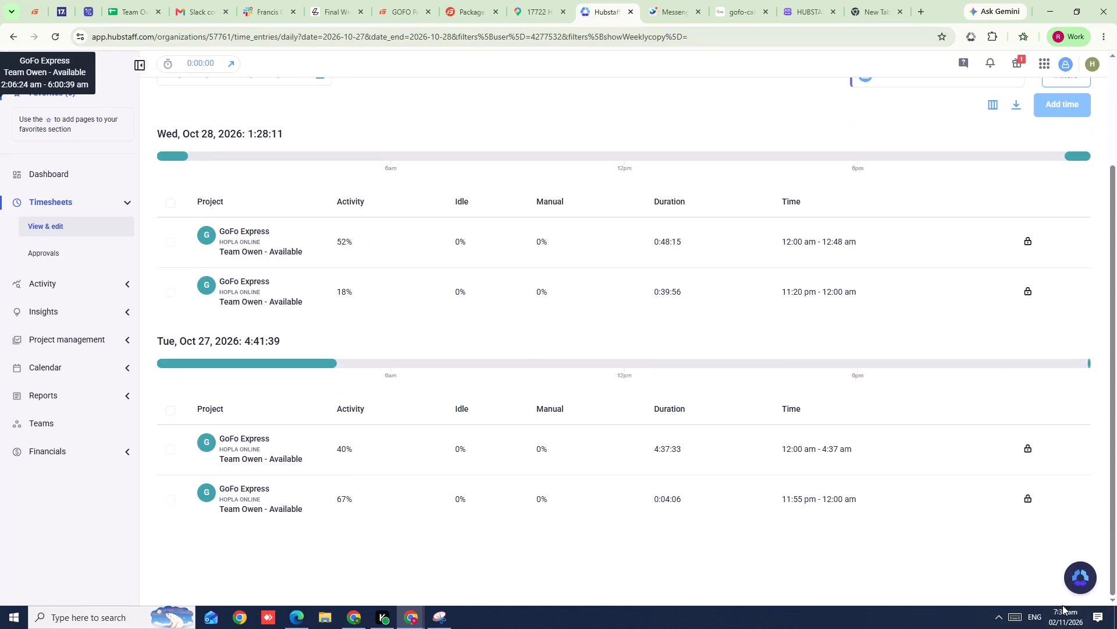
Consult the system clock and calendar for the late October 2026 dates, and close it.
click(1058, 628)
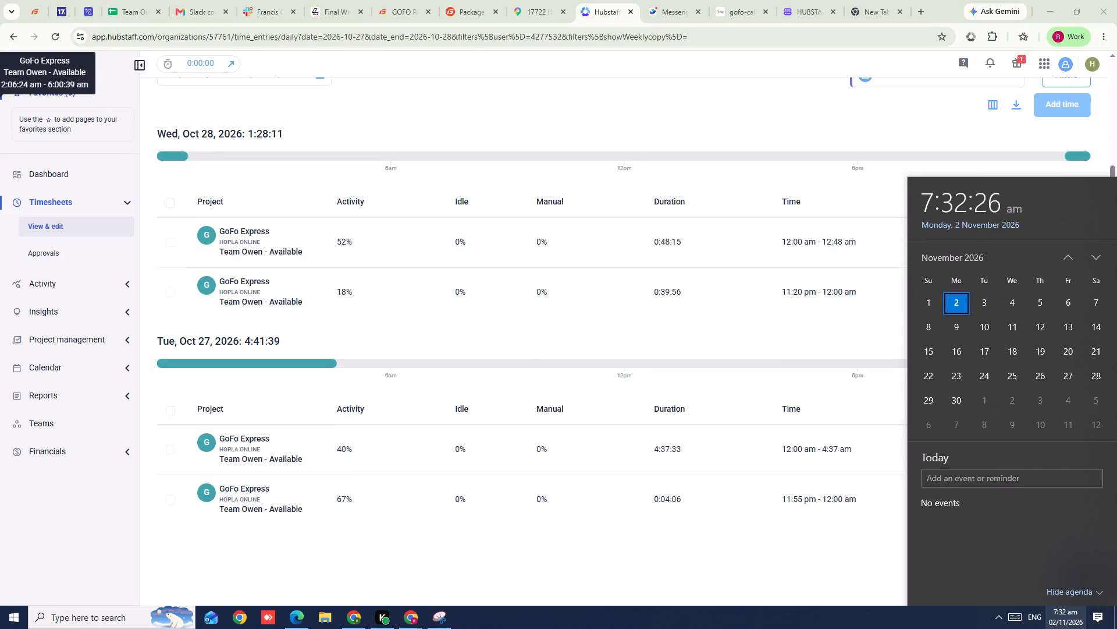
scroll(1004, 368, up, 2)
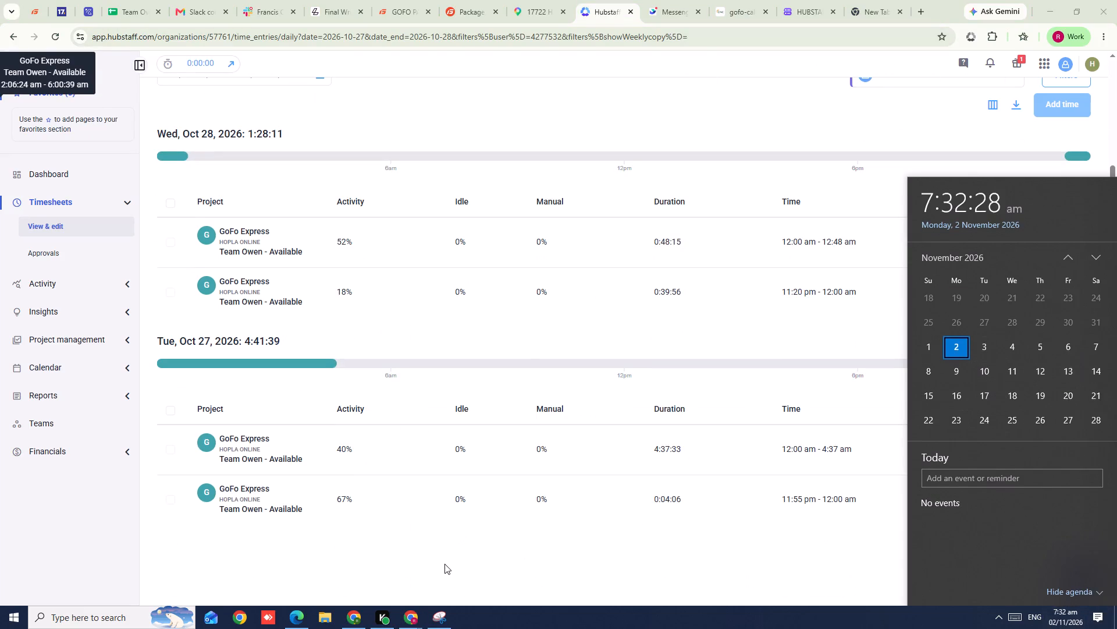
click(444, 564)
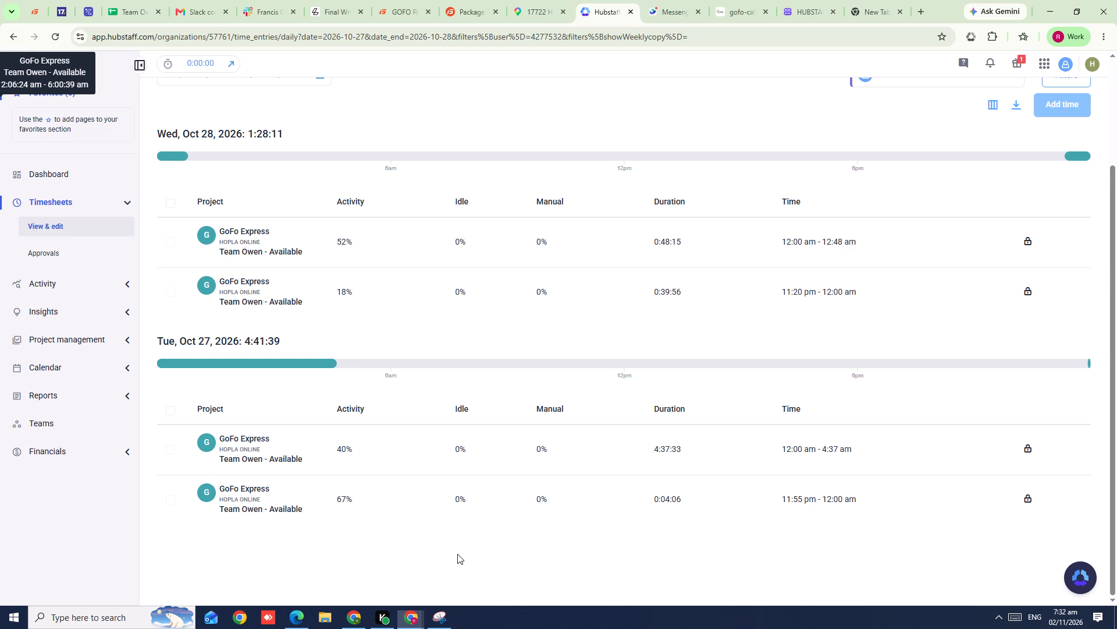
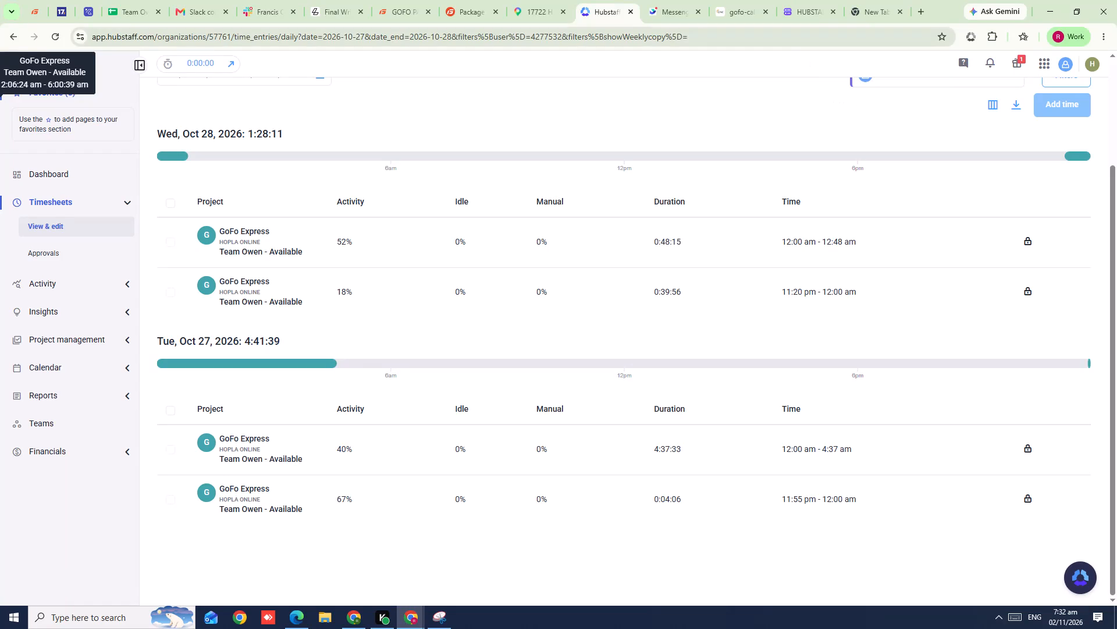
Compare the October 27 recordings' call times with the calendar and the October 27–28 Hubstaff entries, glancing at the adjustment form.
click(731, 14)
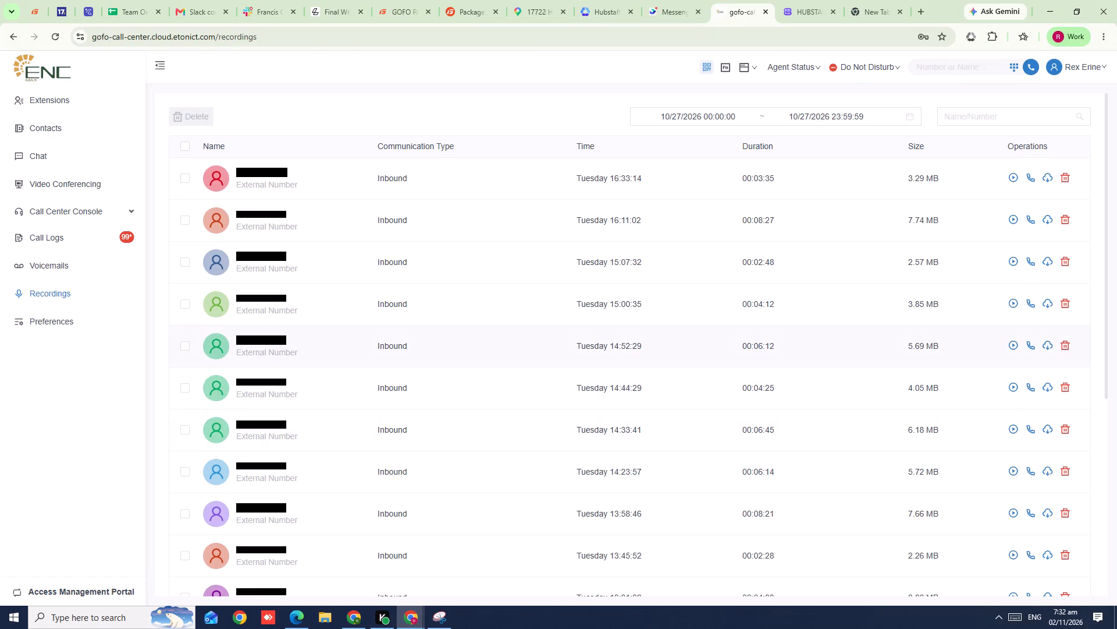
click(1075, 619)
scroll(969, 356, up, 2)
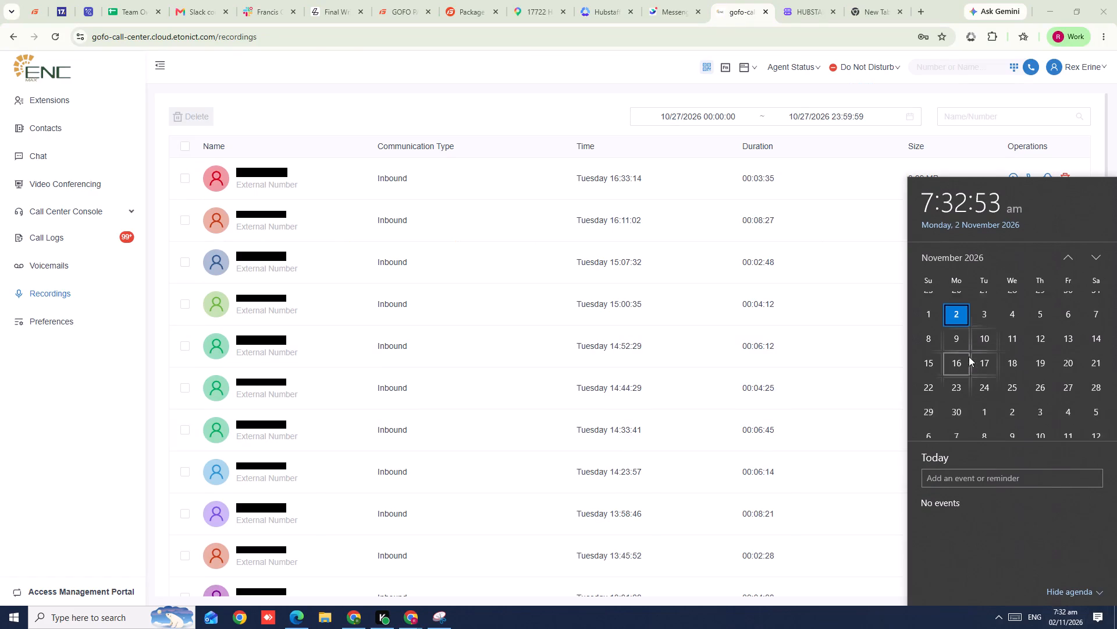
click(761, 571)
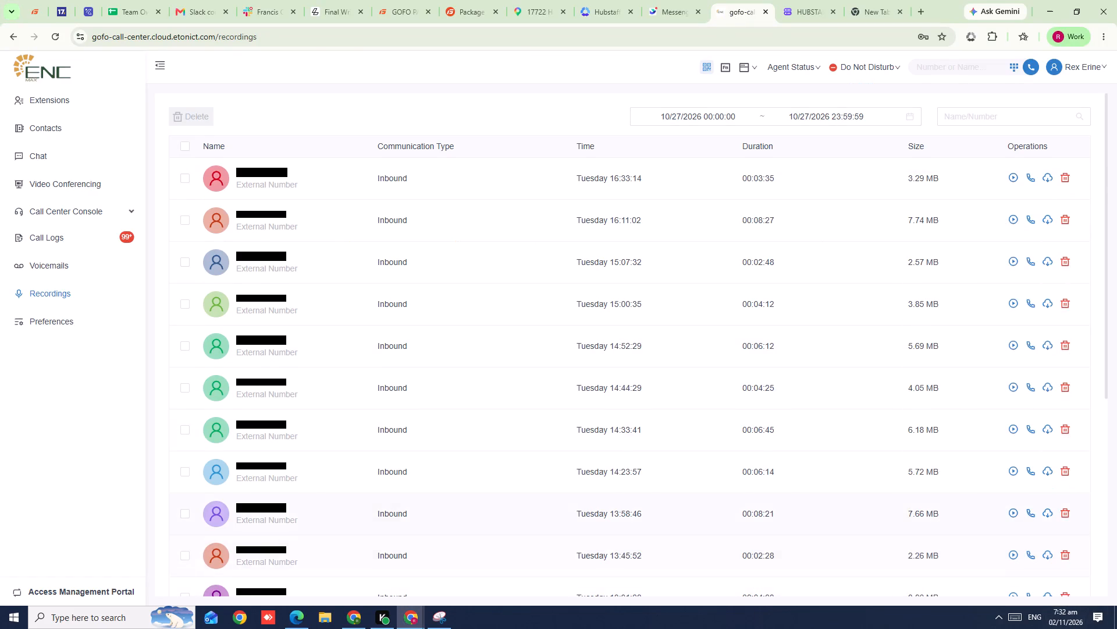
scroll(767, 510, down, 11)
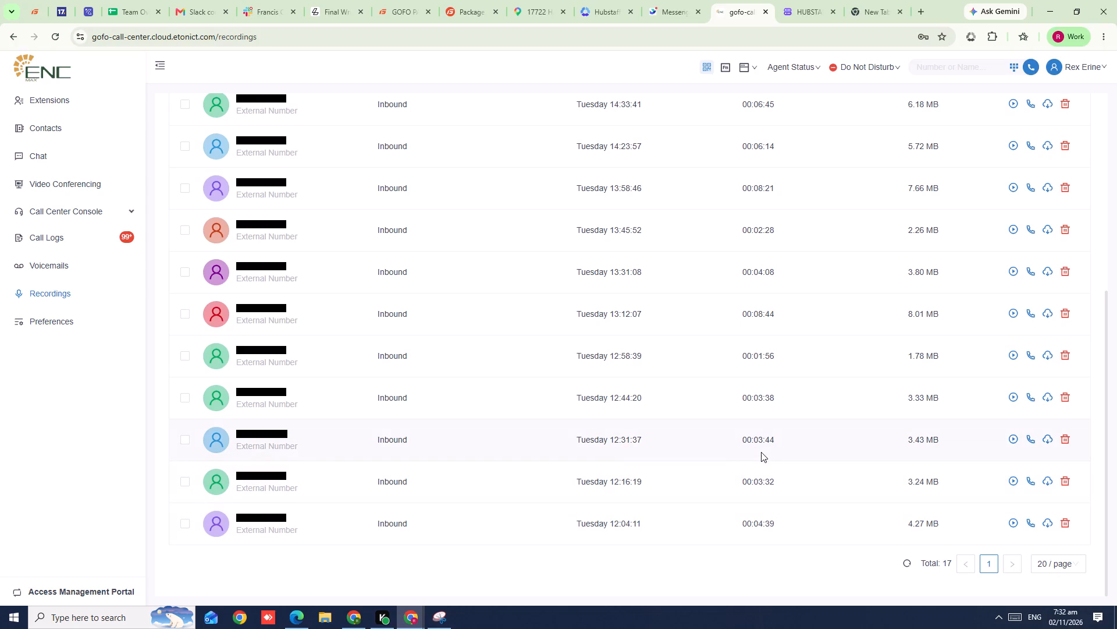
click(606, 1)
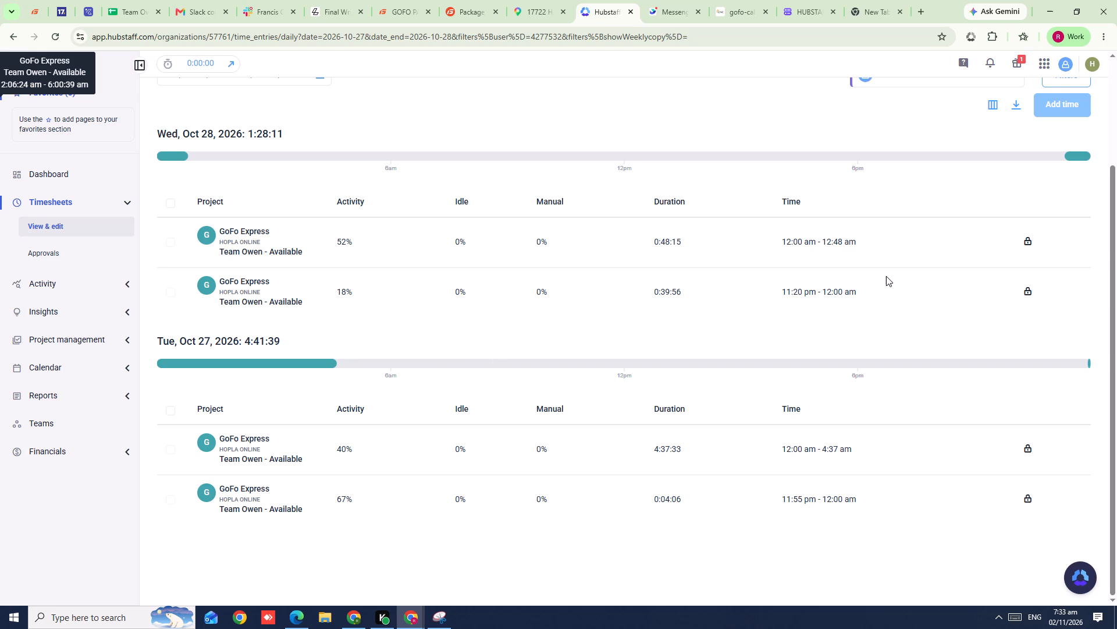
click(803, 12)
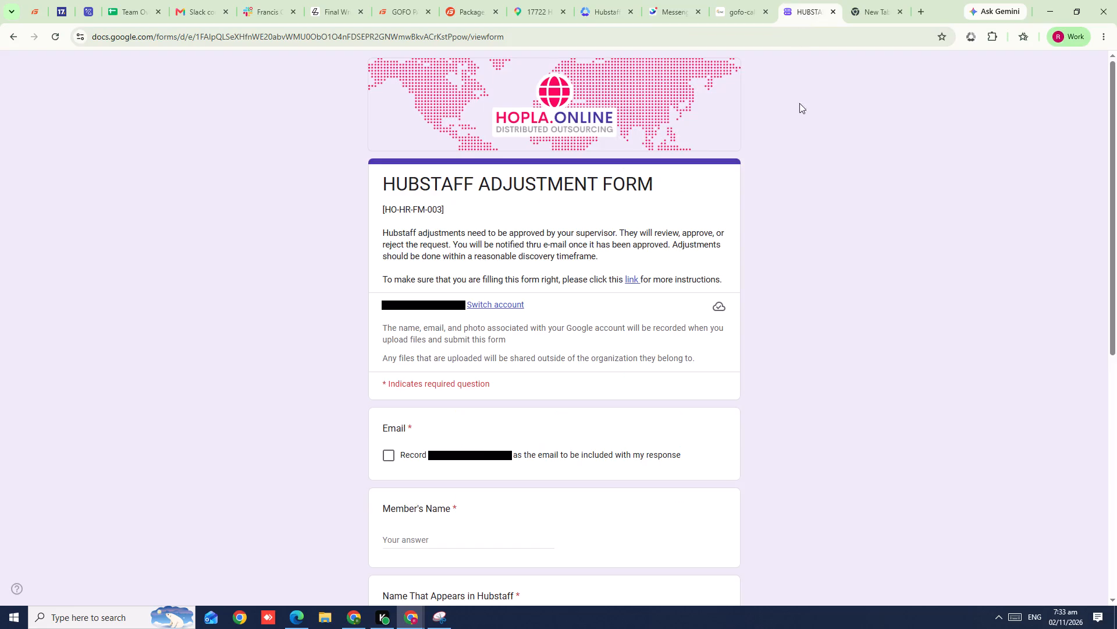
click(597, 10)
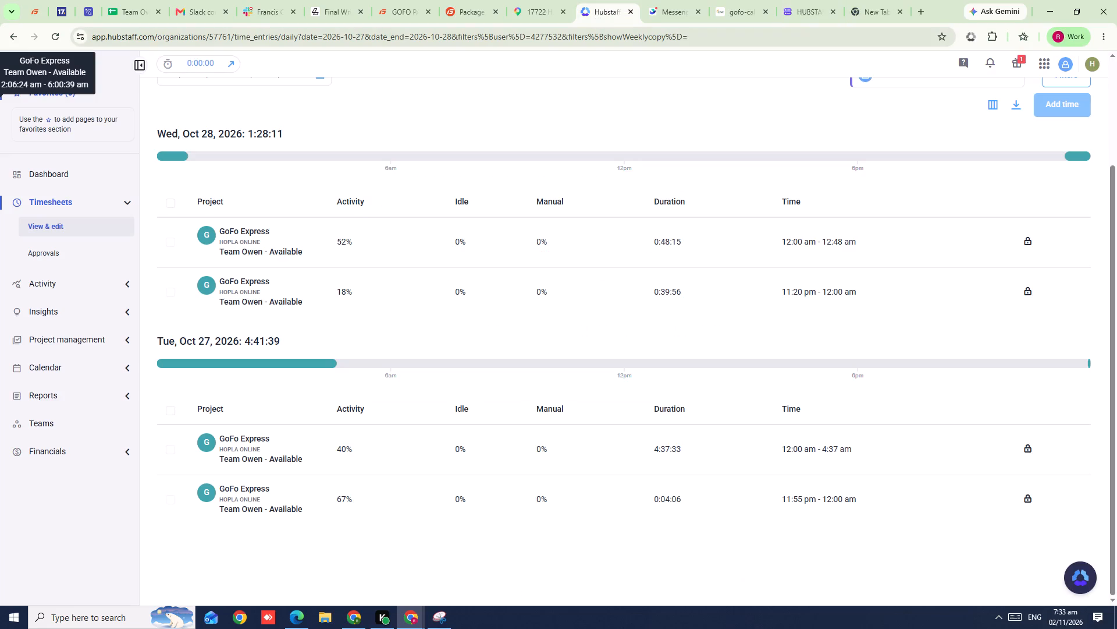
click(734, 20)
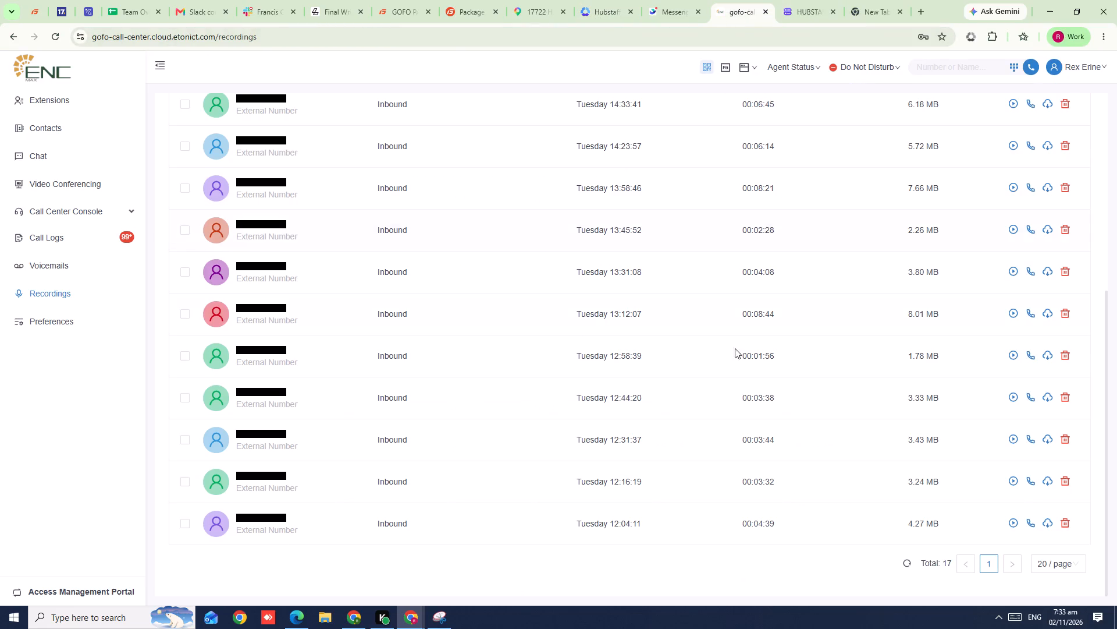
Recheck the October 27 recordings list for the shift's first and last call times.
scroll(714, 446, up, 7)
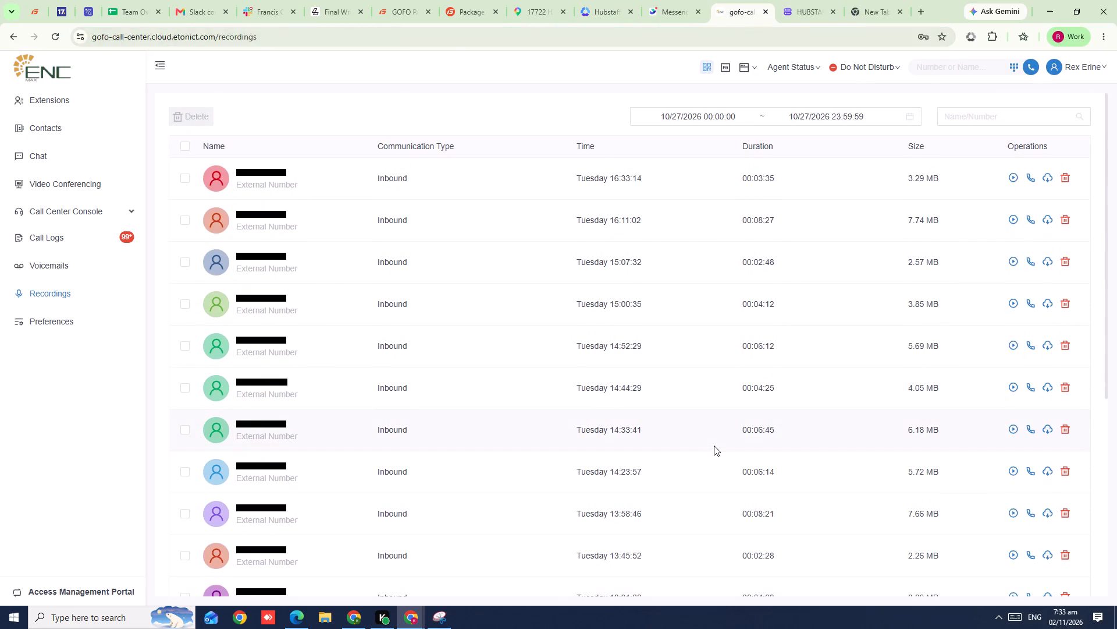
scroll(714, 446, down, 1)
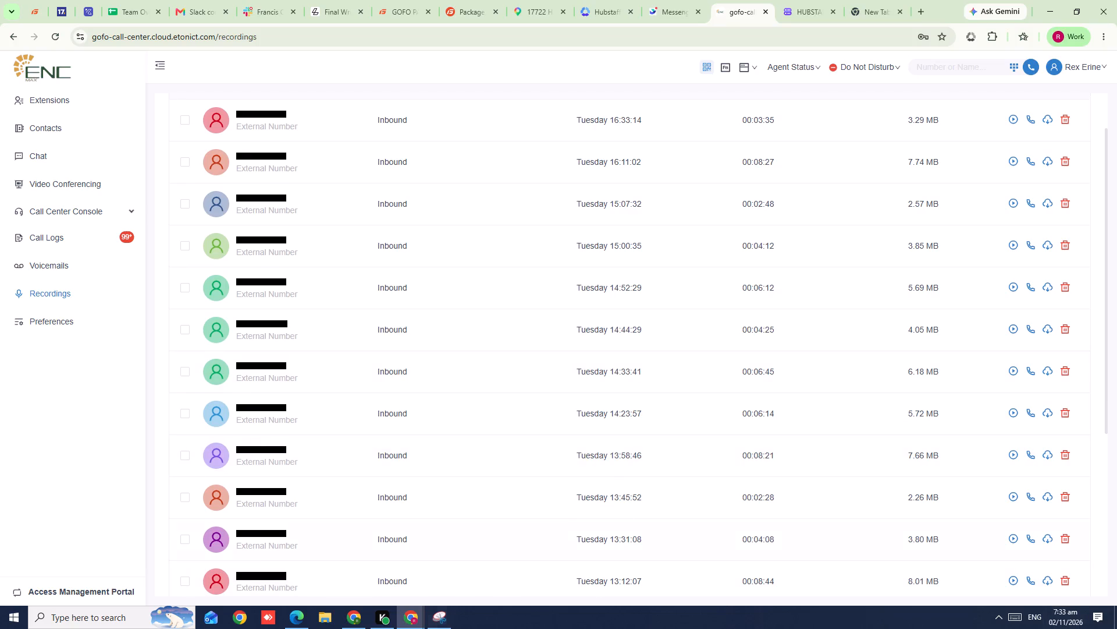
scroll(740, 439, down, 3)
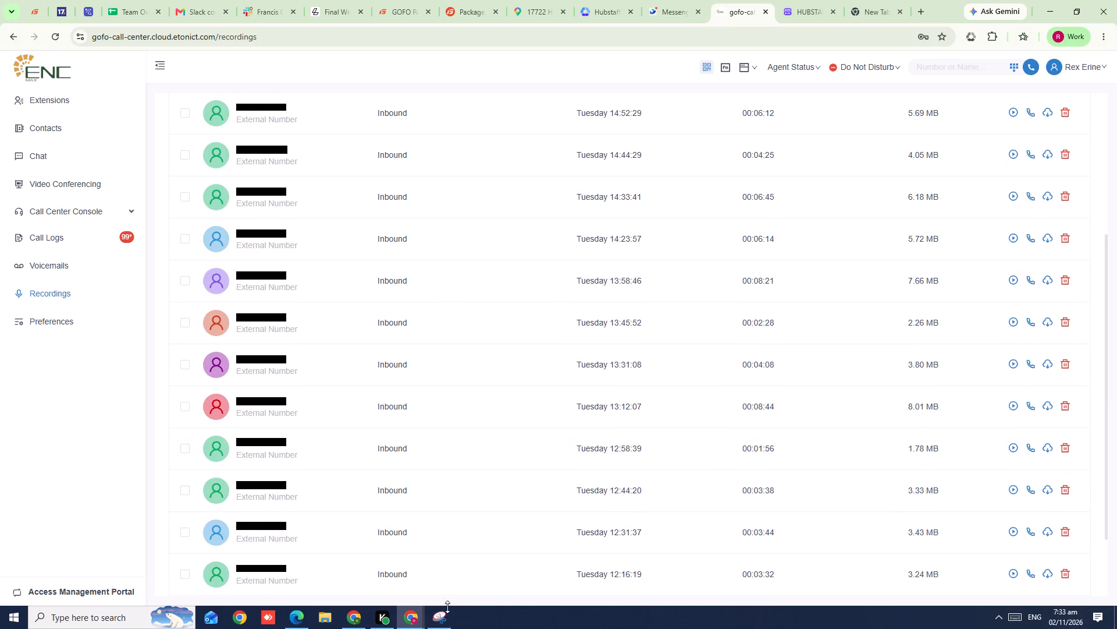
click(442, 619)
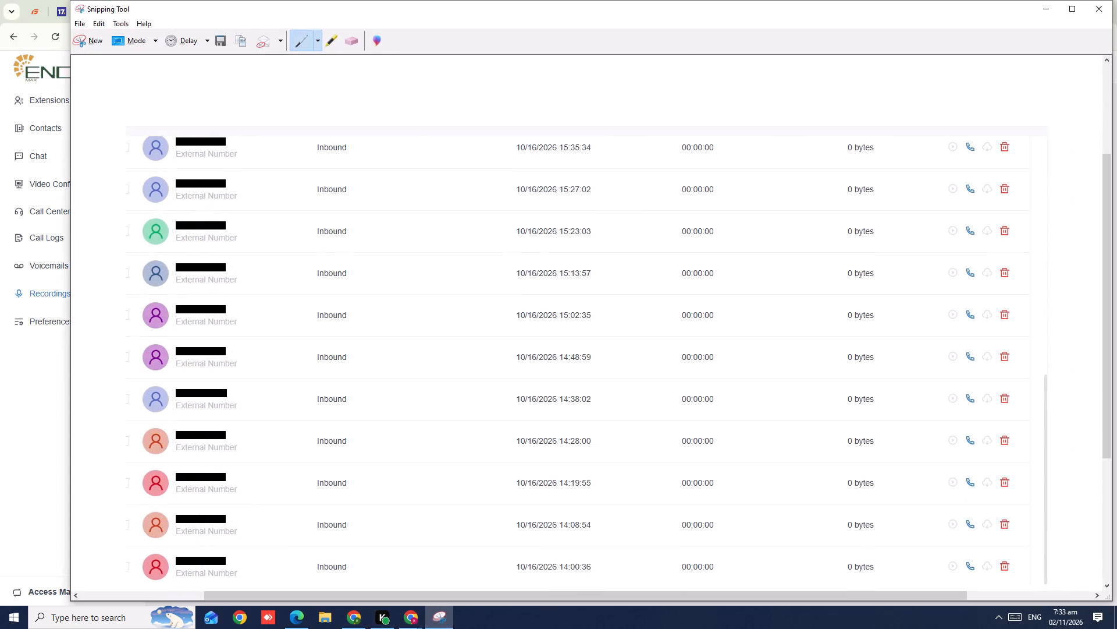
click(1043, 11)
Change the recordings date filter to October 28, 2026 only.
scroll(723, 475, up, 1)
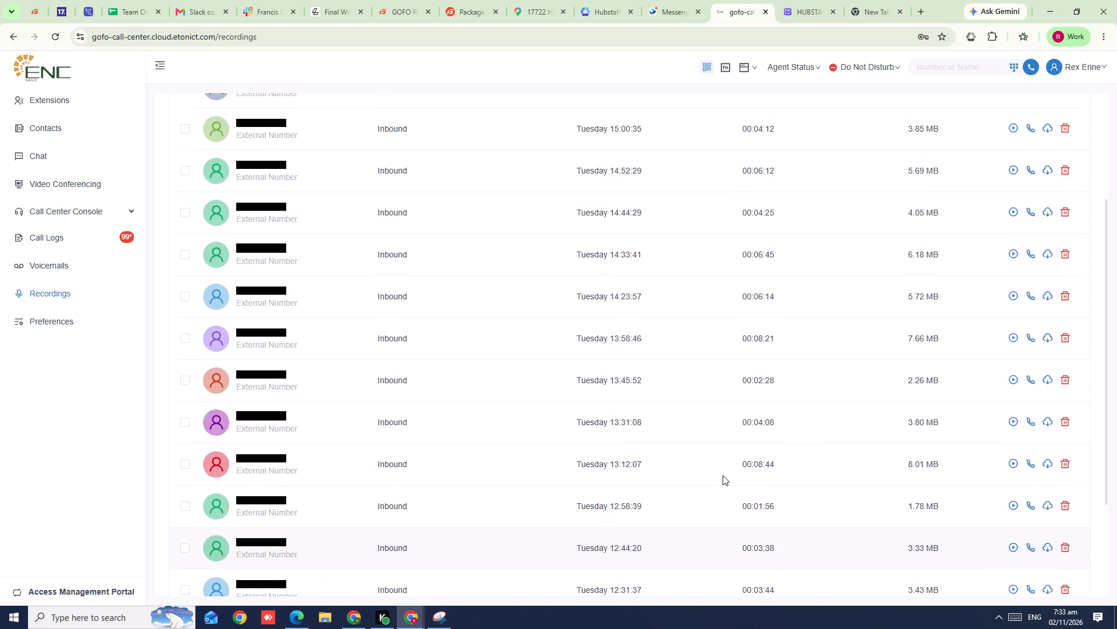
scroll(723, 475, up, 1)
scroll(711, 218, up, 4)
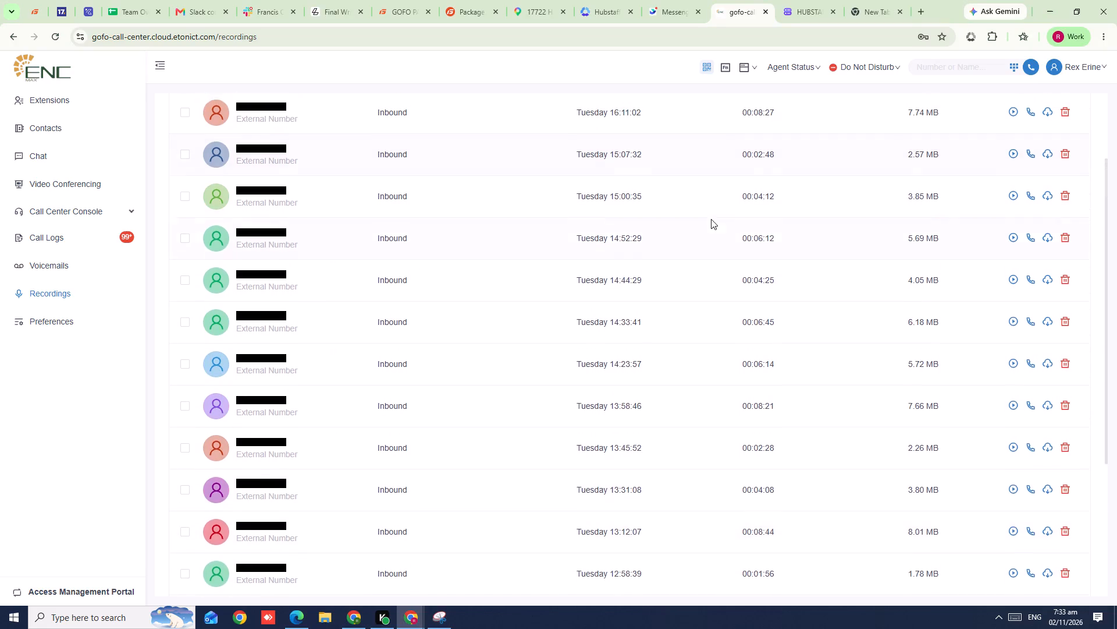
scroll(711, 219, up, 1)
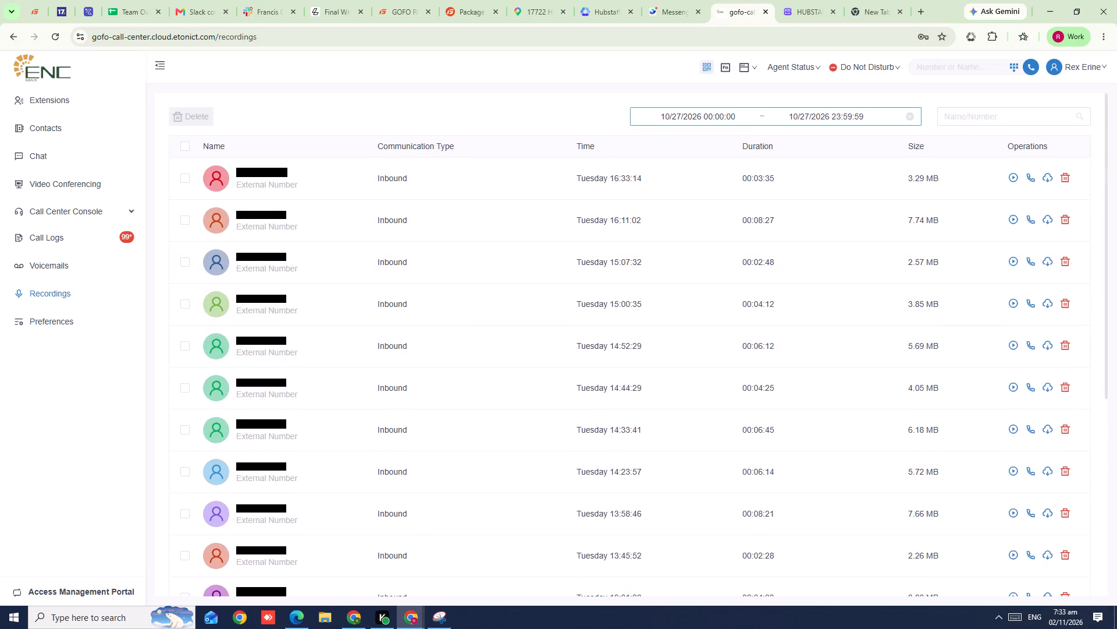
click(713, 120)
double_click(756, 249)
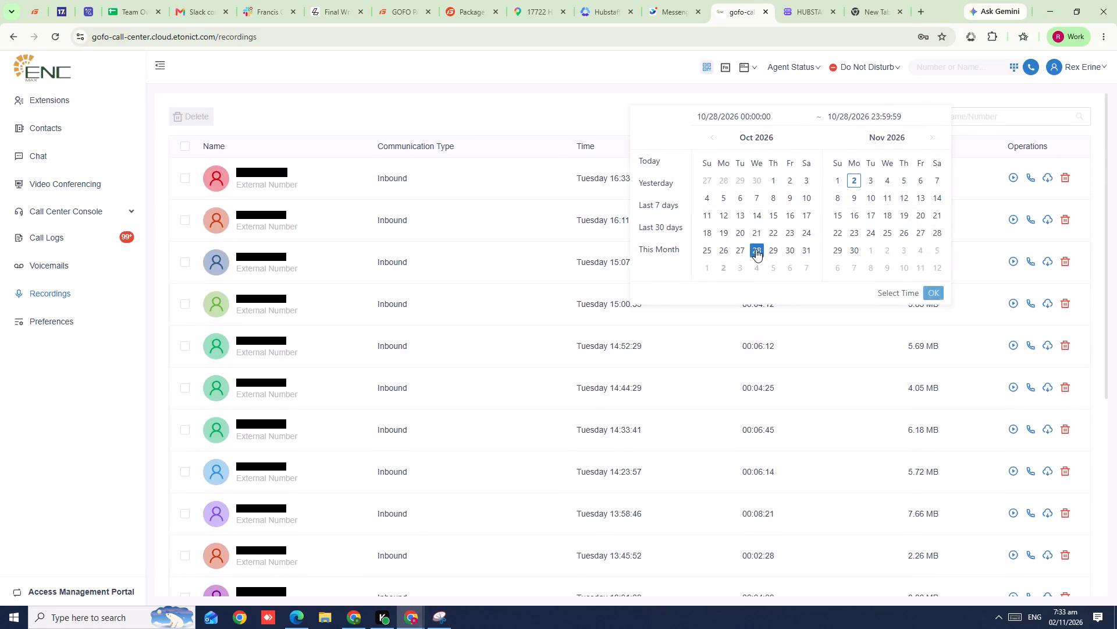
click(939, 298)
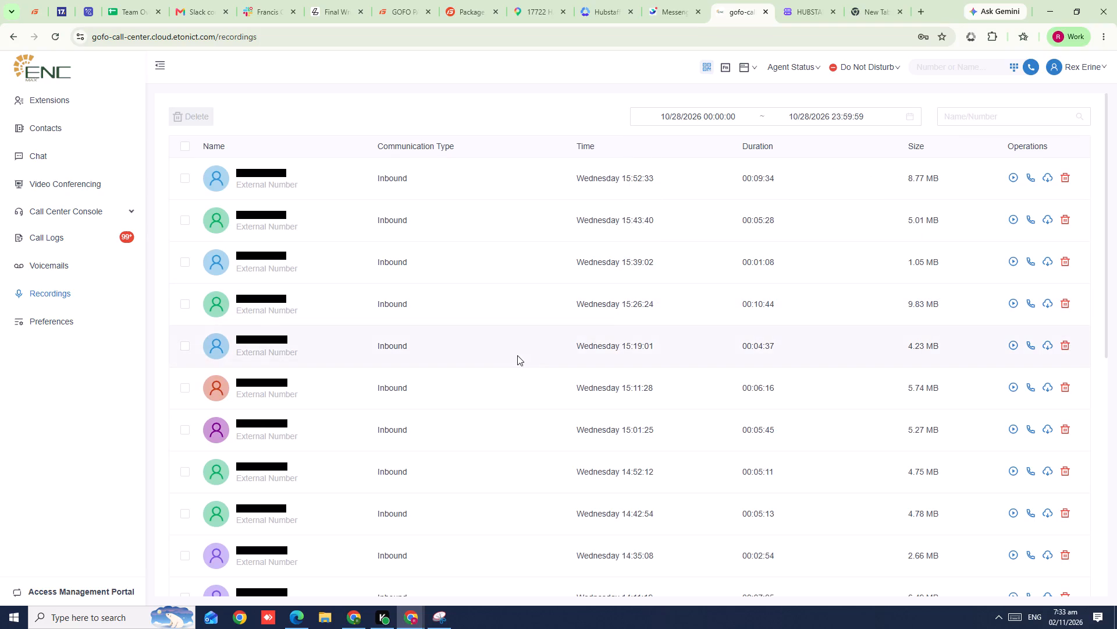
Snip the lower part of the first page of October 28 recordings, from the 14:42:54 call downward.
scroll(517, 355, down, 8)
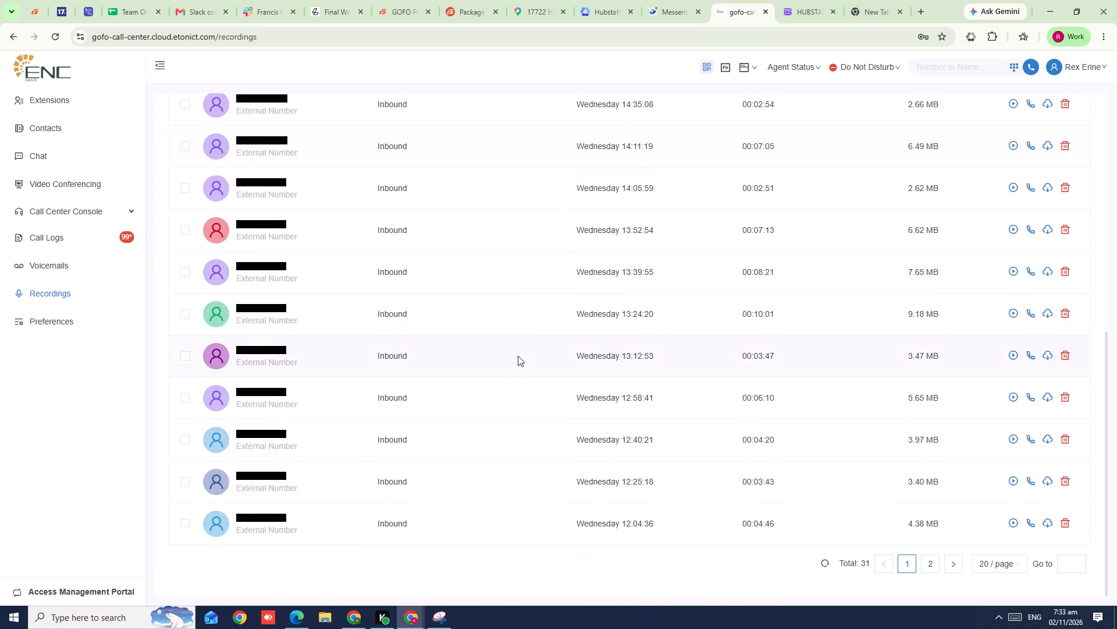
scroll(497, 470, up, 1)
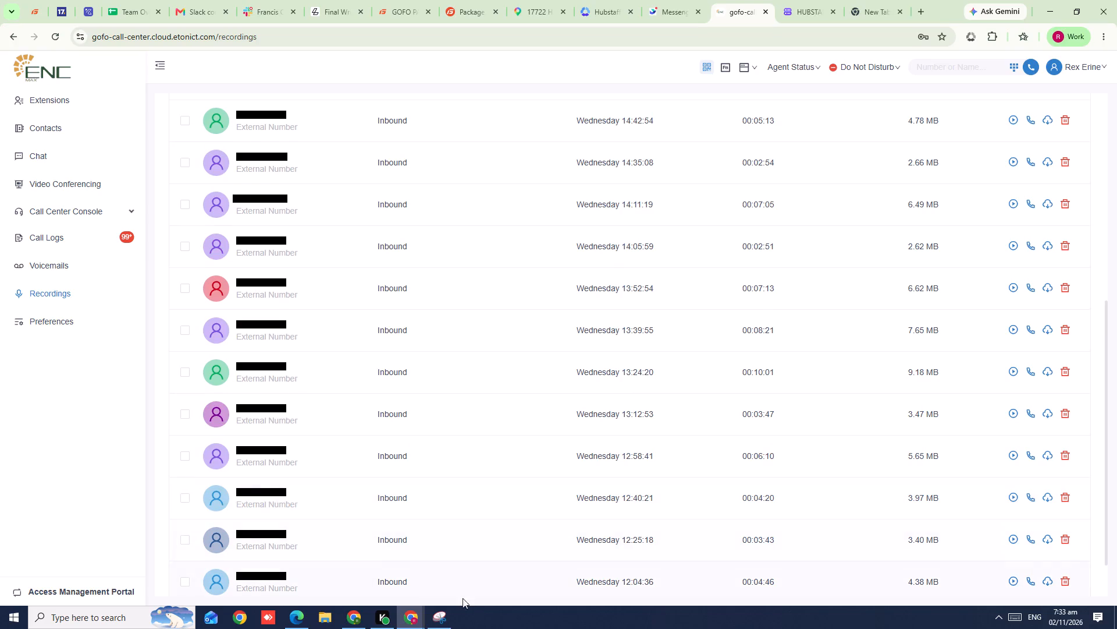
click(435, 618)
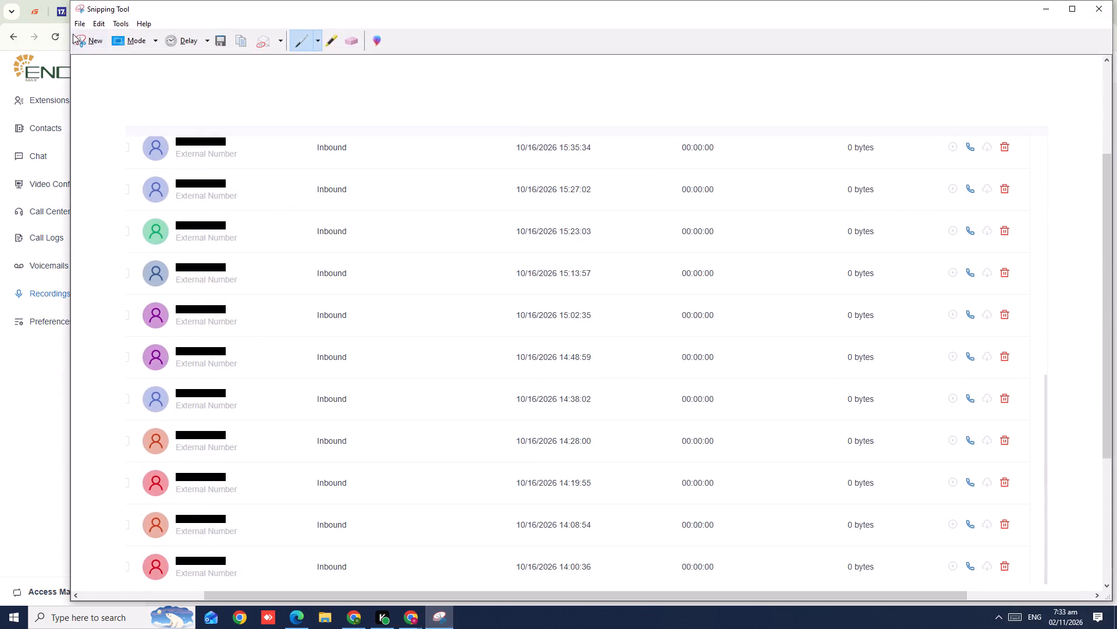
click(98, 52)
click(98, 45)
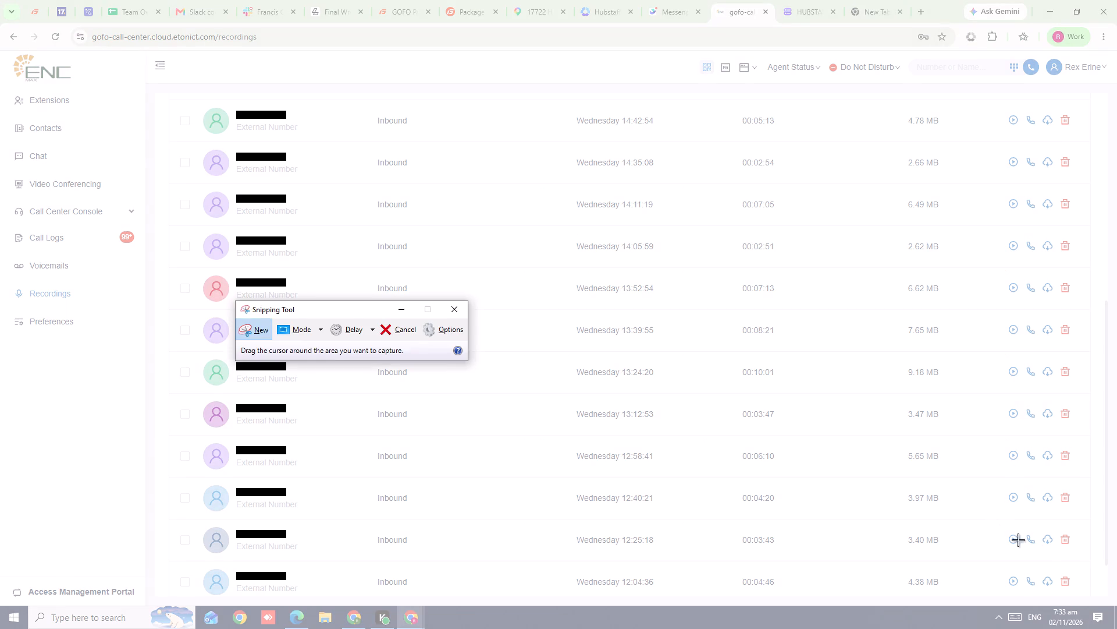
drag(1101, 576, 356, 106)
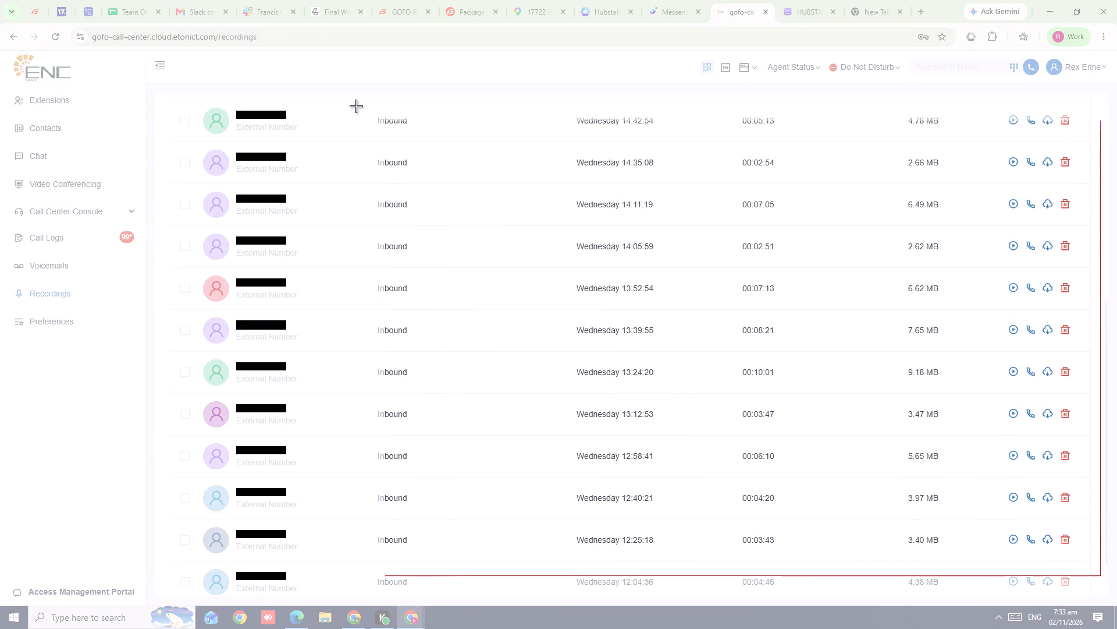
drag(356, 106, 170, 84)
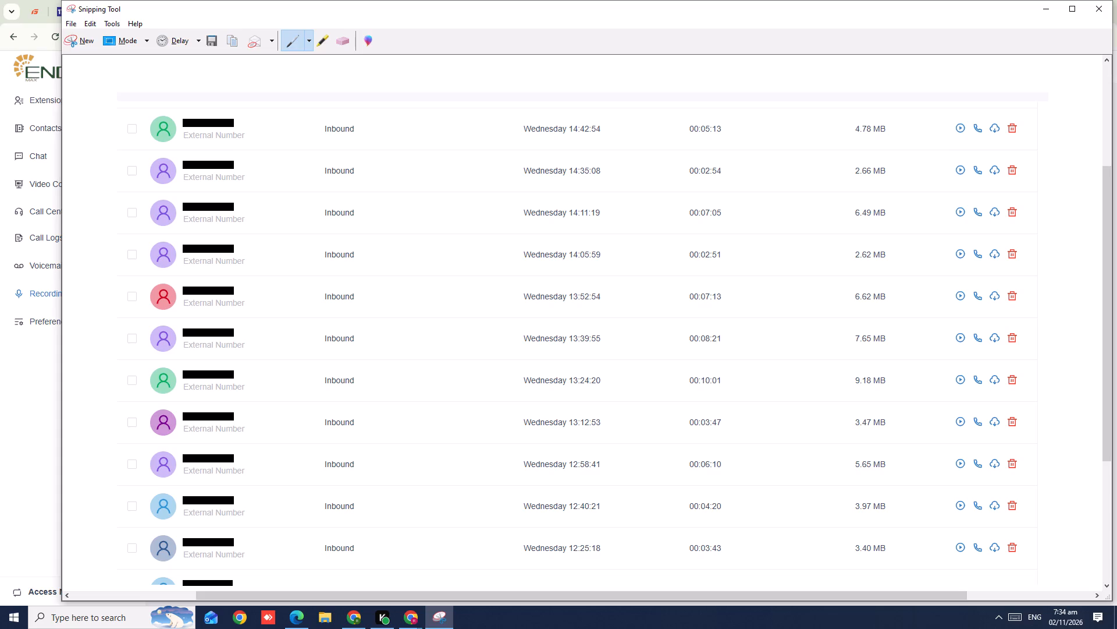
Save the snip as a JPEG named "october 28" in Downloads and return to the recordings list.
click(71, 17)
click(70, 20)
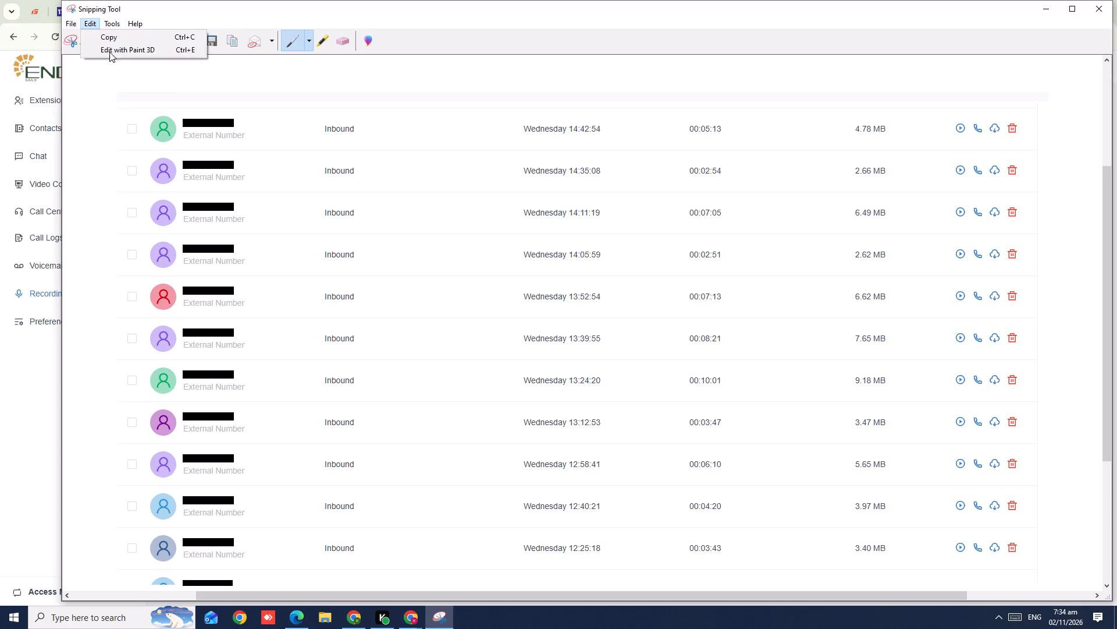
click(85, 55)
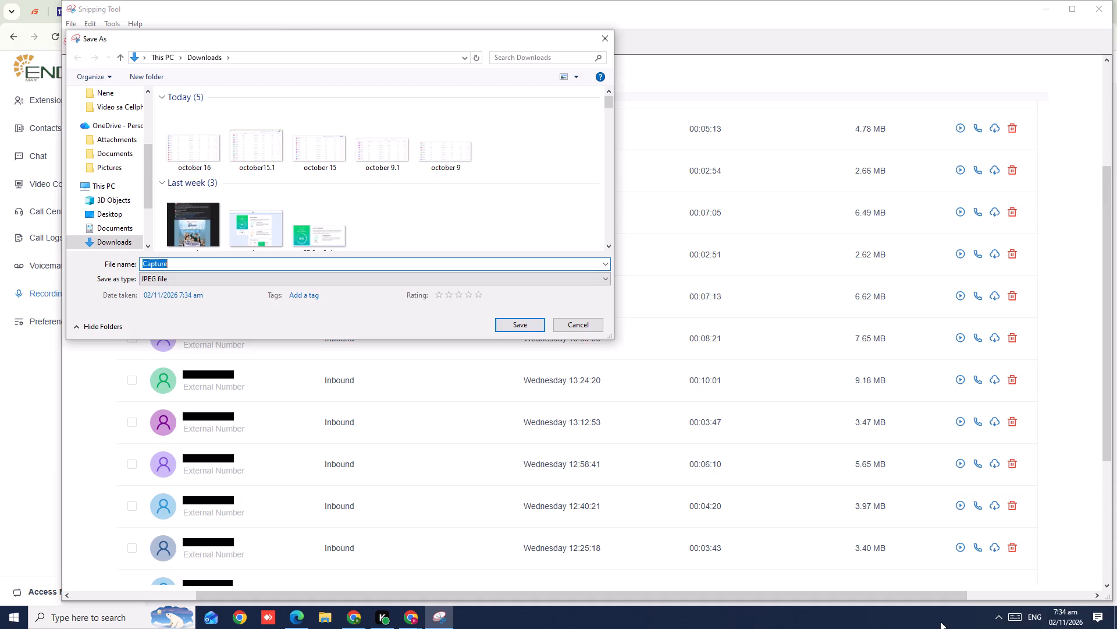
click(1055, 620)
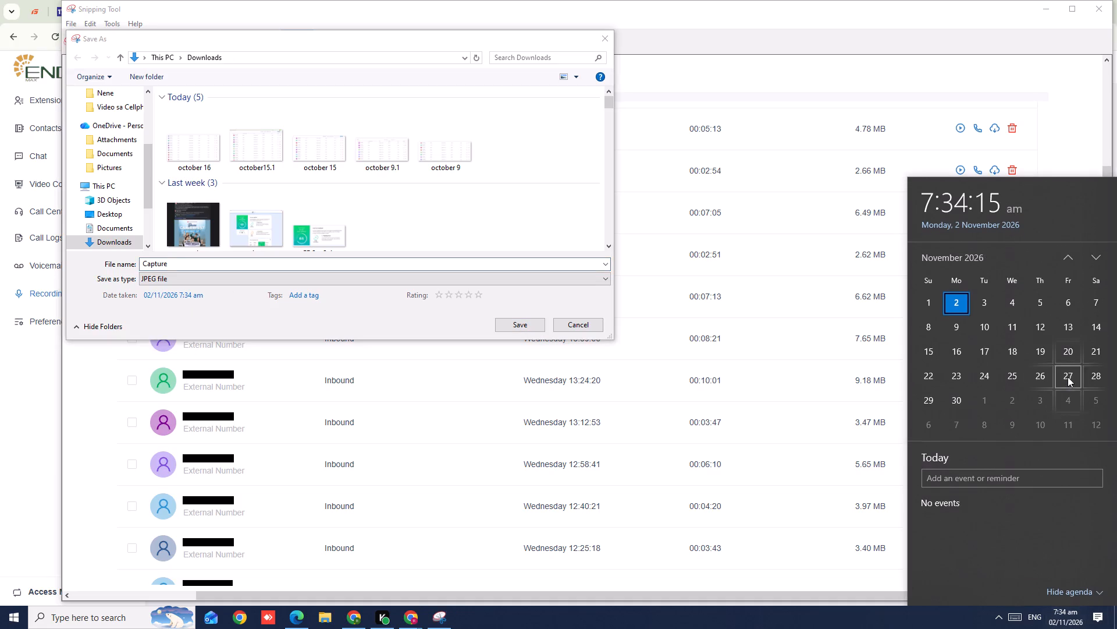
scroll(1007, 331, up, 2)
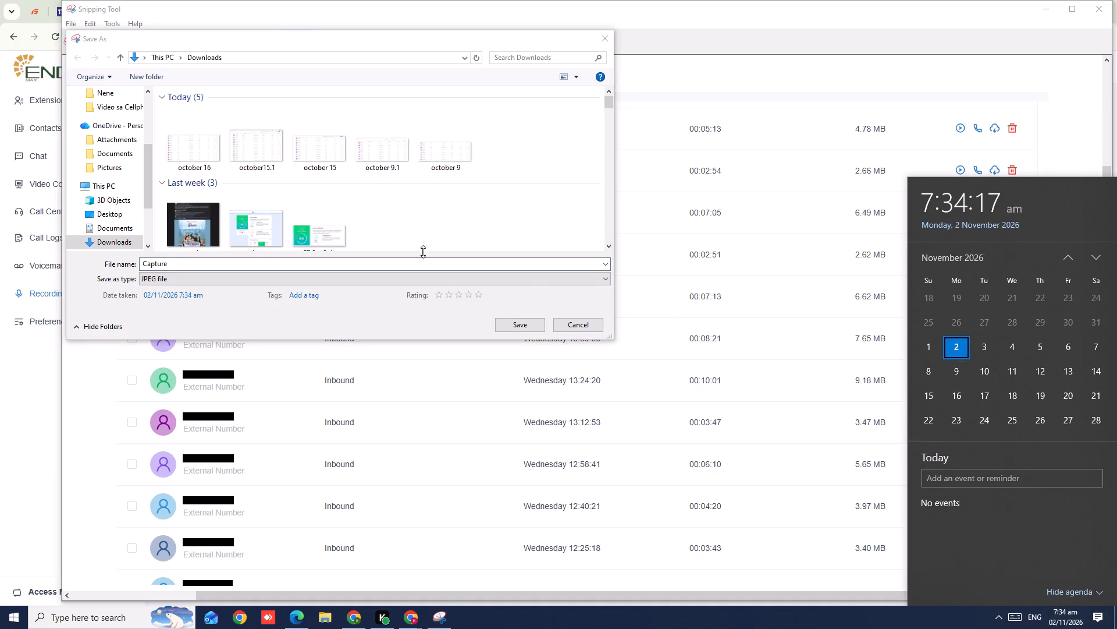
double_click(207, 260)
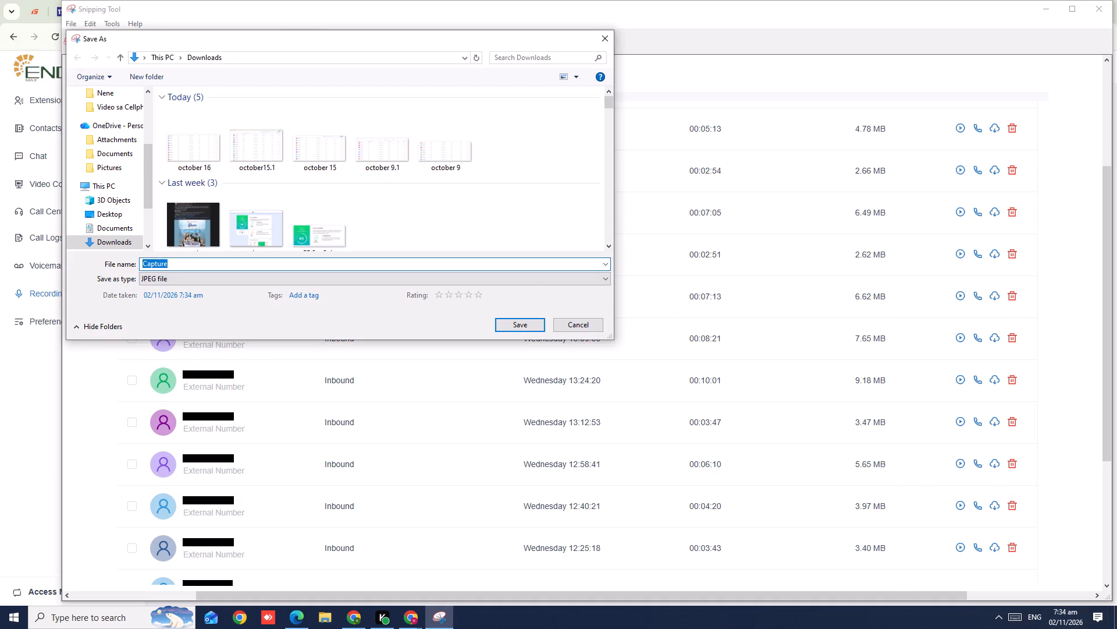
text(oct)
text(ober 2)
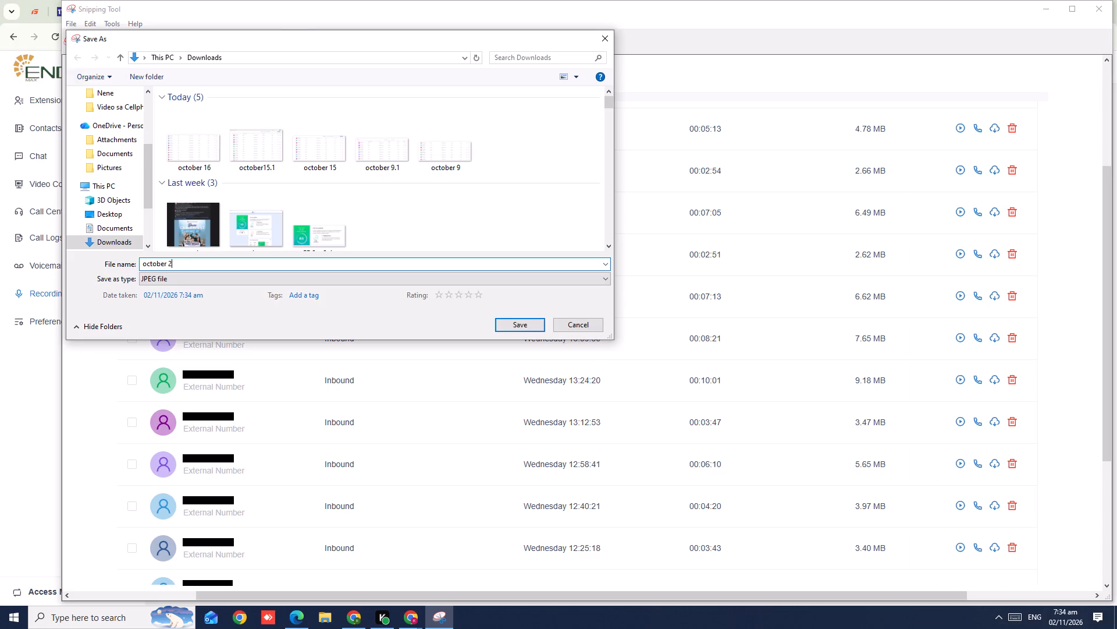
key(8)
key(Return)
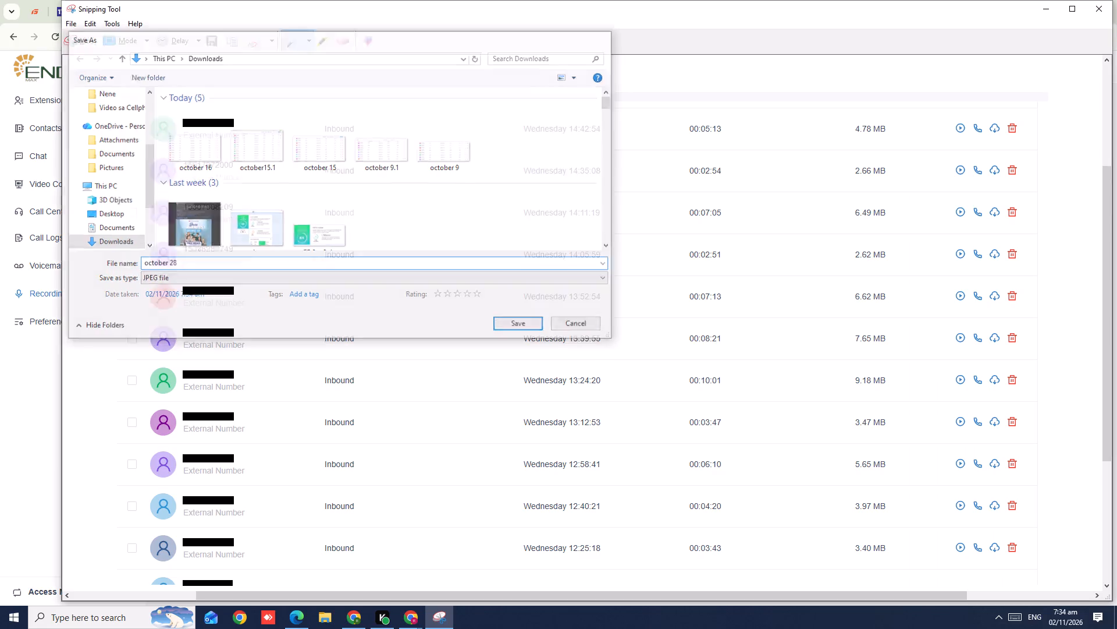
click(1054, 17)
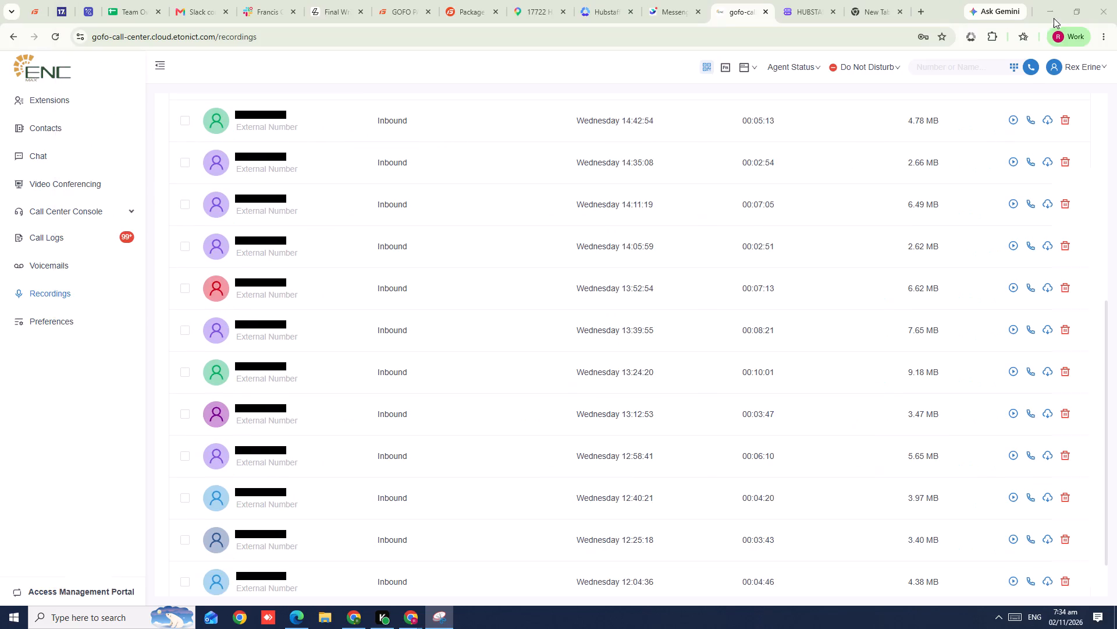
Snip the upper part of the October 28 recordings list, including the date filter and the calls from 15:52:33 down to 14:35:08.
scroll(786, 429, up, 8)
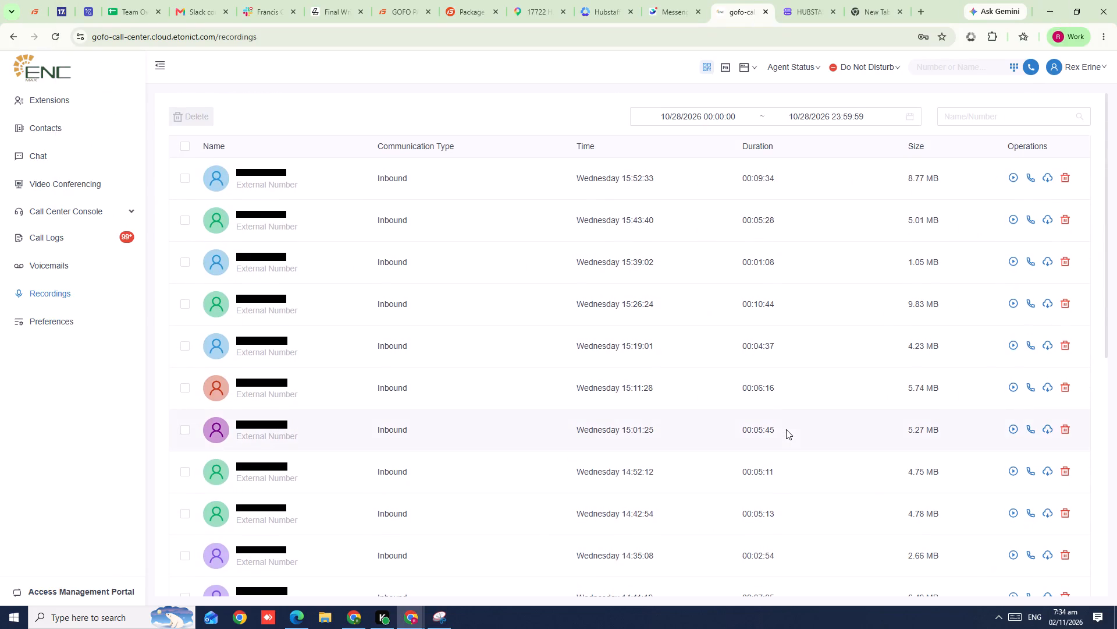
scroll(622, 469, down, 1)
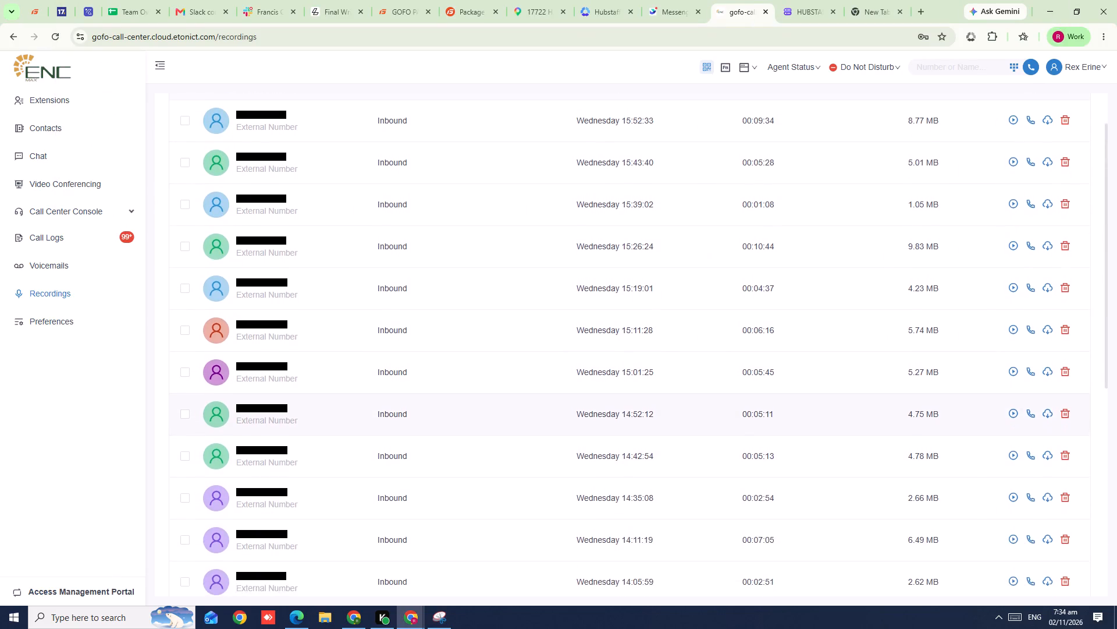
scroll(622, 469, up, 1)
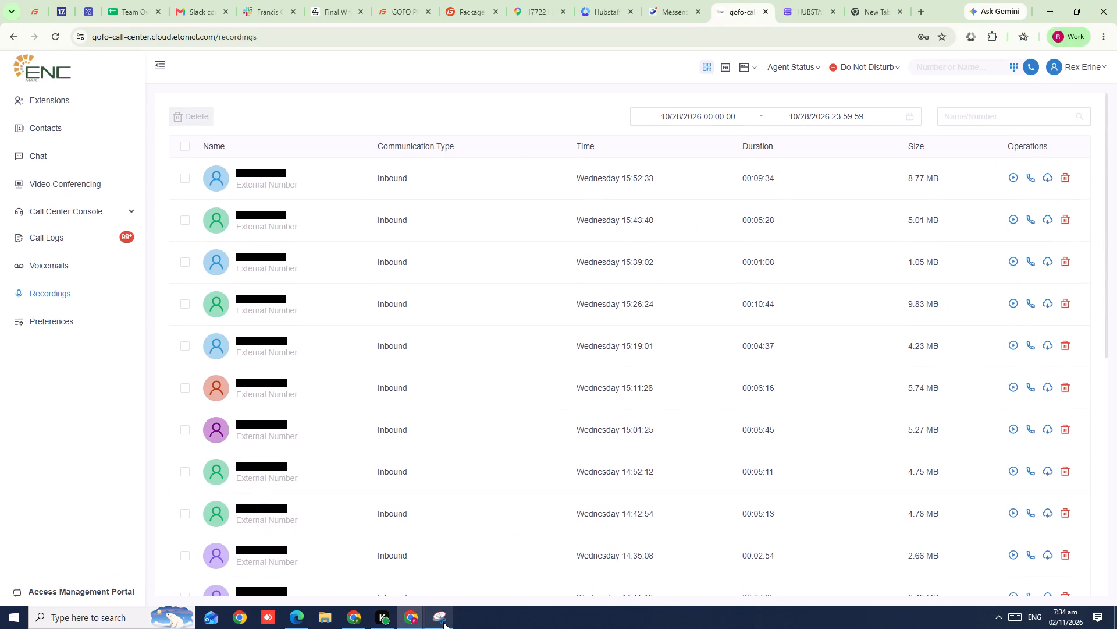
click(443, 622)
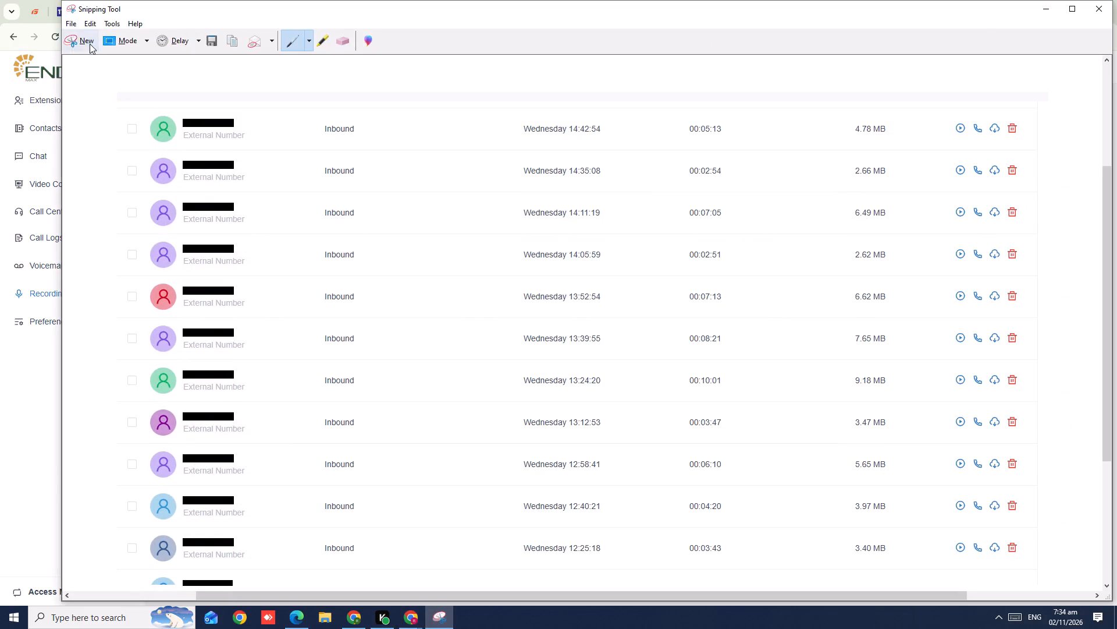
click(90, 43)
drag(1095, 565, 1095, 566)
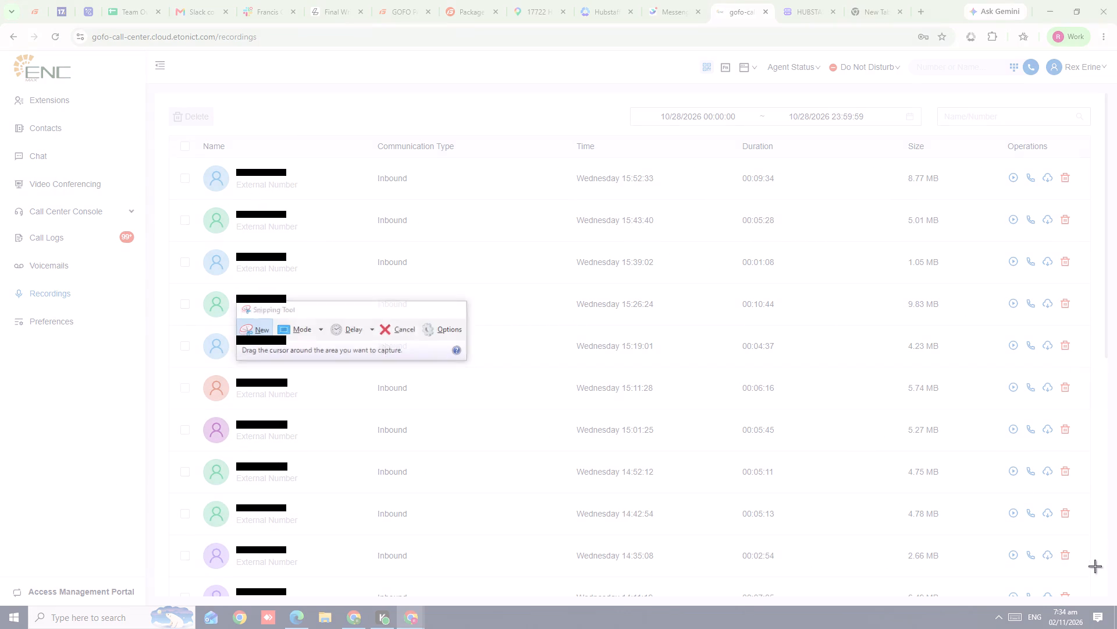
drag(1095, 566, 145, 50)
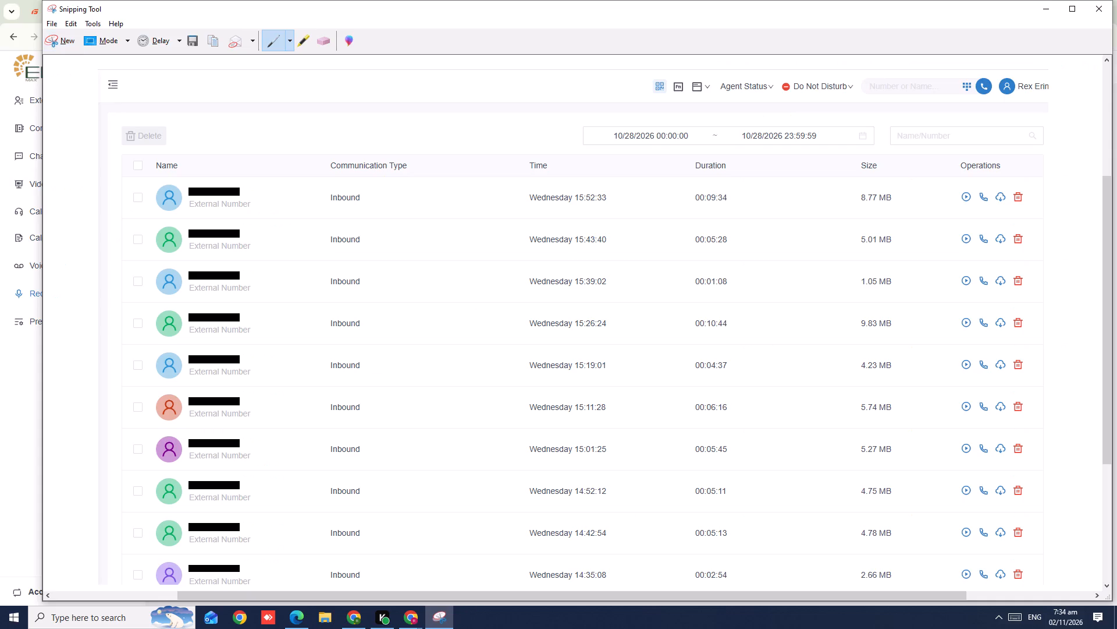
Save the snip as a JPEG named "october 28.1" in Downloads and return to the recordings list.
click(48, 19)
click(62, 51)
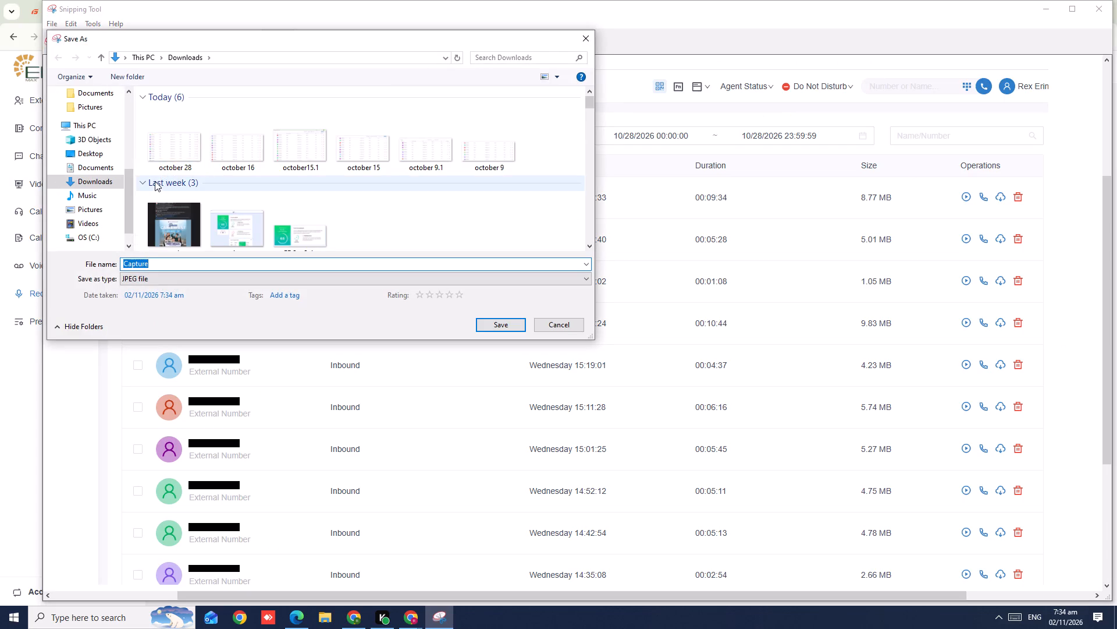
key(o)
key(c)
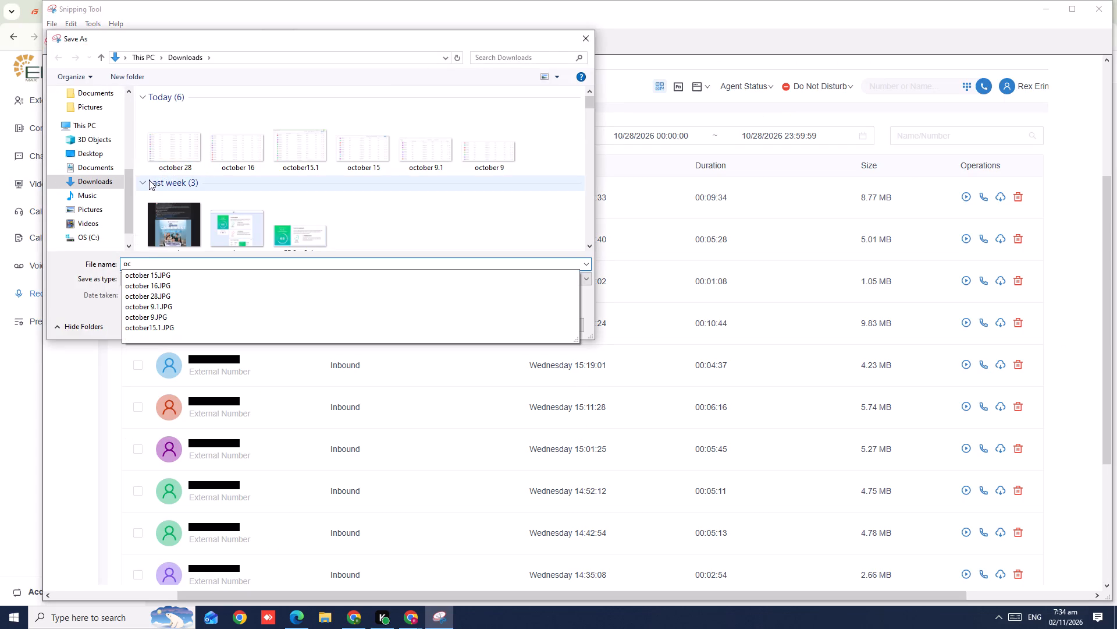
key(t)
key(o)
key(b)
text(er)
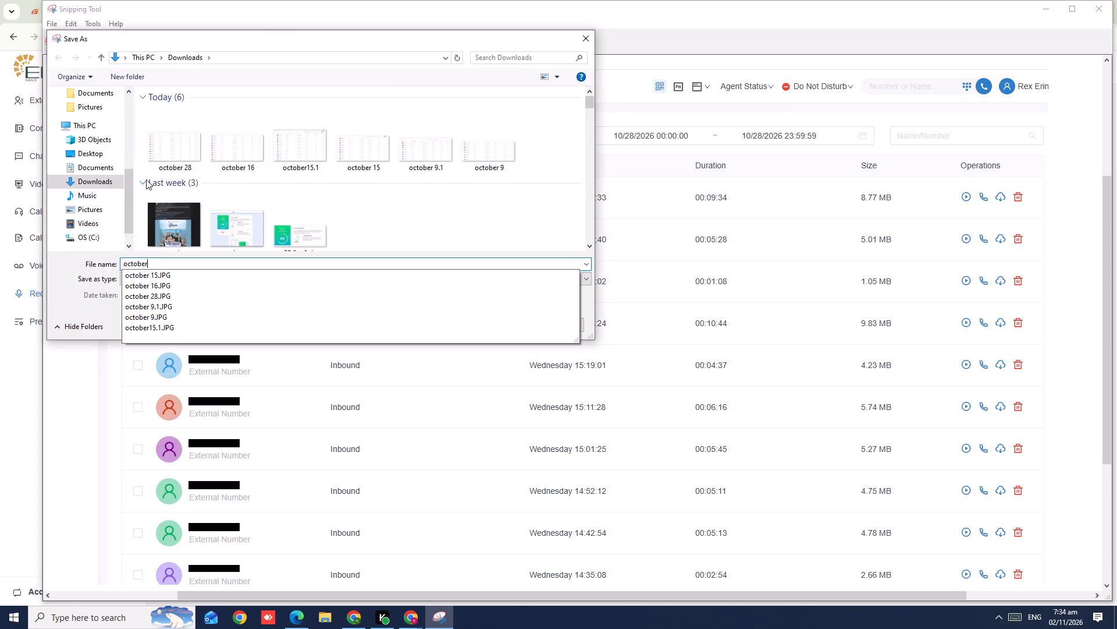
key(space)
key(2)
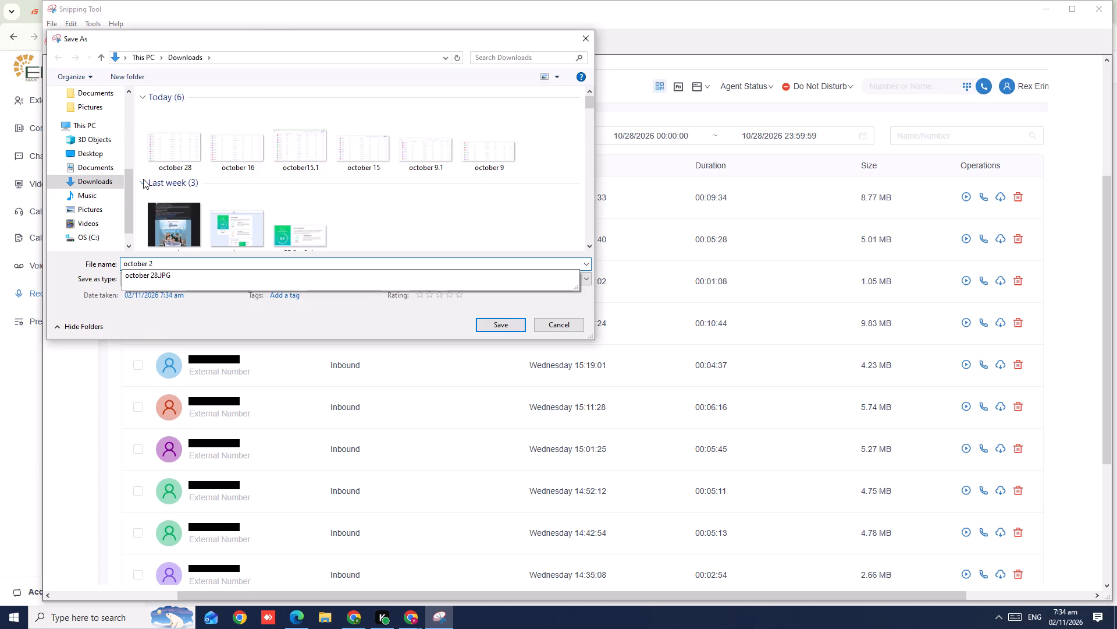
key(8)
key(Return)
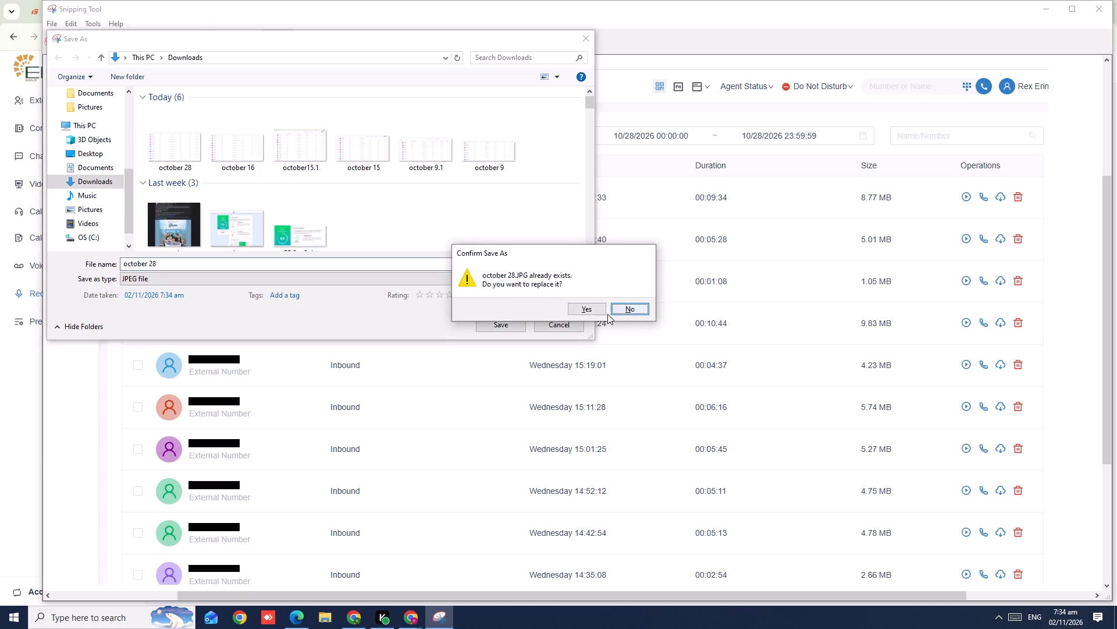
click(631, 301)
click(631, 310)
click(241, 264)
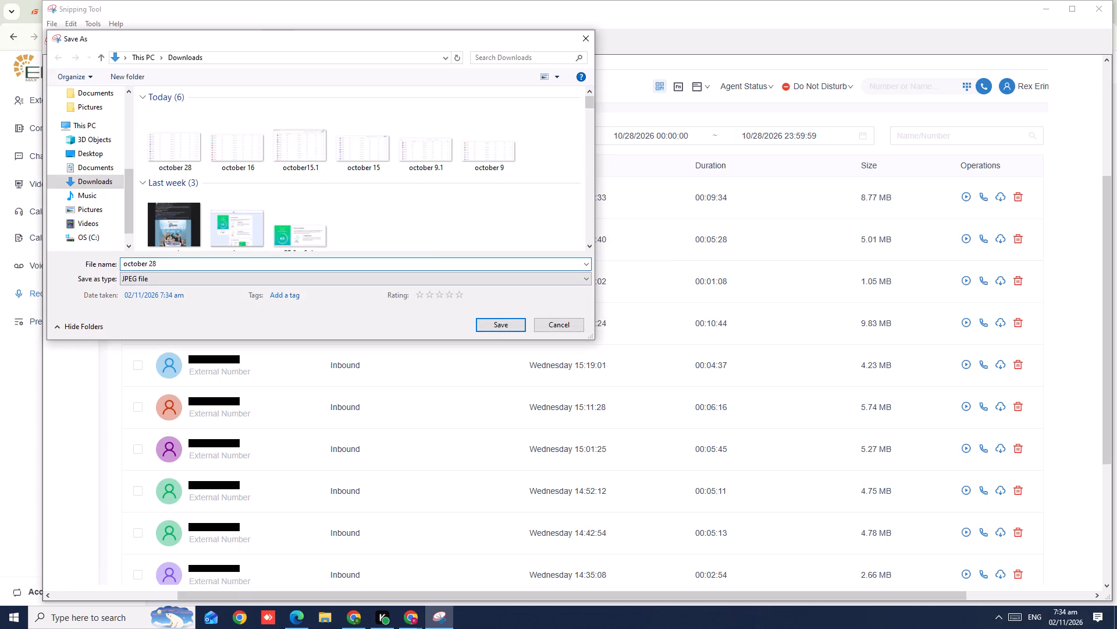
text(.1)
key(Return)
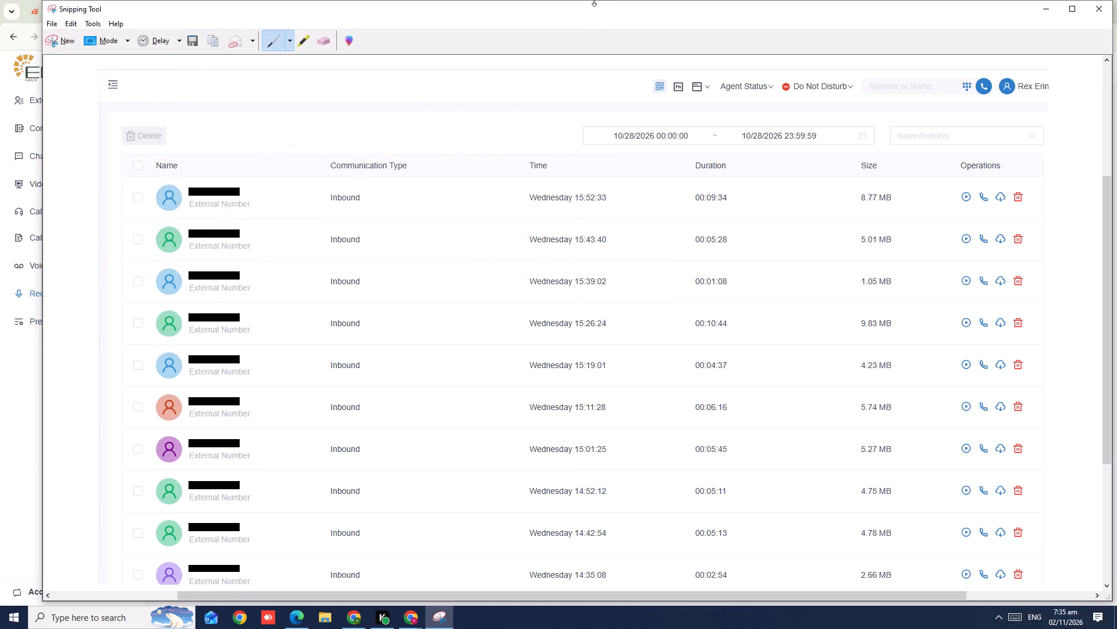
scroll(611, 335, up, 4)
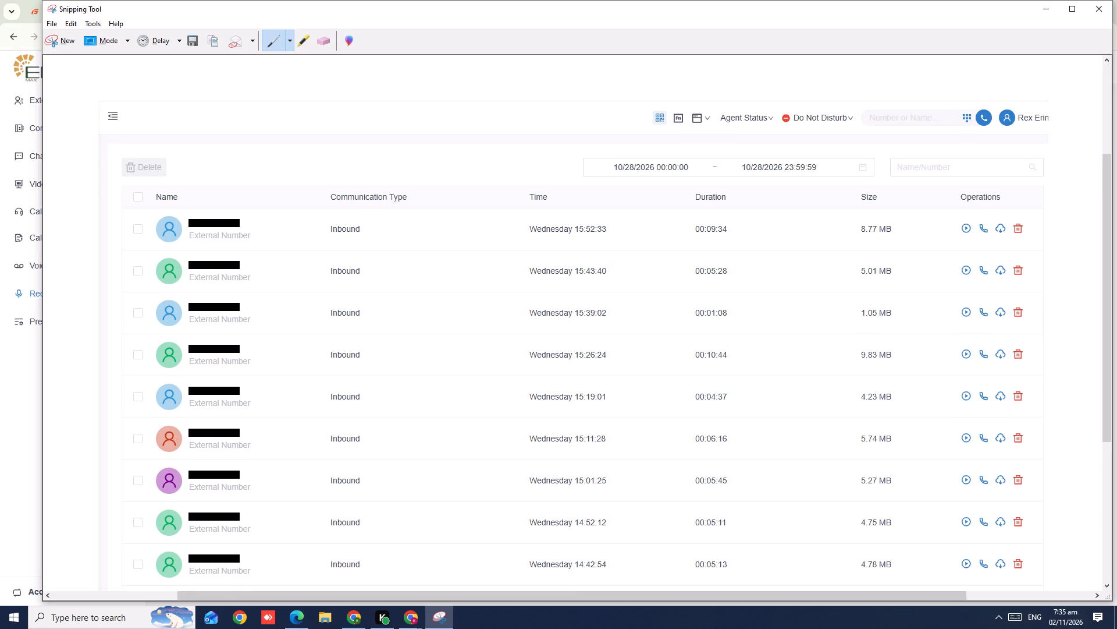
scroll(543, 387, down, 9)
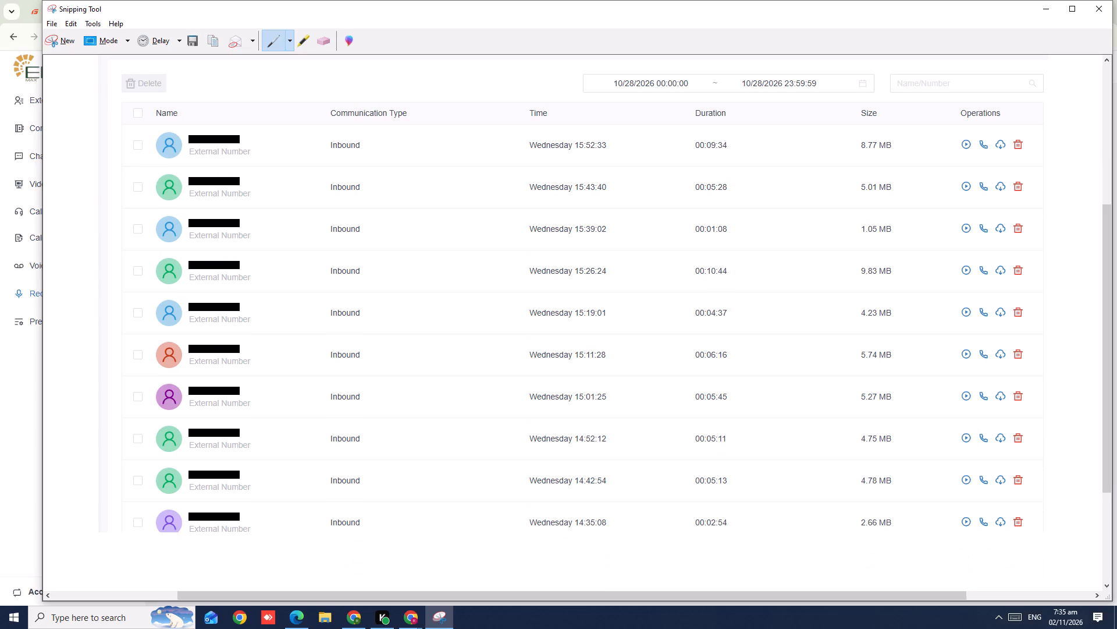
scroll(543, 387, up, 5)
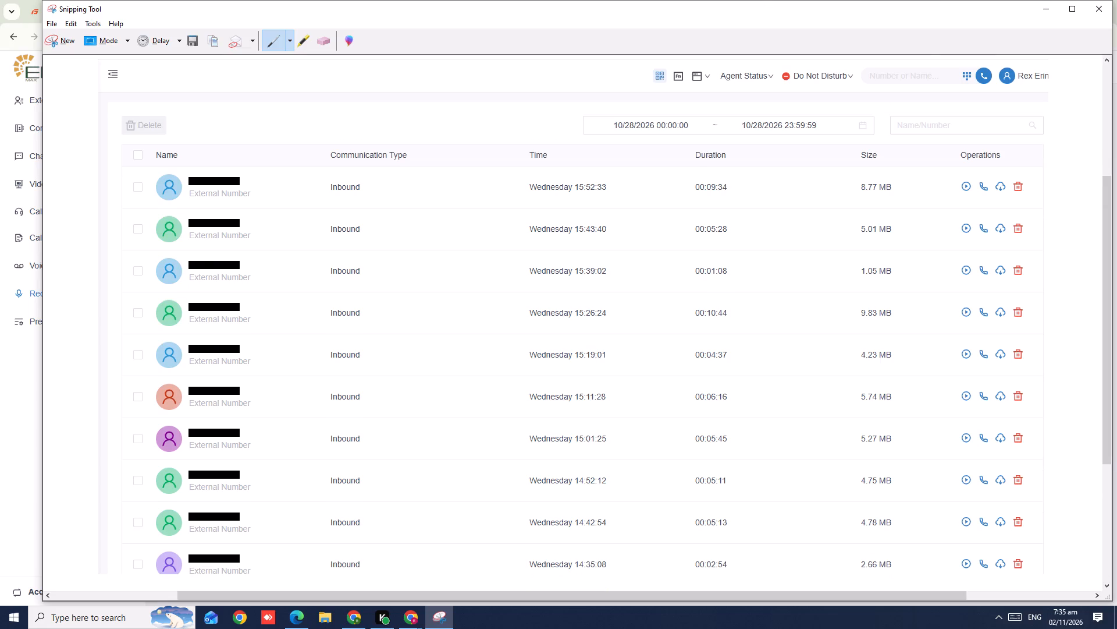
click(1047, 13)
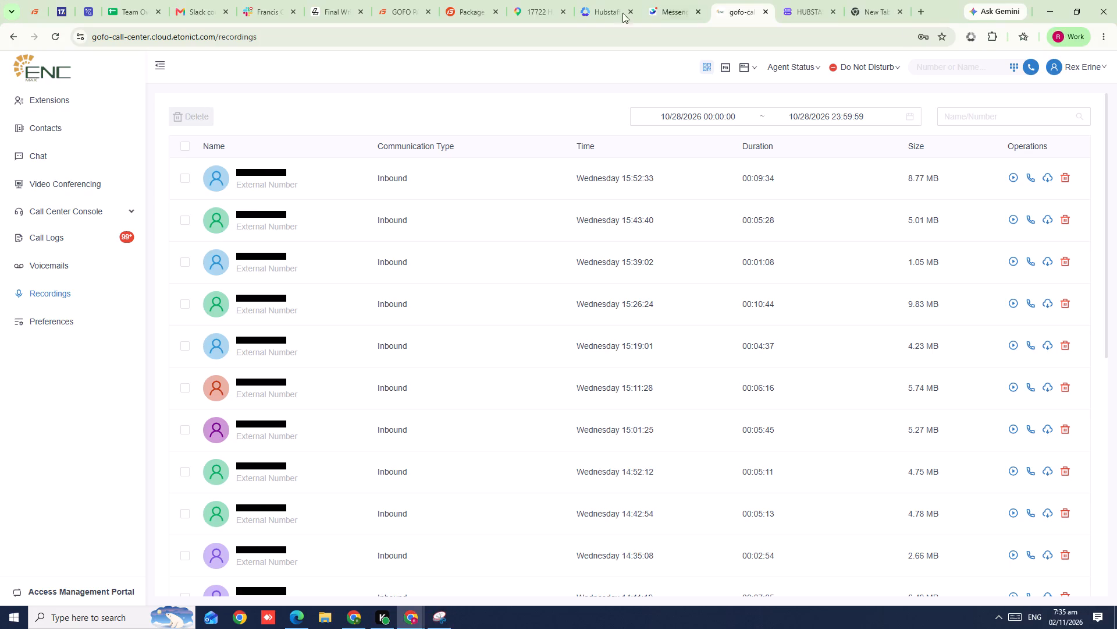
Compare the October 27–28 Hubstaff time entries with the call times on the first page of October 28 recordings.
click(595, 12)
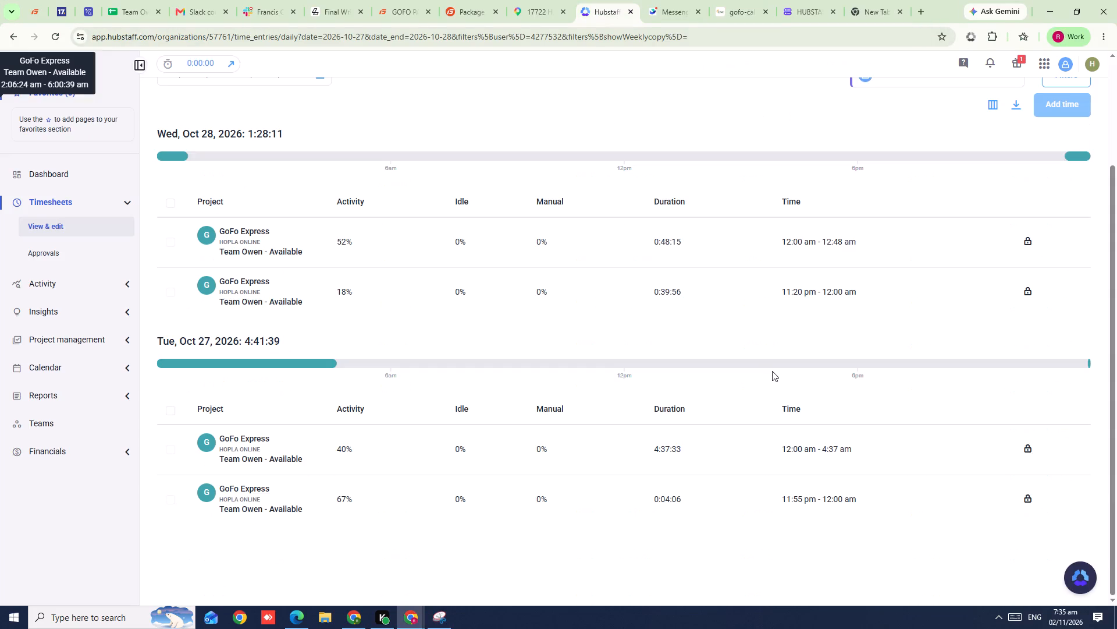
scroll(298, 415, up, 5)
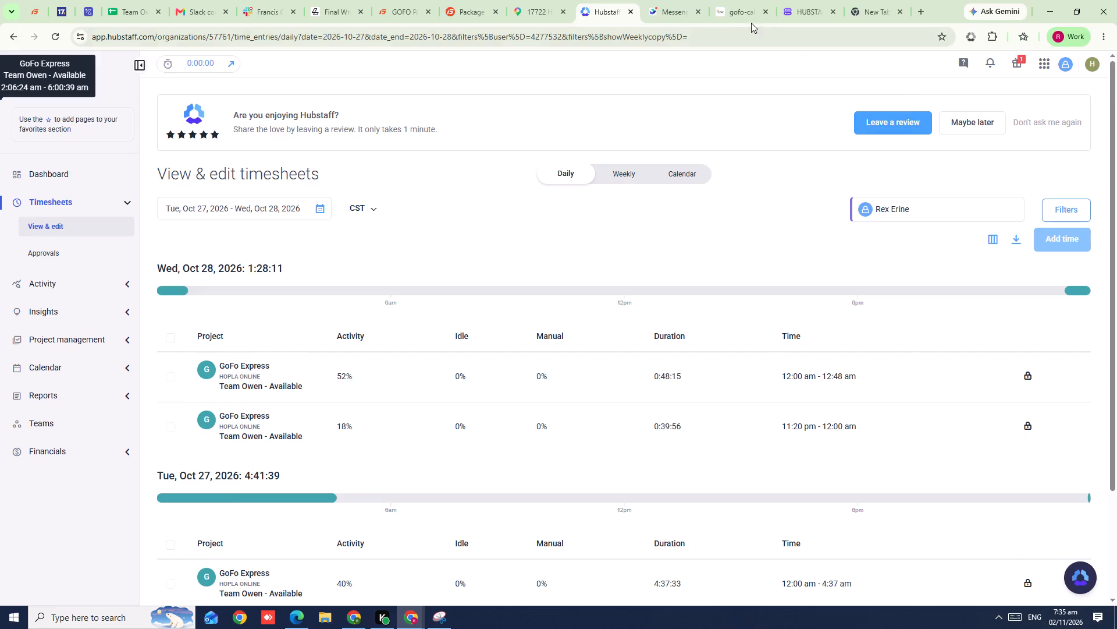
click(729, 18)
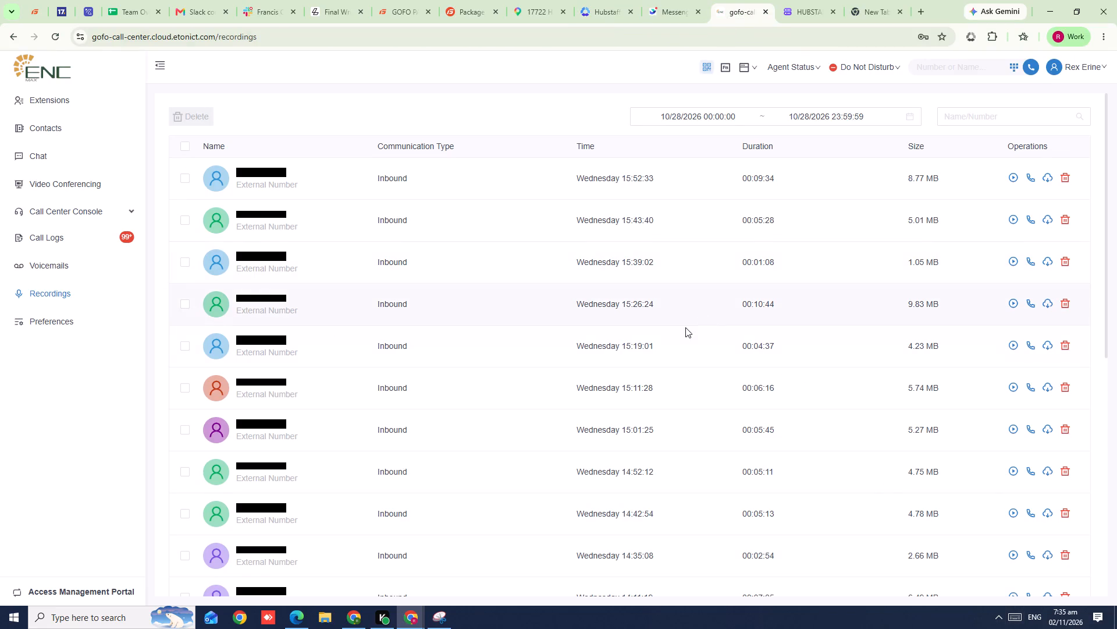
scroll(685, 327, up, 3)
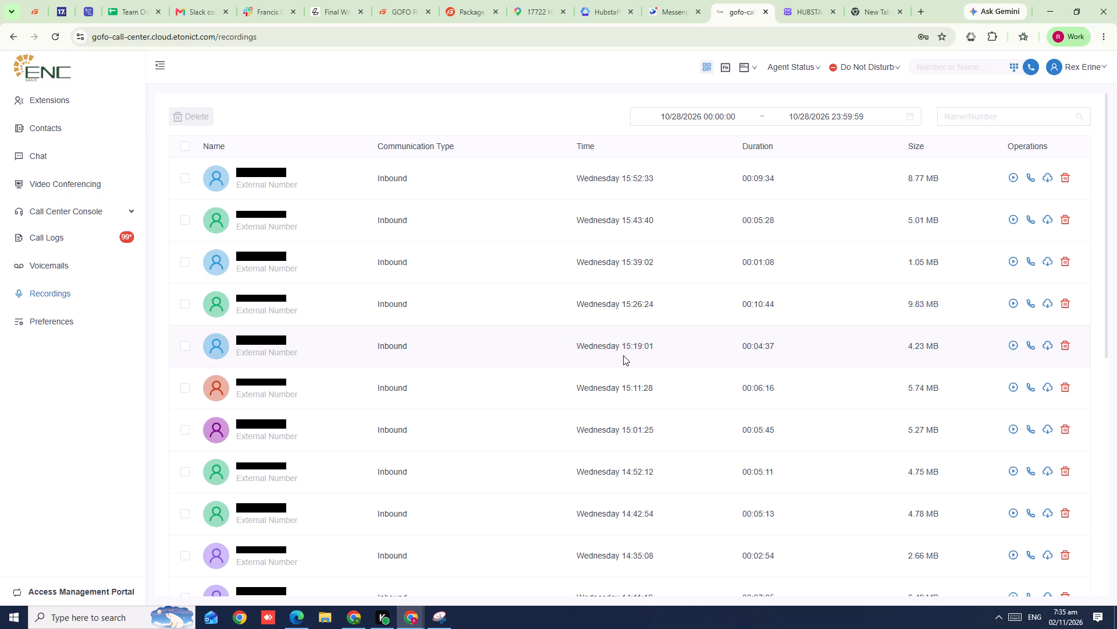
scroll(623, 355, down, 4)
scroll(623, 355, up, 4)
scroll(623, 355, down, 4)
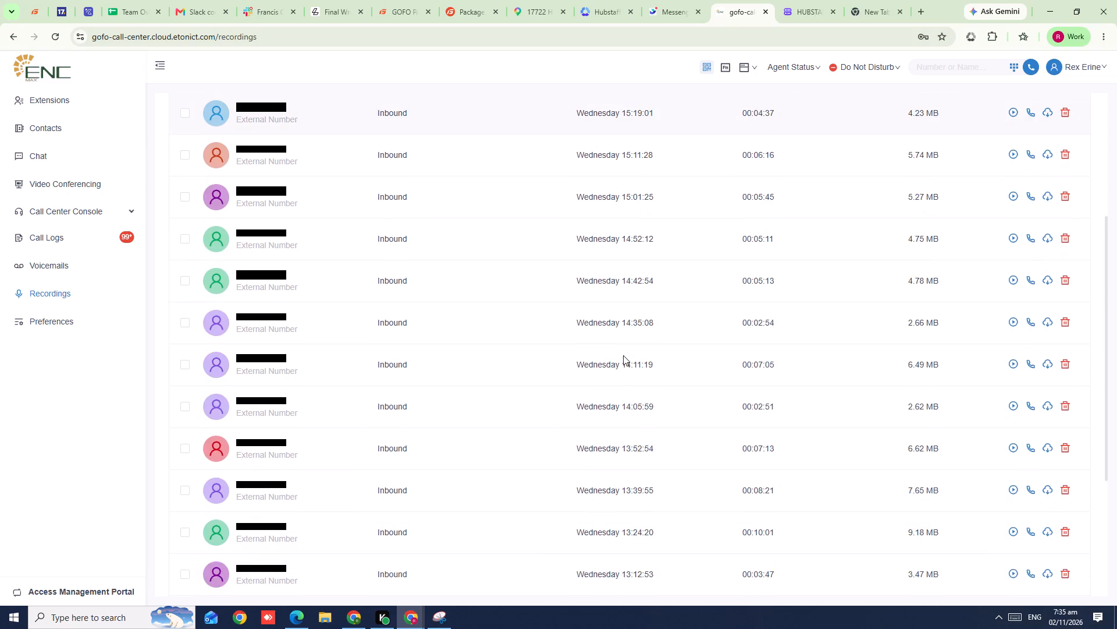
scroll(623, 355, down, 6)
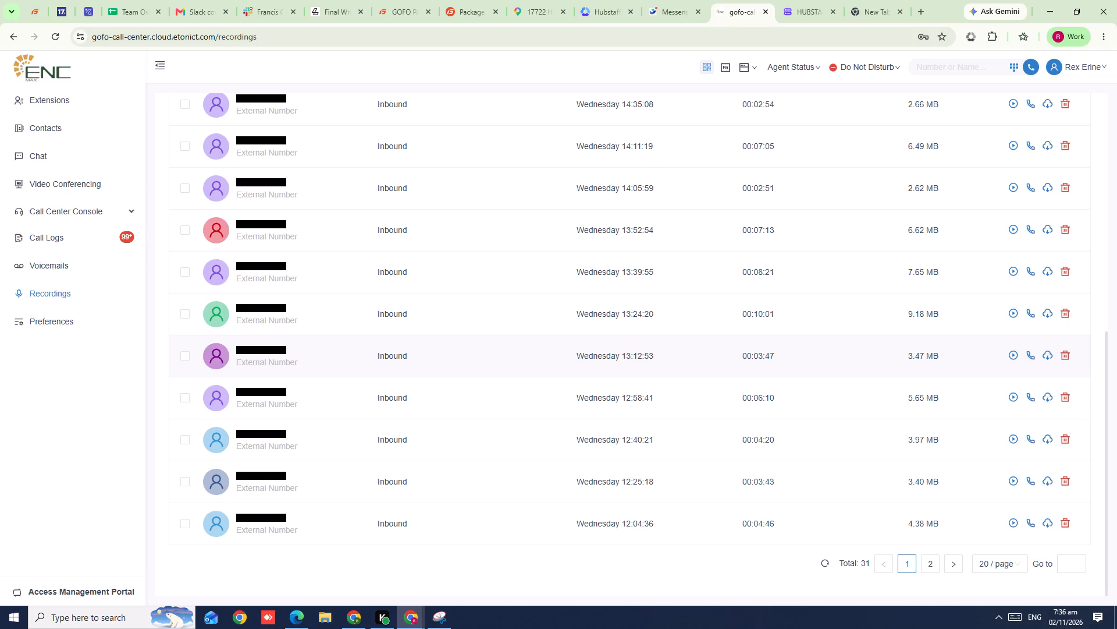
scroll(623, 355, up, 9)
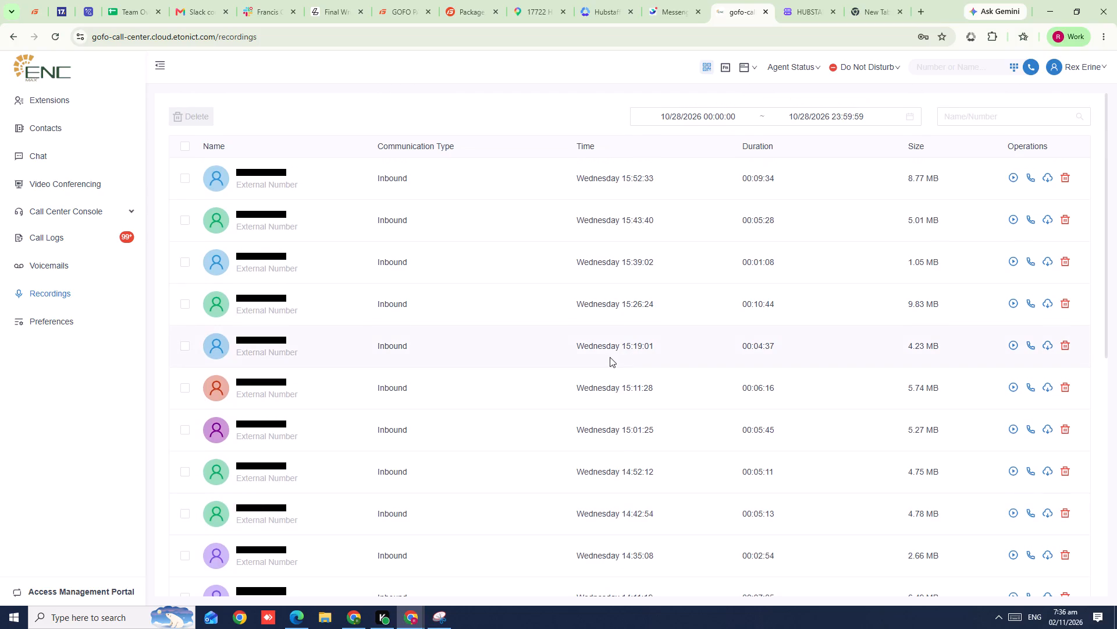
Recheck the October 28 recordings against the Hubstaff timesheet to work out the missing time range.
click(606, 13)
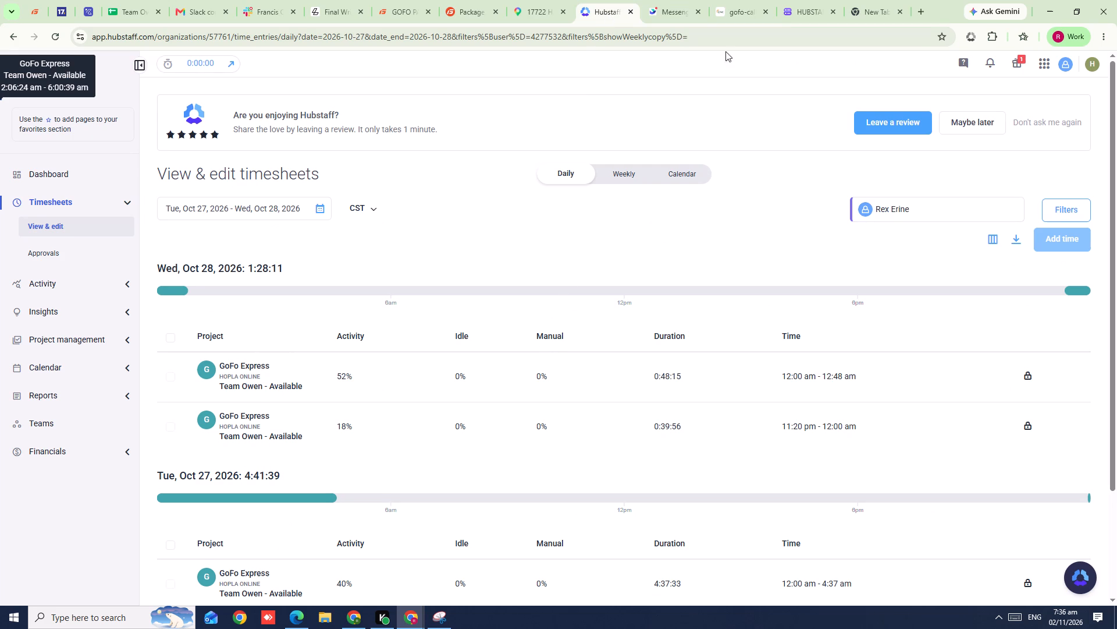
click(733, 16)
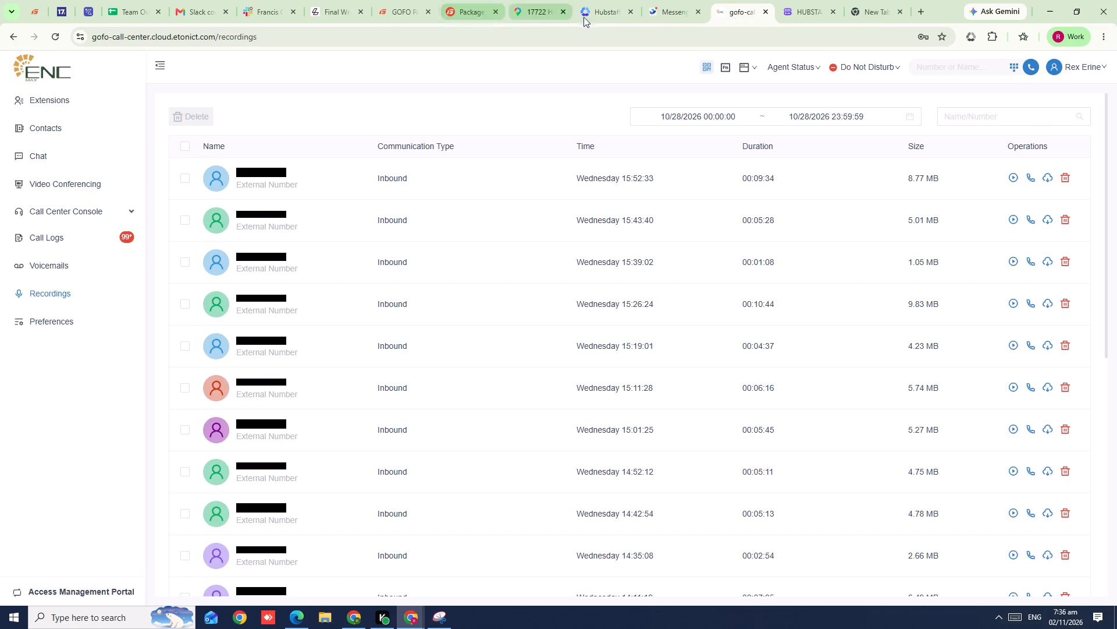
click(600, 17)
click(748, 13)
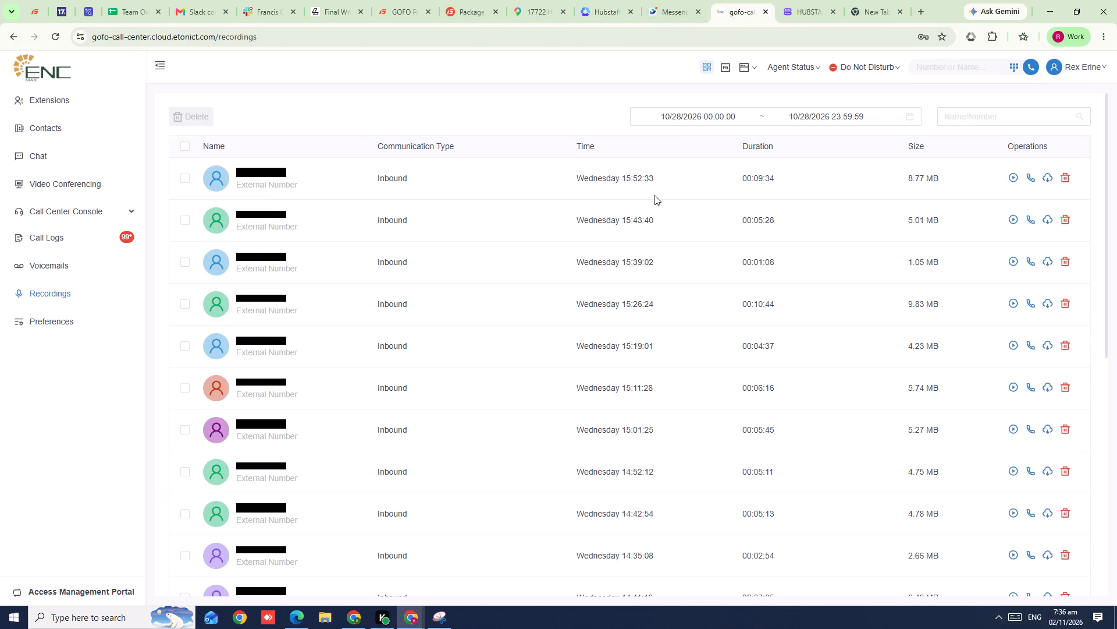
scroll(631, 254, down, 1)
scroll(631, 254, up, 1)
scroll(631, 254, down, 11)
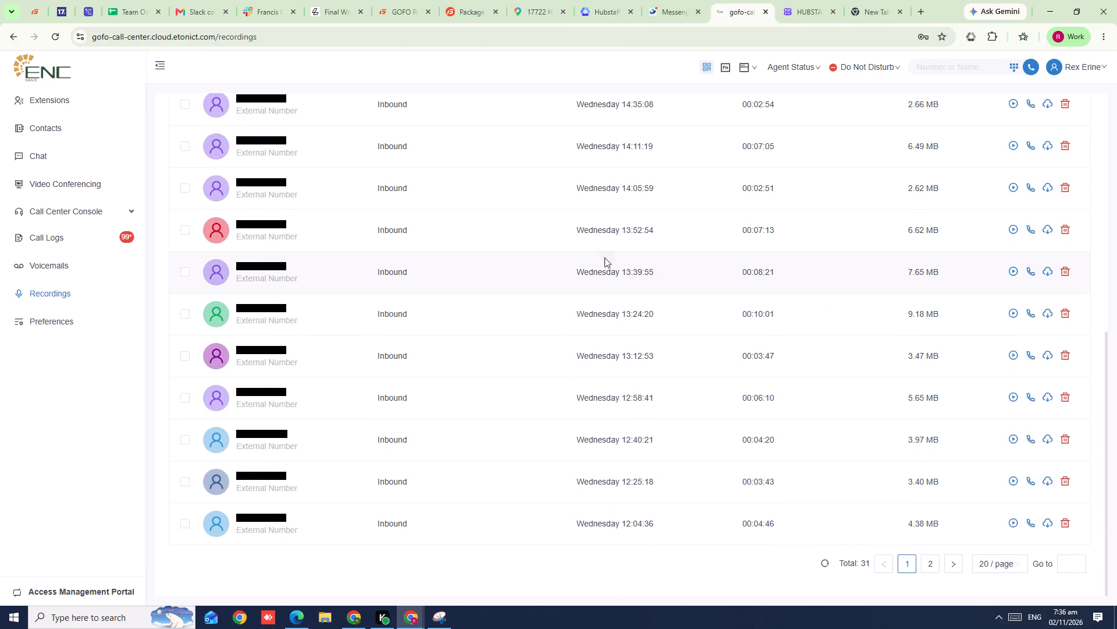
click(528, 10)
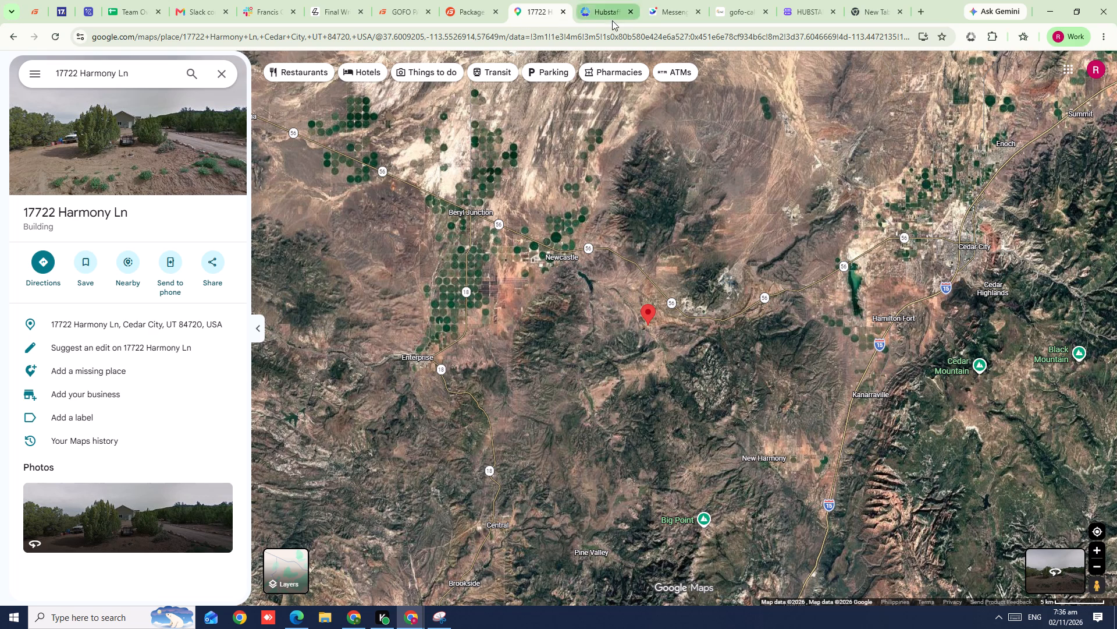
click(612, 20)
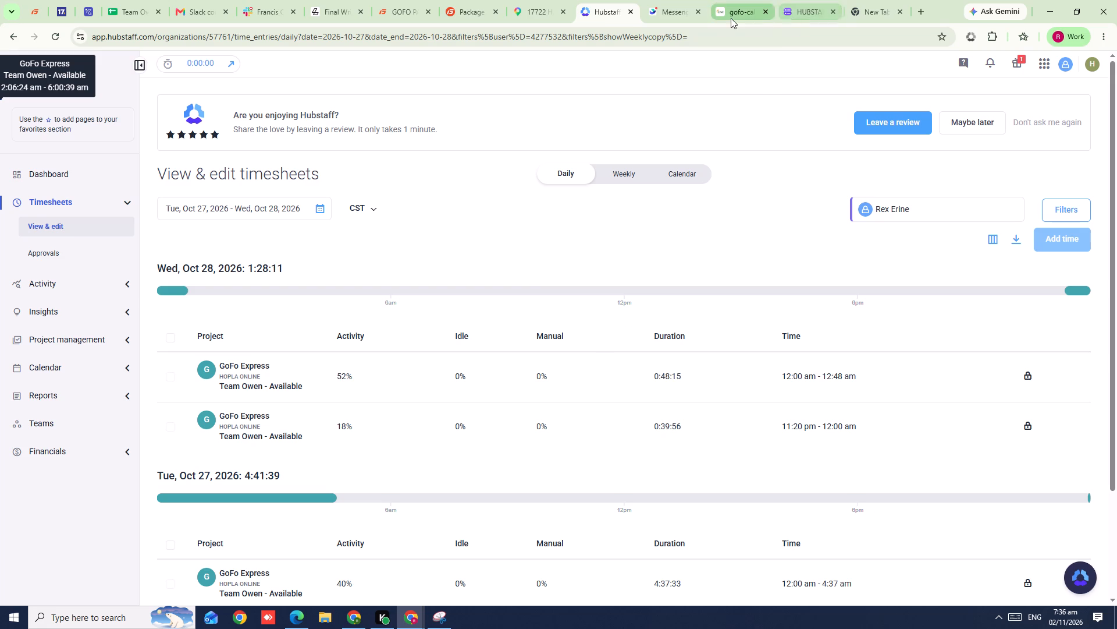
In the blank Hubstaff Adjustment Form, opt to record the account email with the response.
click(793, 15)
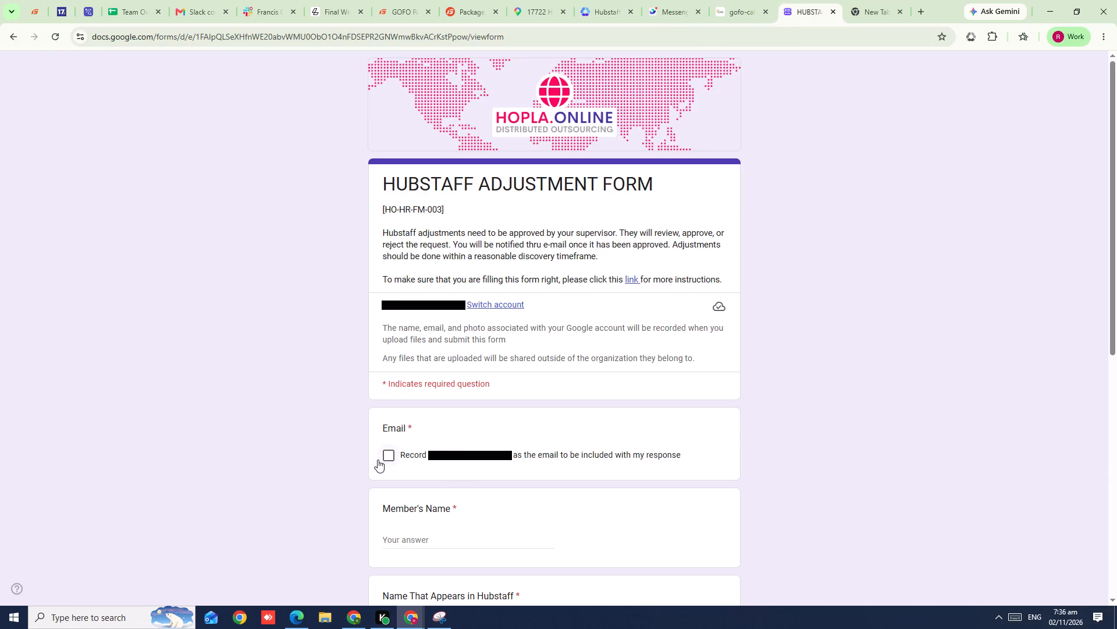
click(389, 456)
scroll(477, 485, down, 5)
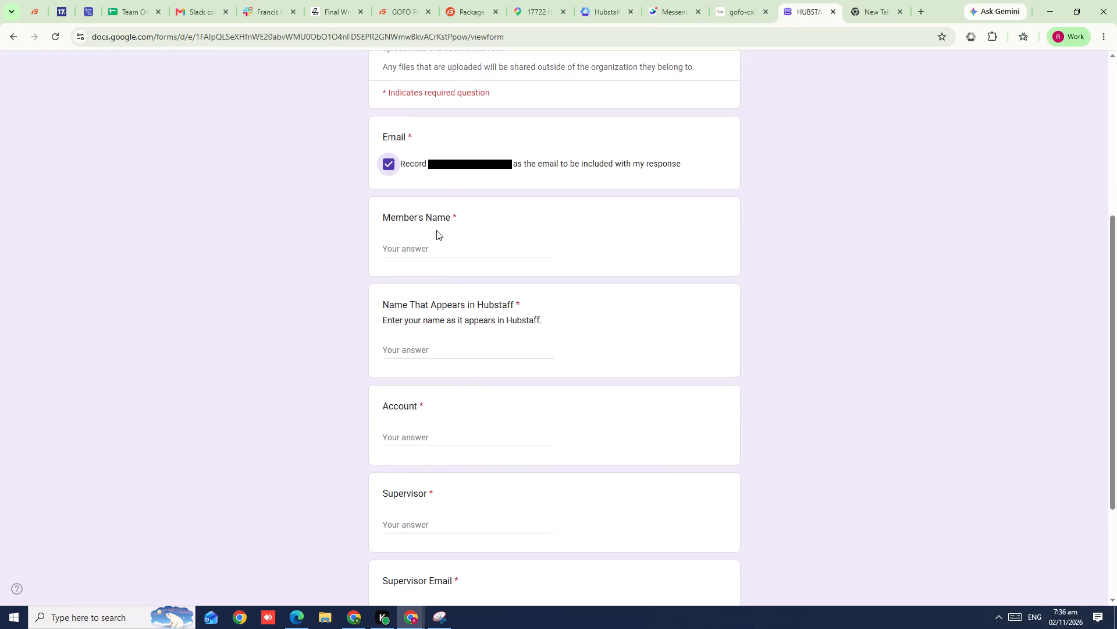
Enter the agent's name as the Member's Name in the Hubstaff Adjustment Form.
click(428, 242)
click(419, 256)
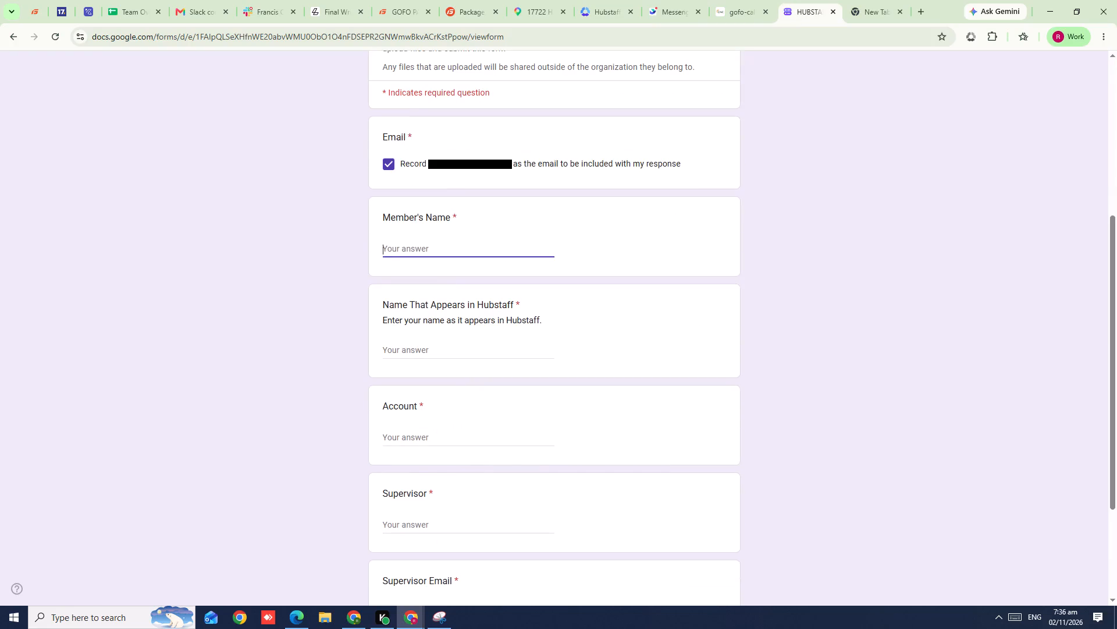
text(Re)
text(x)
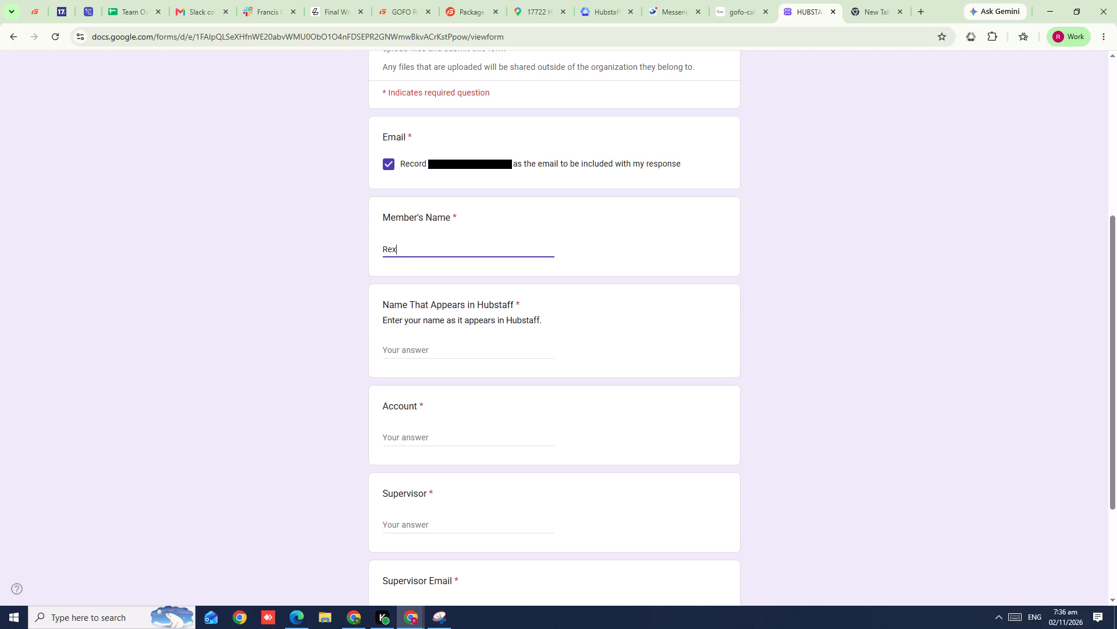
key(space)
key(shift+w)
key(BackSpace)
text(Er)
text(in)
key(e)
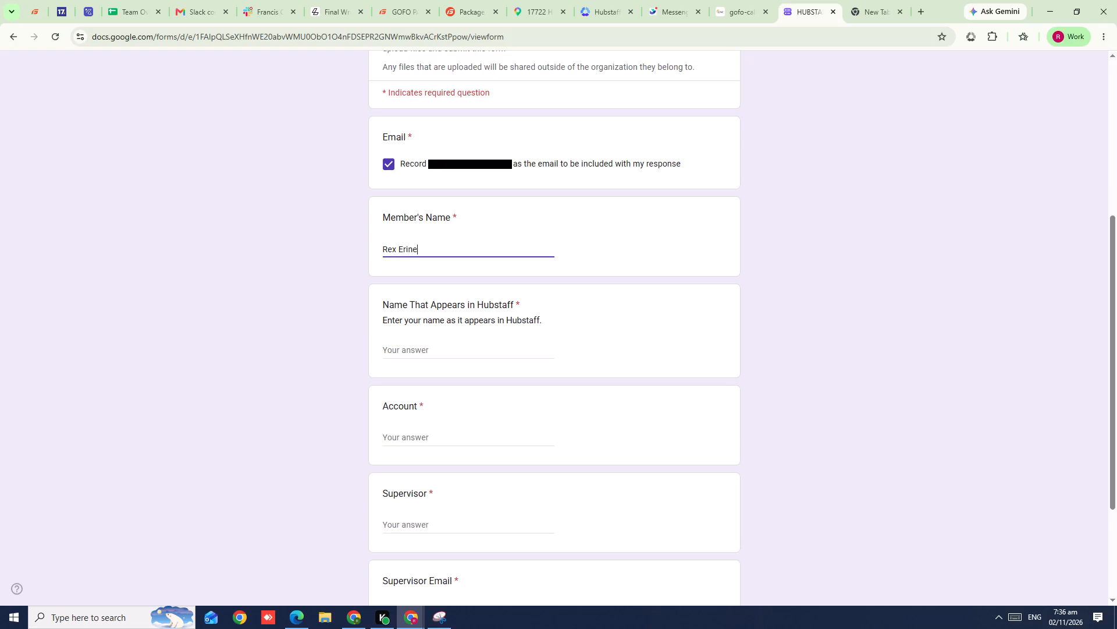
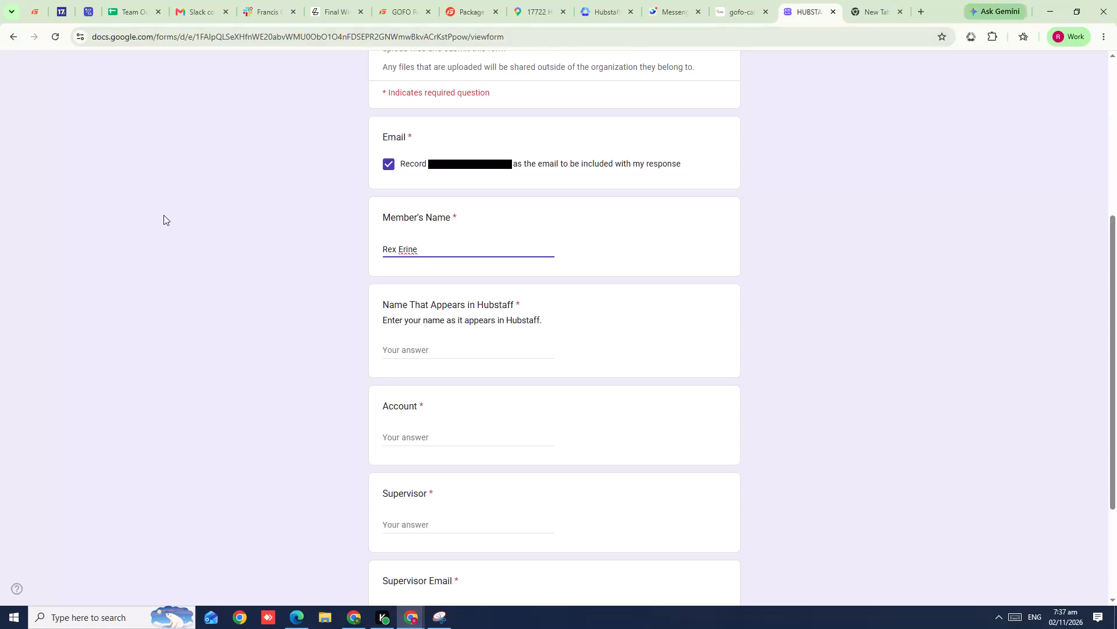
Enter the agent's name as the Name That Appears in Hubstaff in the adjustment form.
click(439, 342)
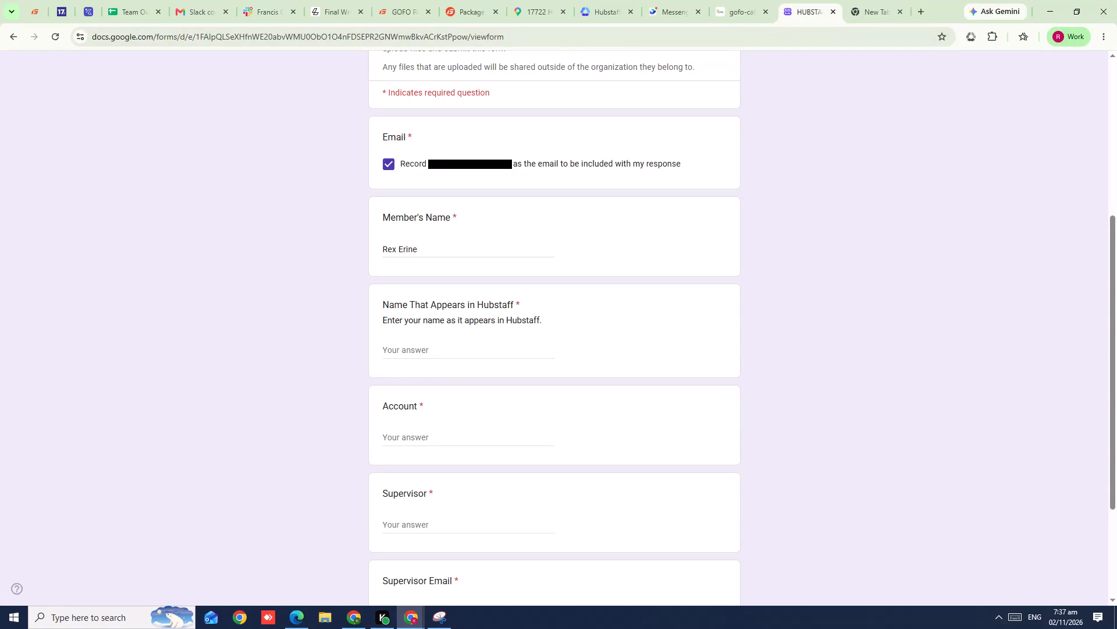
click(427, 356)
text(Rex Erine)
Fill in Gofo Express as the Account in the Hubstaff Adjustment Form.
click(426, 436)
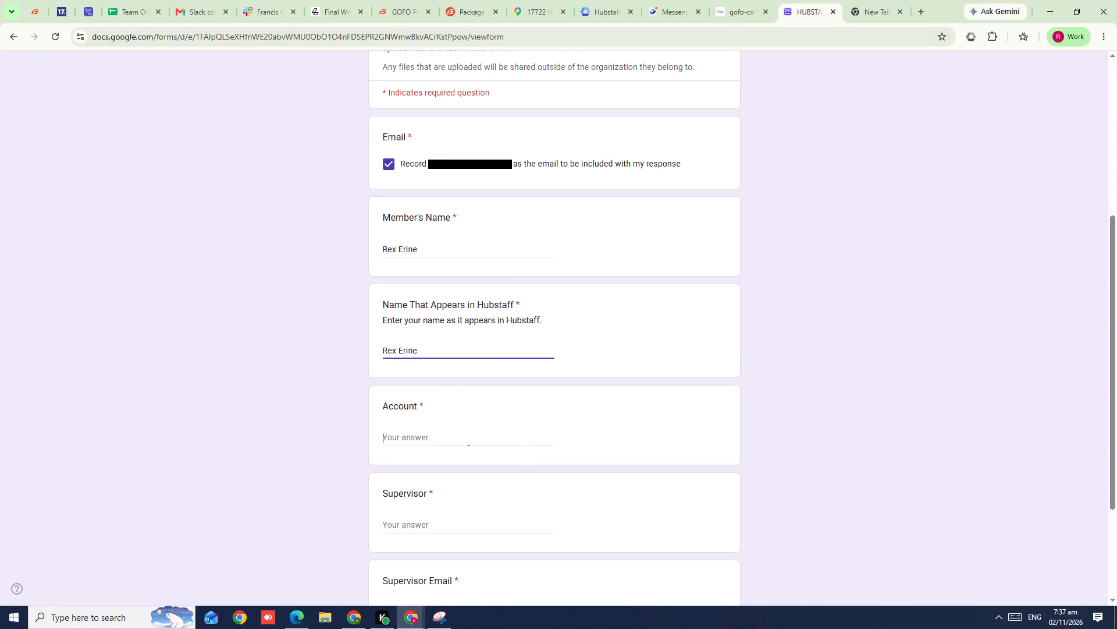
scroll(443, 398, down, 3)
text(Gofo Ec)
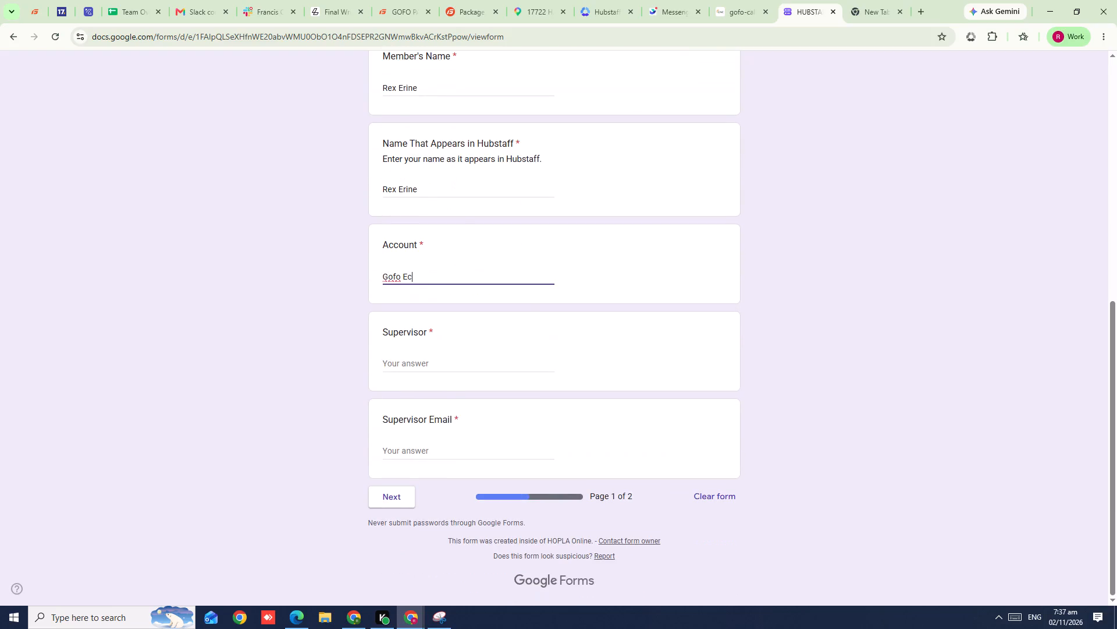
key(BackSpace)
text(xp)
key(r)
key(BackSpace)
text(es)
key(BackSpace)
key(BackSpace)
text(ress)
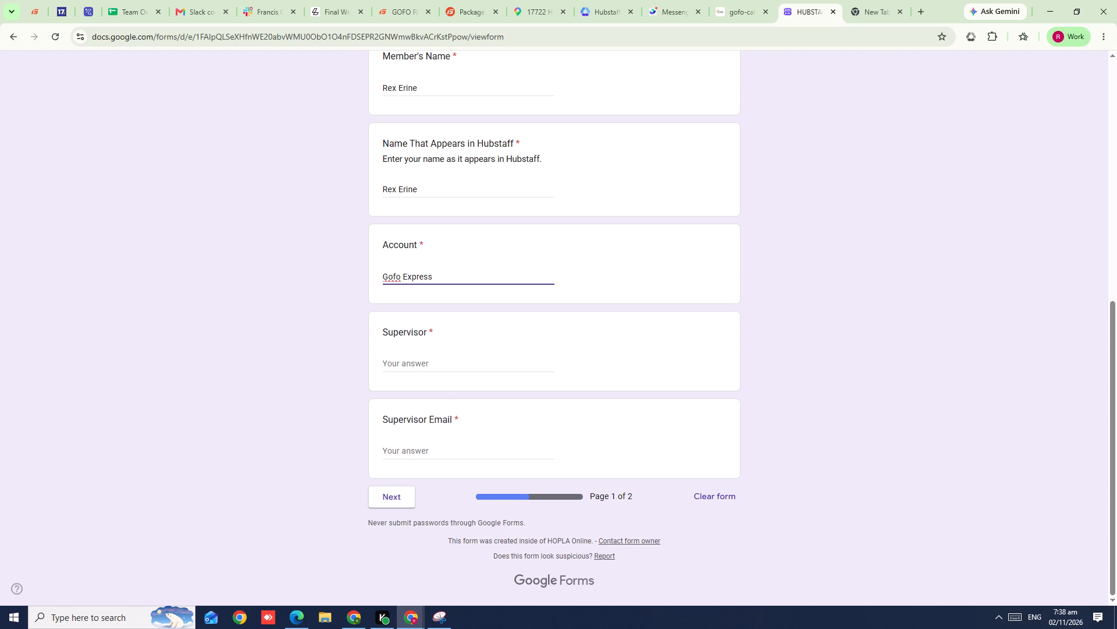
Enter the supervisor's full name as the Supervisor answer in the adjustment form.
click(457, 358)
scroll(457, 358, down, 4)
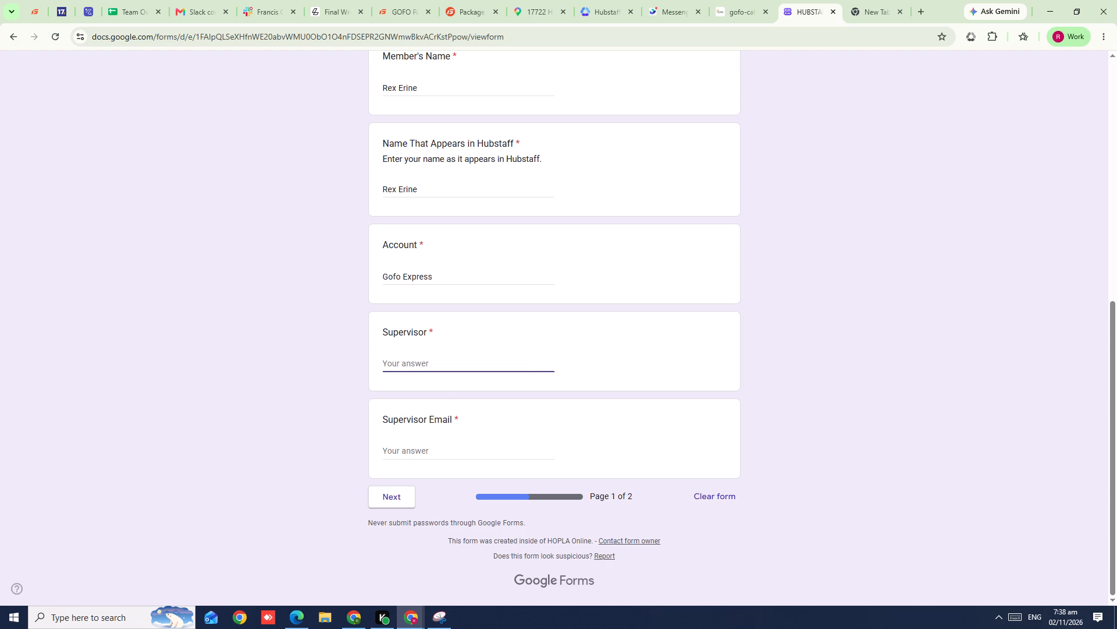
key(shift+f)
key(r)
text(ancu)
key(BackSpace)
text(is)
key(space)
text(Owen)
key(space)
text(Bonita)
Switch to Gmail to look up the supervisor's email address for the form's Supervisor Email answer.
click(448, 451)
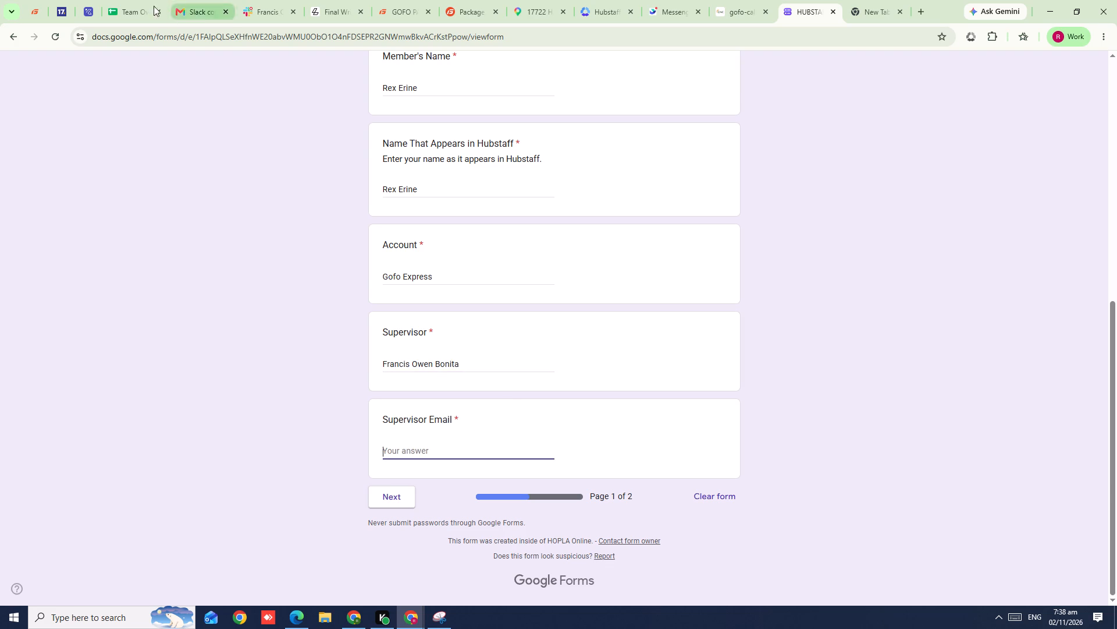
click(194, 17)
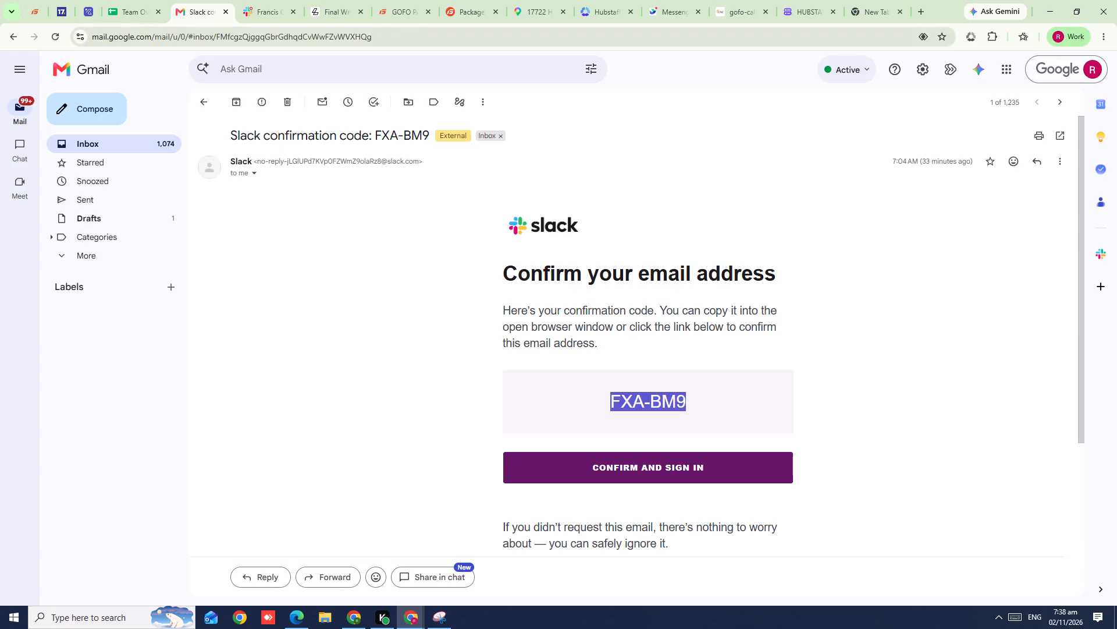
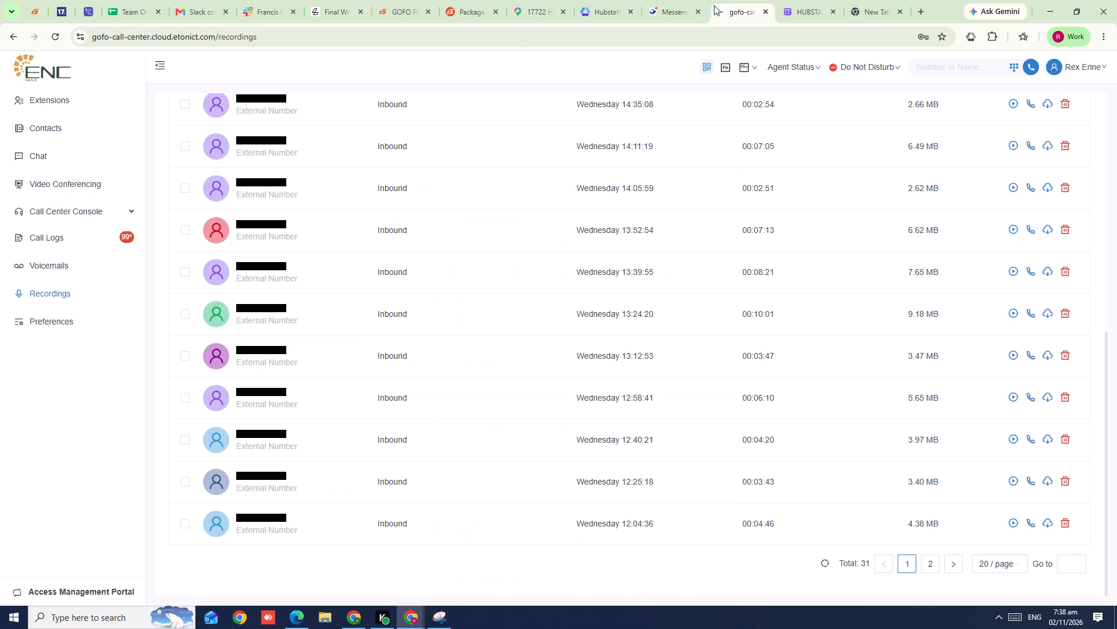
Return to the Hubstaff Adjustment Form and set the Date of Adjustment to 28/10/2026.
scroll(634, 466, up, 3)
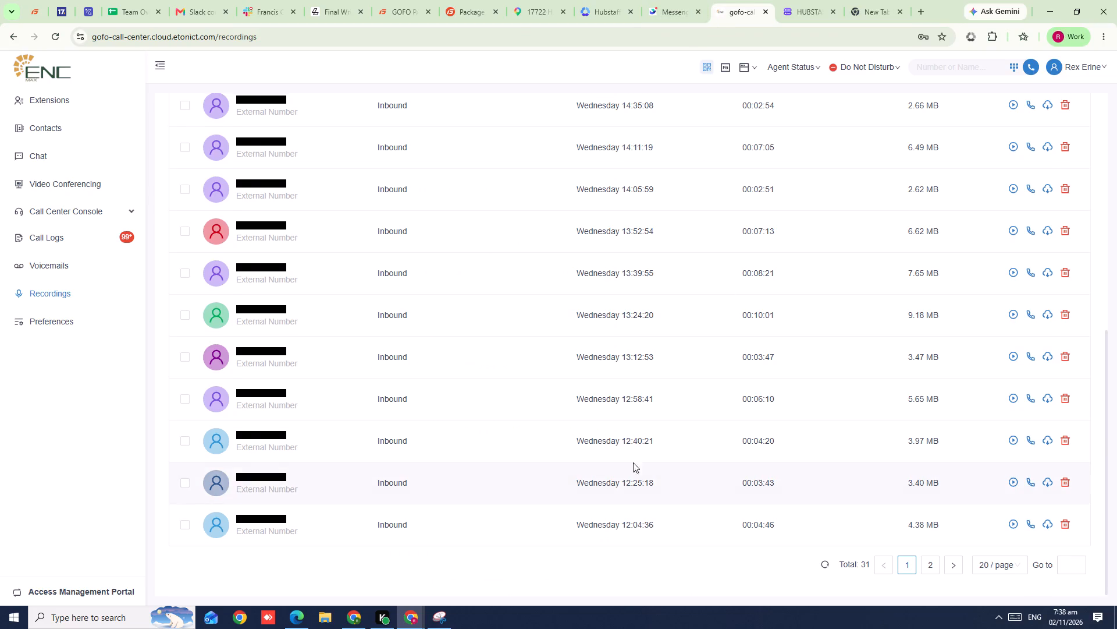
scroll(633, 462, up, 7)
click(611, 19)
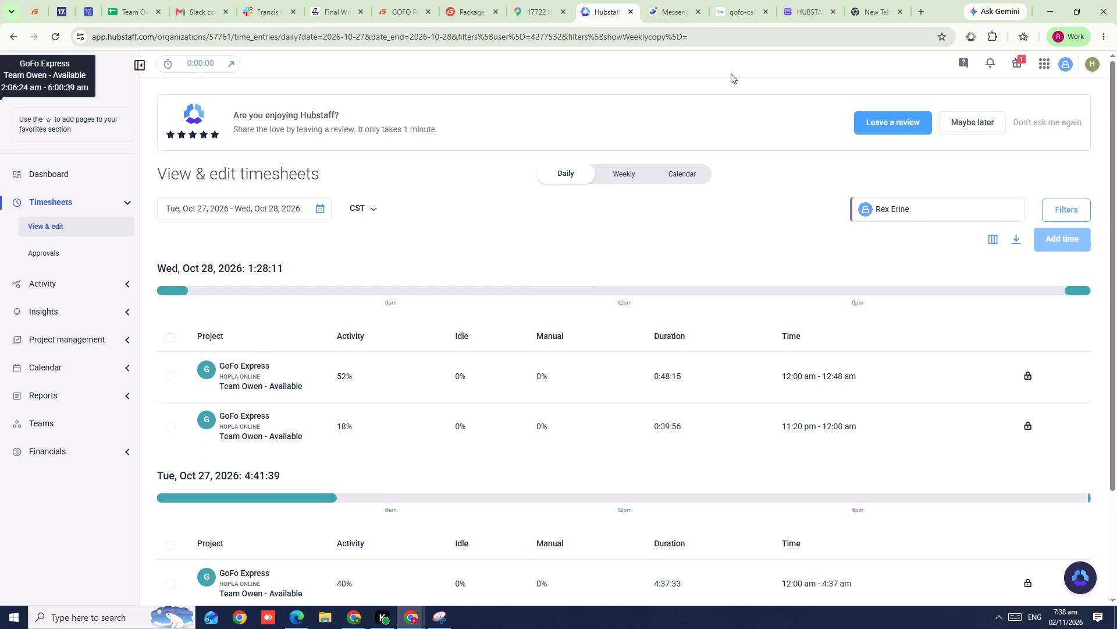
click(809, 18)
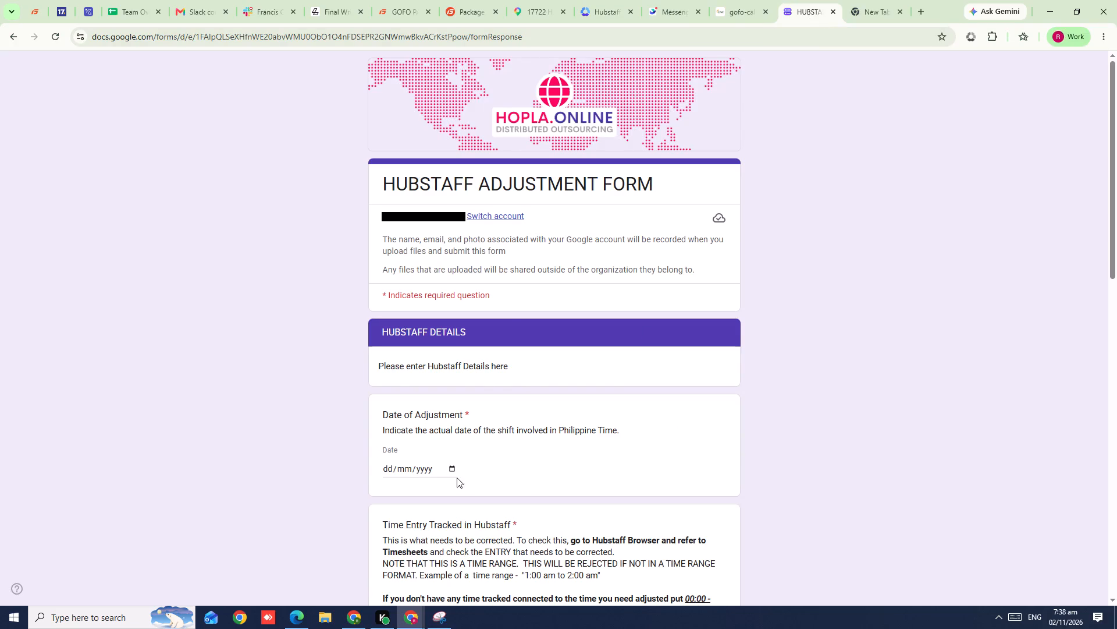
click(456, 468)
scroll(440, 345, up, 2)
scroll(435, 394, up, 2)
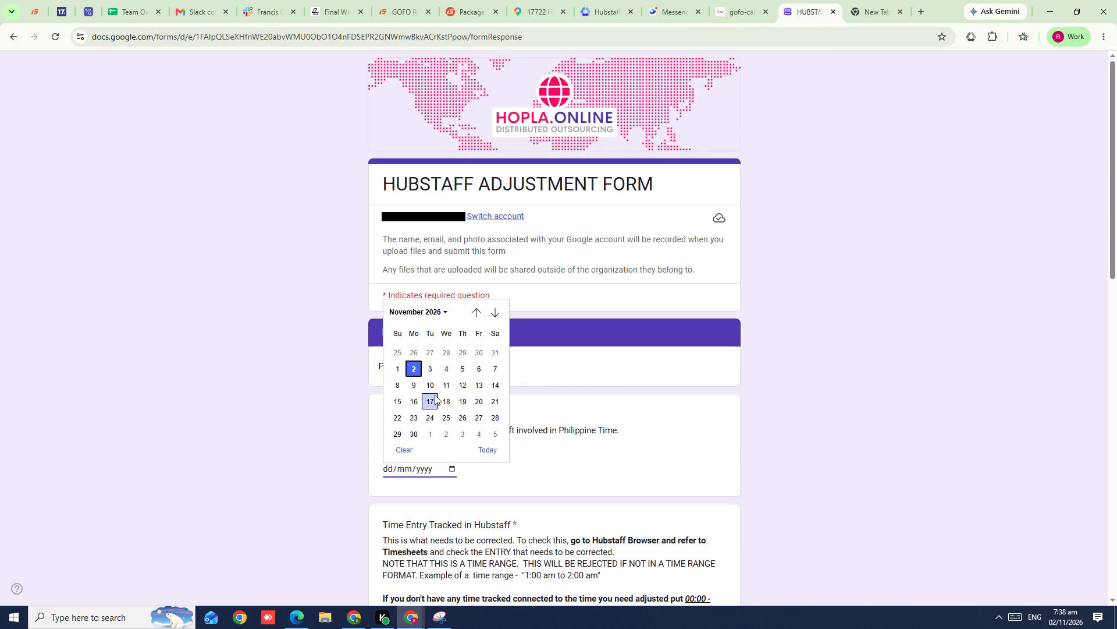
click(450, 359)
Enter 00:00-00:00 in the Time Adjustment answer of the form.
scroll(468, 472, down, 5)
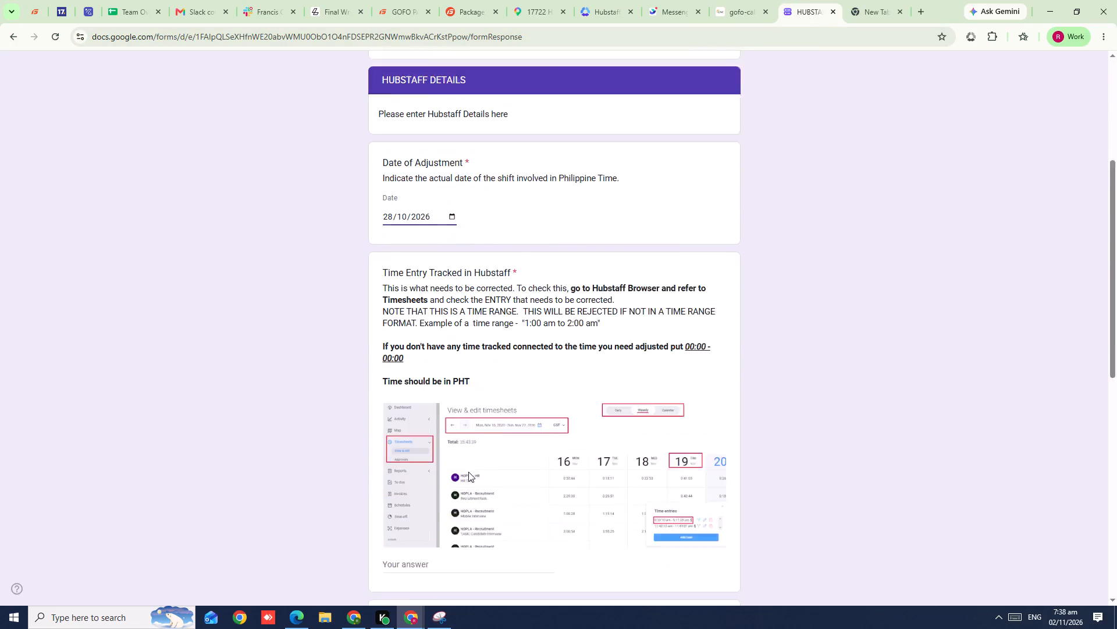
scroll(468, 472, down, 4)
click(441, 436)
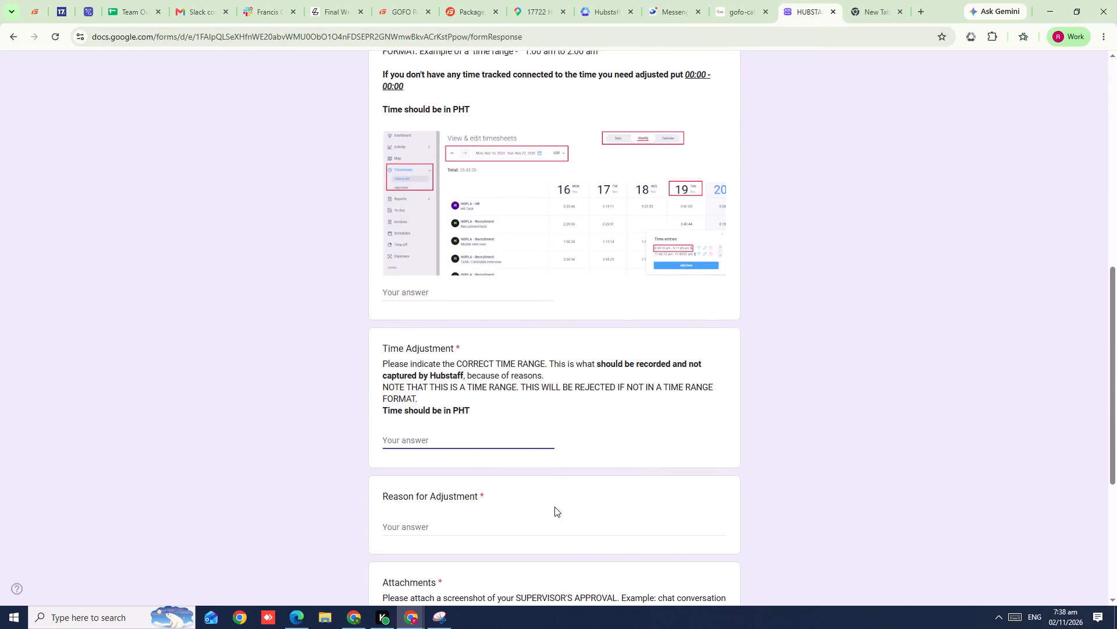
text(00)
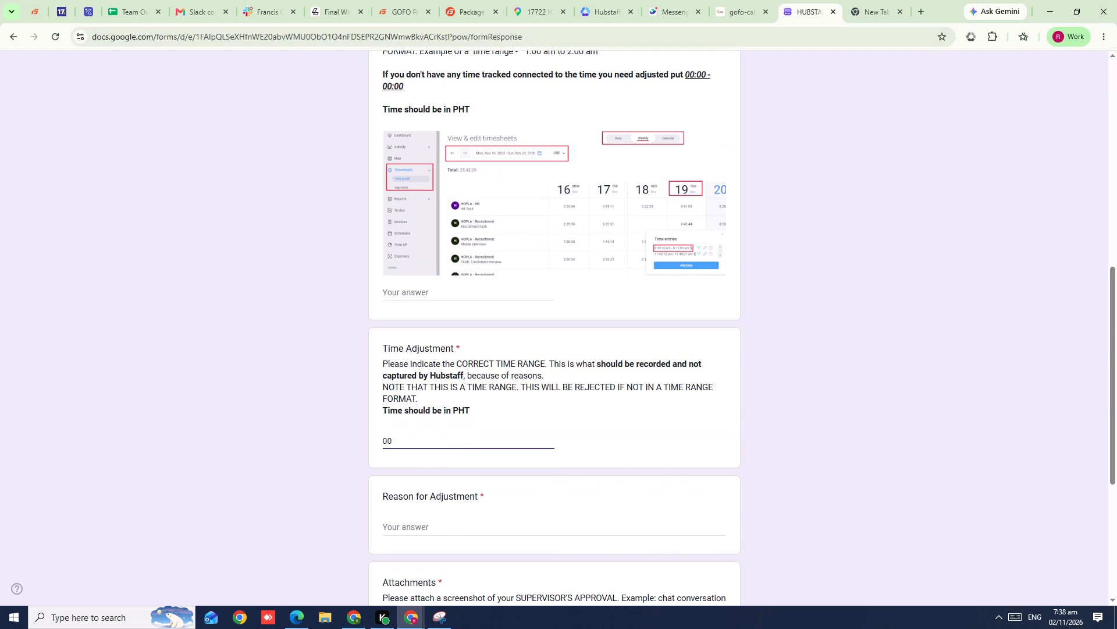
text(:00-)
text(00)
text(:00)
key(Tab)
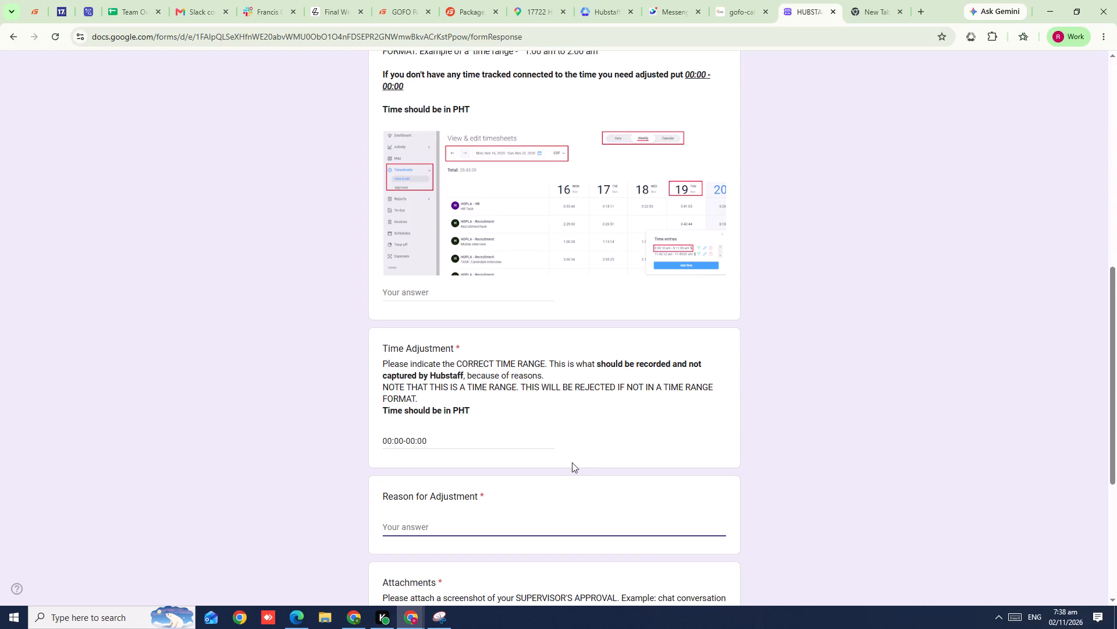
Move the 00:00-00:00 entry from the Time Adjustment answer to the Time Entry Tracked in Hubstaff answer.
scroll(584, 444, down, 3)
scroll(584, 443, up, 3)
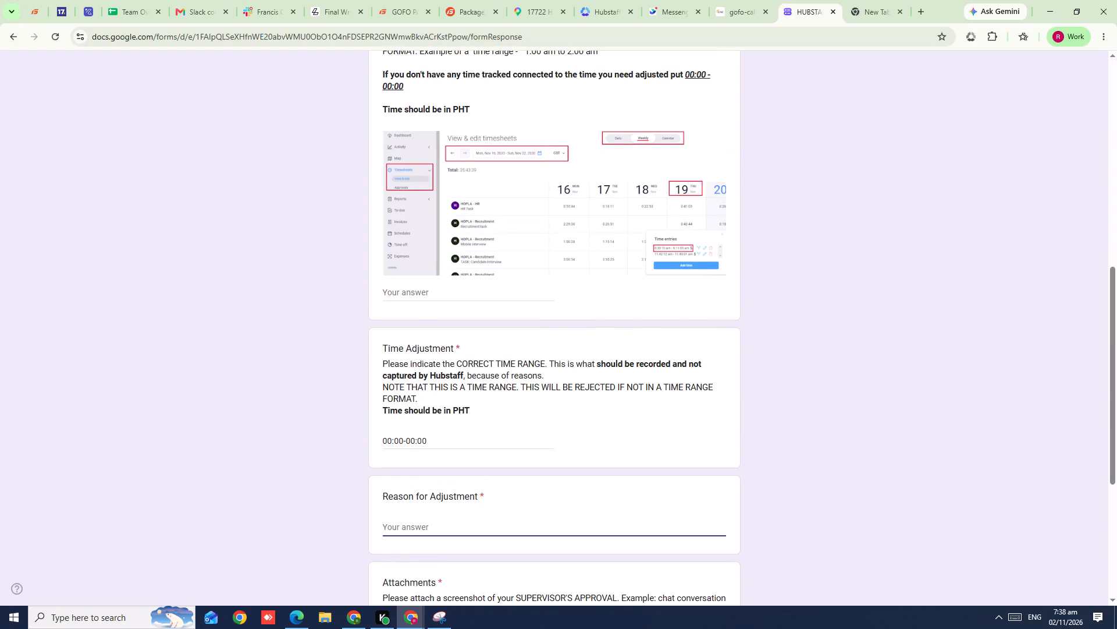
drag(444, 442, 265, 443)
key(ctrl+x)
click(429, 281)
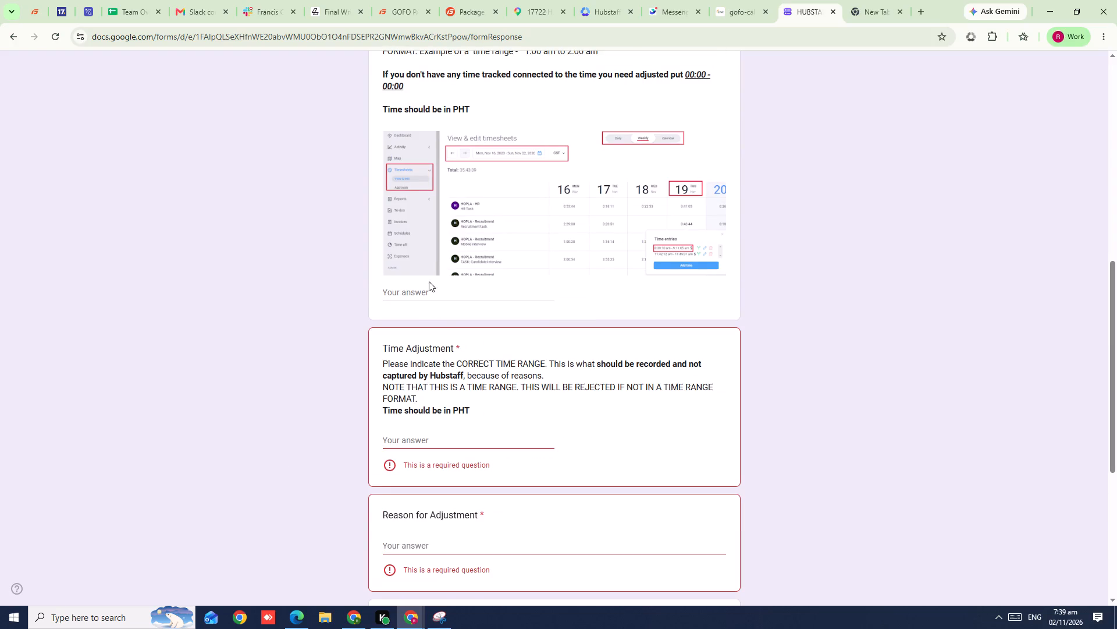
ctrl+click(413, 291)
key(ctrl+c)
key(ctrl+v)
Switch to the Hubstaff timesheet for Oct 27 to 28, 2026 to look up the missing range for the Time Adjustment answer.
click(411, 451)
click(412, 447)
click(585, 0)
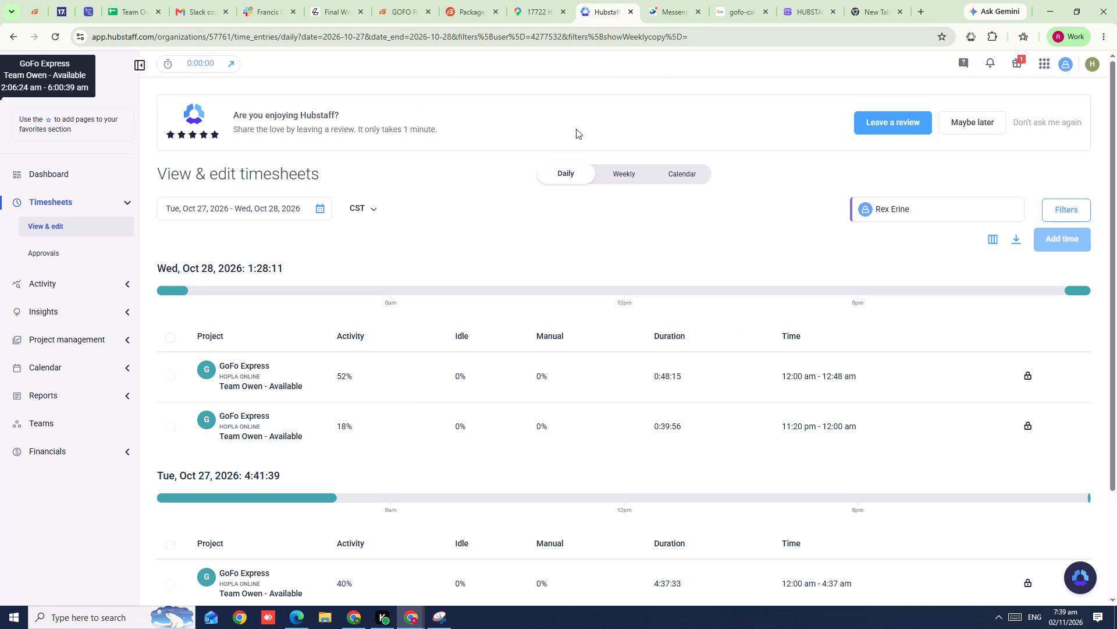
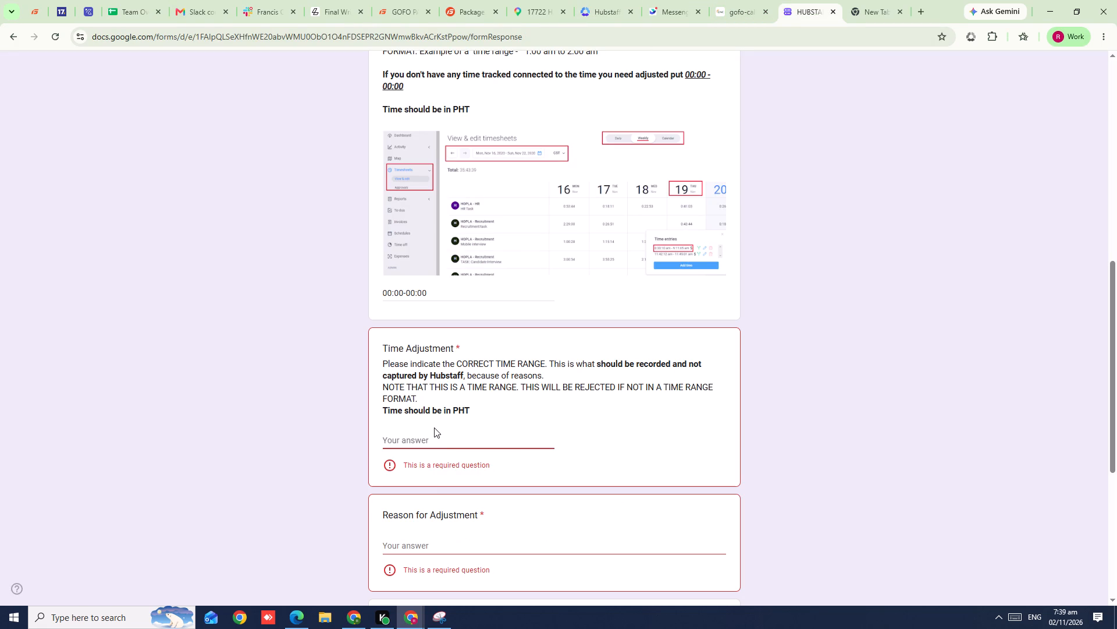
Enter 12:48am to 4:00am in the Time Adjustment answer of the form.
text(12)
key(shift+colon)
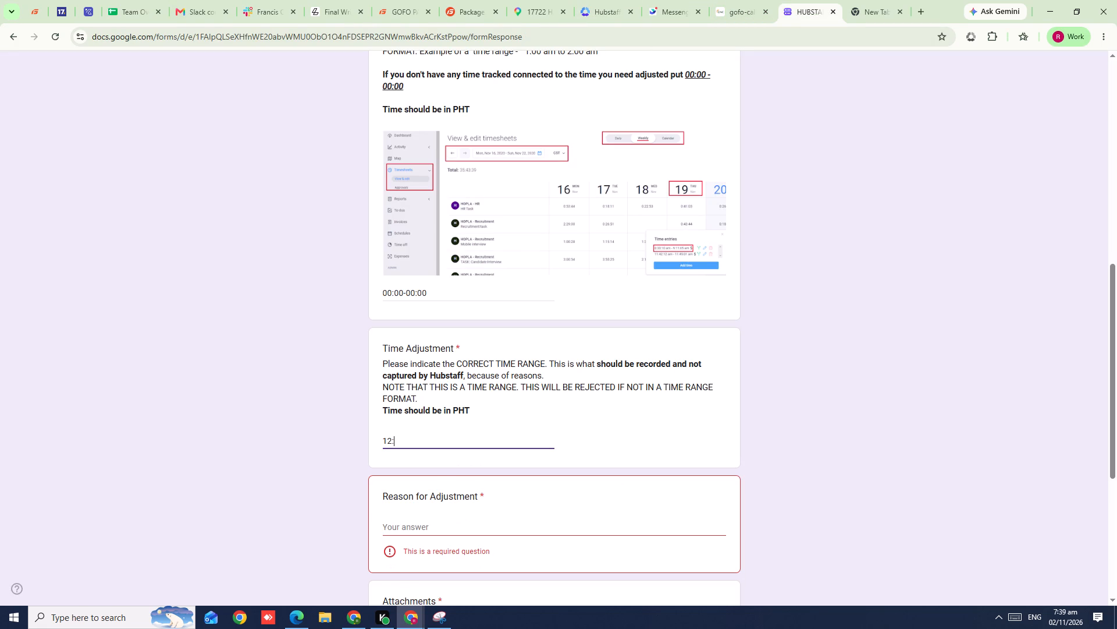
text(48)
text(am to)
key(space)
key(4)
text(:am)
key(BackSpace)
key(BackSpace)
text(00)
text(am)
Enter "Hubstaff not working after power inturroption" in the Reason for Adjustment answer.
double_click(487, 536)
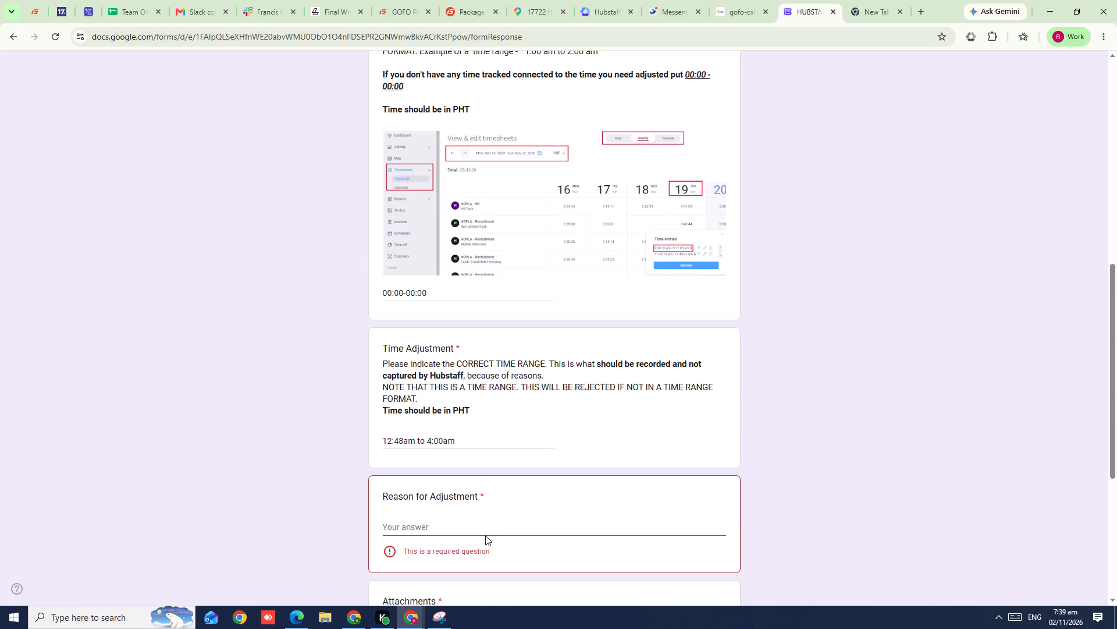
click(483, 525)
scroll(458, 462, down, 5)
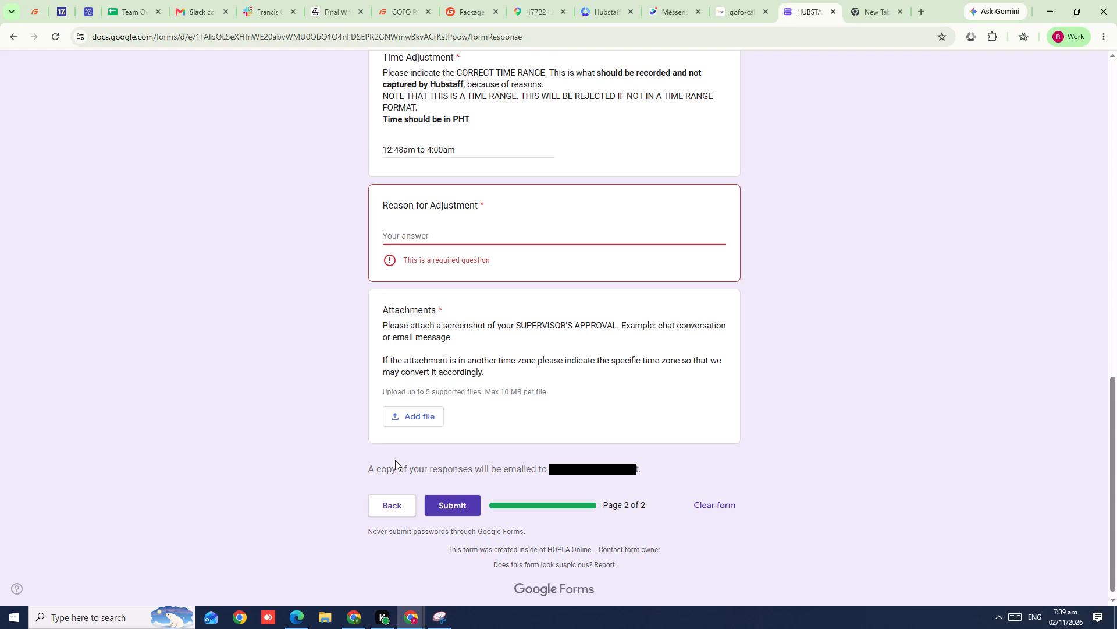
text(Hubstaff not work)
text(ing after)
key(space)
text(pow)
text(er intur)
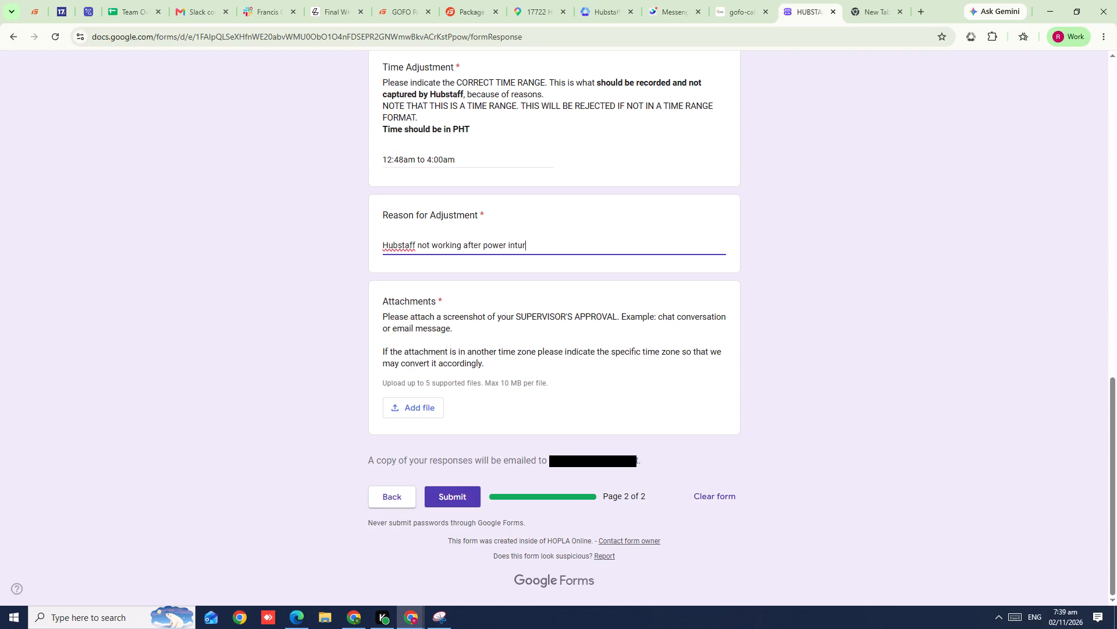
text(roption)
Apply the suggested spellings "interruption" and "Hub staff" to the flagged words in the Reason for Adjustment answer.
right_click(538, 245)
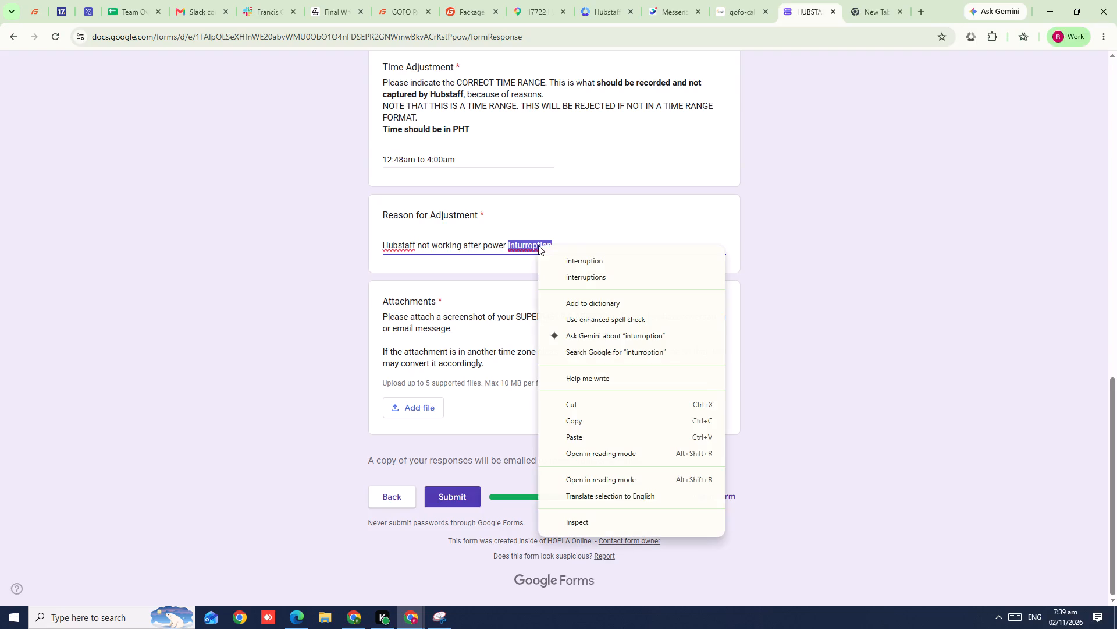
click(565, 256)
right_click(405, 249)
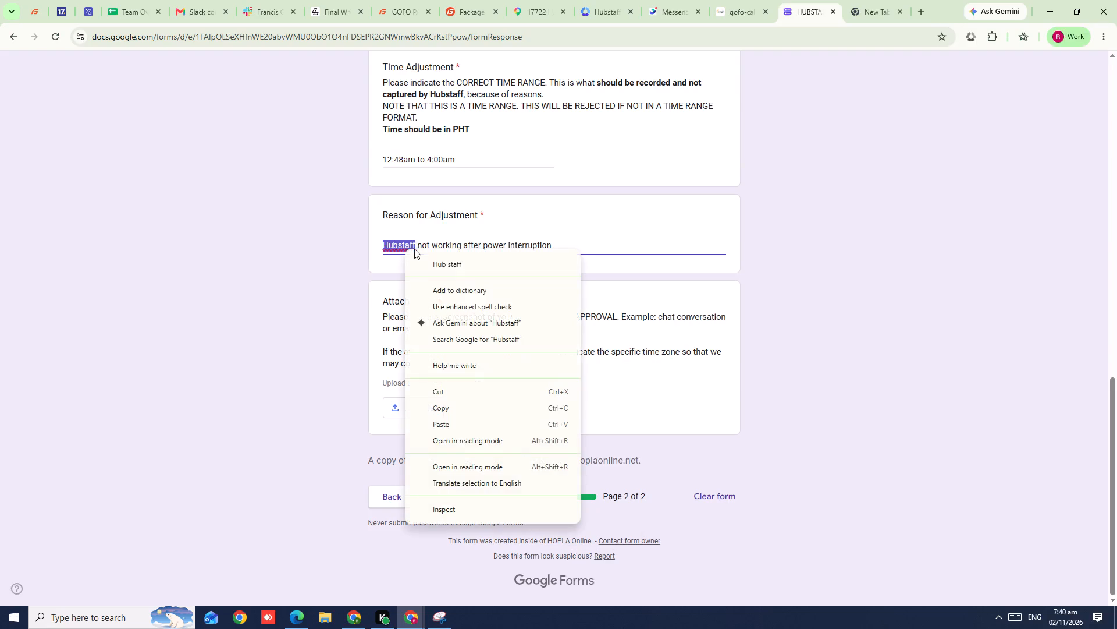
click(429, 259)
Add ", card issue" to the end of the Reason for Adjustment answer.
click(592, 244)
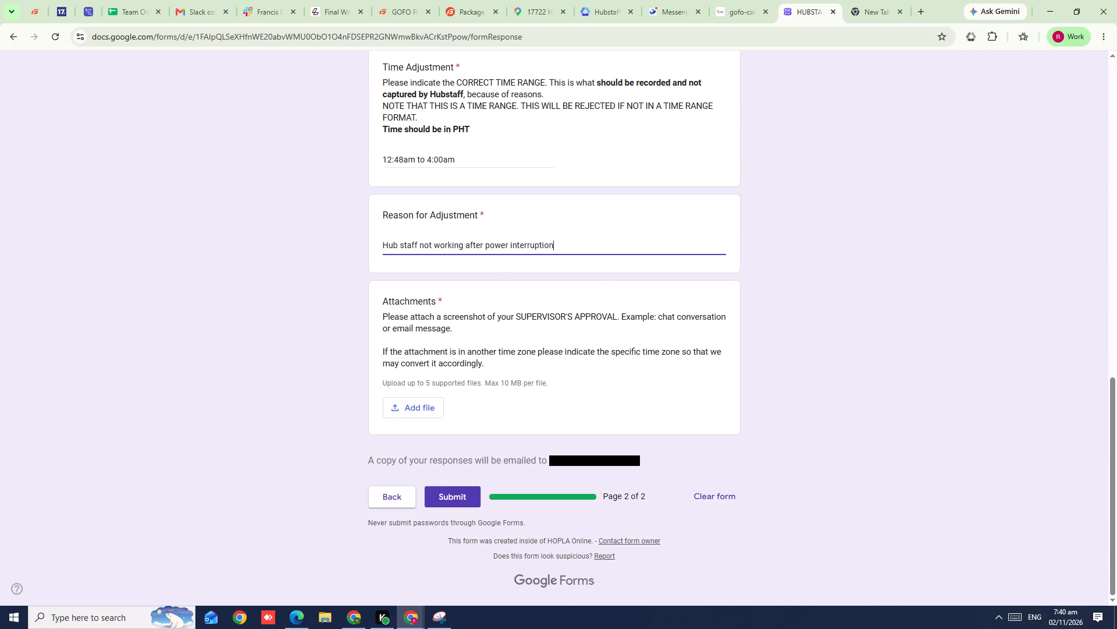
key(comma)
key(space)
text(card)
key(space)
text(issue)
Upload the october 28 and october 28.1 screenshots from Downloads to the form's Attachments question.
click(416, 412)
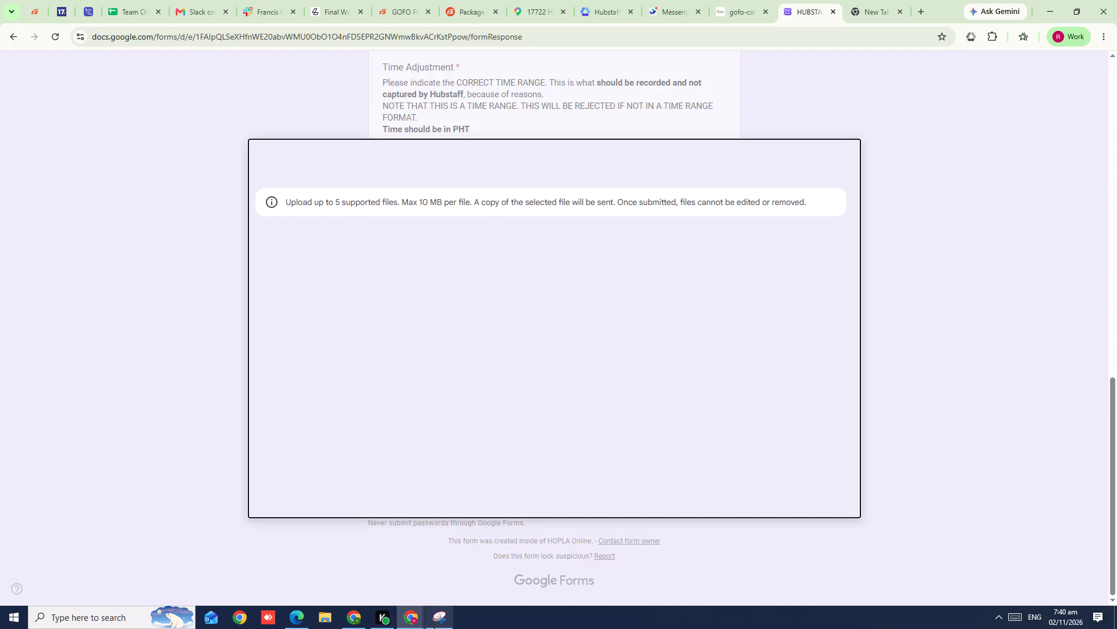
click(446, 627)
click(446, 627)
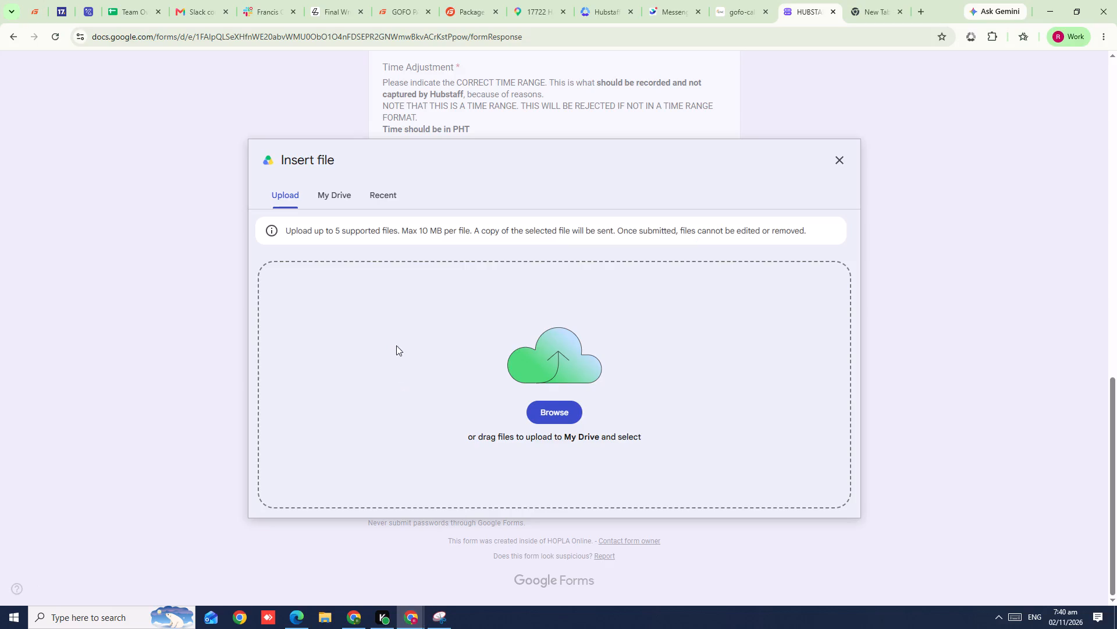
click(553, 417)
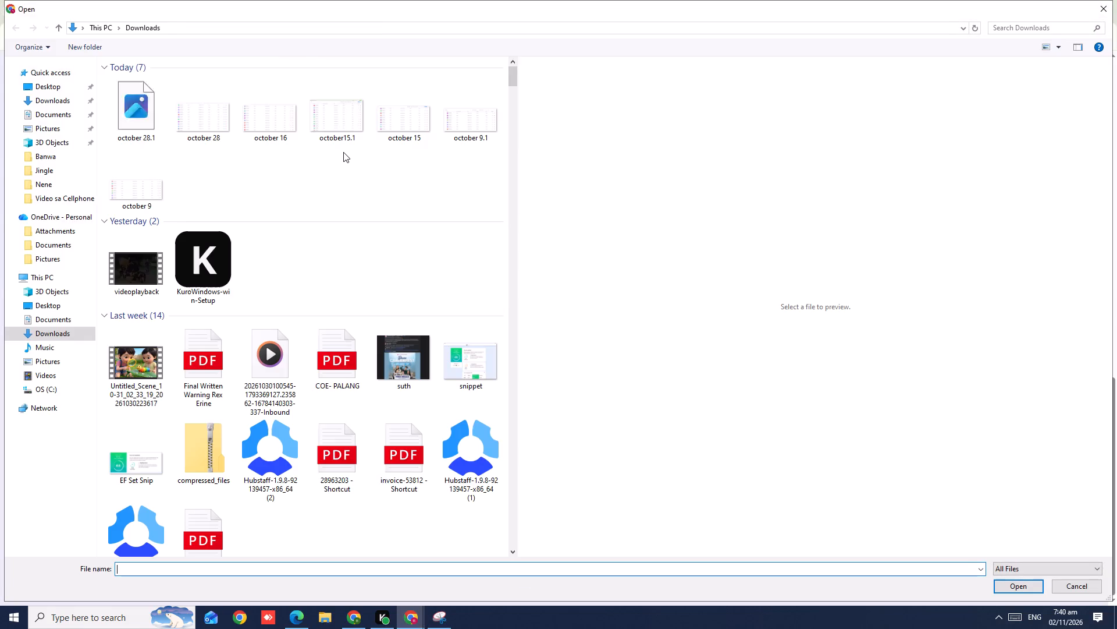
click(197, 129)
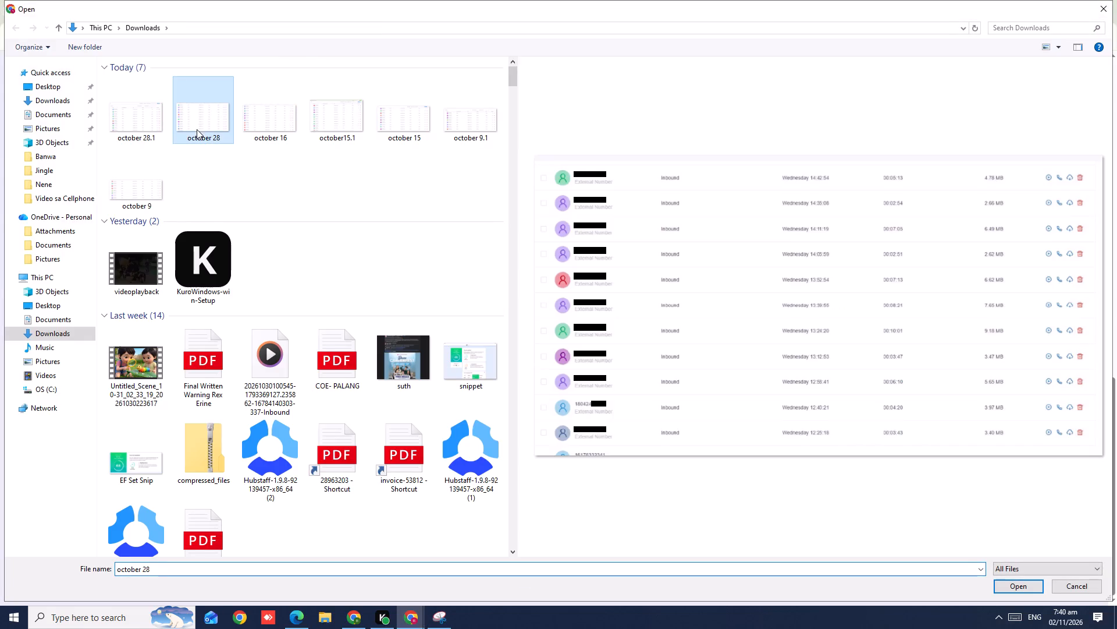
ctrl+click(134, 128)
click(1000, 585)
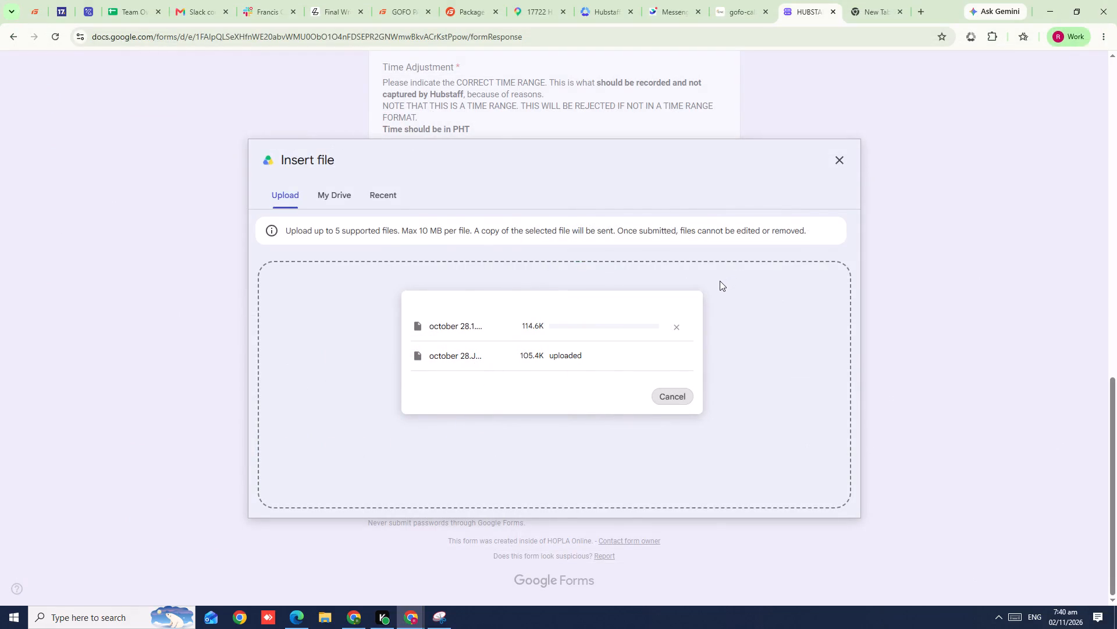
Submit the completed Hubstaff Adjustment Form.
click(465, 522)
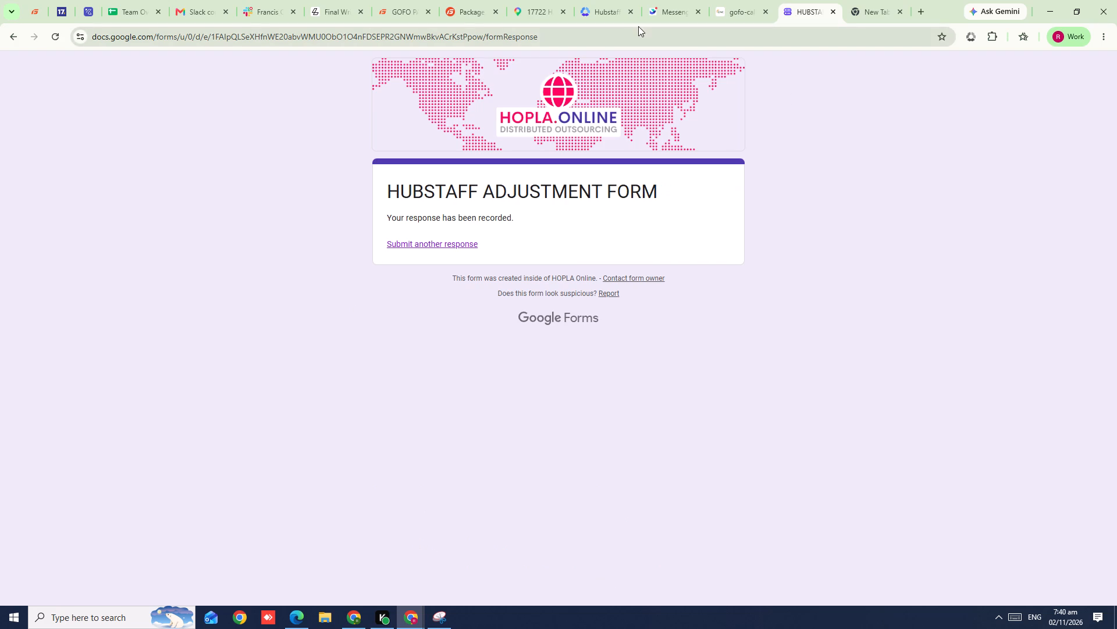
Switch to the Hubstaff timesheet, set its date range to Oct 28 to 29, 2026, and examine the tracked entries for missing time.
click(598, 20)
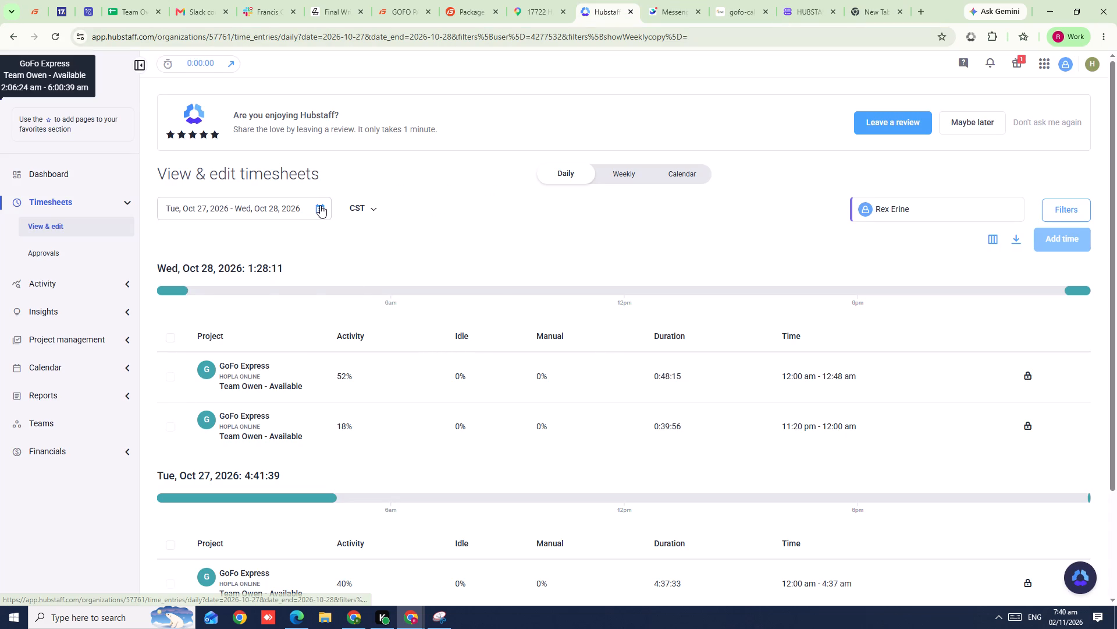
click(320, 205)
click(309, 394)
click(316, 394)
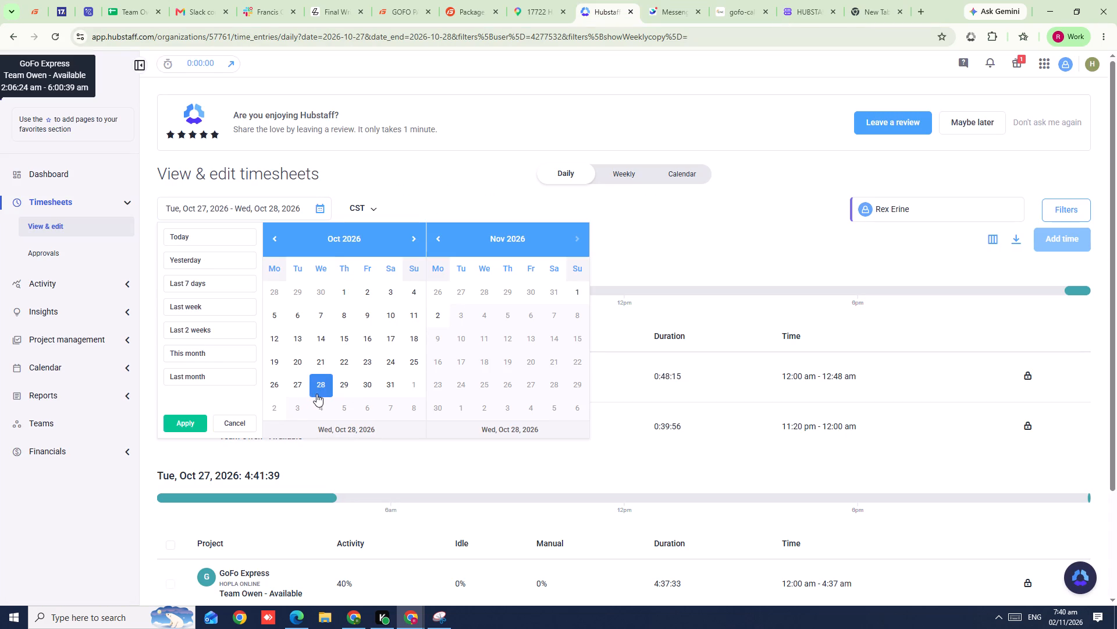
click(348, 384)
click(323, 389)
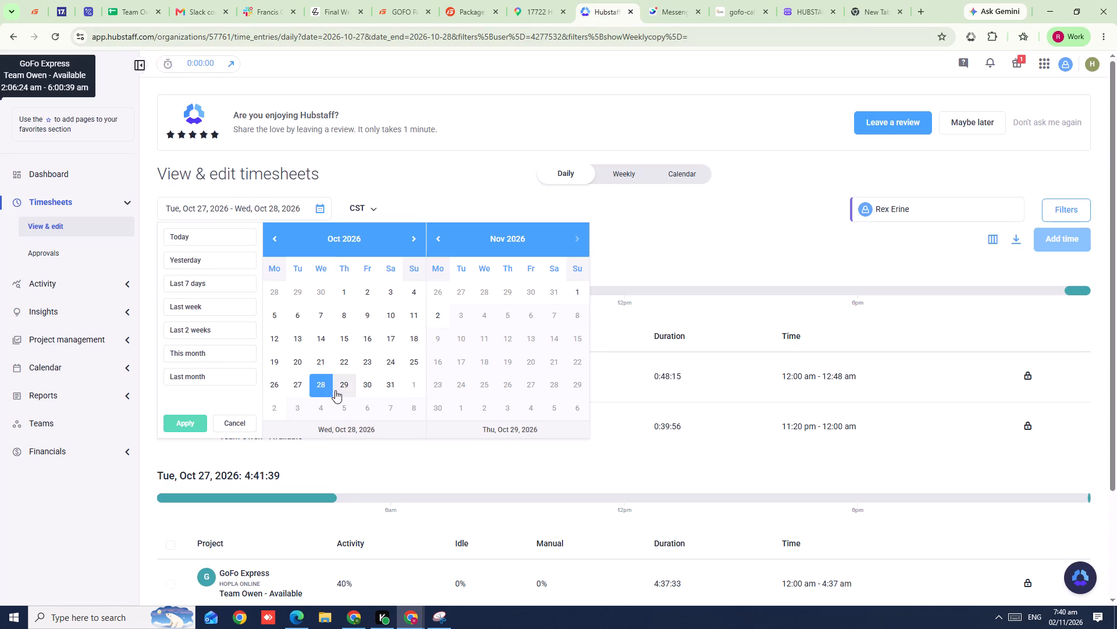
click(344, 388)
click(187, 419)
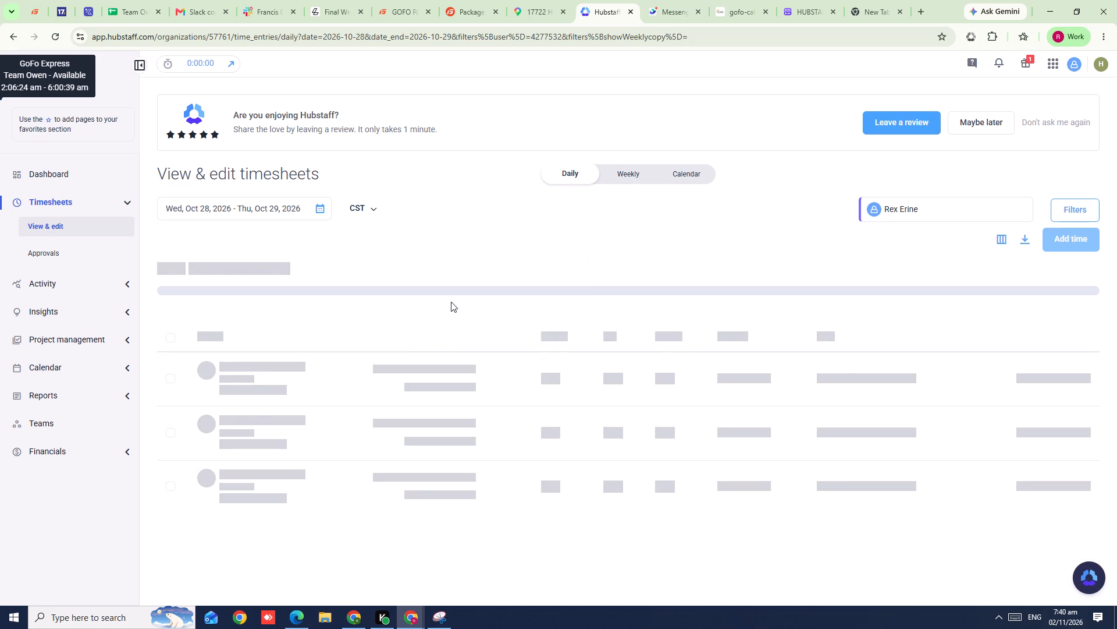
scroll(420, 263, down, 6)
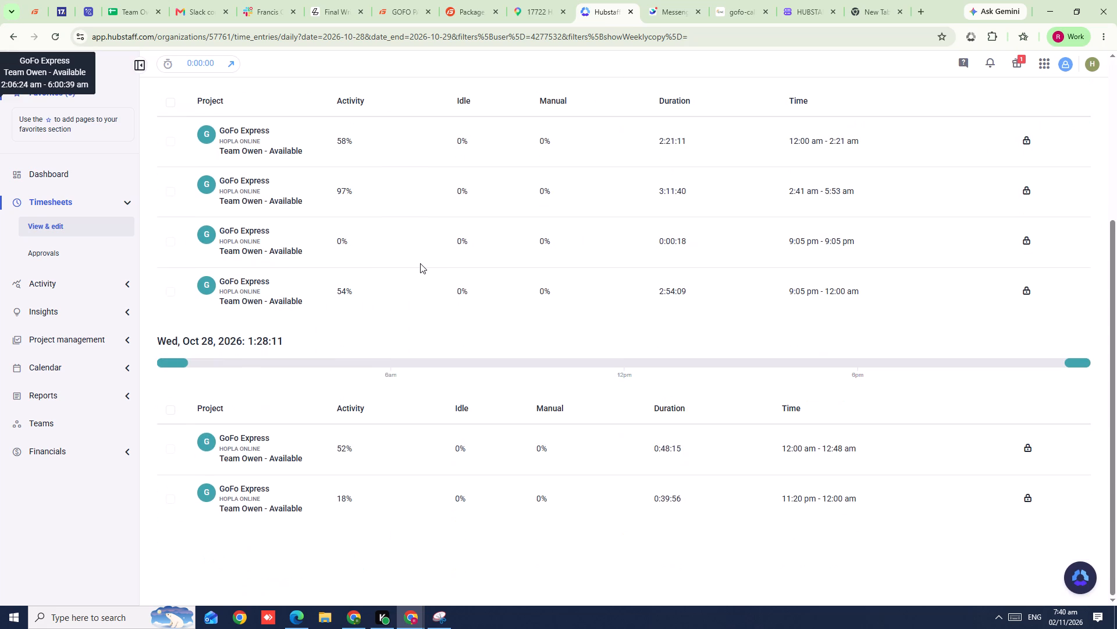
scroll(401, 305, up, 4)
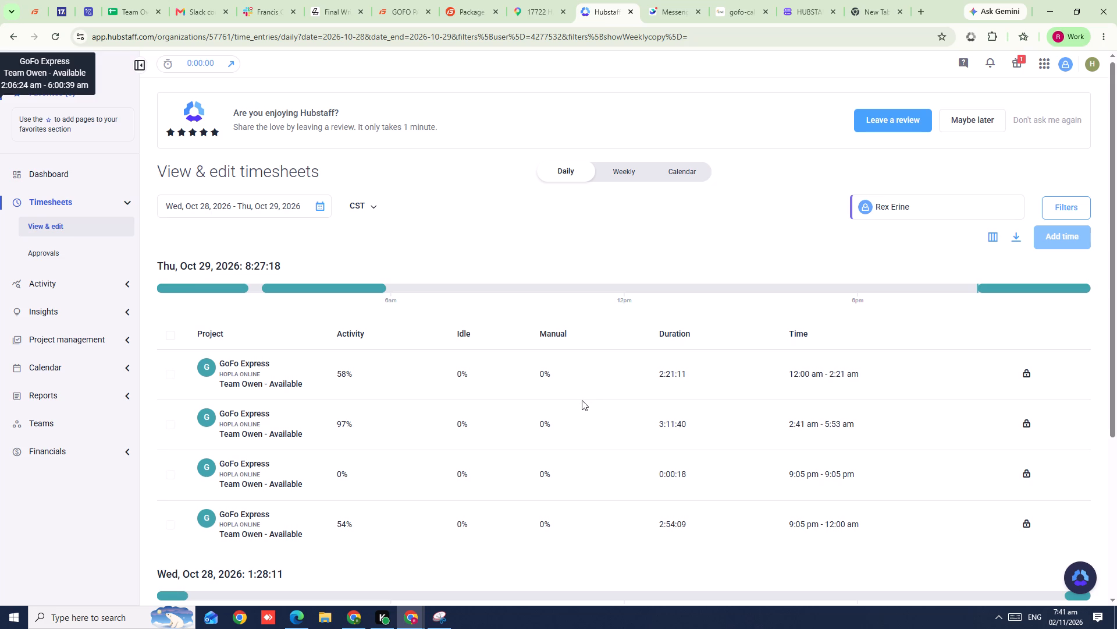
scroll(582, 400, down, 4)
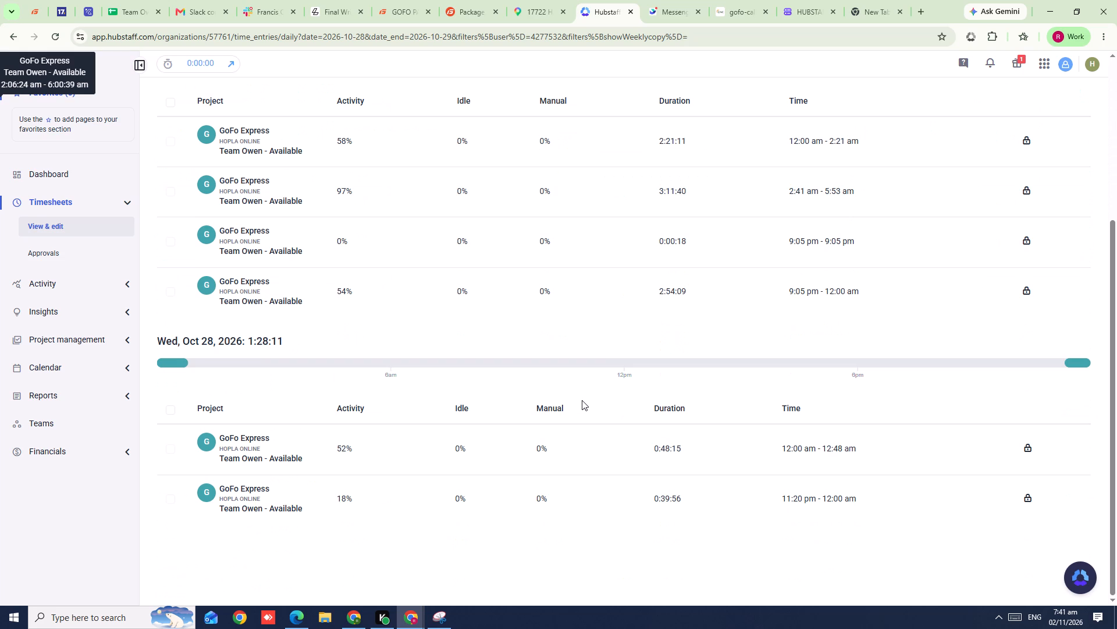
scroll(581, 400, down, 6)
scroll(531, 338, up, 5)
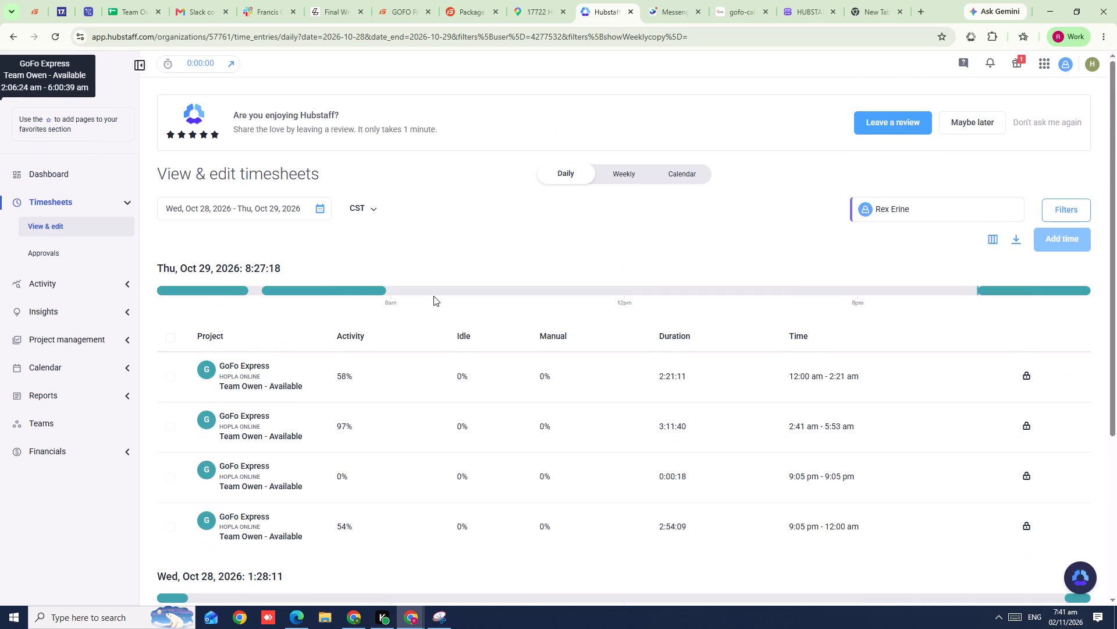
Set the timesheet date range to Oct 29 to 30, 2026 and examine both days' entries for missing time.
click(322, 210)
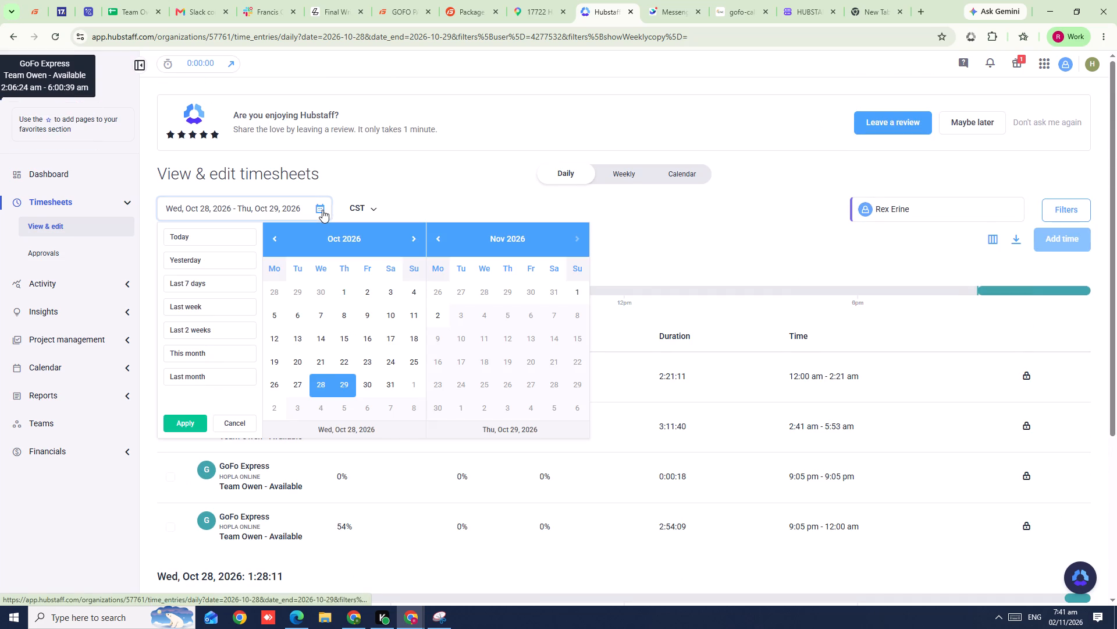
click(337, 383)
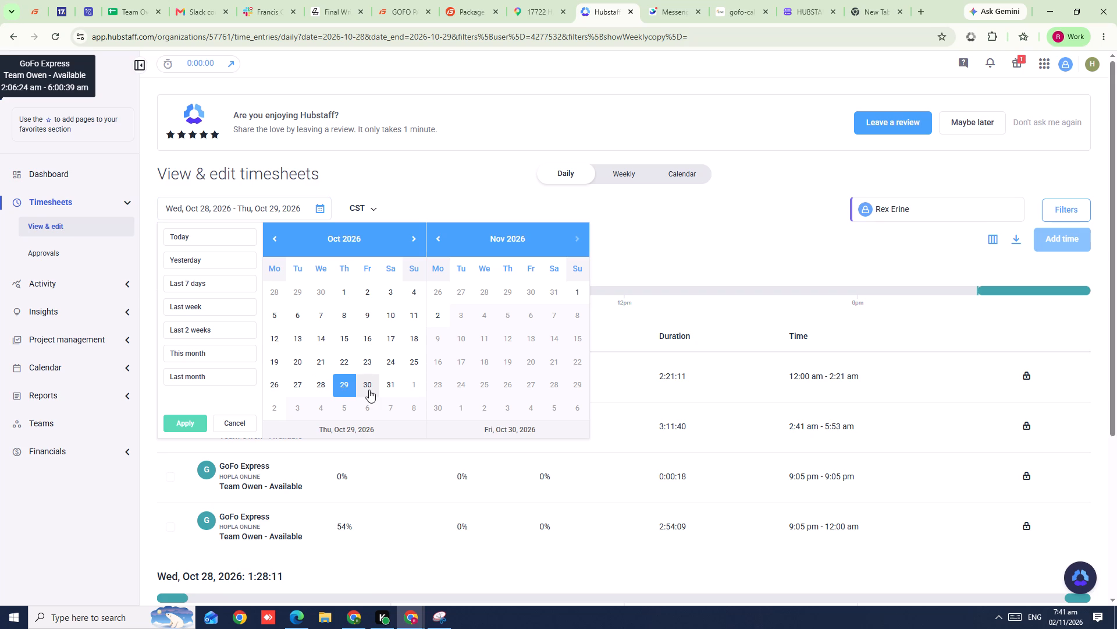
click(369, 390)
click(195, 421)
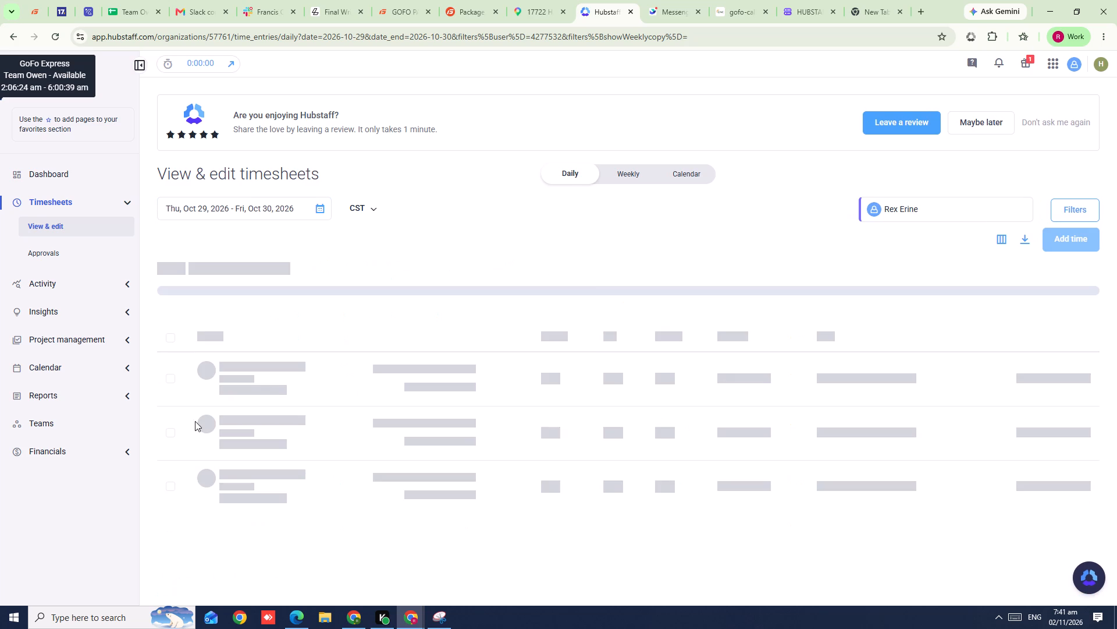
scroll(469, 306, down, 5)
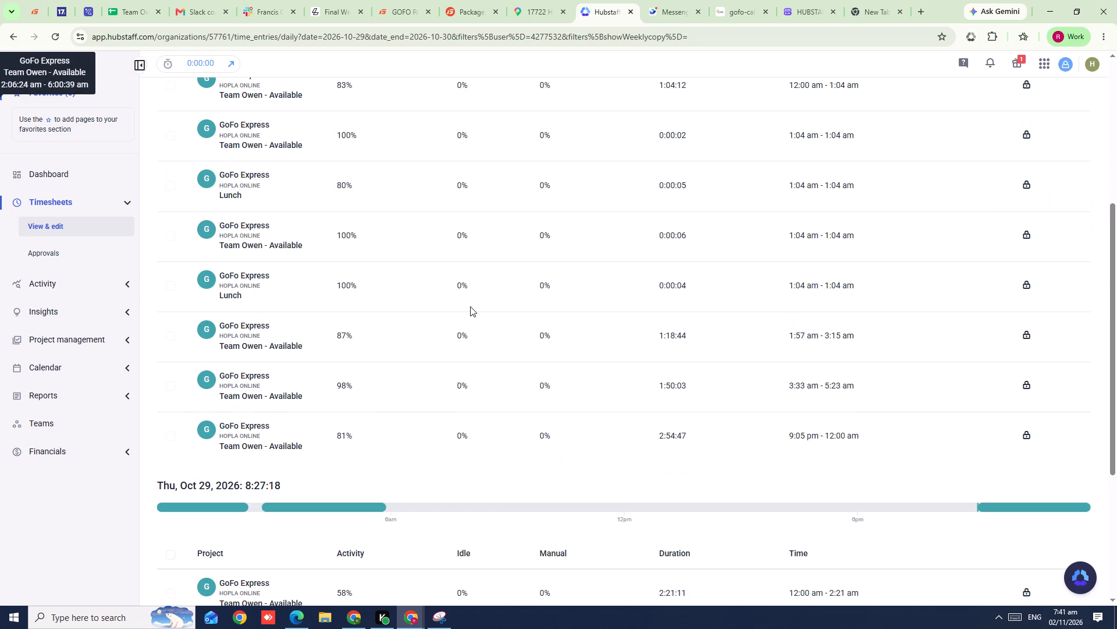
scroll(470, 306, down, 4)
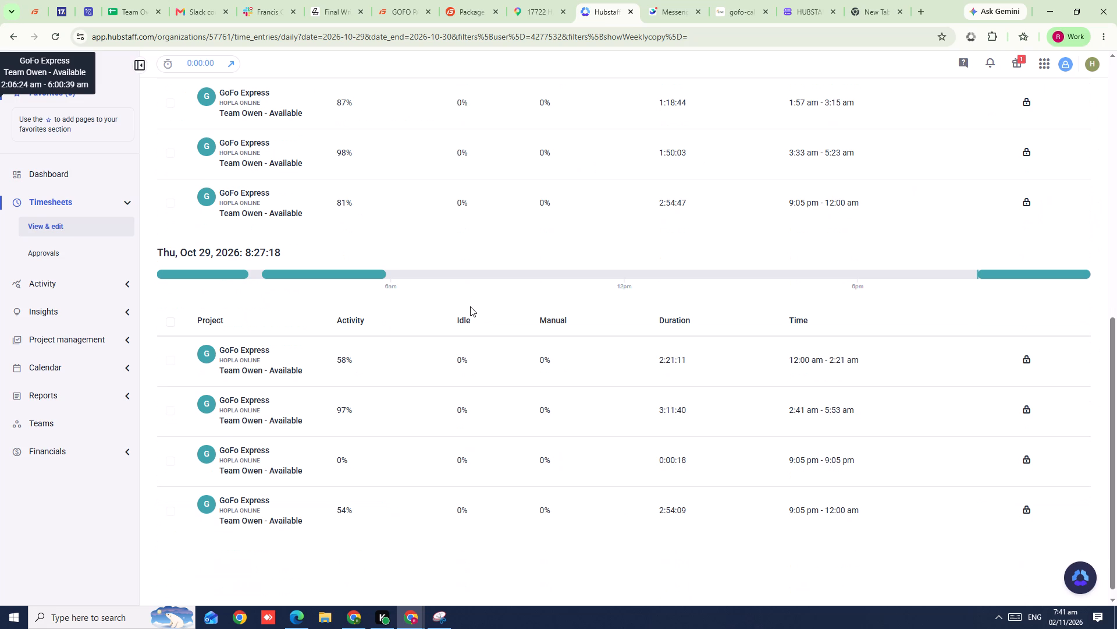
scroll(470, 306, up, 4)
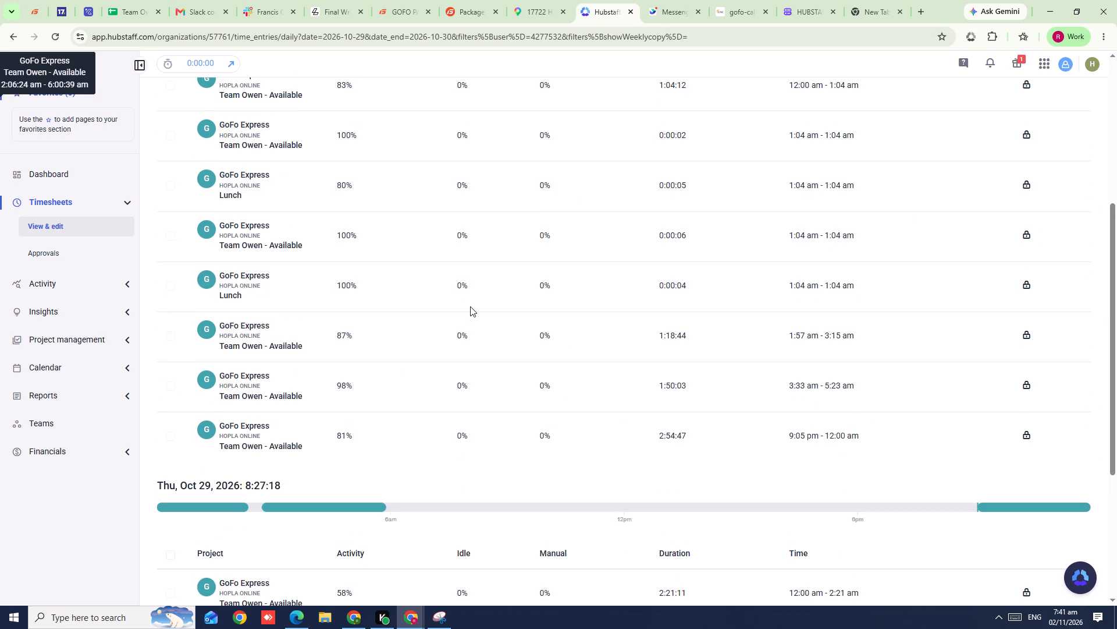
scroll(470, 306, down, 5)
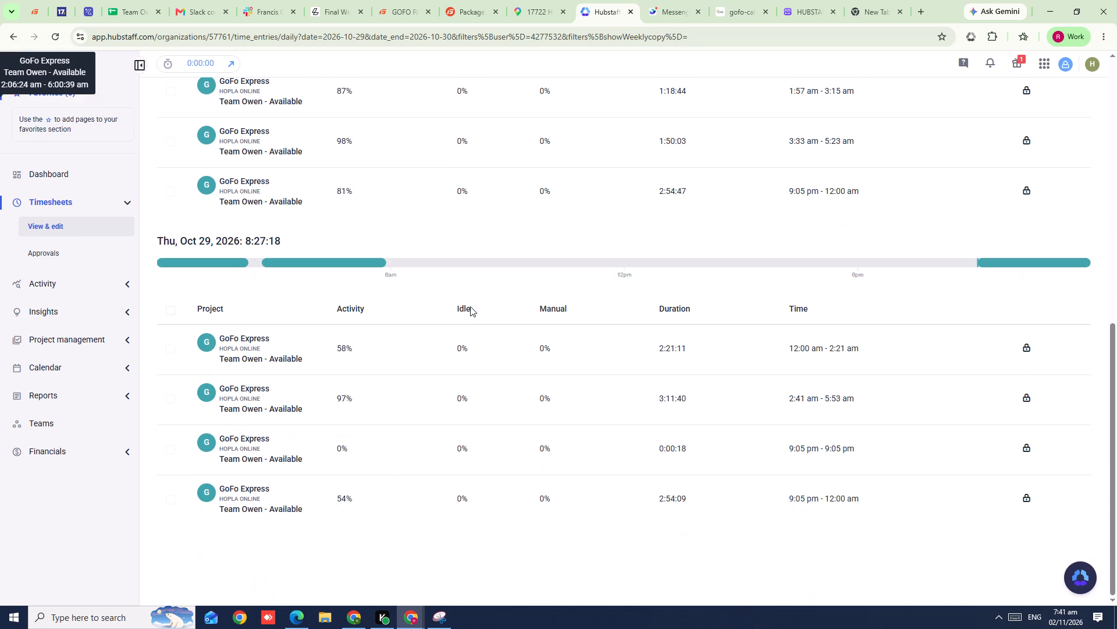
Recheck the Oct 29 and 30 entries, and set the timesheet date range to Oct 30 to 31, 2026.
scroll(470, 306, up, 5)
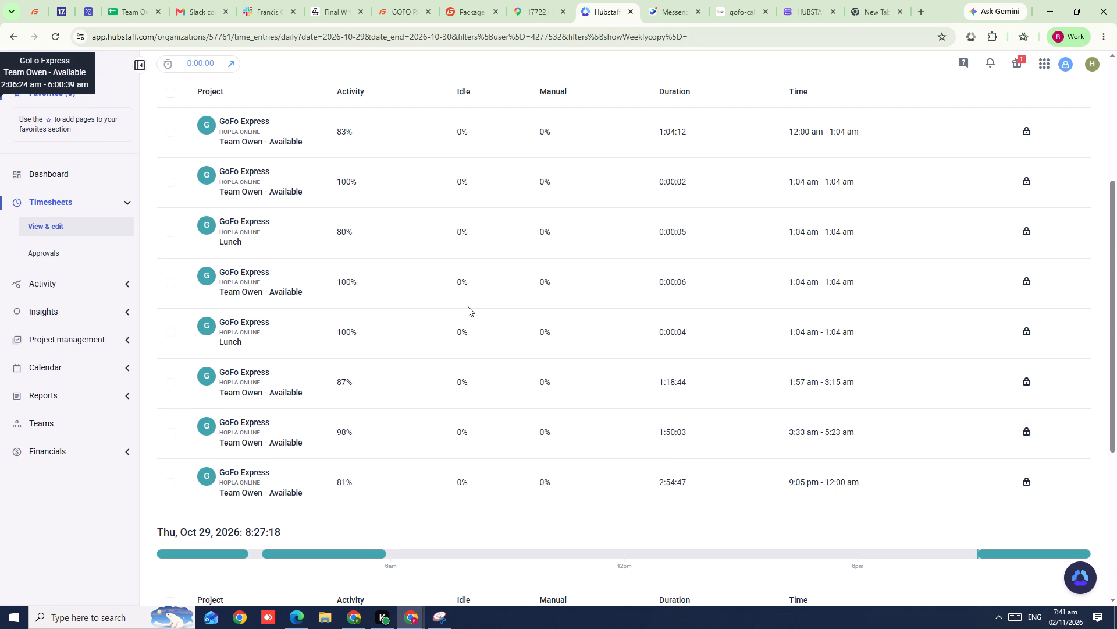
scroll(468, 306, down, 4)
scroll(468, 306, up, 5)
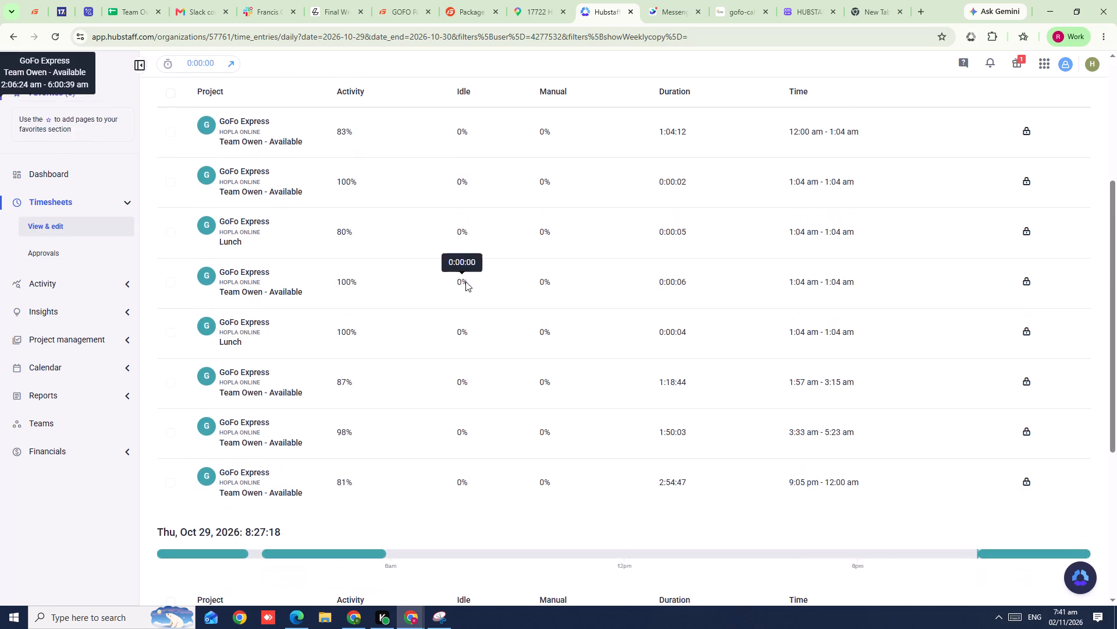
scroll(465, 281, up, 5)
click(329, 213)
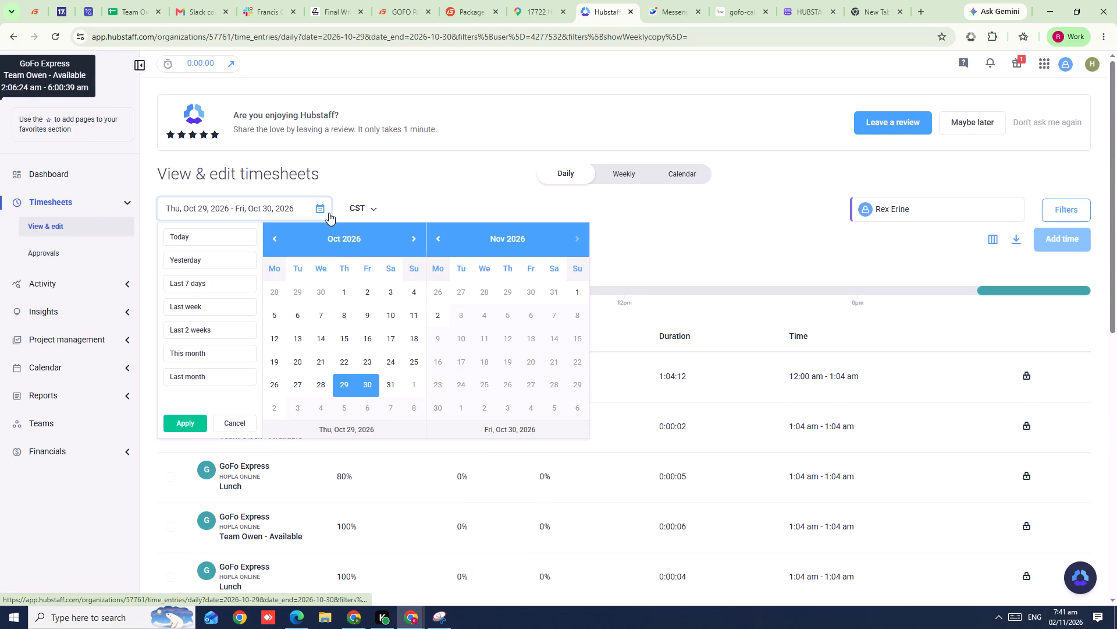
click(367, 387)
click(393, 380)
click(188, 421)
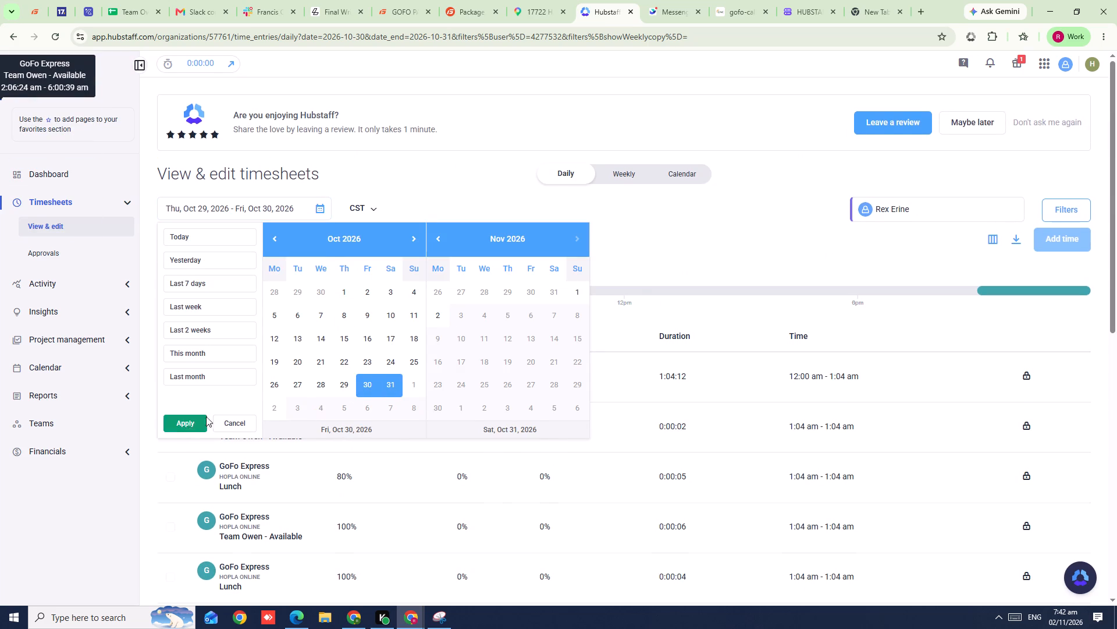
Examine the tracked entries and timeline gaps for Oct 30 and Oct 31, 2026 for missing time.
scroll(447, 306, down, 6)
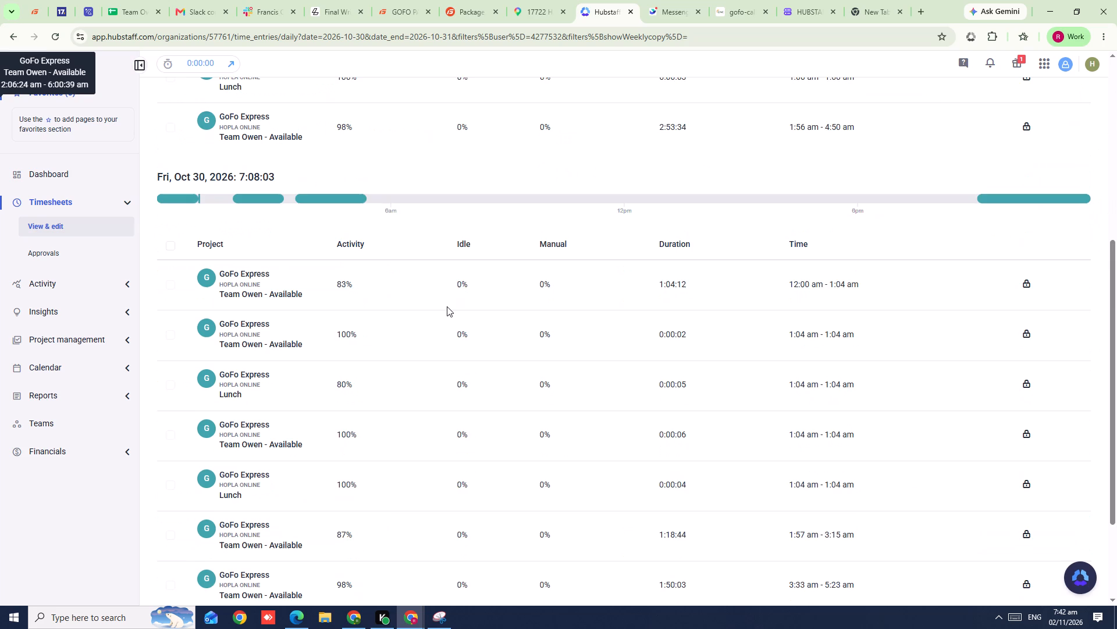
scroll(447, 306, down, 4)
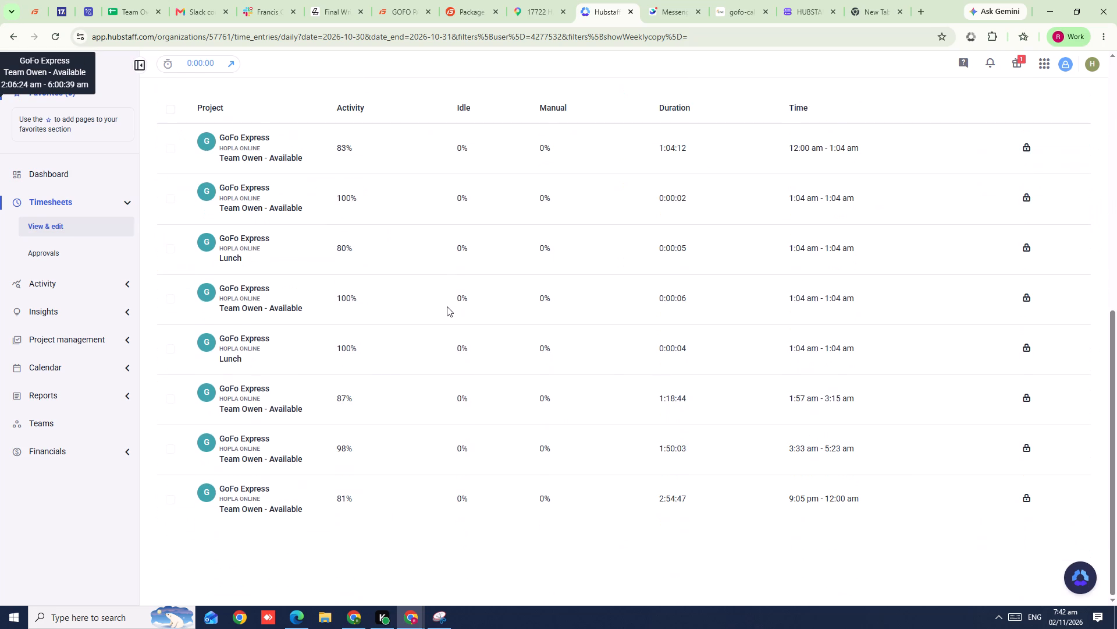
scroll(447, 306, up, 5)
scroll(447, 306, down, 5)
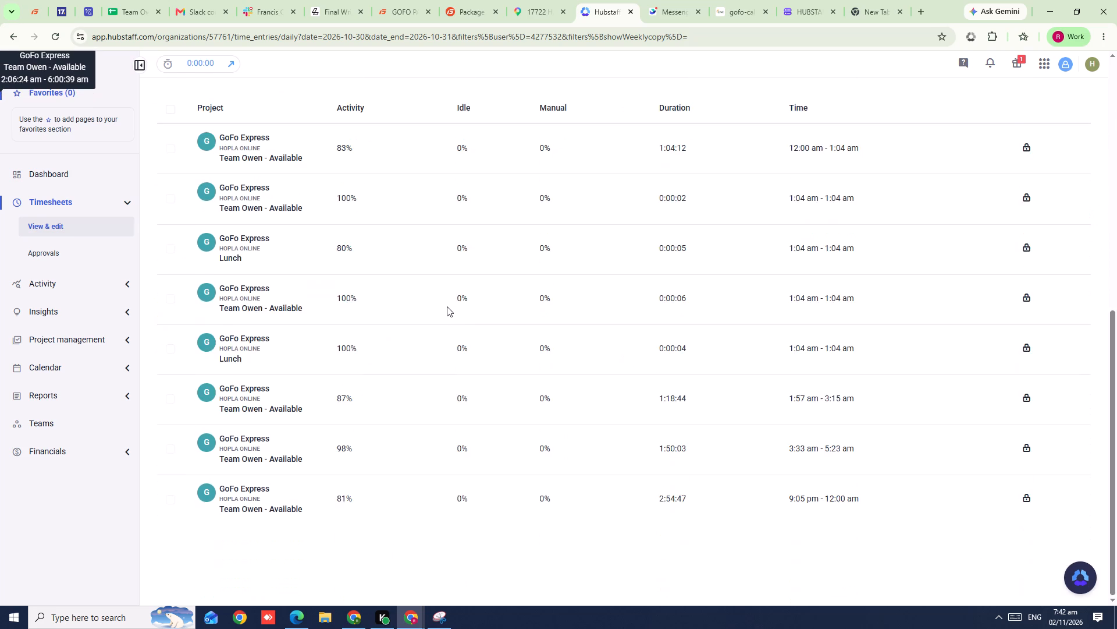
scroll(447, 306, up, 5)
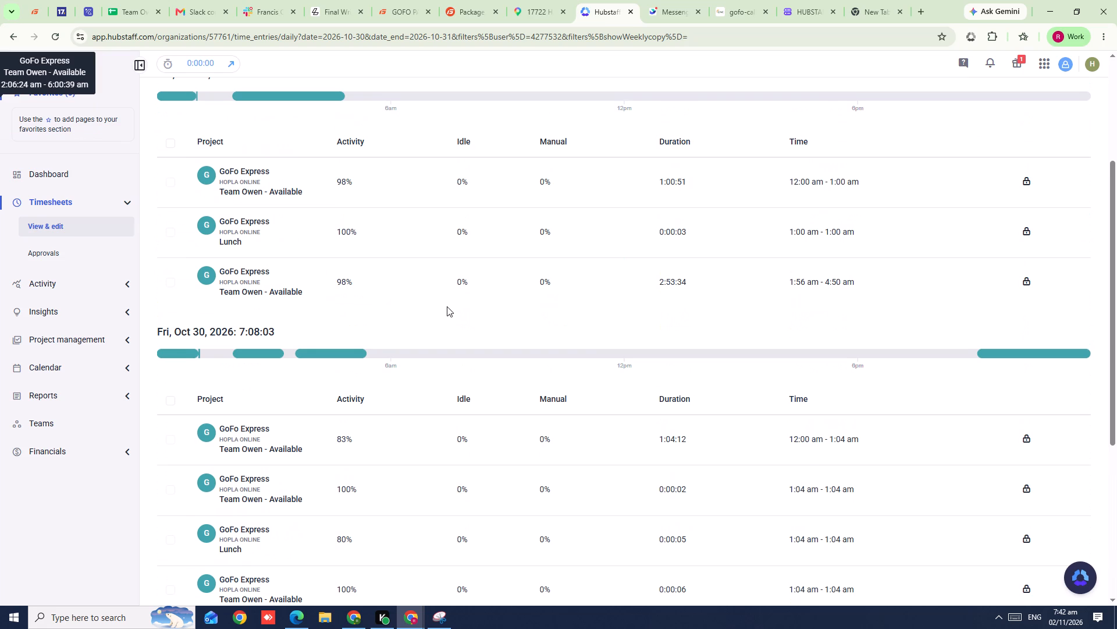
scroll(447, 306, down, 3)
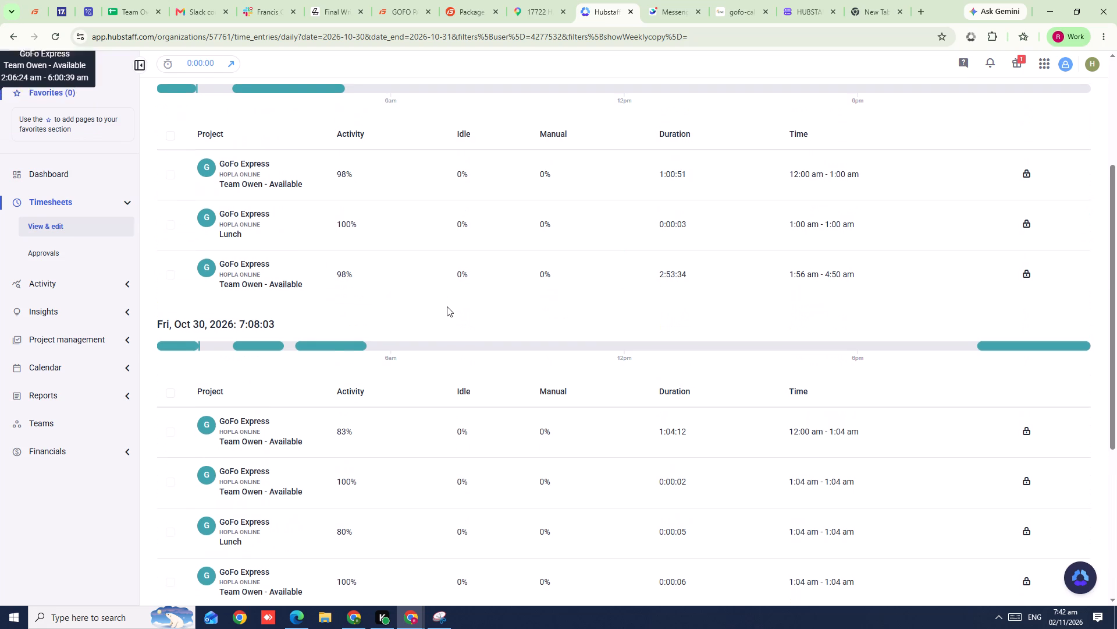
scroll(447, 306, down, 1)
scroll(447, 306, up, 3)
scroll(447, 306, down, 4)
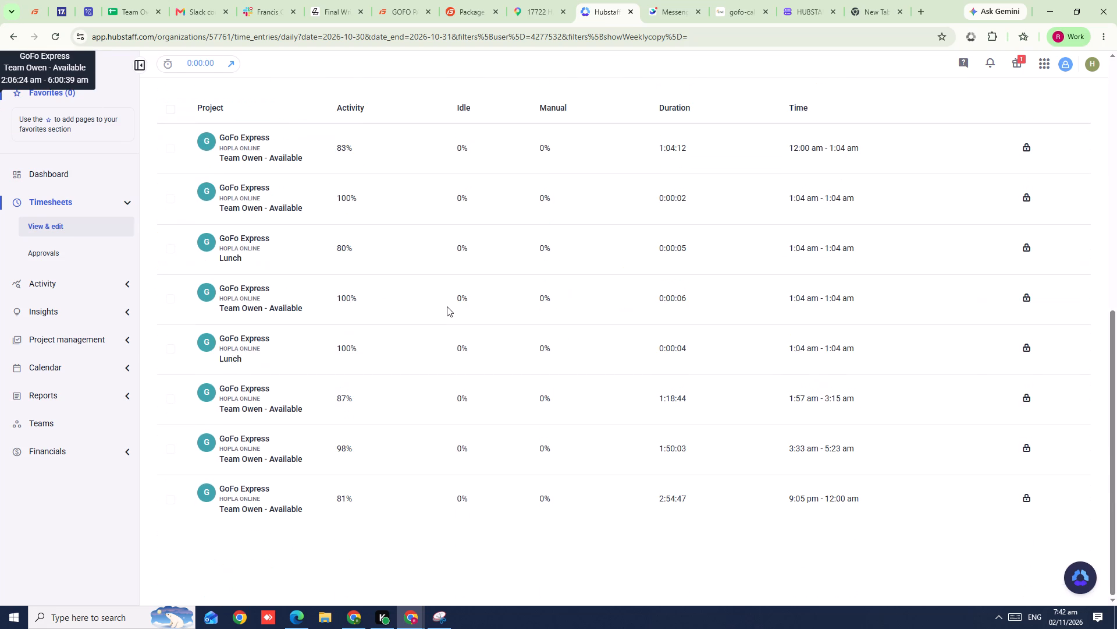
scroll(447, 306, up, 10)
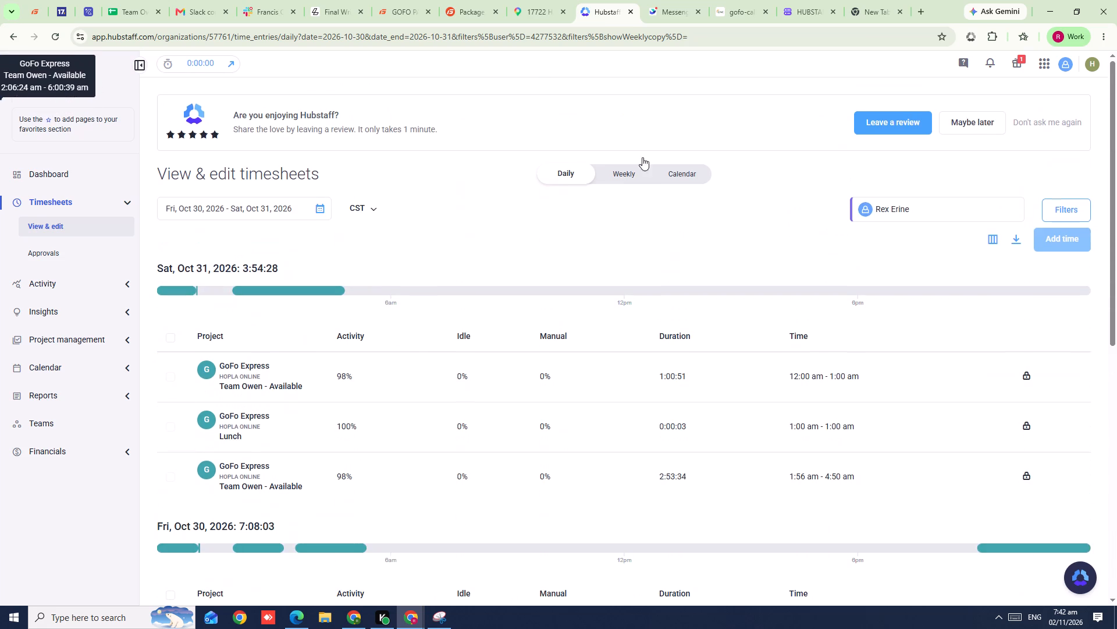
Switch to the KAMI Workforce dashboard to view the attendance and shift requests.
click(812, 8)
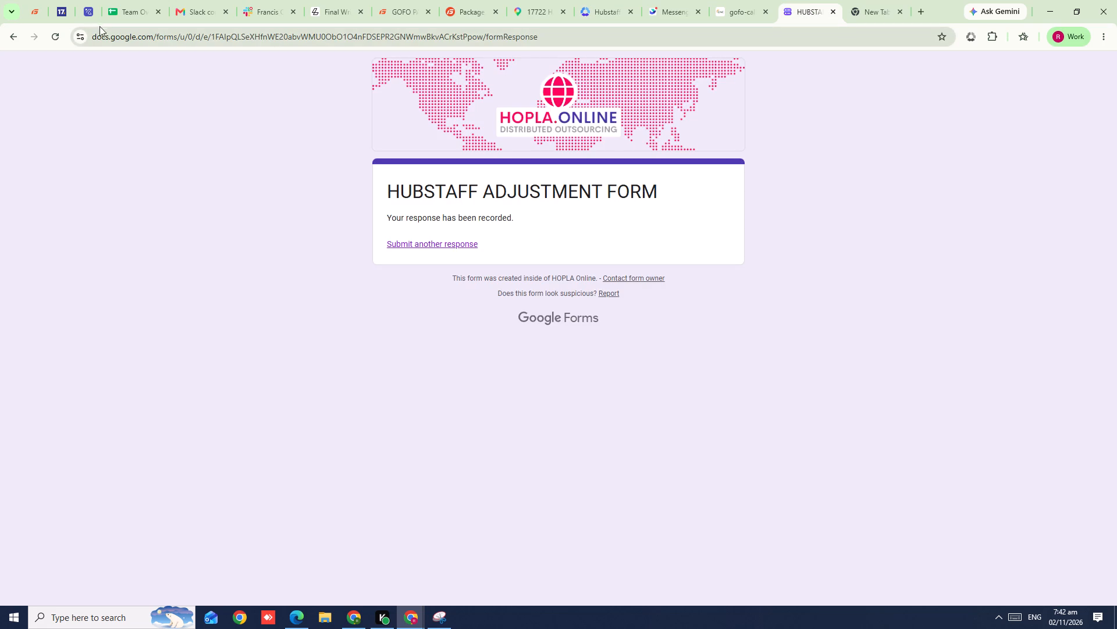
click(87, 16)
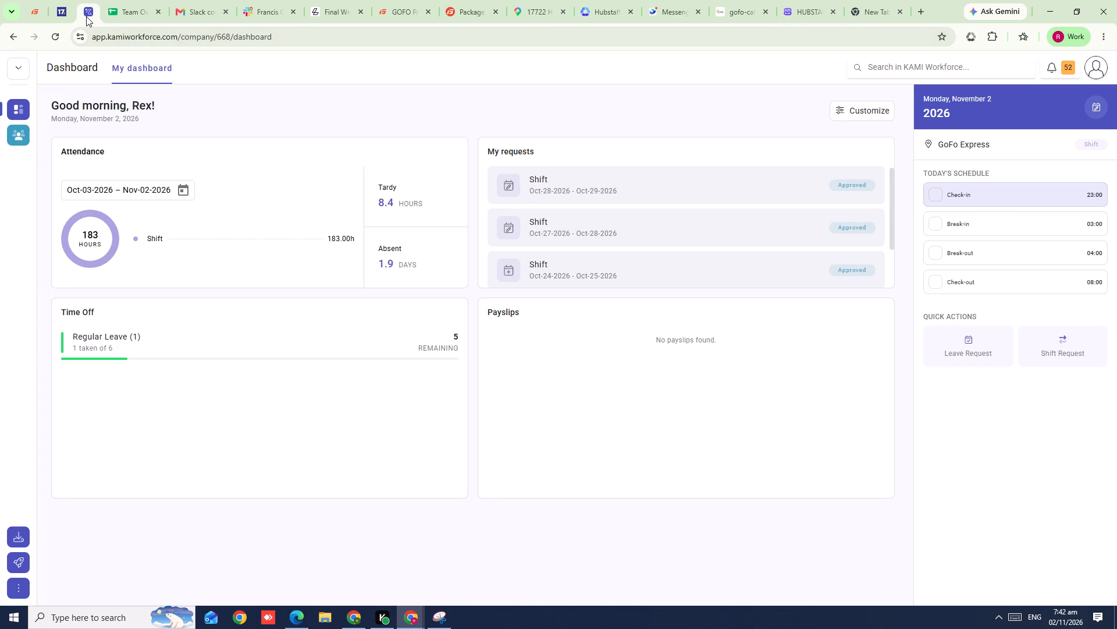